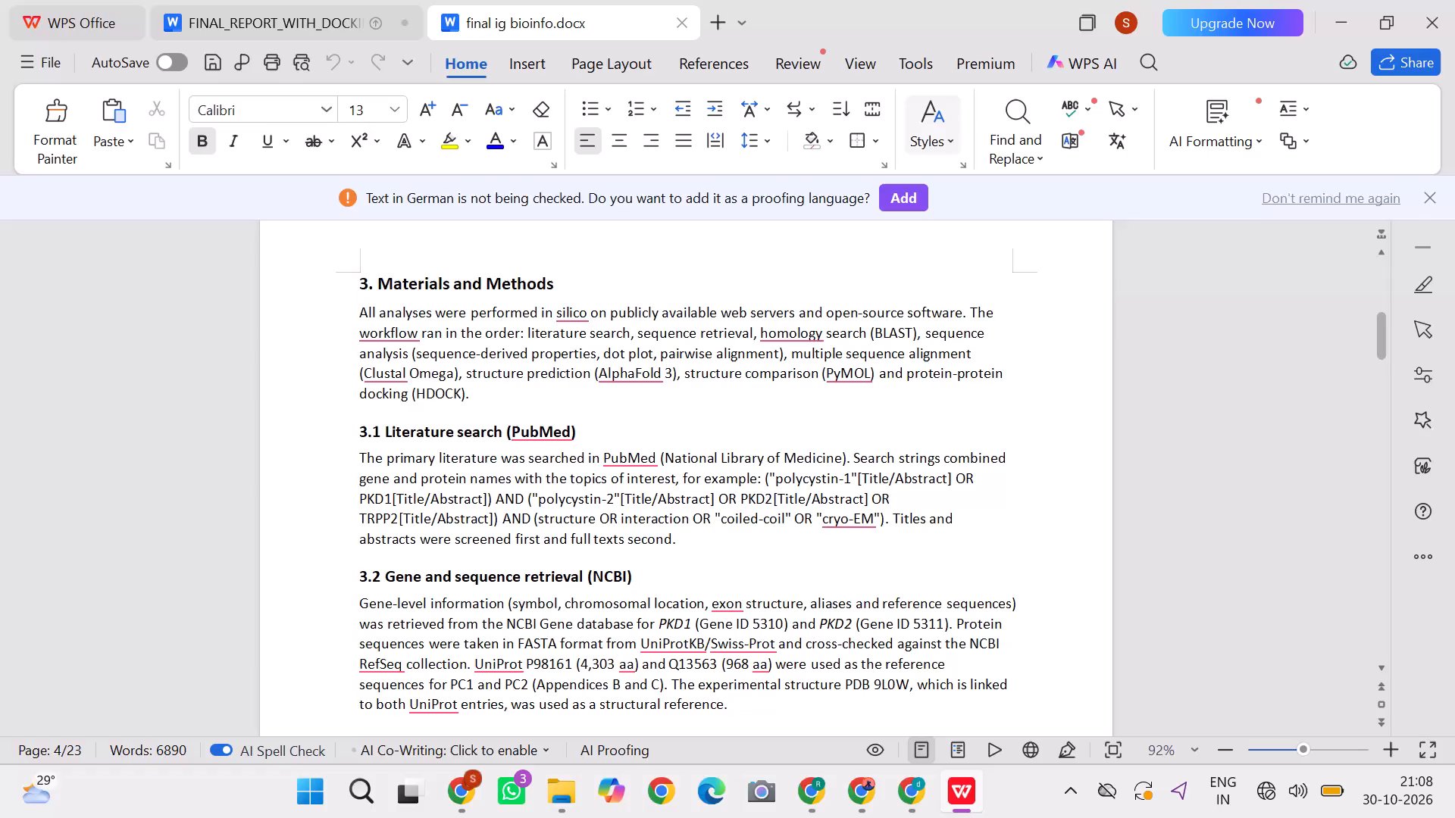
Read through the report from the Abstract, Introduction and Aim and Objectives to the start of Materials and Methods.
scroll(683, 485, up, 12)
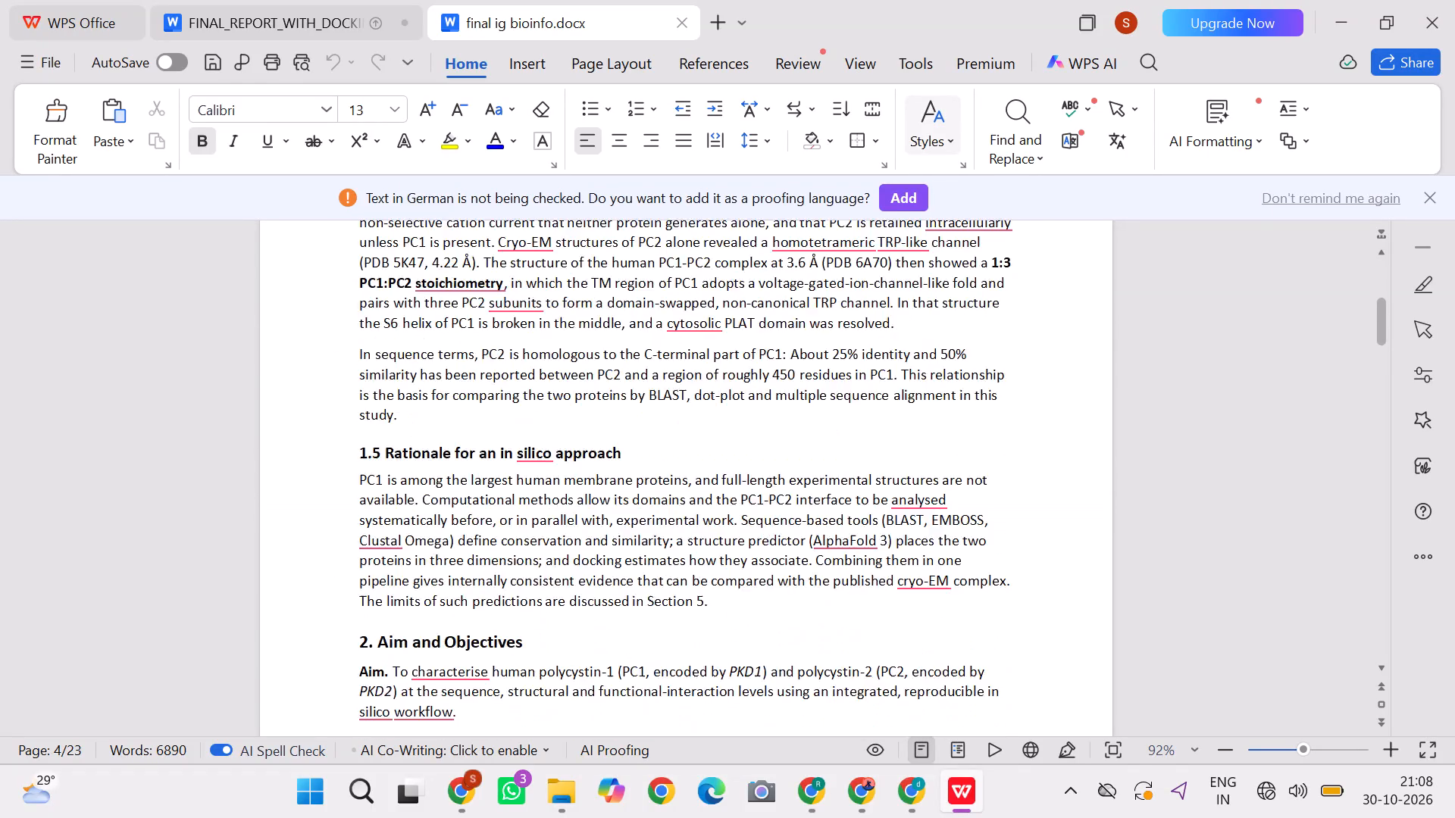
scroll(683, 485, up, 6)
scroll(683, 485, down, 1)
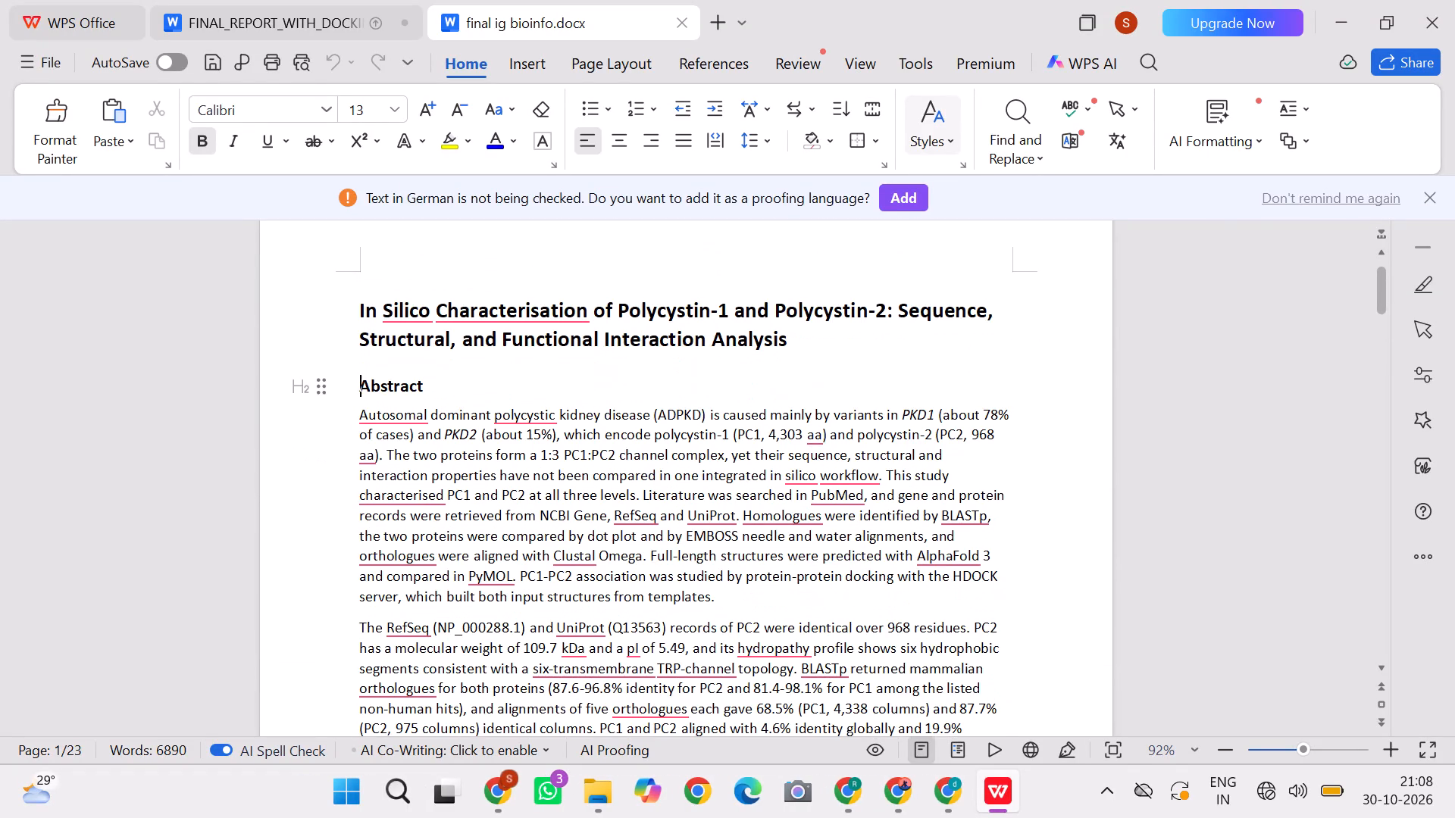
scroll(683, 485, down, 3)
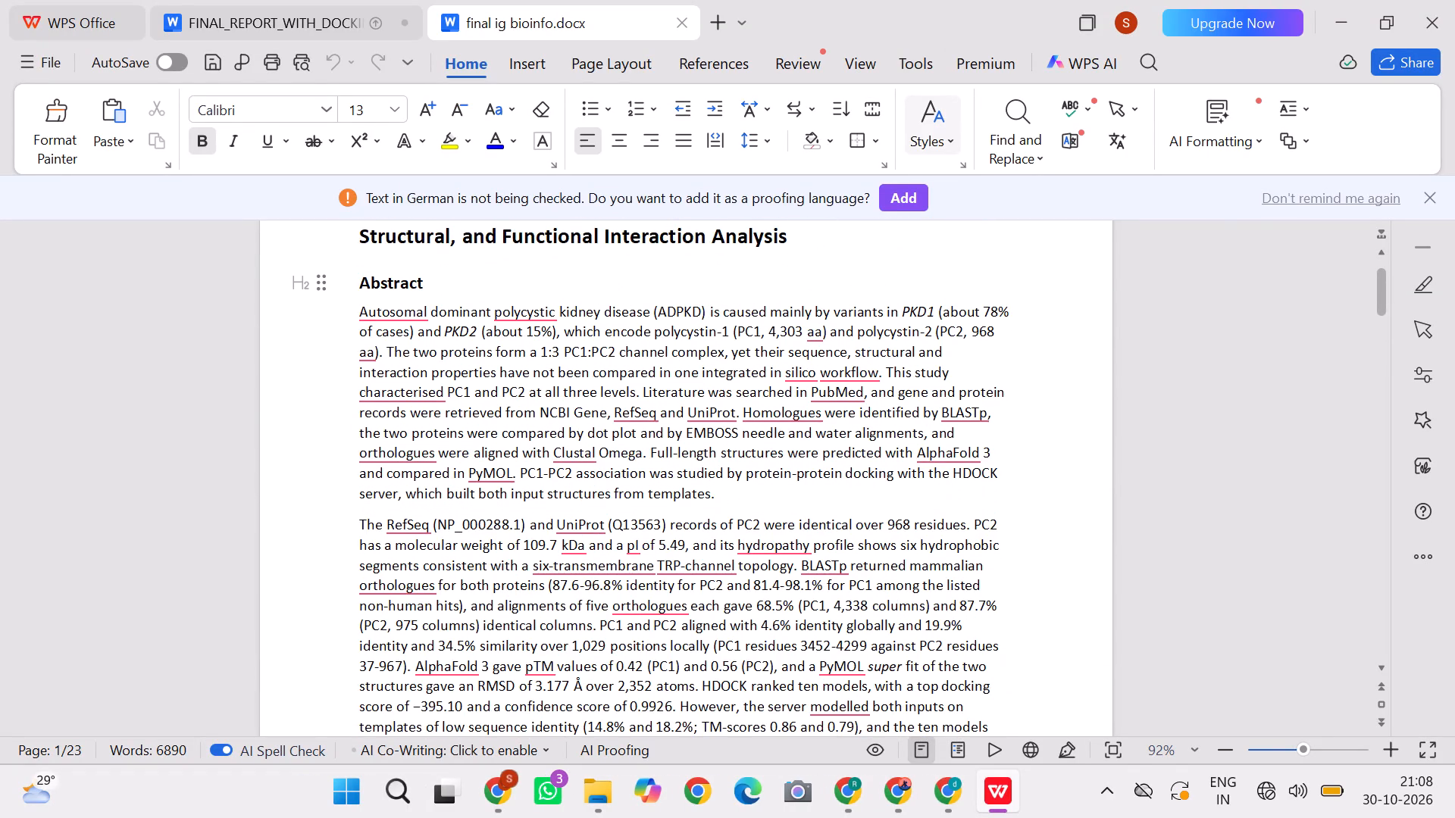
scroll(679, 499, down, 3)
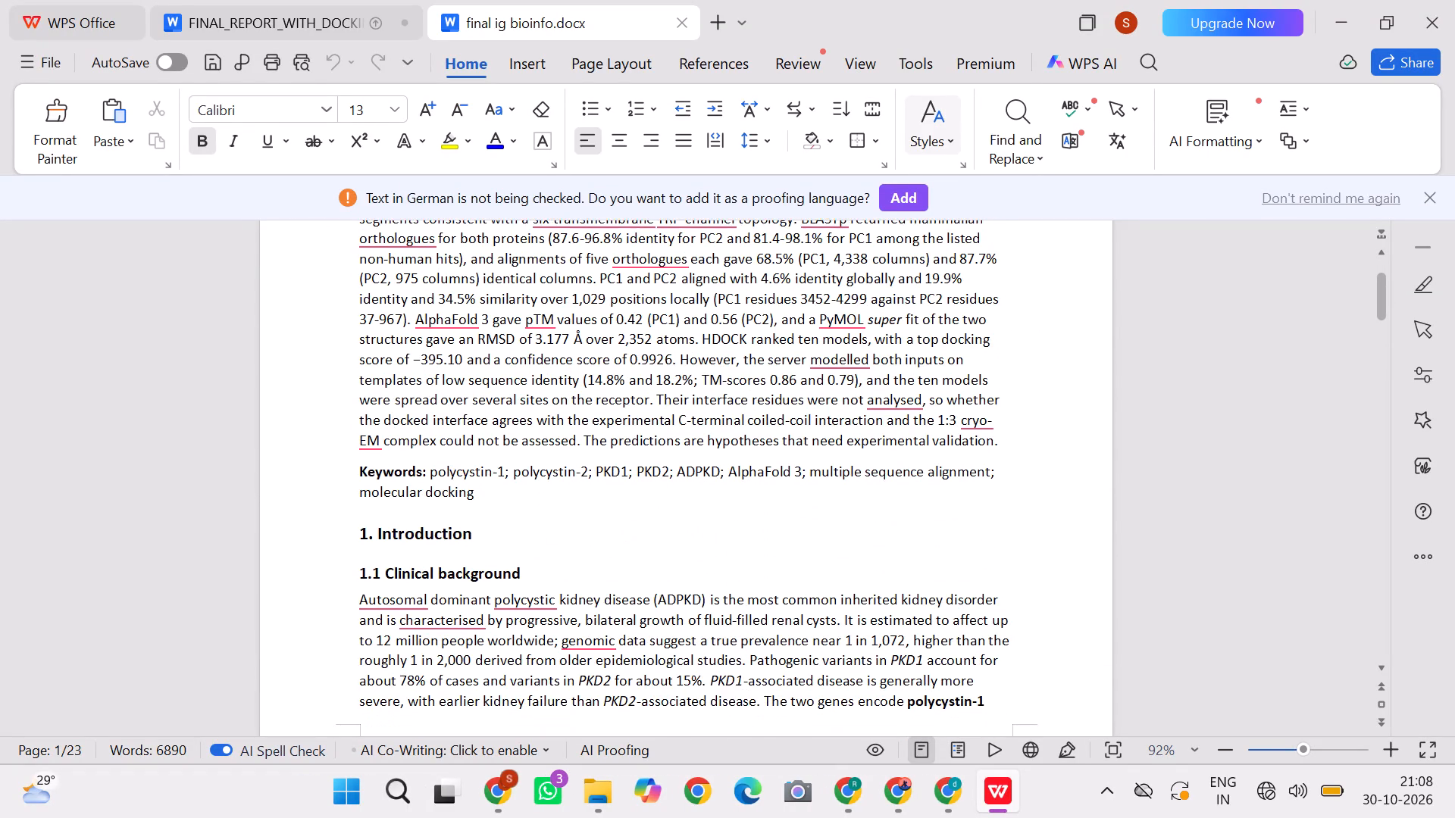
scroll(676, 516, down, 1)
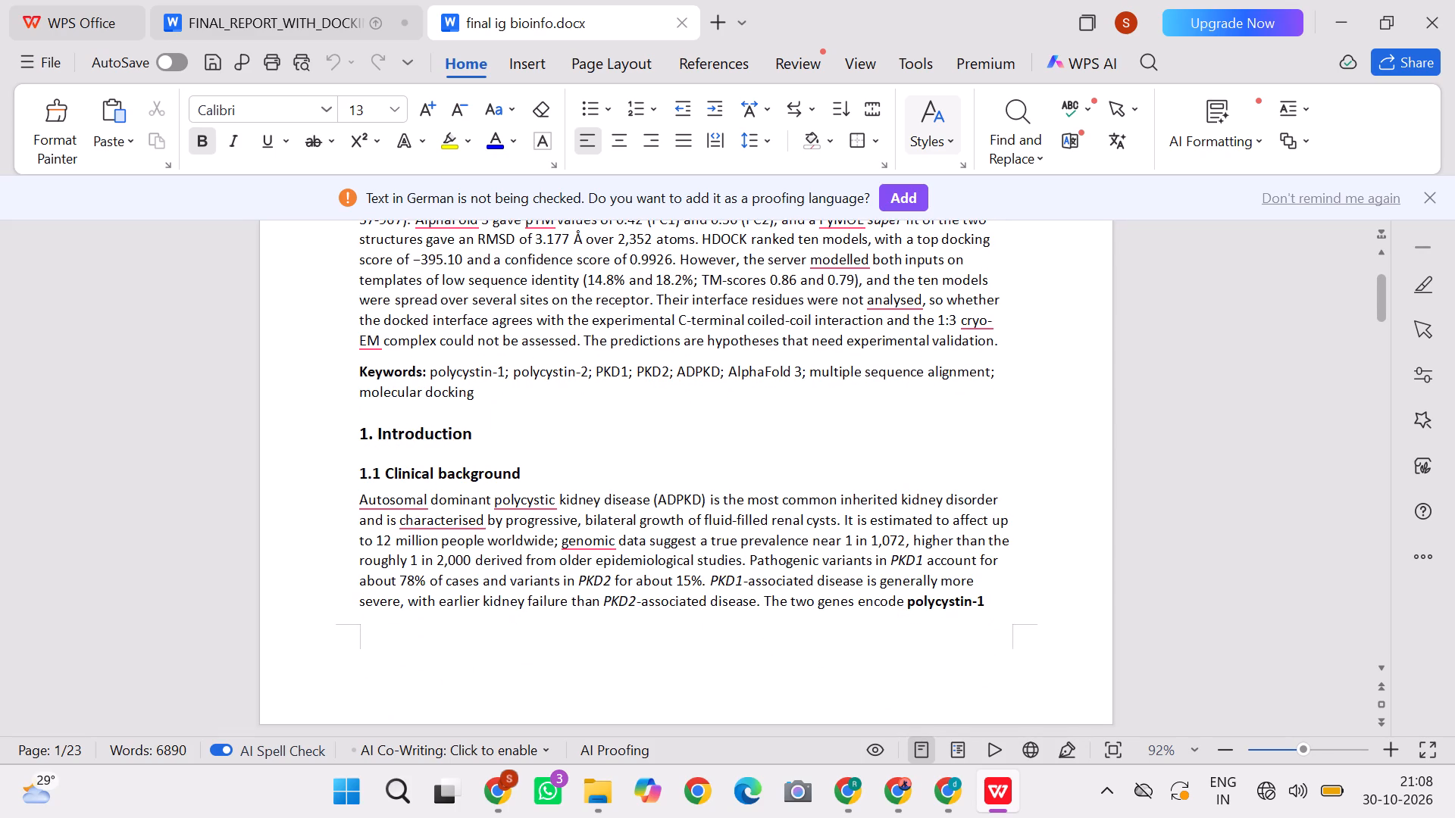
scroll(518, 571, down, 1)
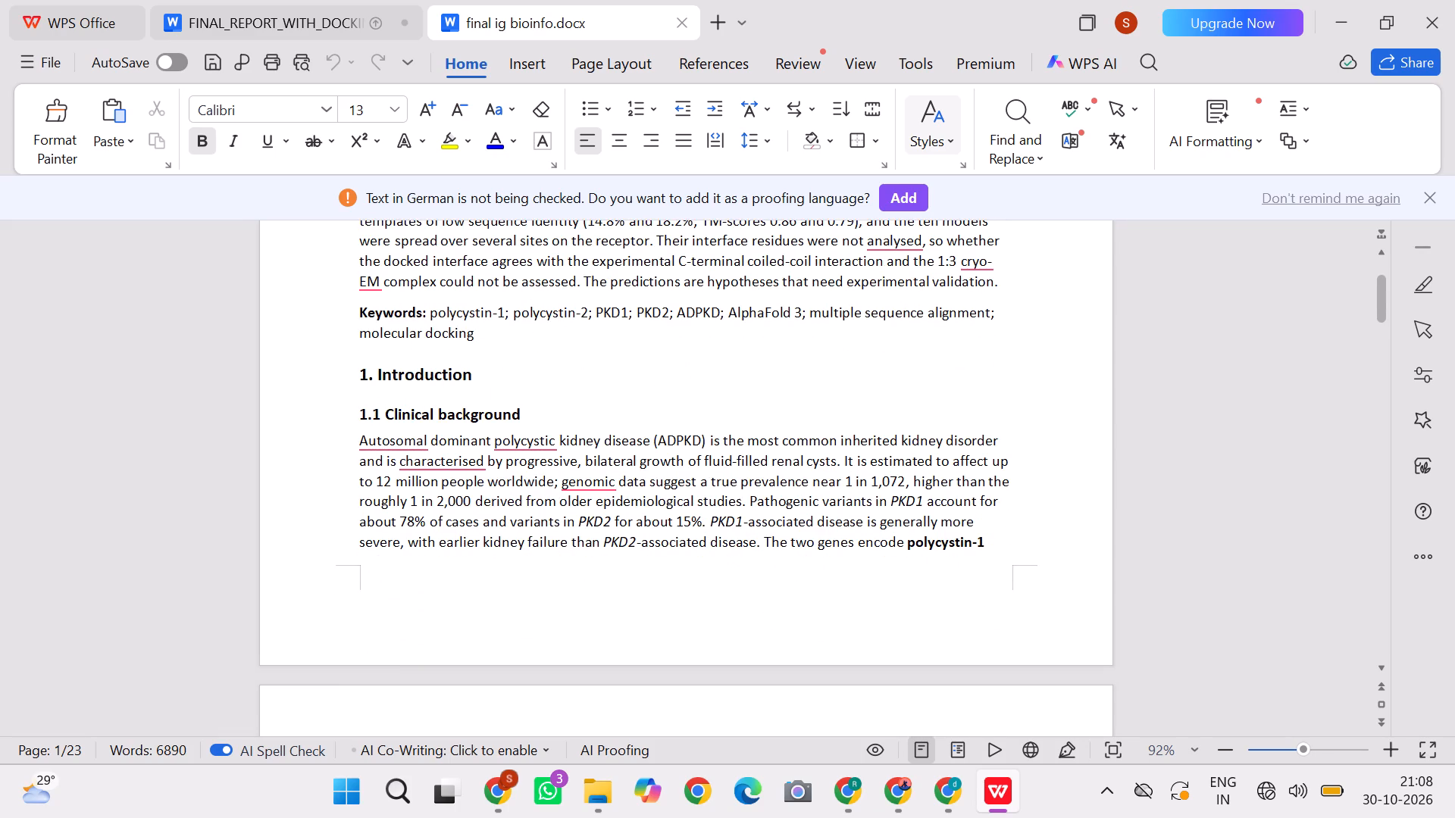
scroll(729, 599, down, 3)
scroll(637, 504, down, 1)
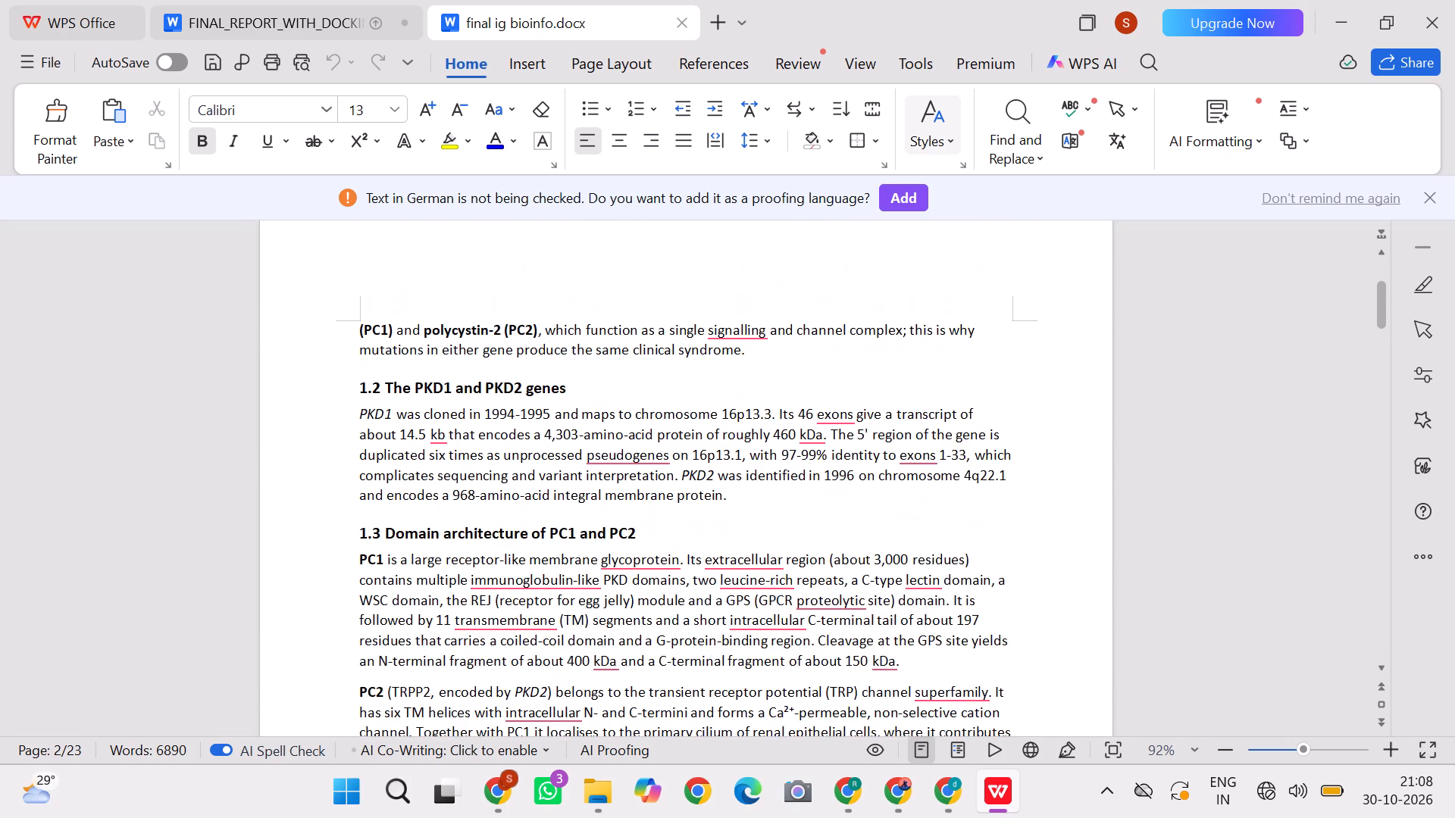
scroll(637, 504, down, 3)
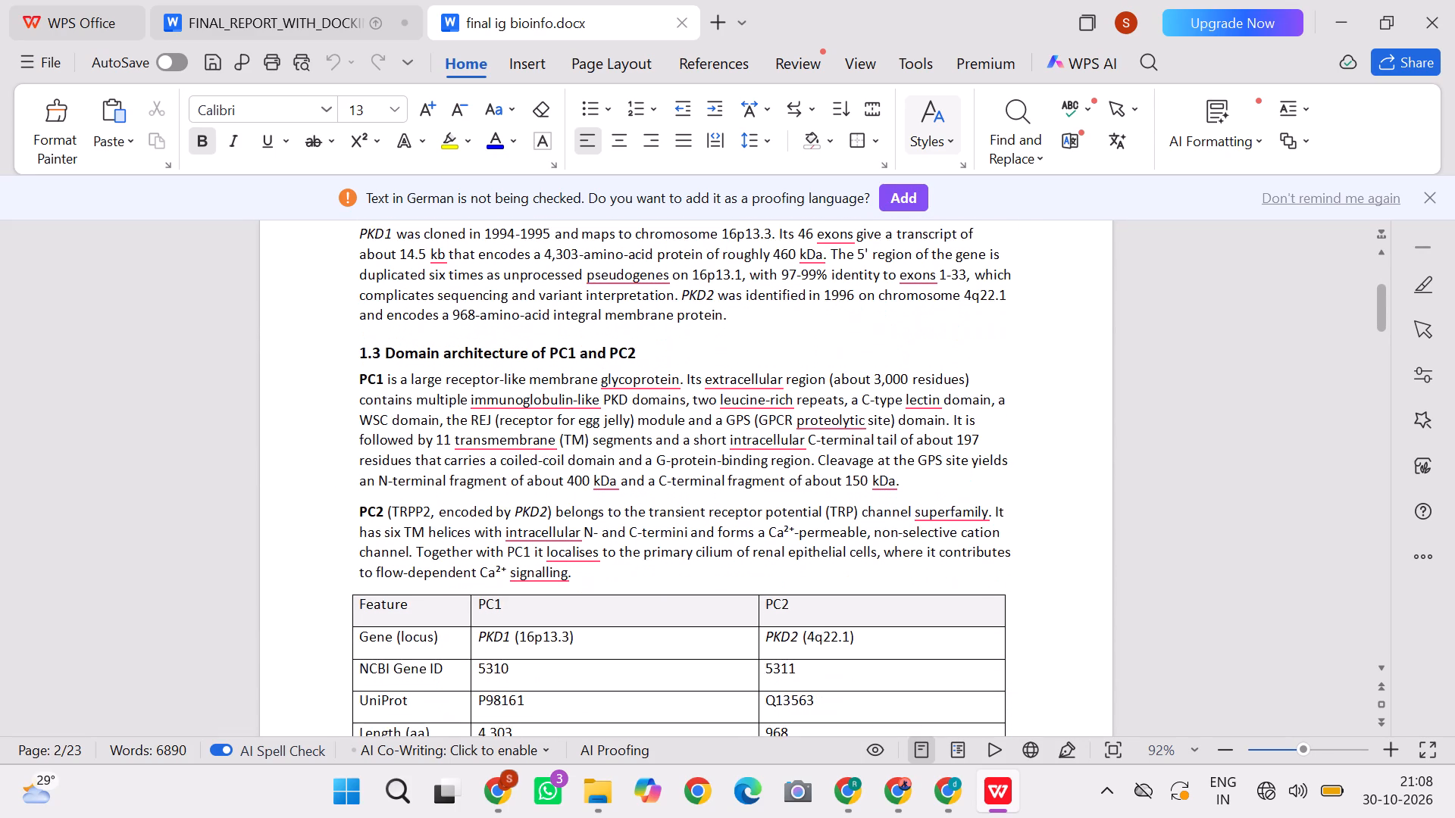
scroll(637, 504, down, 3)
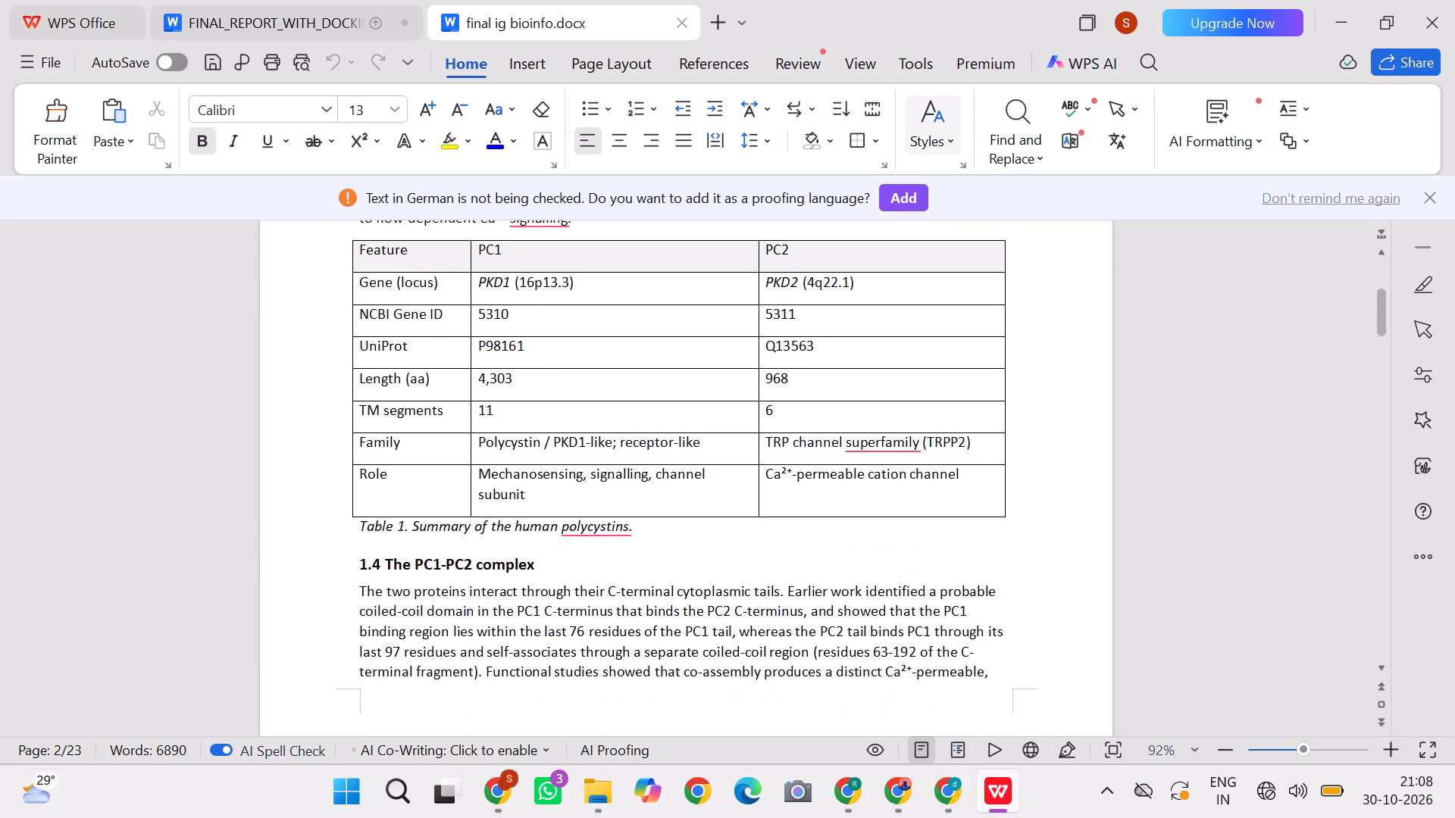
scroll(637, 504, down, 1)
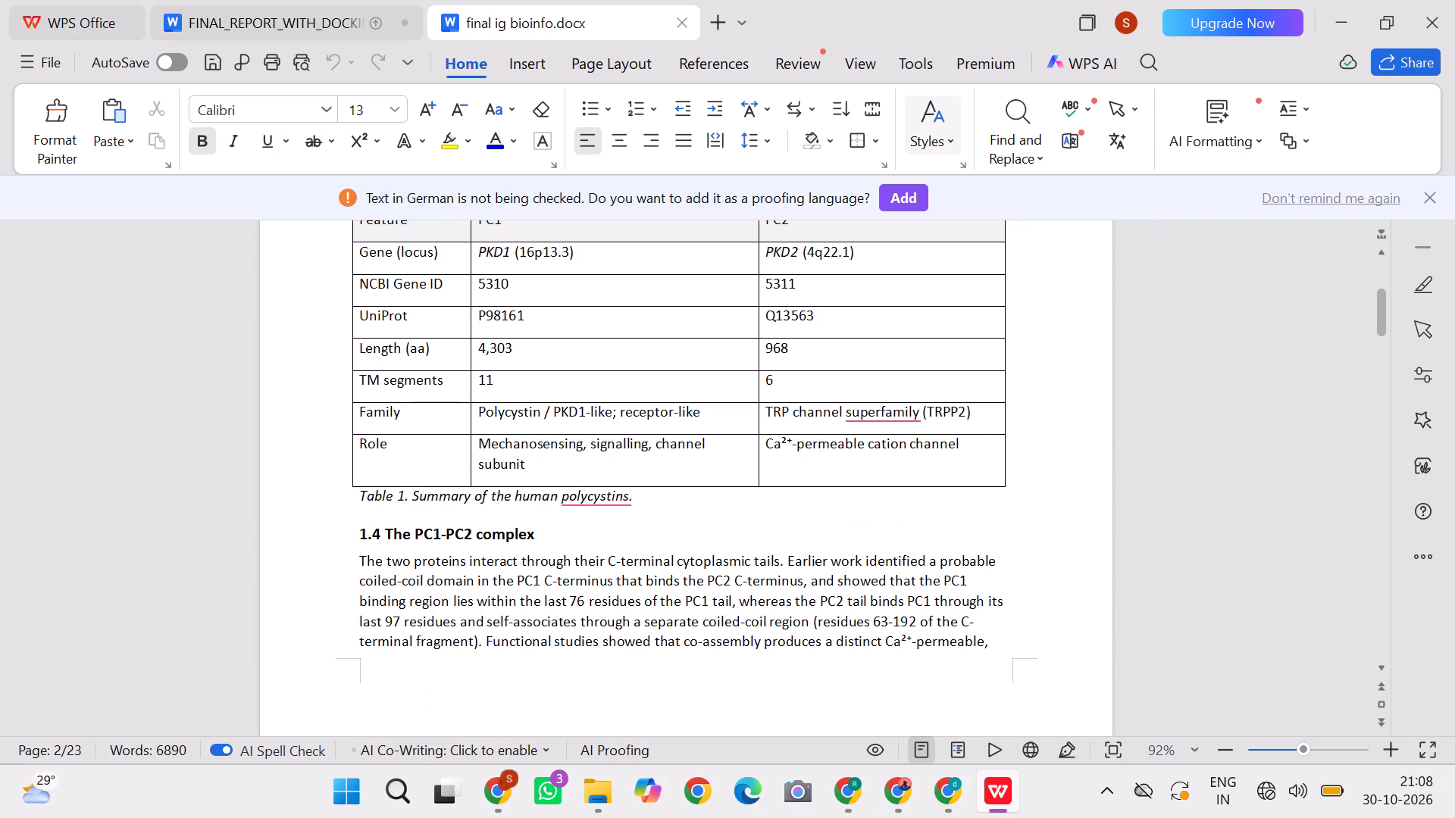
scroll(481, 494, down, 3)
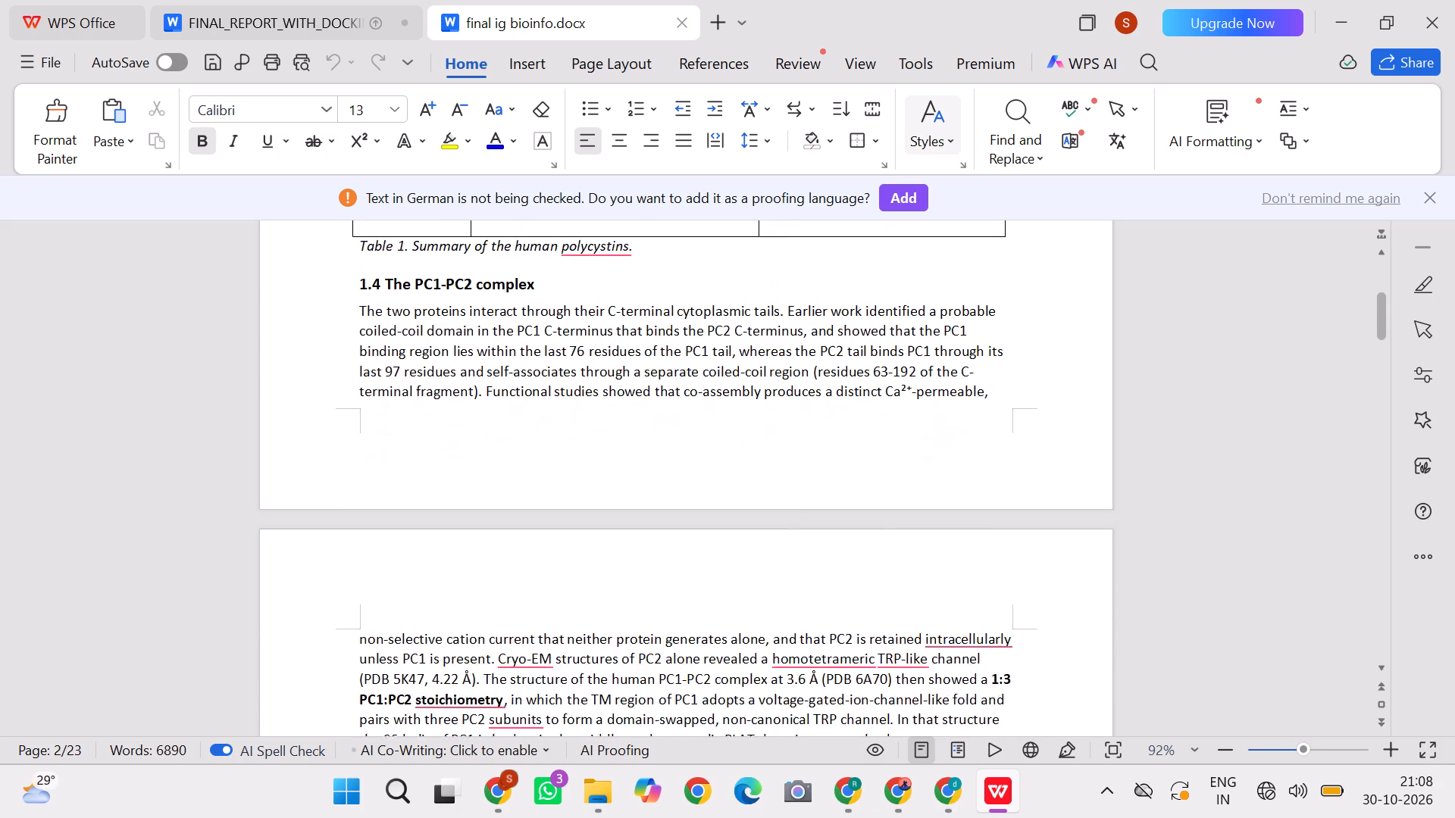
scroll(481, 494, down, 4)
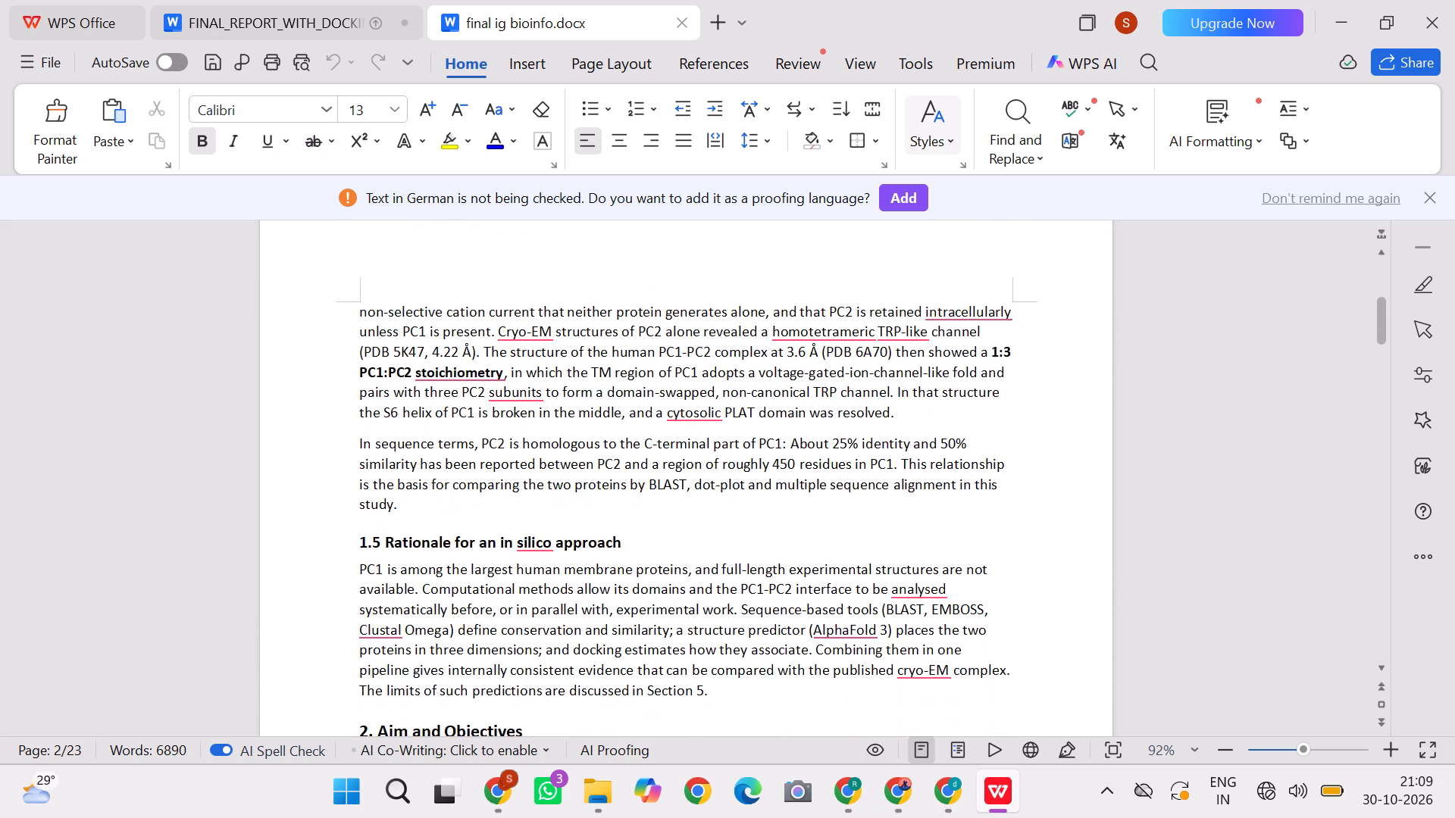
scroll(481, 494, down, 4)
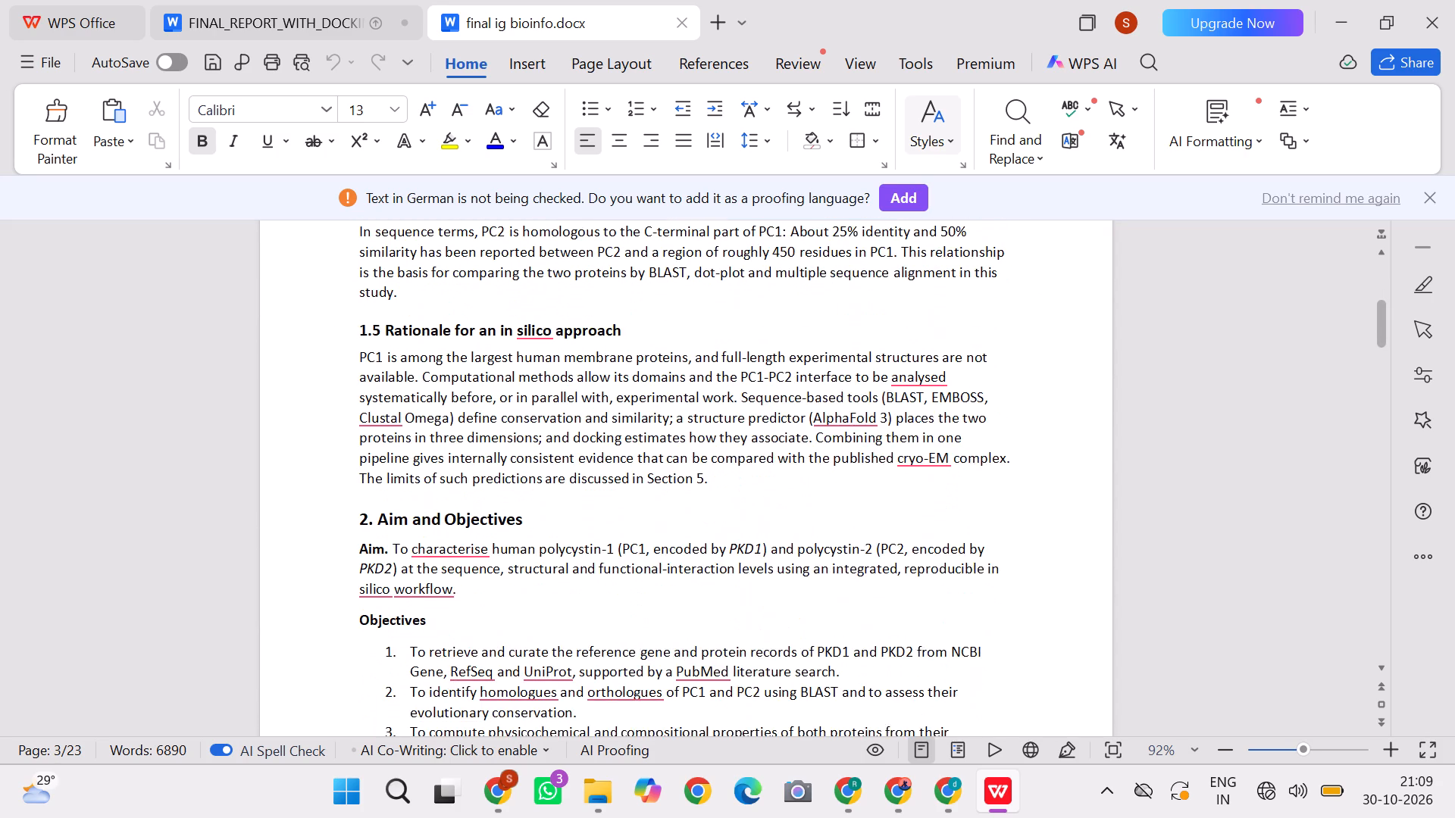
scroll(481, 494, down, 1)
scroll(562, 576, down, 2)
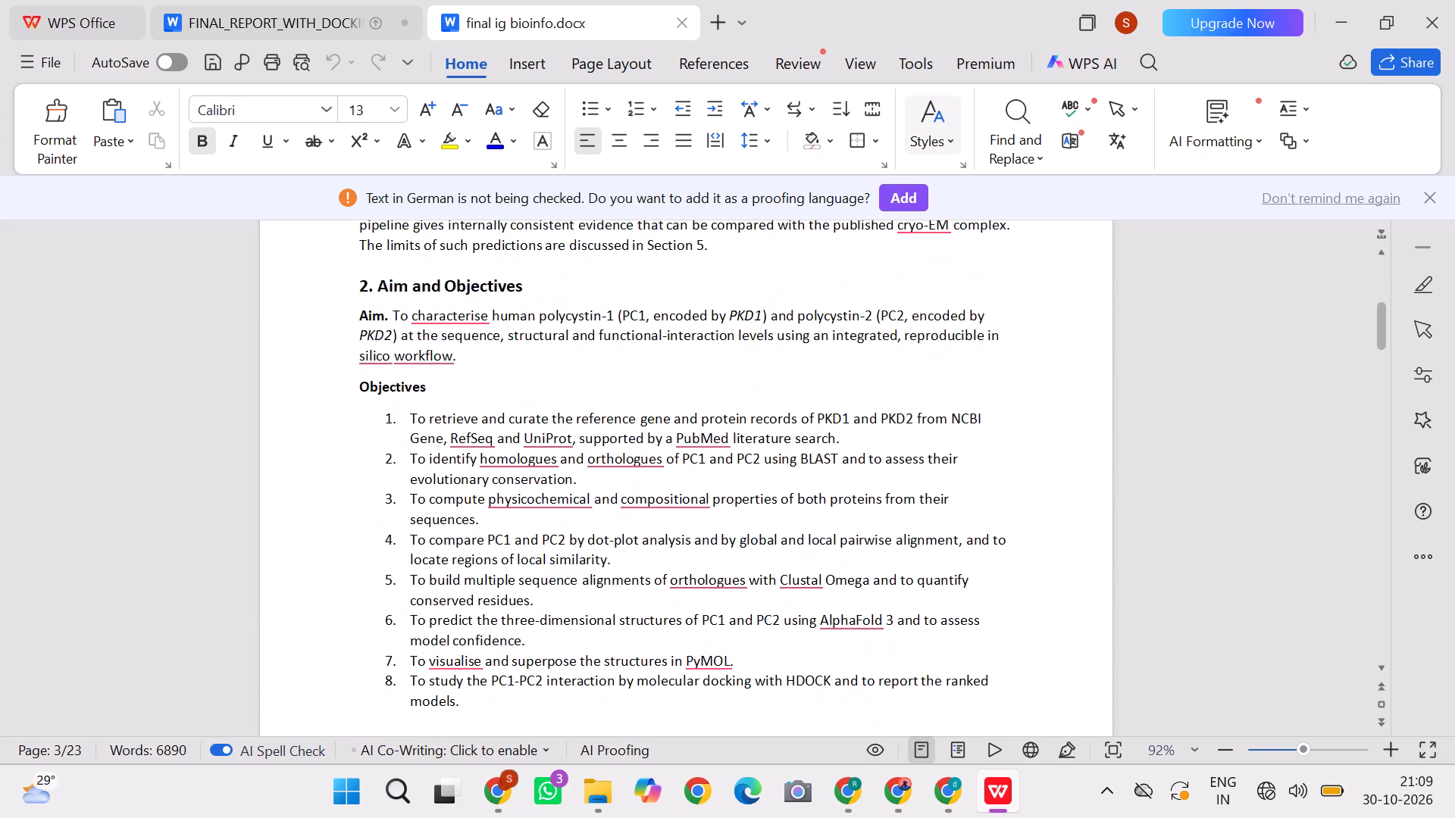
scroll(562, 576, down, 4)
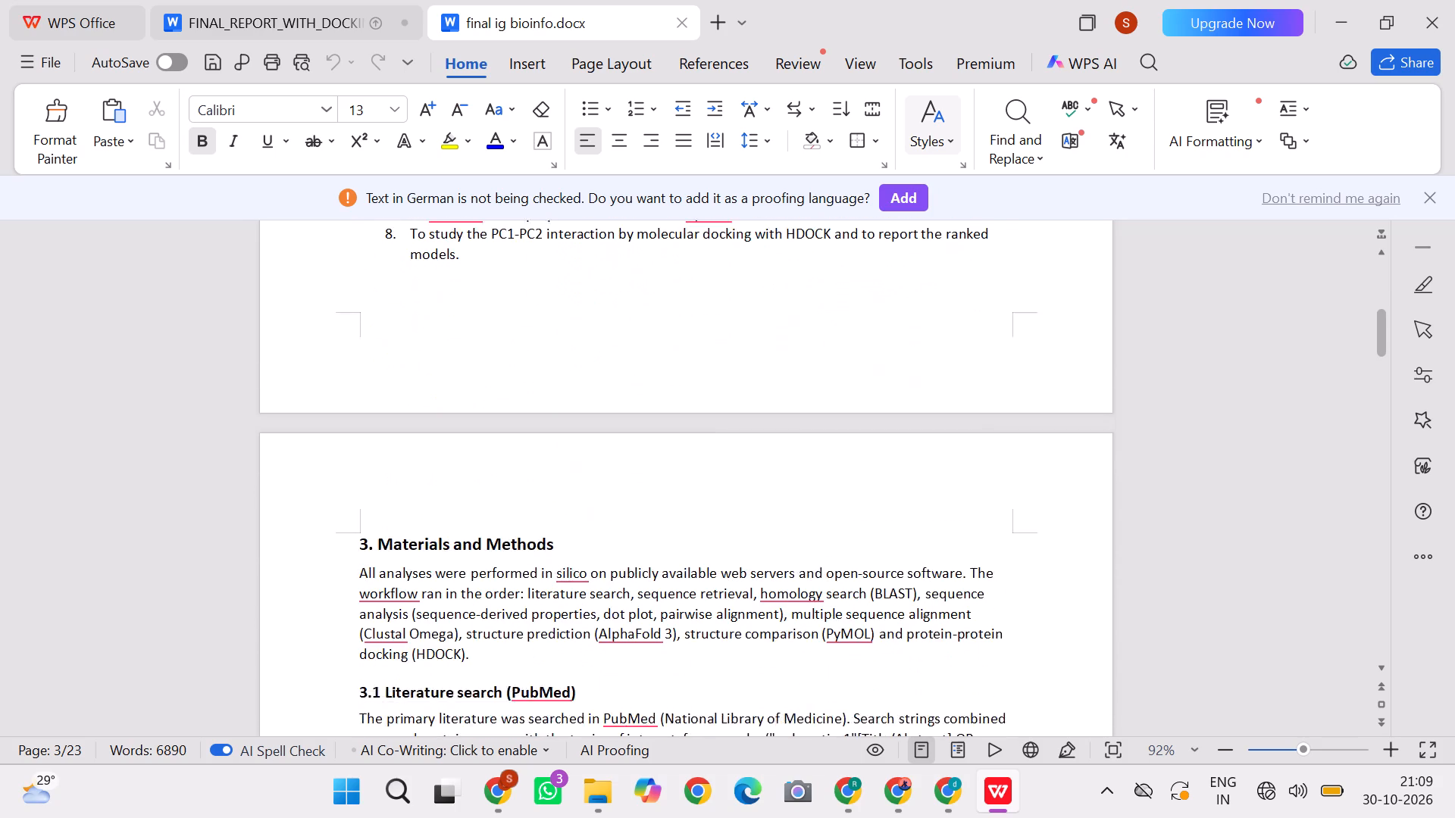
scroll(562, 576, down, 1)
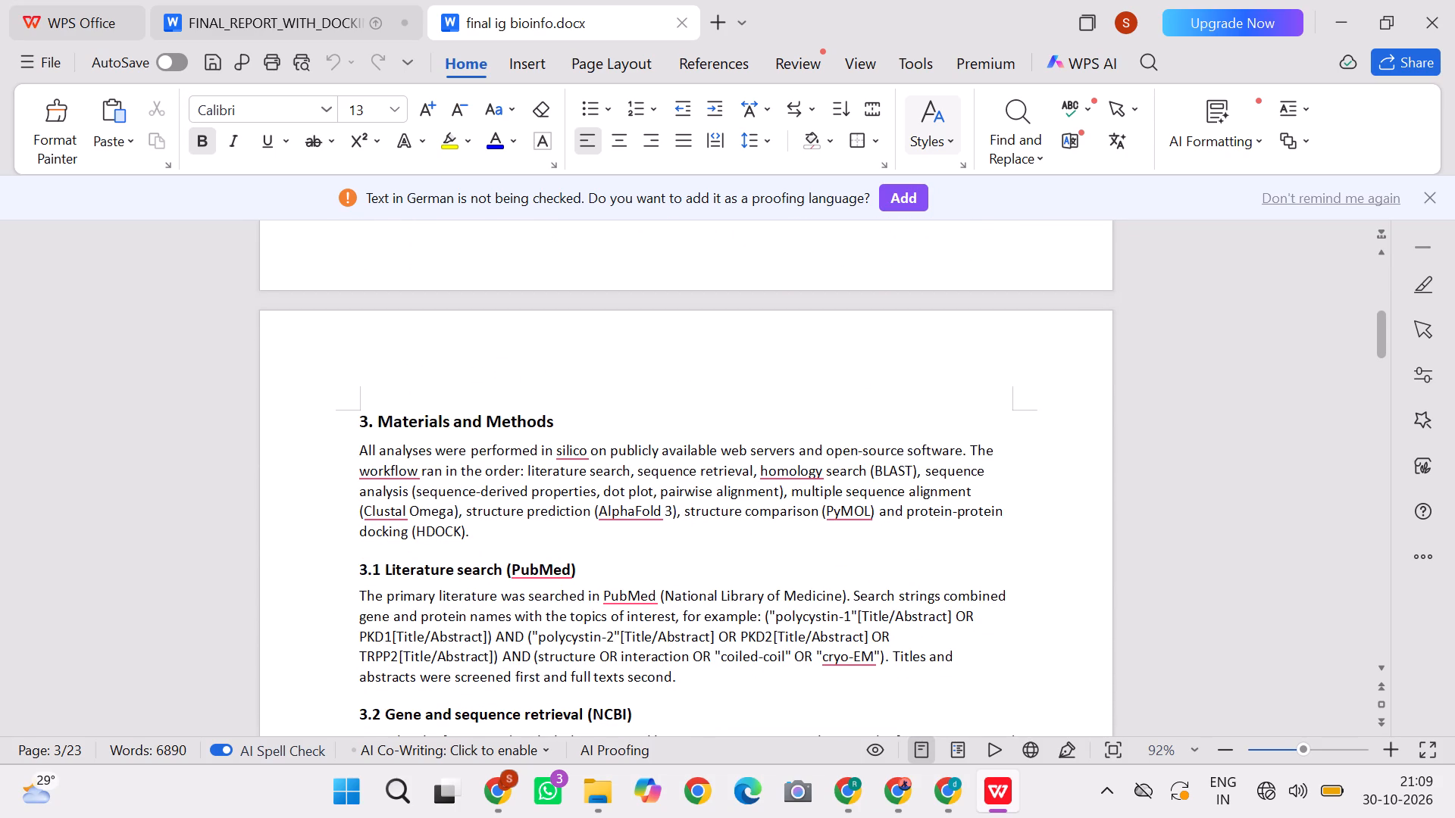
scroll(674, 630, down, 1)
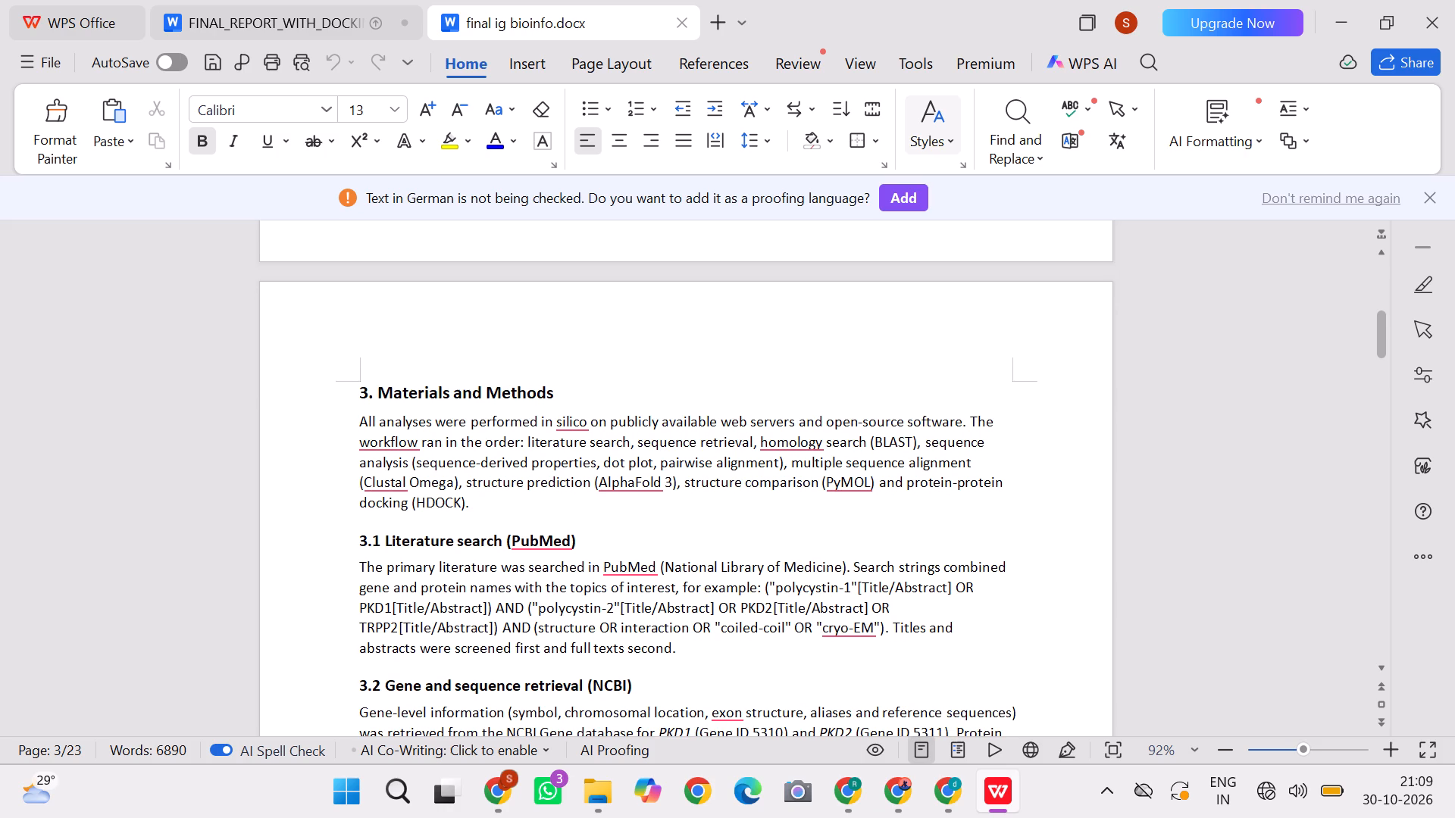
scroll(674, 630, down, 1)
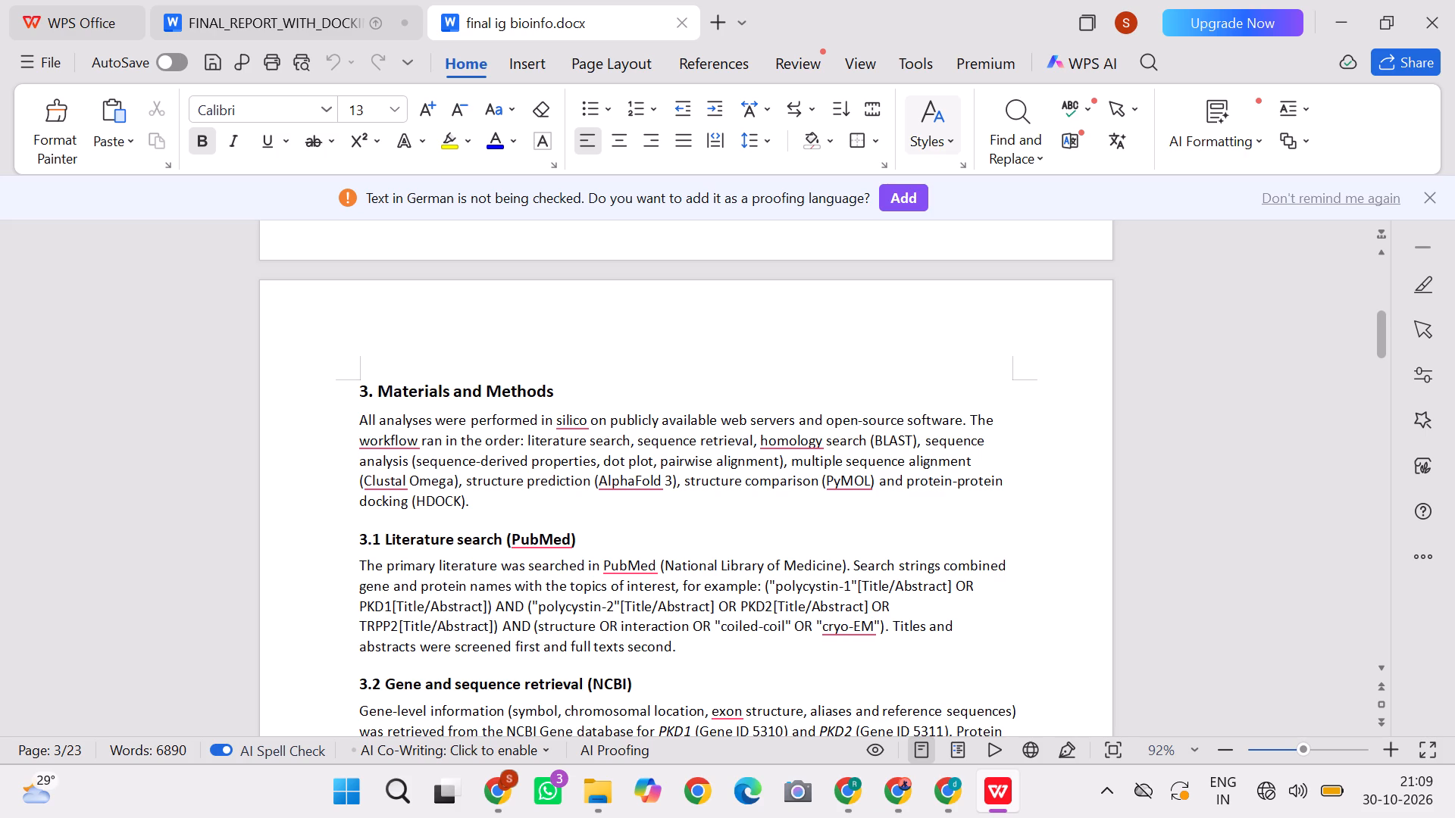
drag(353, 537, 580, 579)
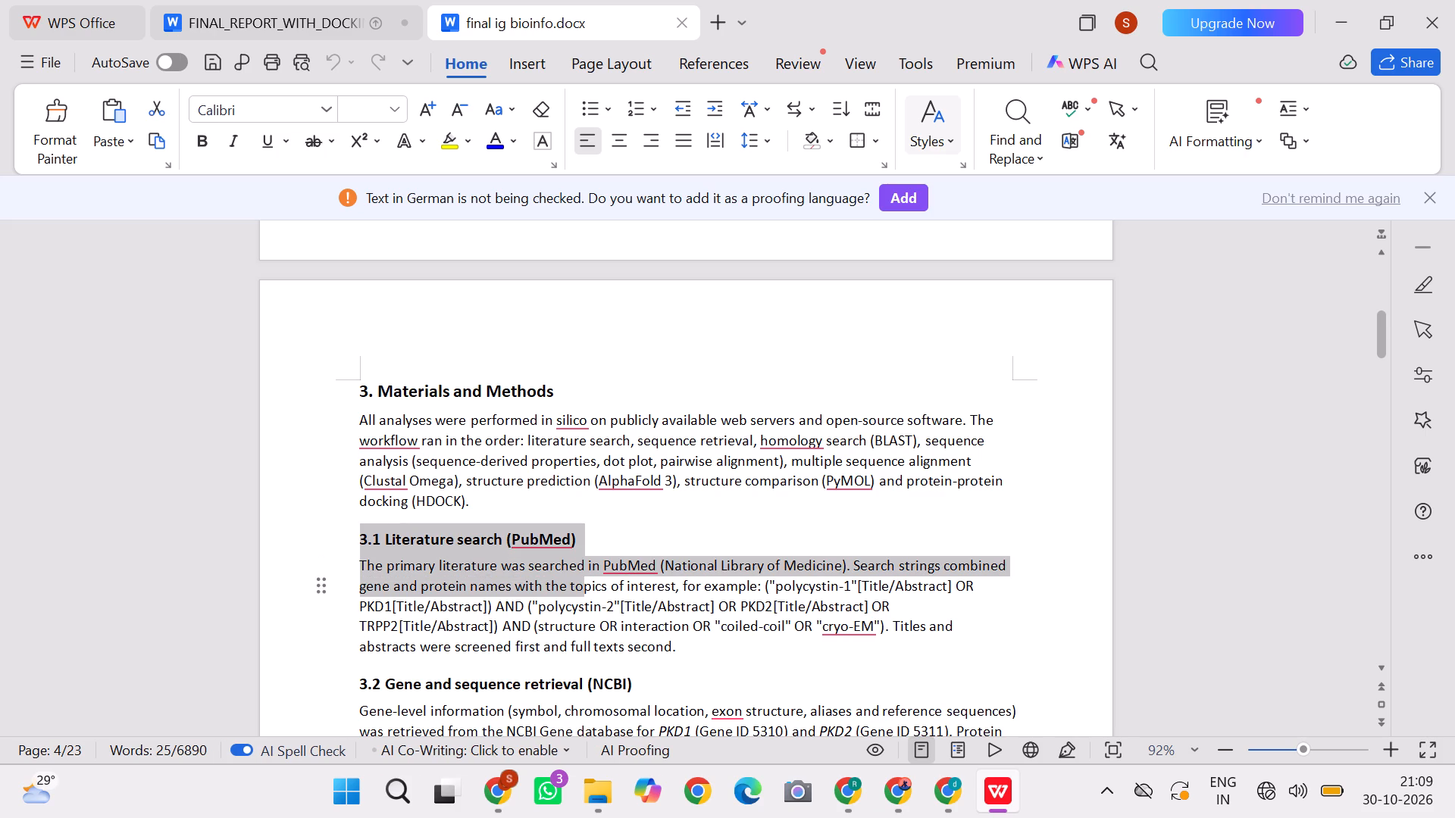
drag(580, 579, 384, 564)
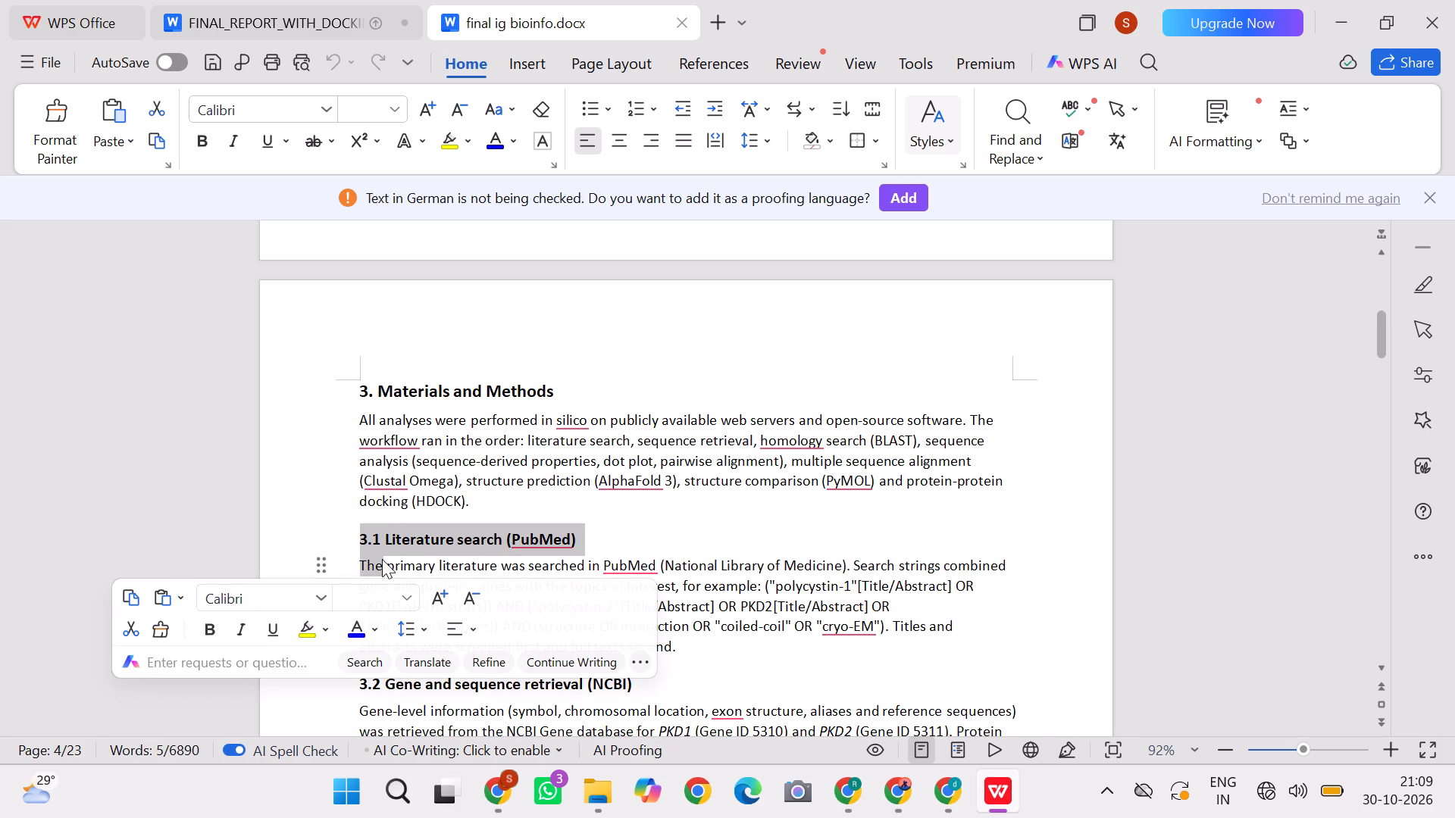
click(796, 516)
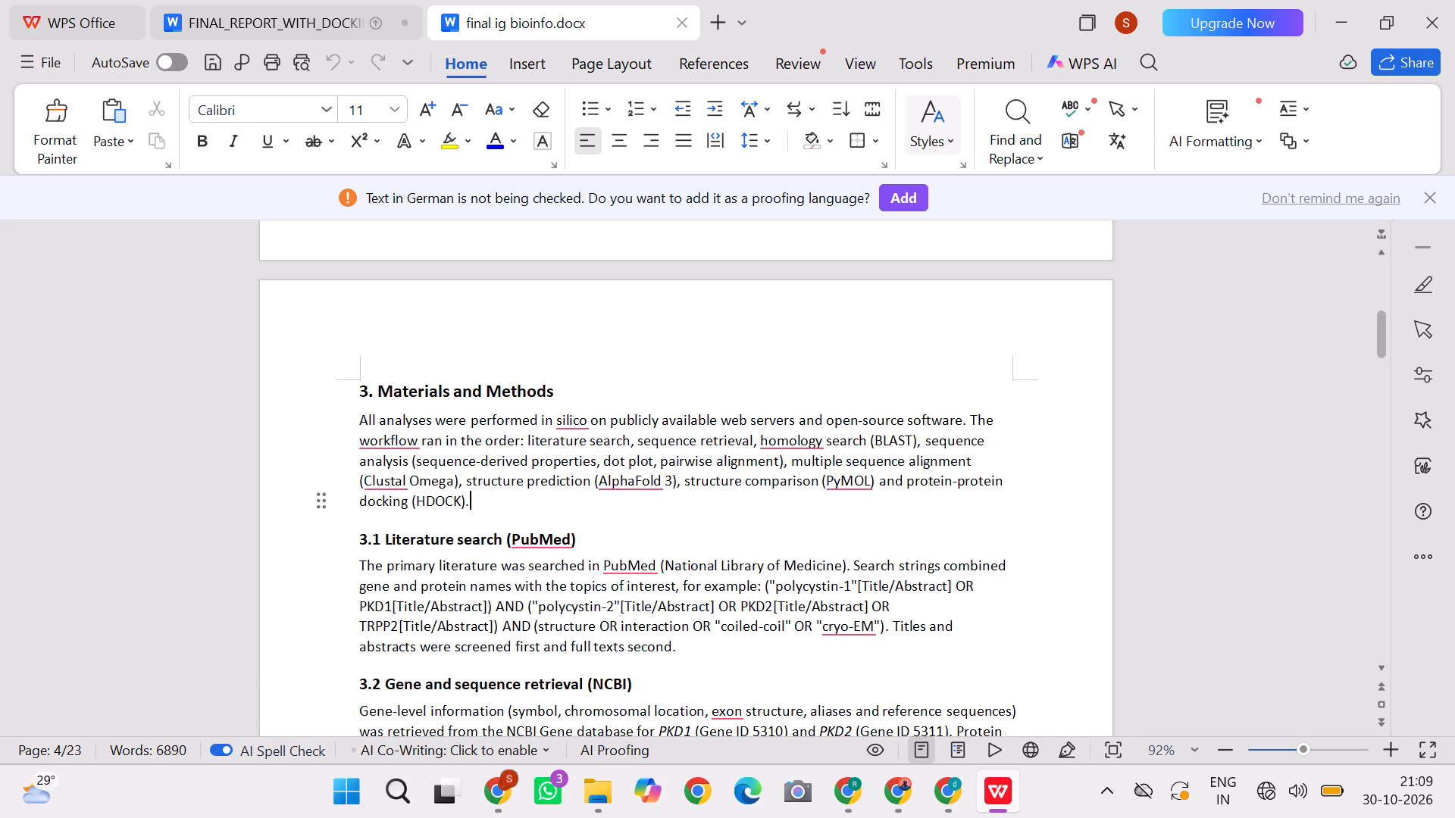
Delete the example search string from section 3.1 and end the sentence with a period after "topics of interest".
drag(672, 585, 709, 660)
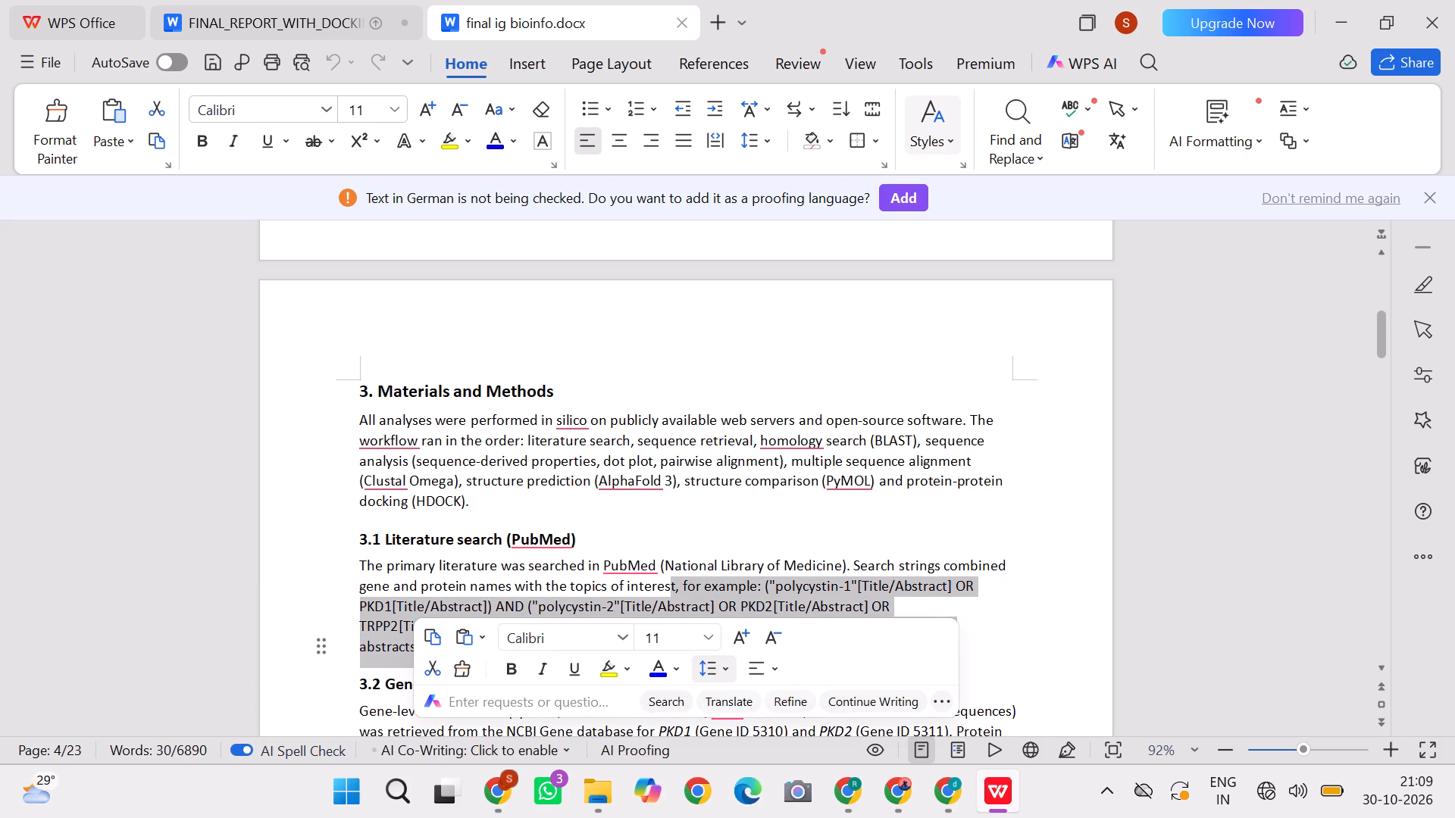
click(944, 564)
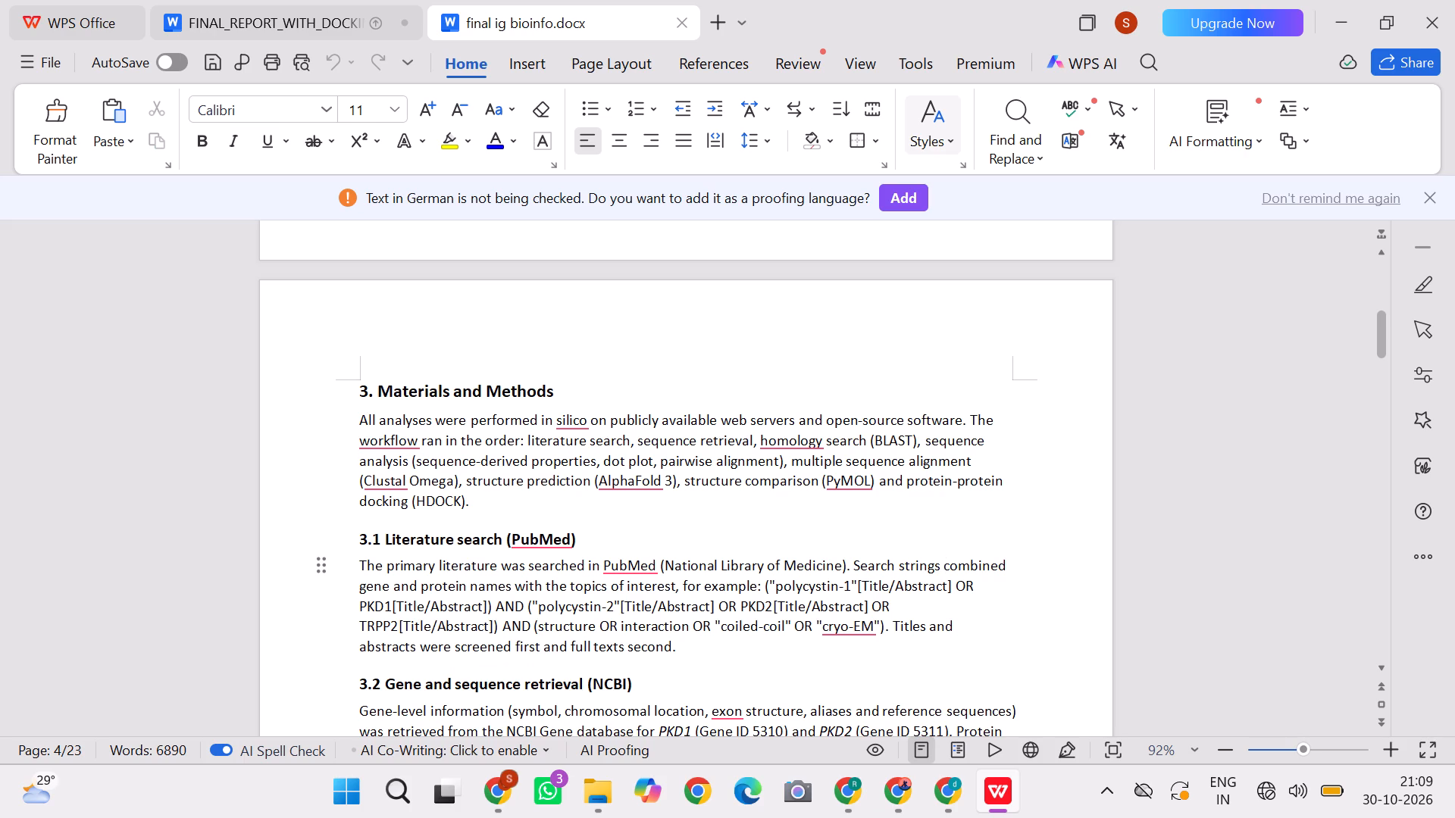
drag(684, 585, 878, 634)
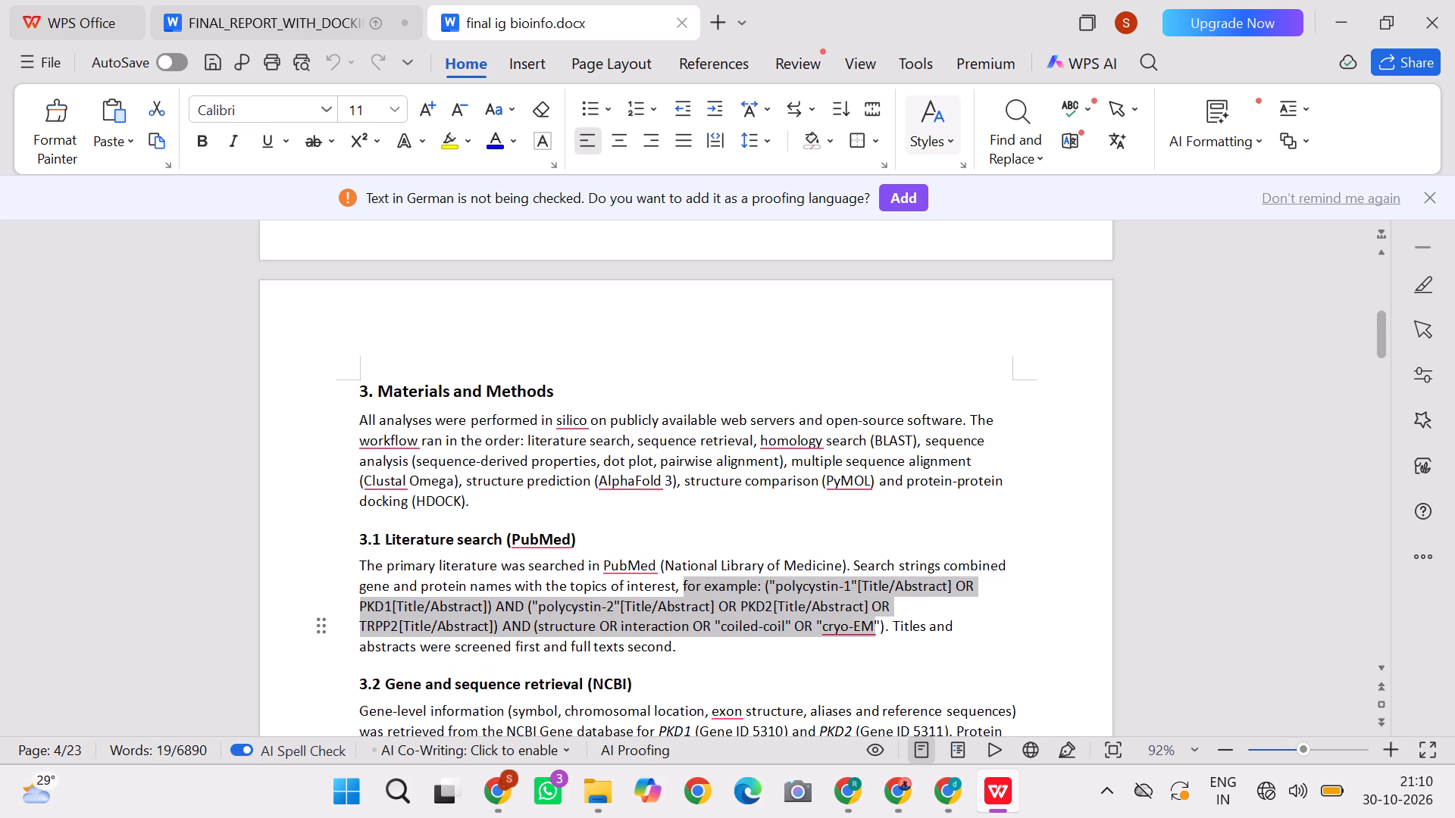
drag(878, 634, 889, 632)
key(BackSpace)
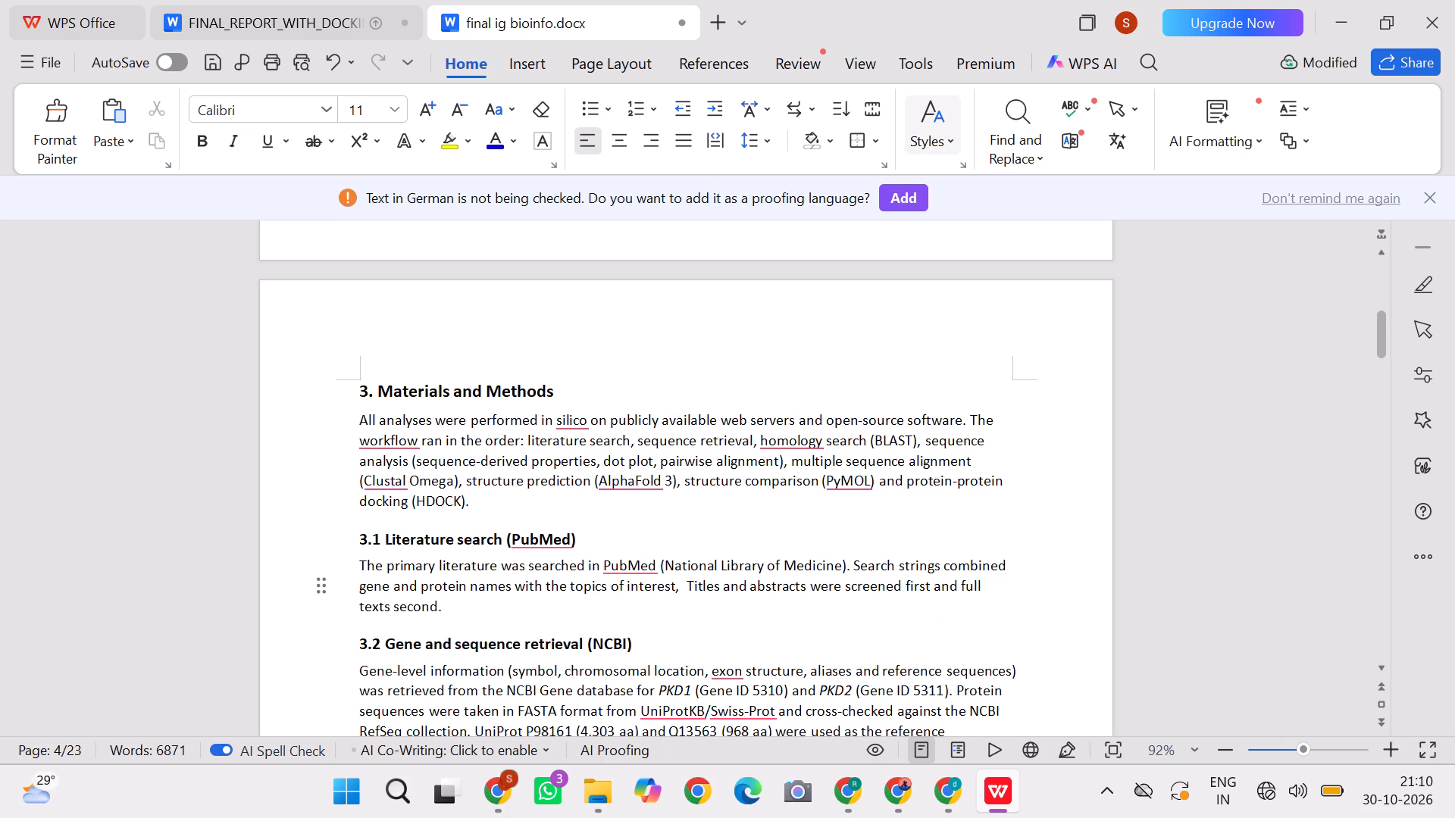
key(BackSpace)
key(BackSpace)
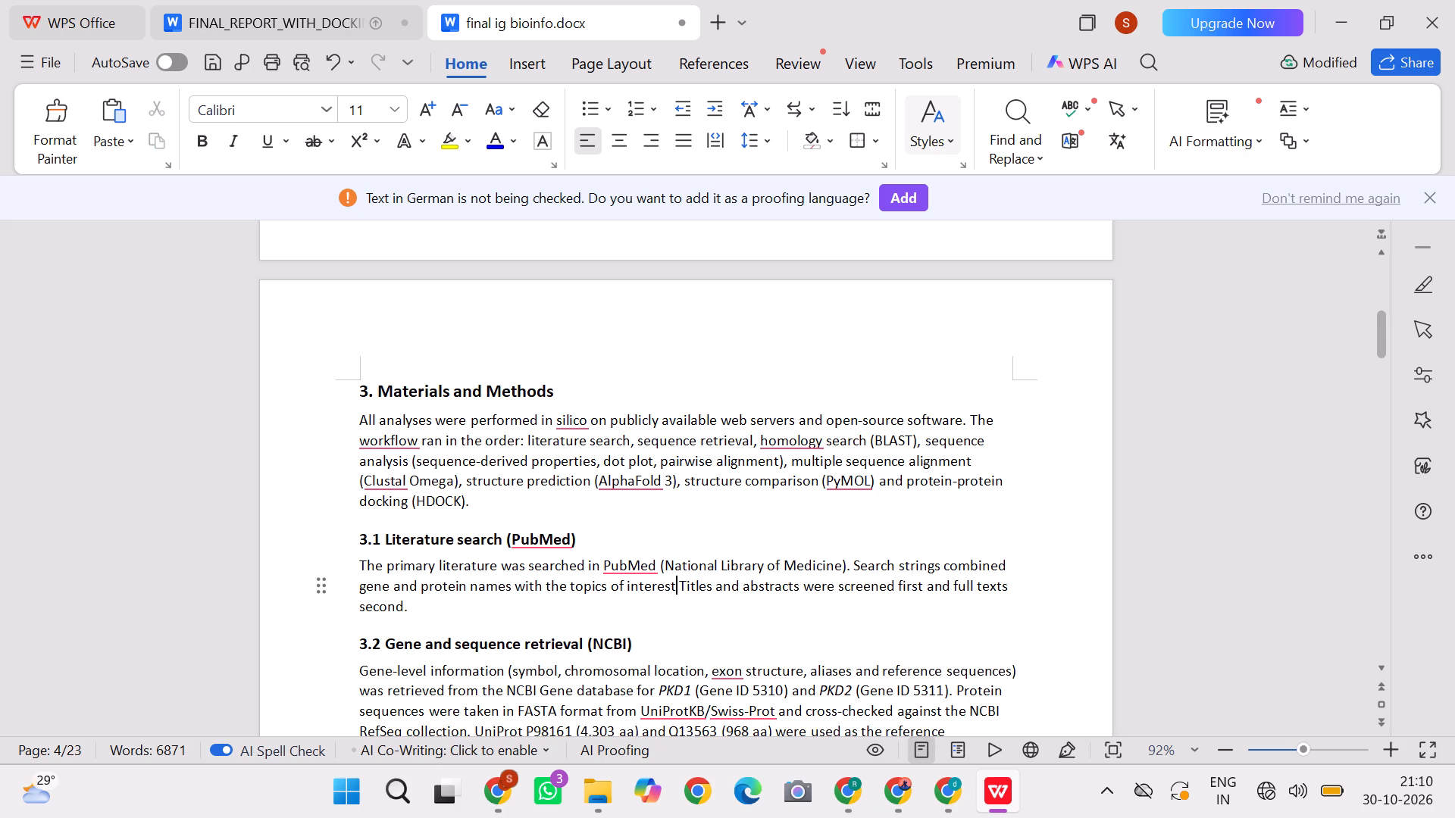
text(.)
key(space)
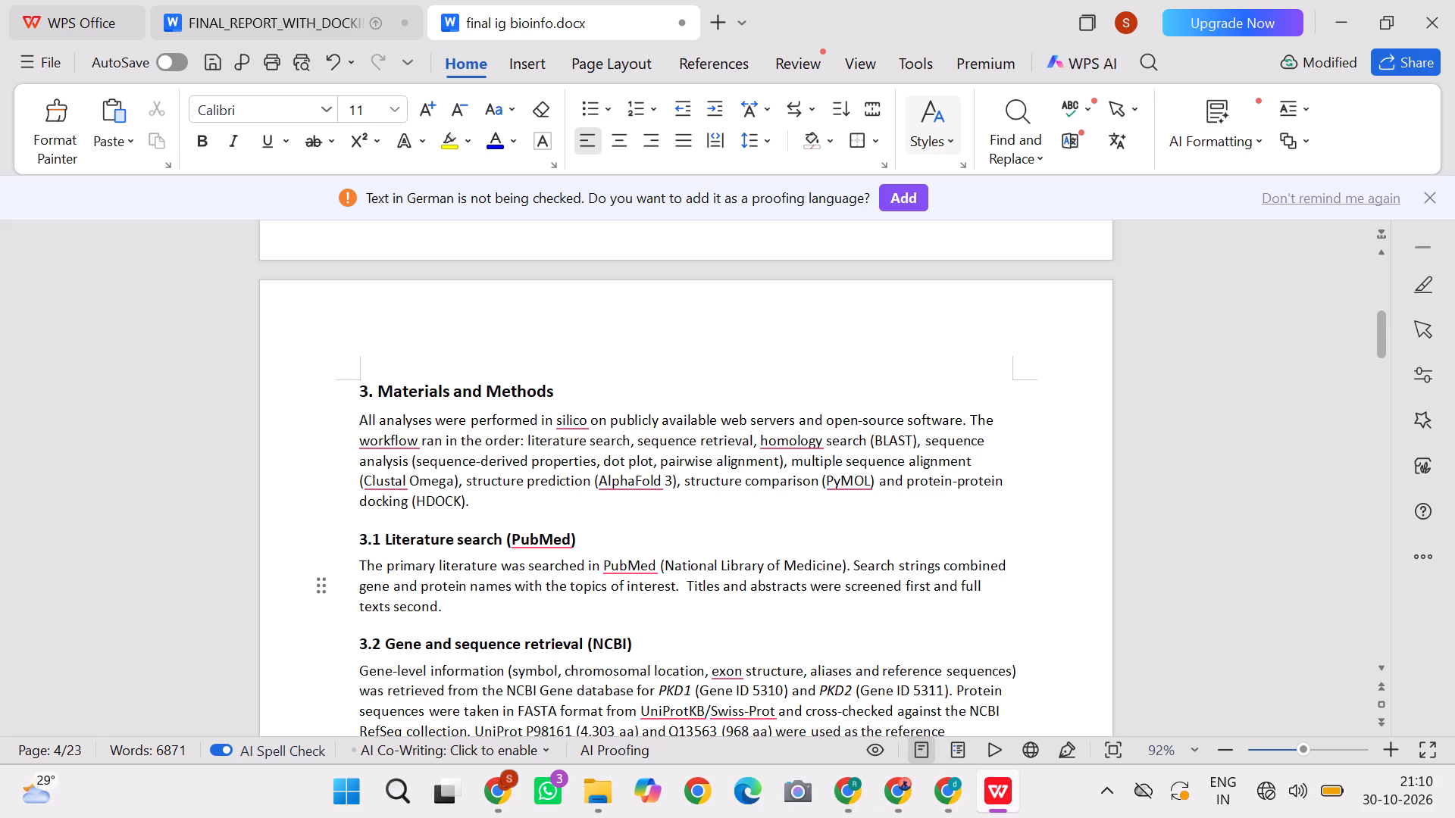
Delete the whole section "3.1 Literature search (PubMed)", heading and paragraph, including the leftover empty paragraph and extra period.
drag(343, 529, 374, 547)
click(372, 544)
click(336, 534)
key(Left)
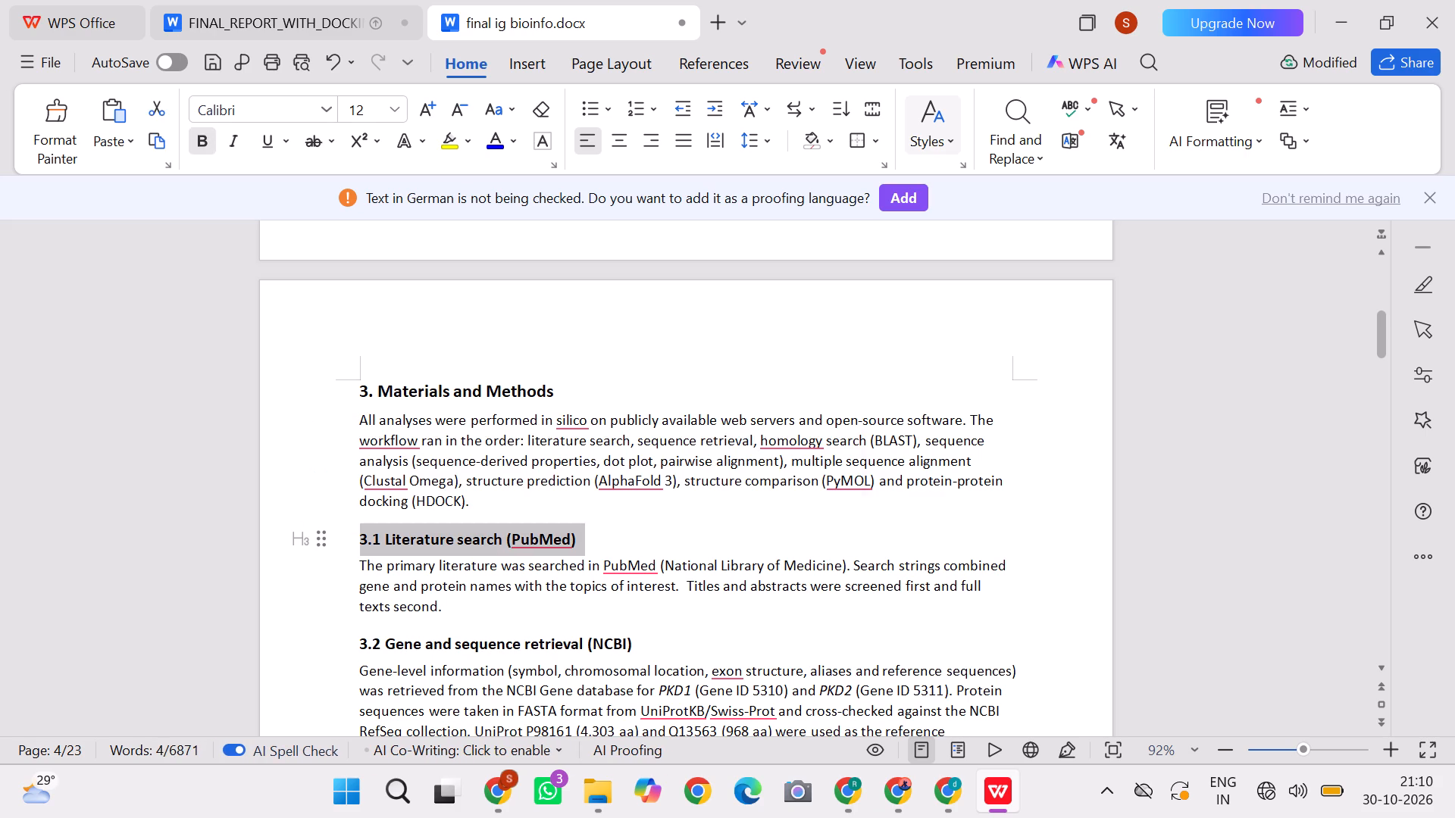
drag(355, 532, 427, 605)
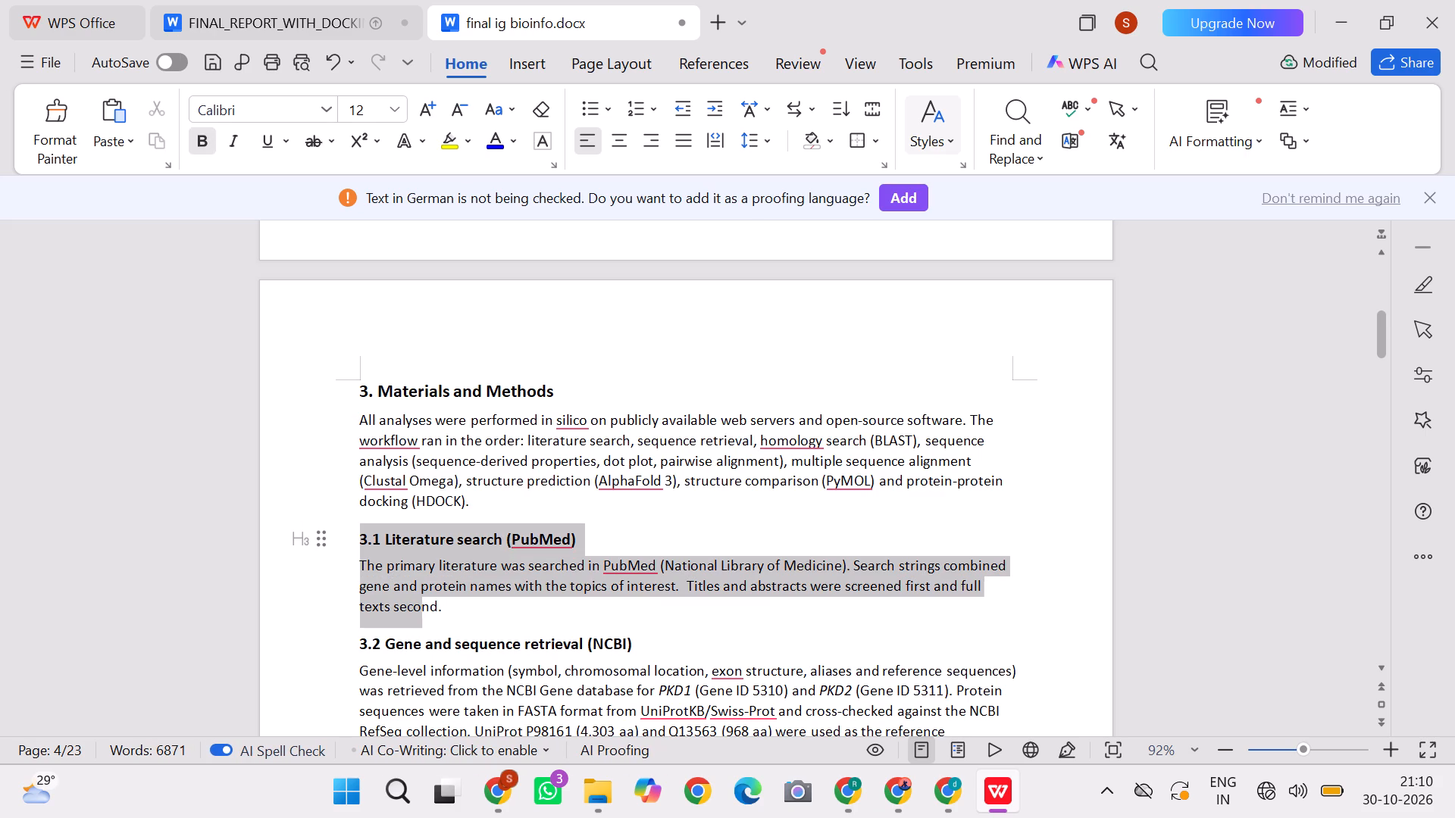
drag(427, 605, 439, 617)
key(BackSpace)
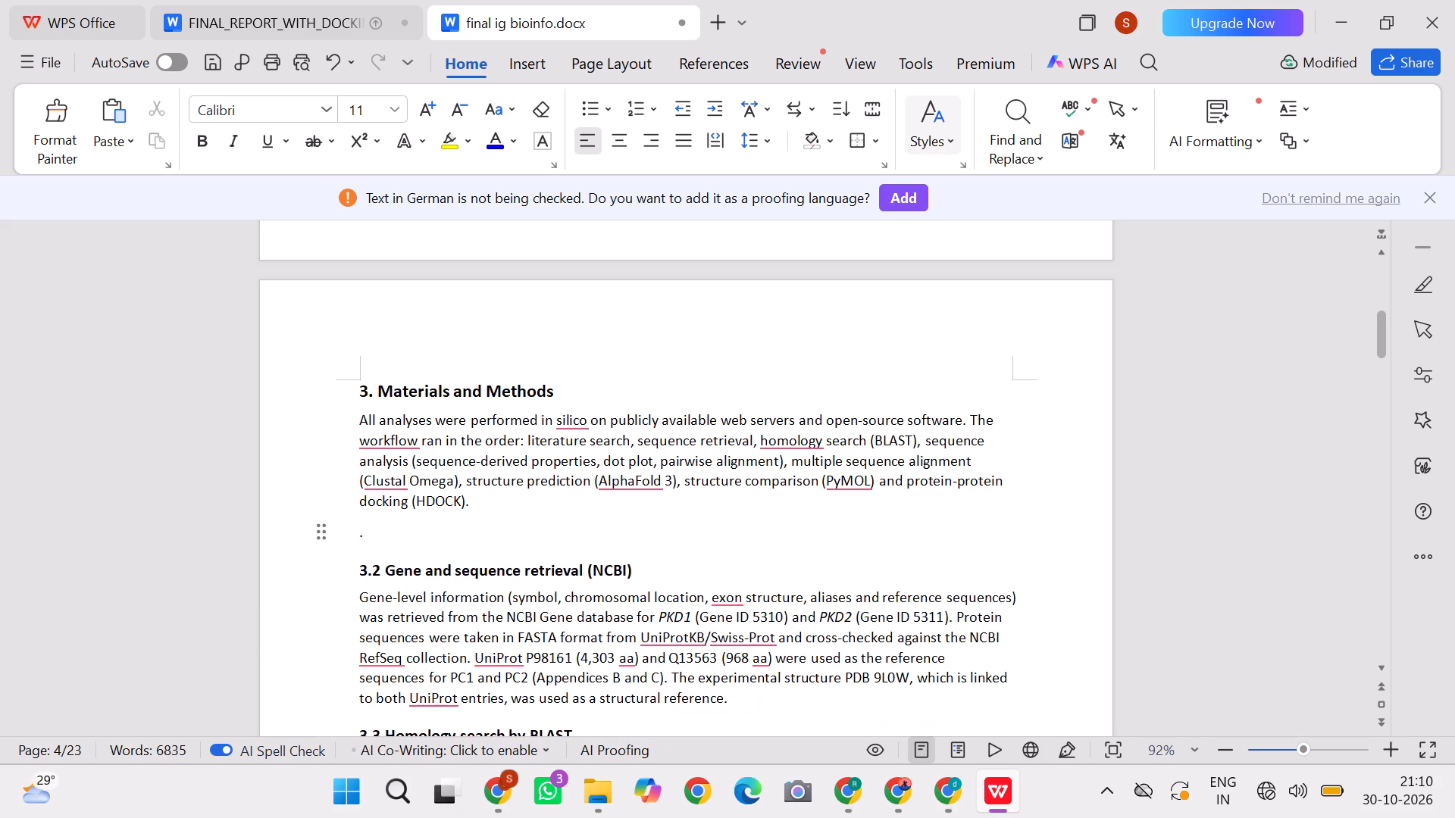
key(BackSpace)
click(493, 504)
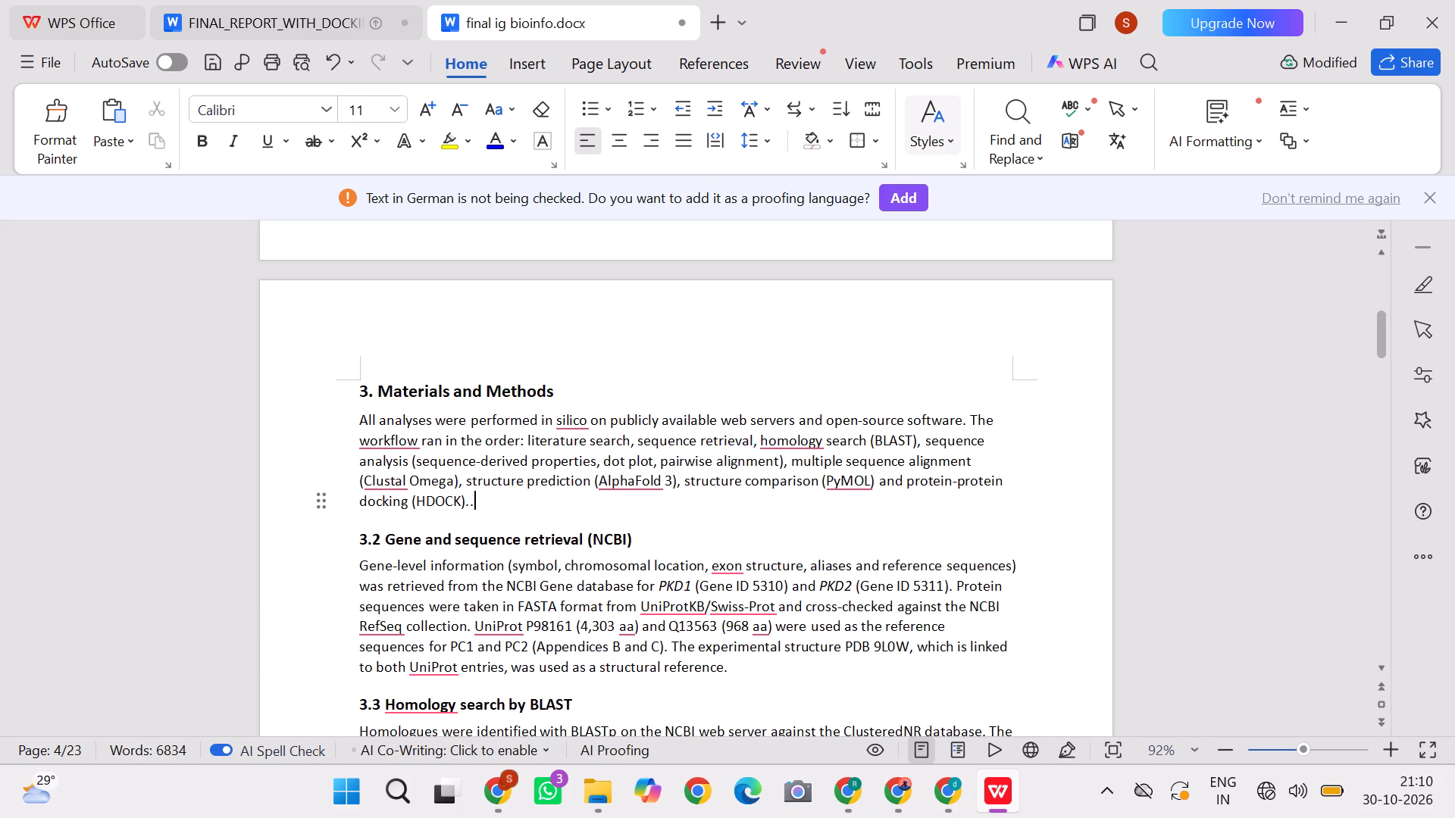
key(BackSpace)
Renumber the "Gene and sequence retrieval (NCBI)" heading as 3.1.
click(383, 542)
key(BackSpace)
key(BackSpace)
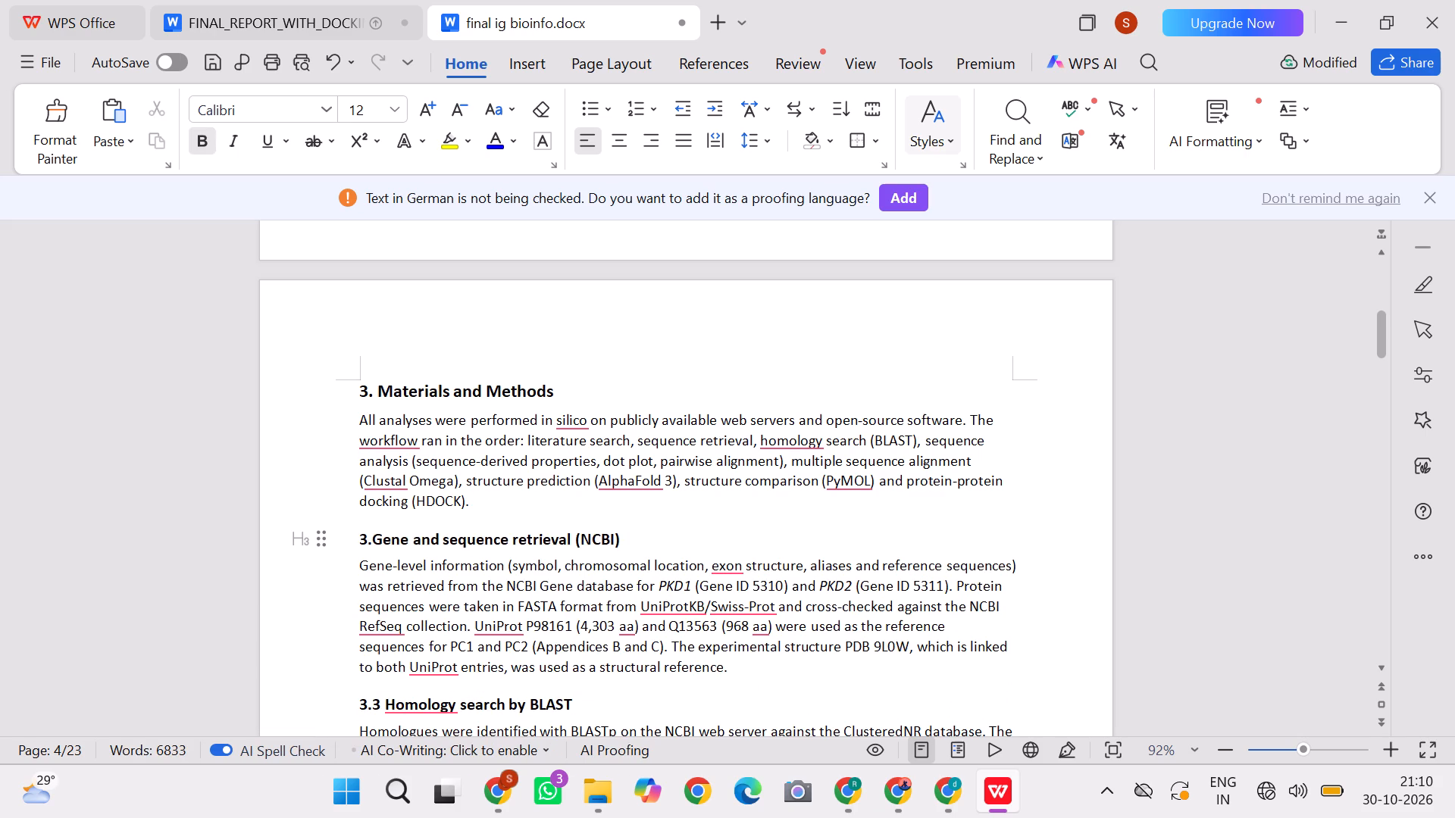
text(1)
key(space)
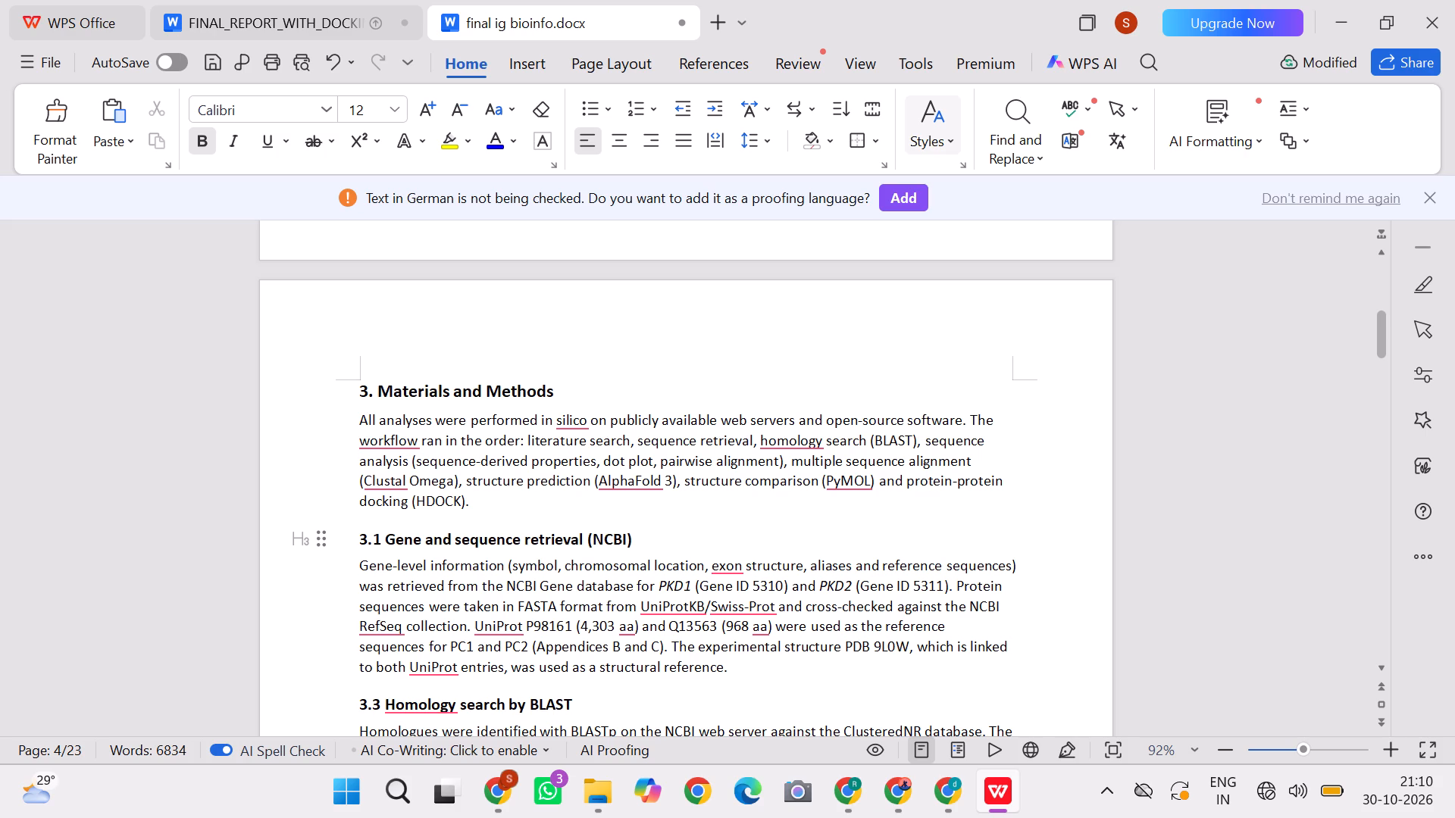
Renumber the "Homology search by BLAST" heading as 3.2.
scroll(602, 592, down, 2)
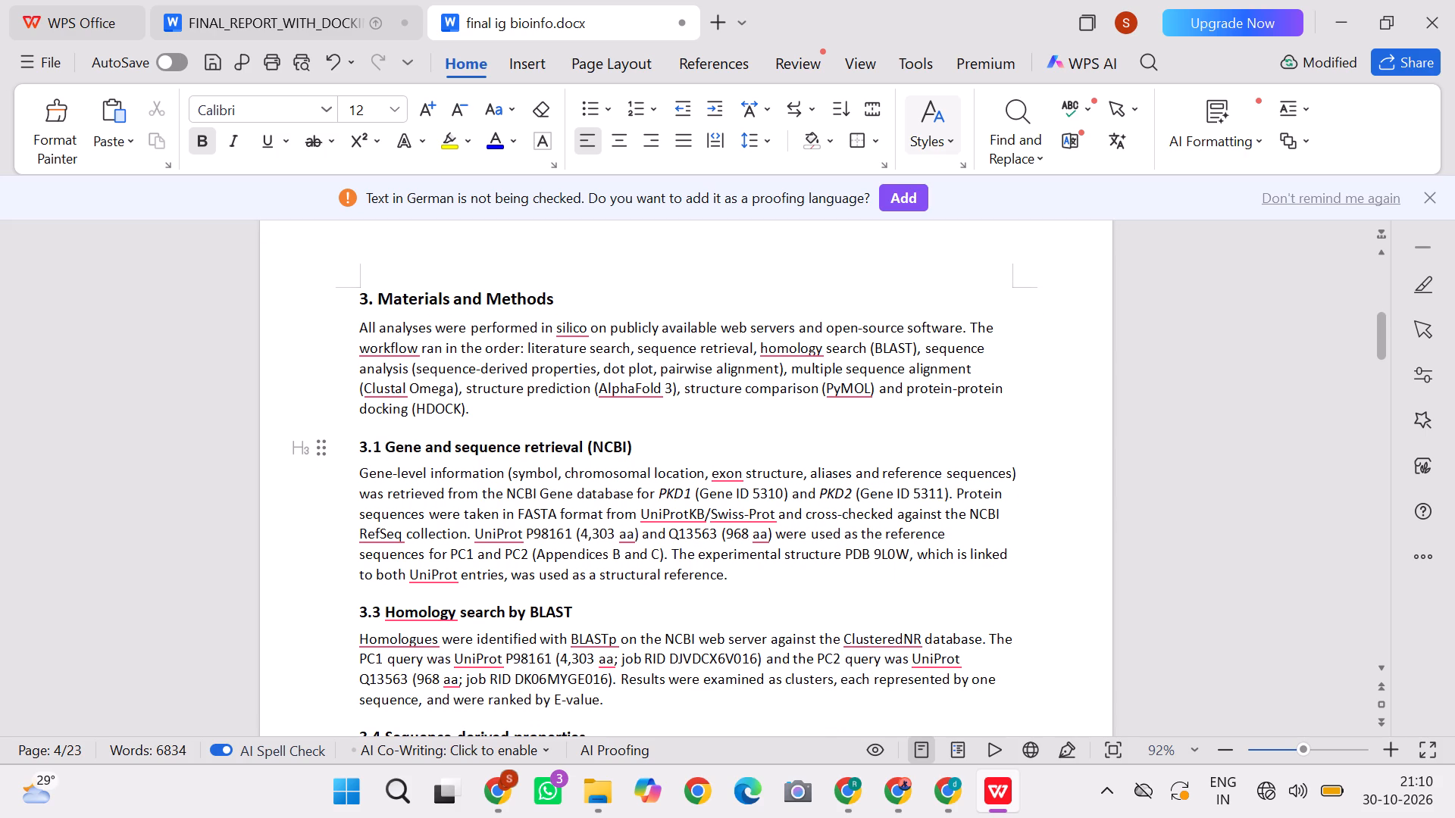
click(380, 617)
key(BackSpace)
text(23)
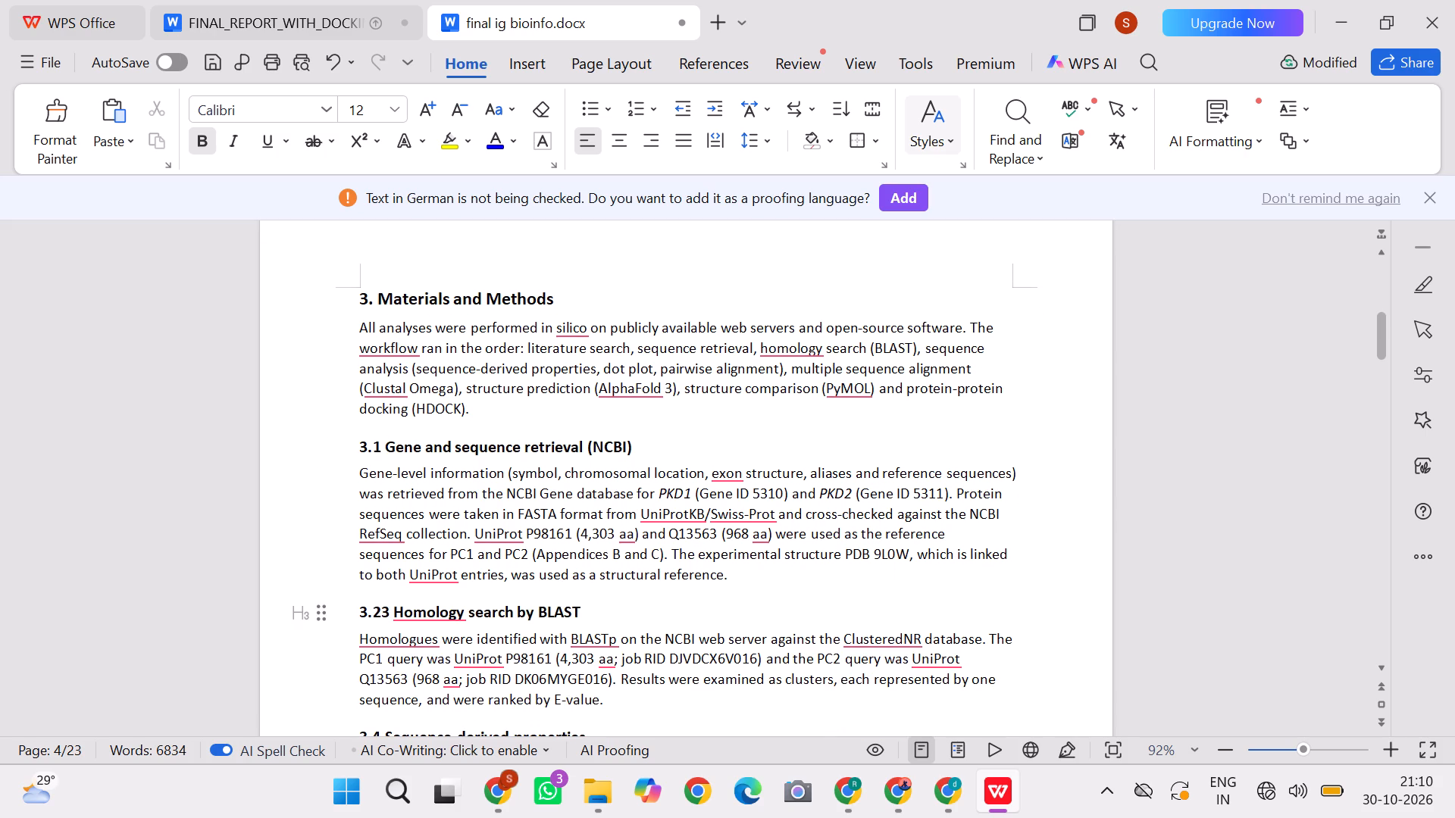
key(BackSpace)
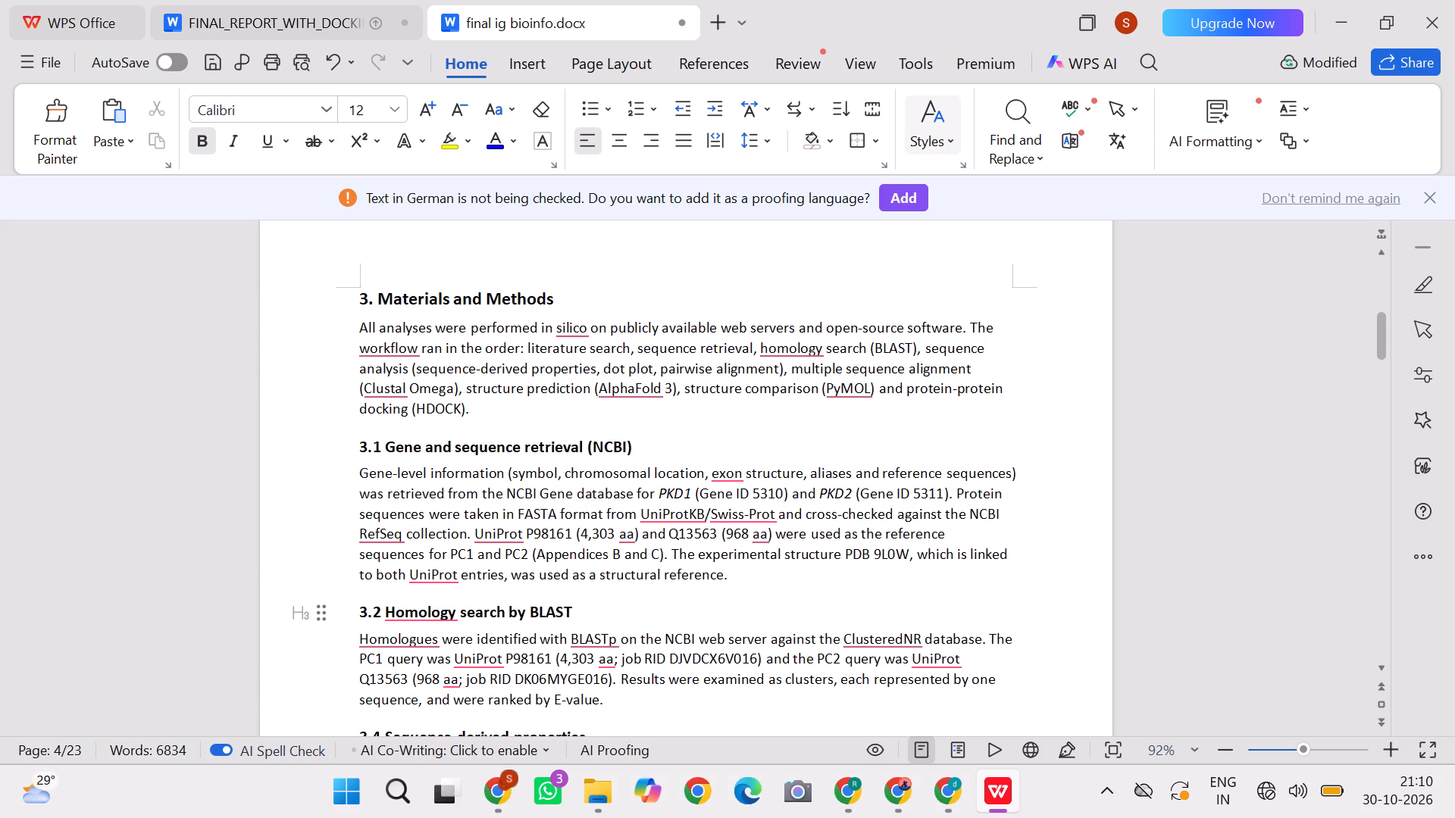
click(633, 603)
Delete the sentence "The plot was dated 14/10/26." from the end of the Dot-plot analysis paragraph.
scroll(633, 603, down, 1)
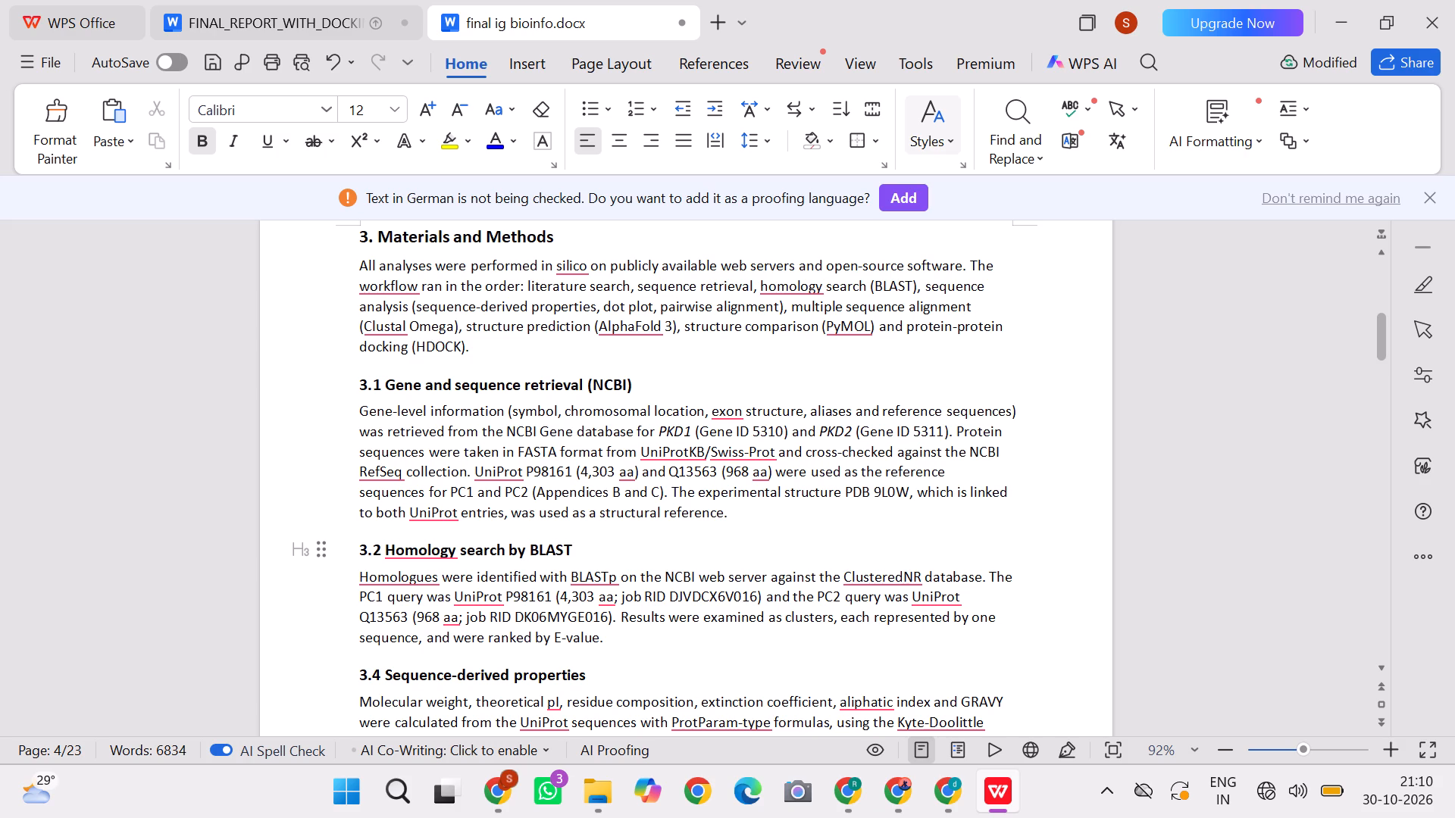
scroll(744, 641, down, 2)
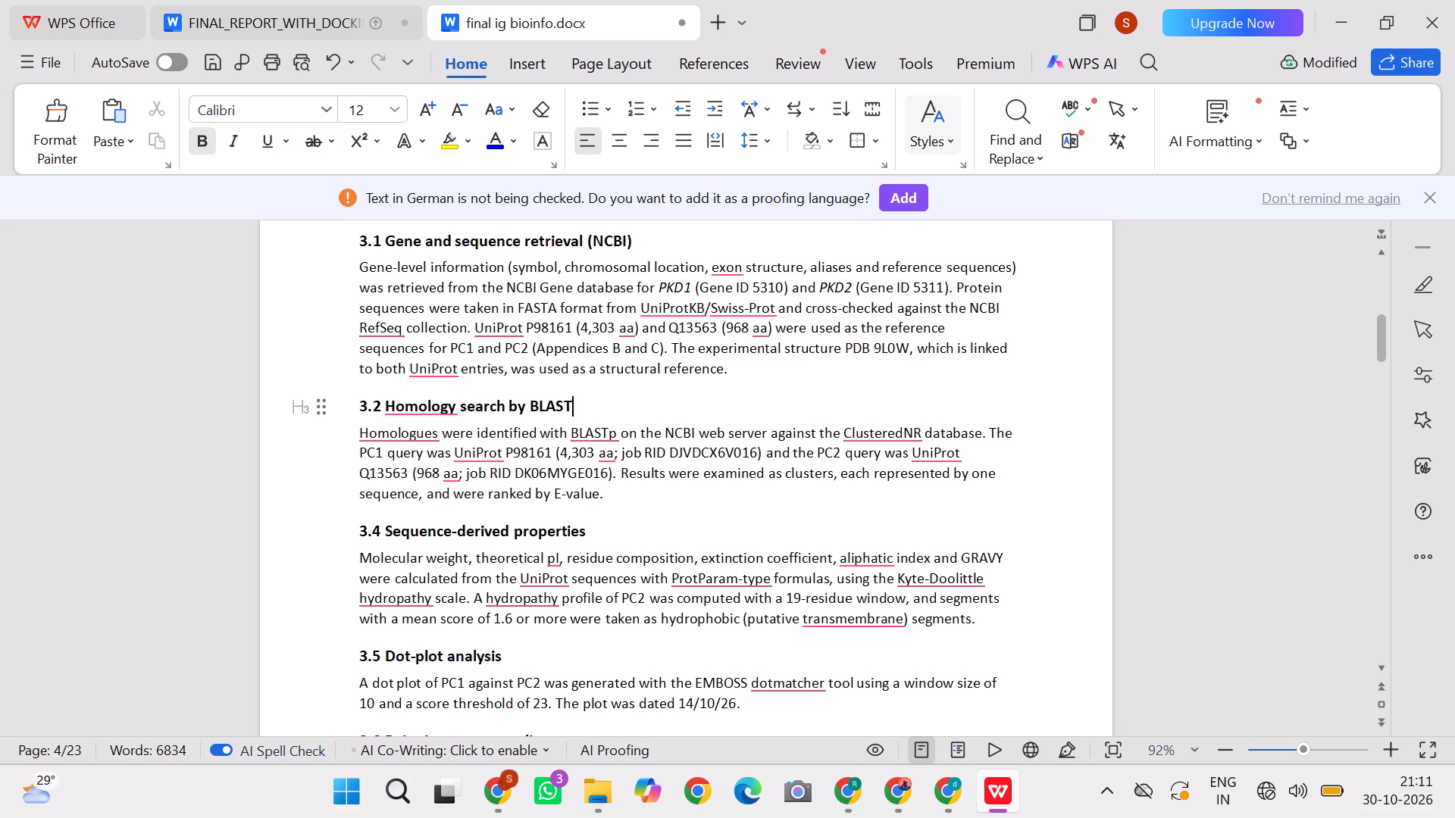
scroll(660, 643, down, 3)
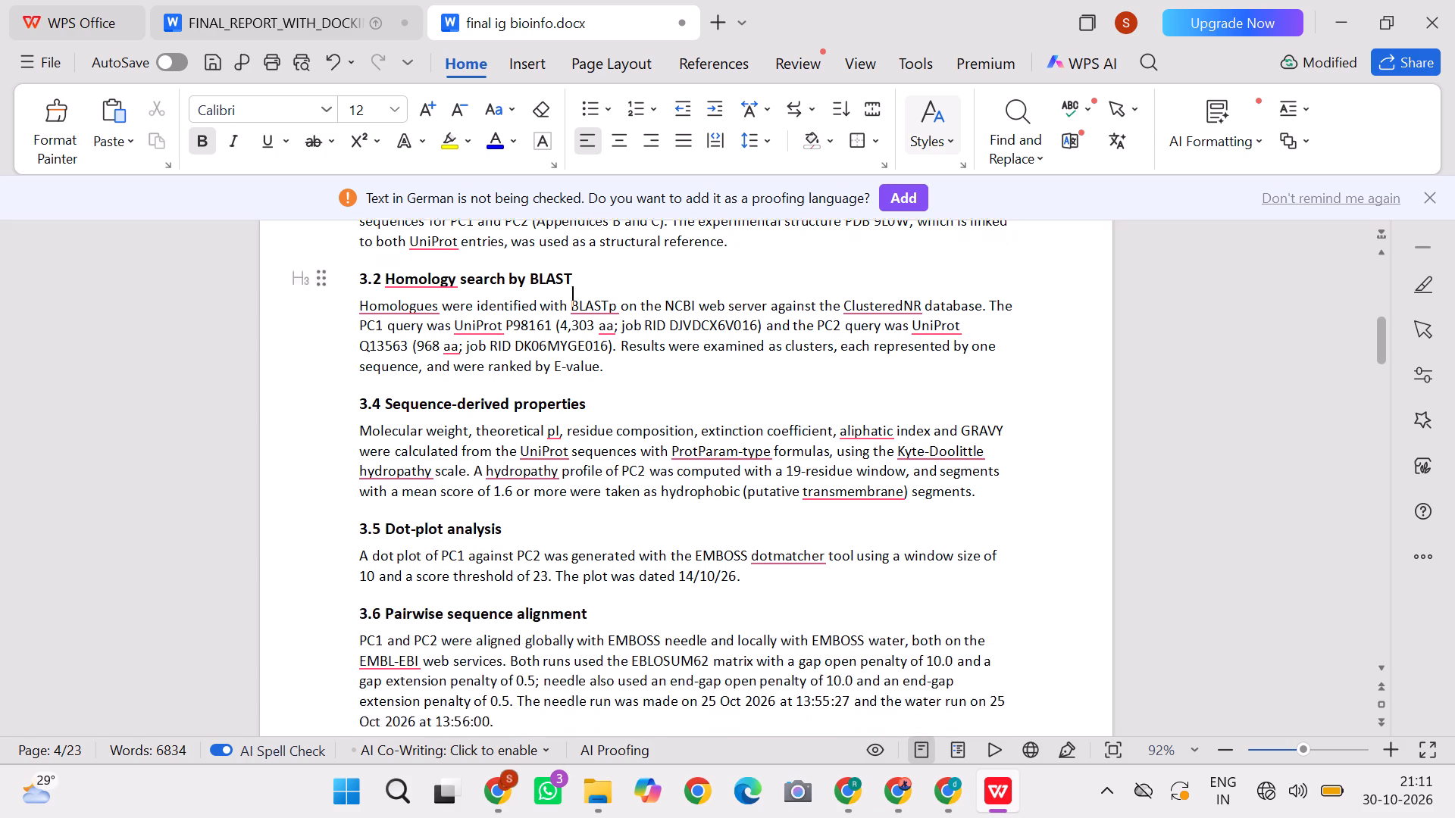
scroll(660, 643, down, 2)
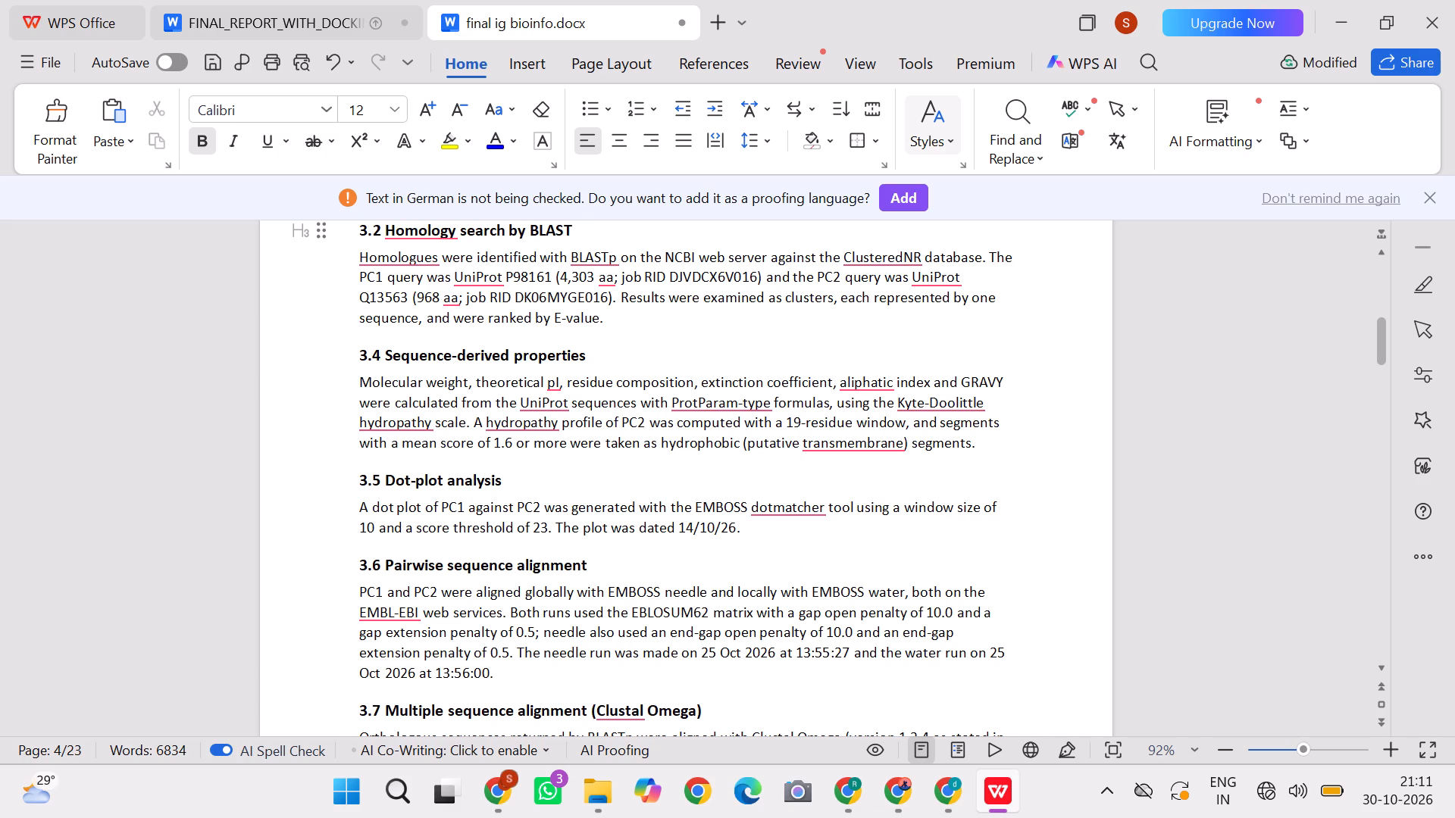
right_drag(553, 528, 577, 528)
right_drag(577, 528, 745, 524)
click(550, 530)
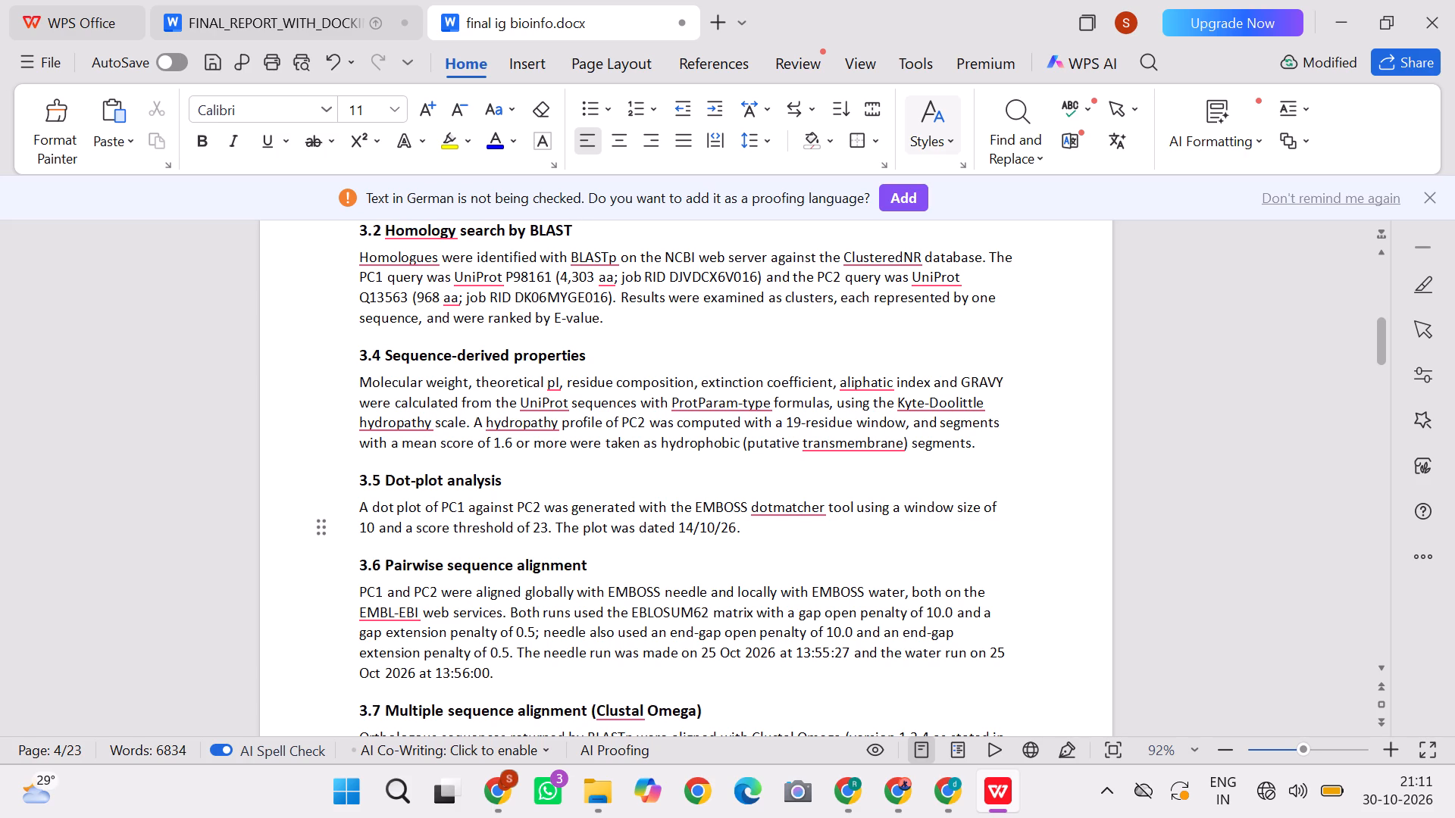
key(Right)
drag(552, 525, 599, 523)
drag(599, 523, 832, 534)
key(BackSpace)
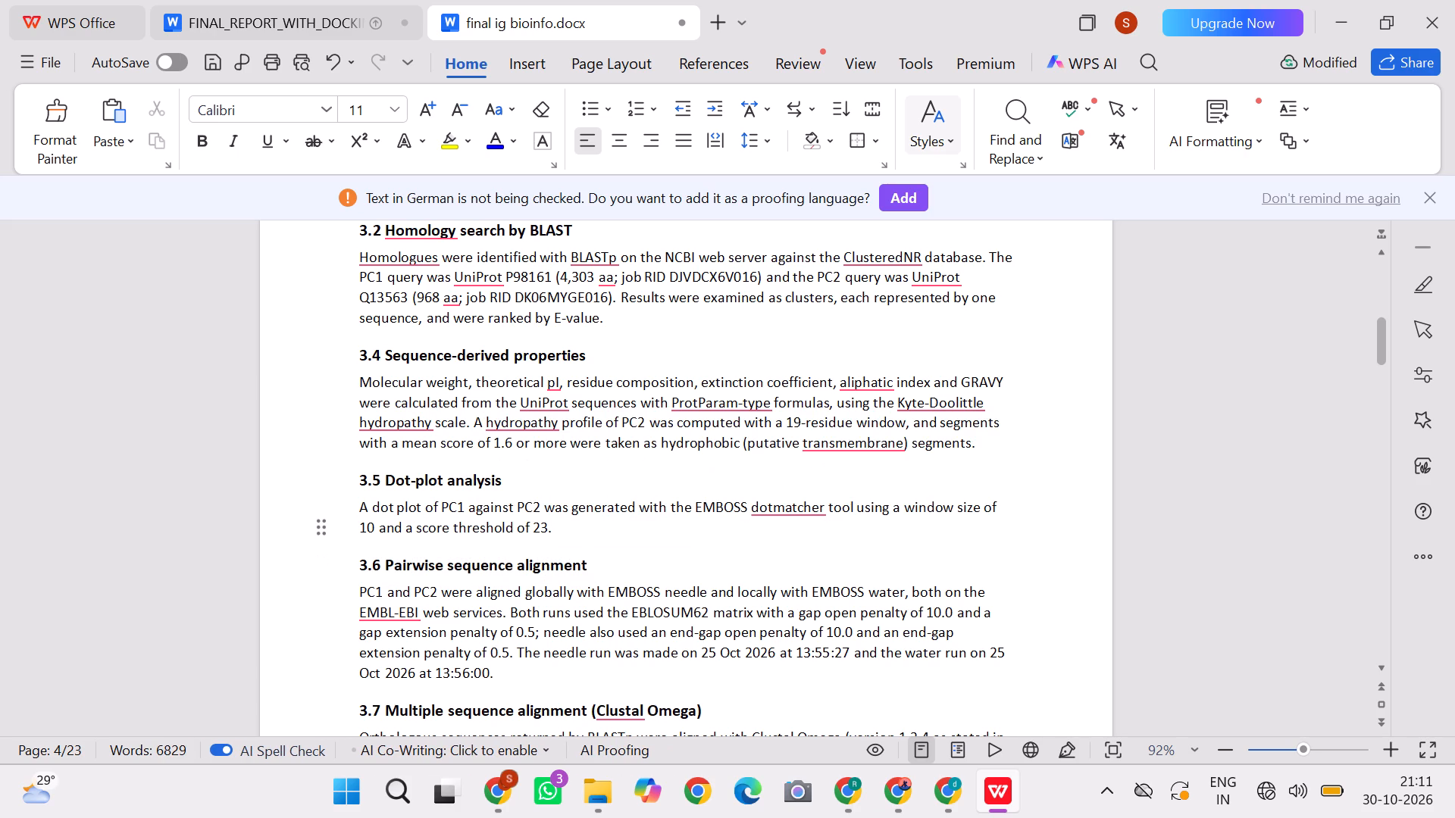
Delete the closing sentence giving the needle and water run dates and times from the Pairwise sequence alignment paragraph.
scroll(676, 565, down, 1)
scroll(766, 440, down, 1)
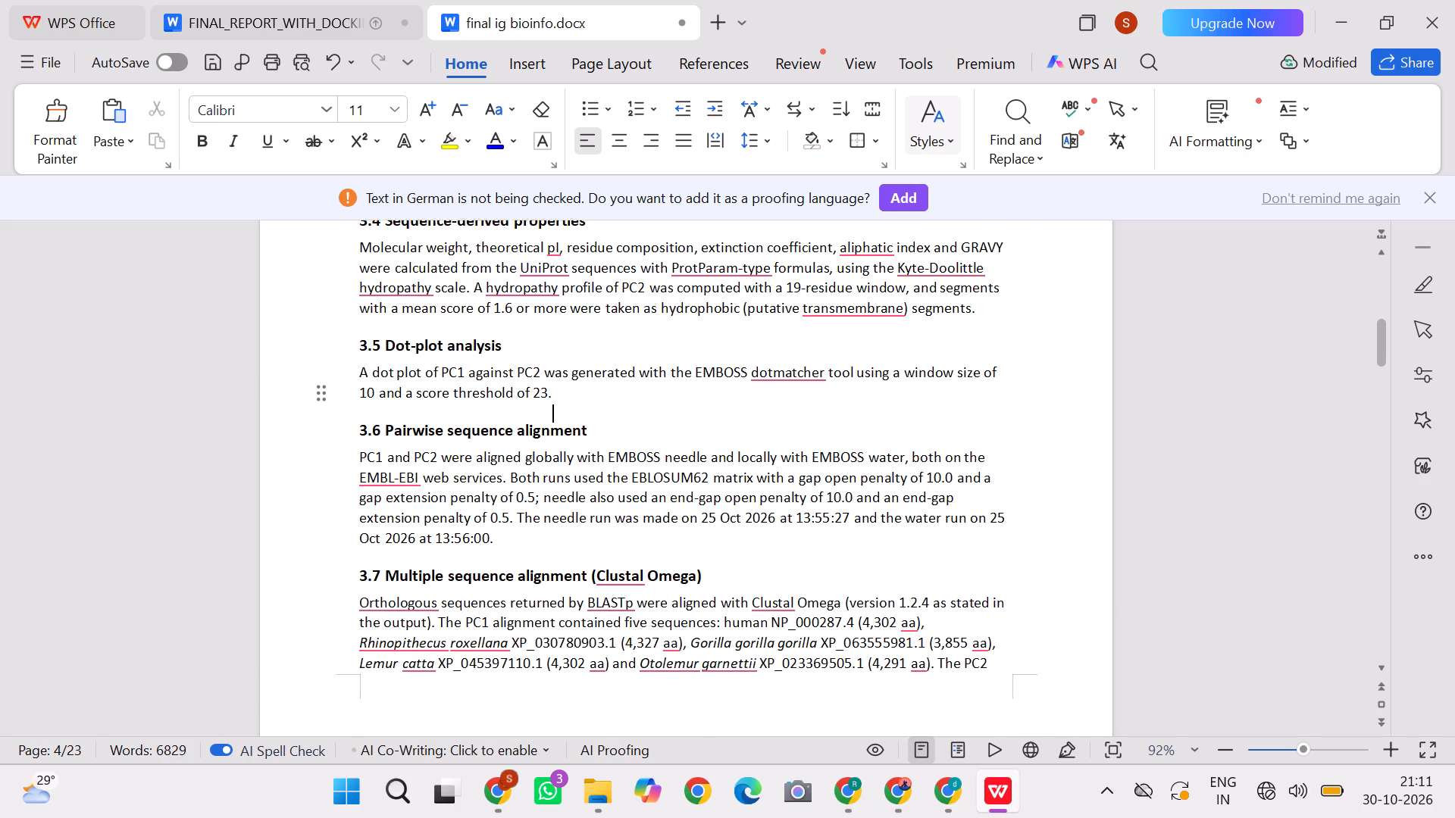
scroll(766, 440, down, 1)
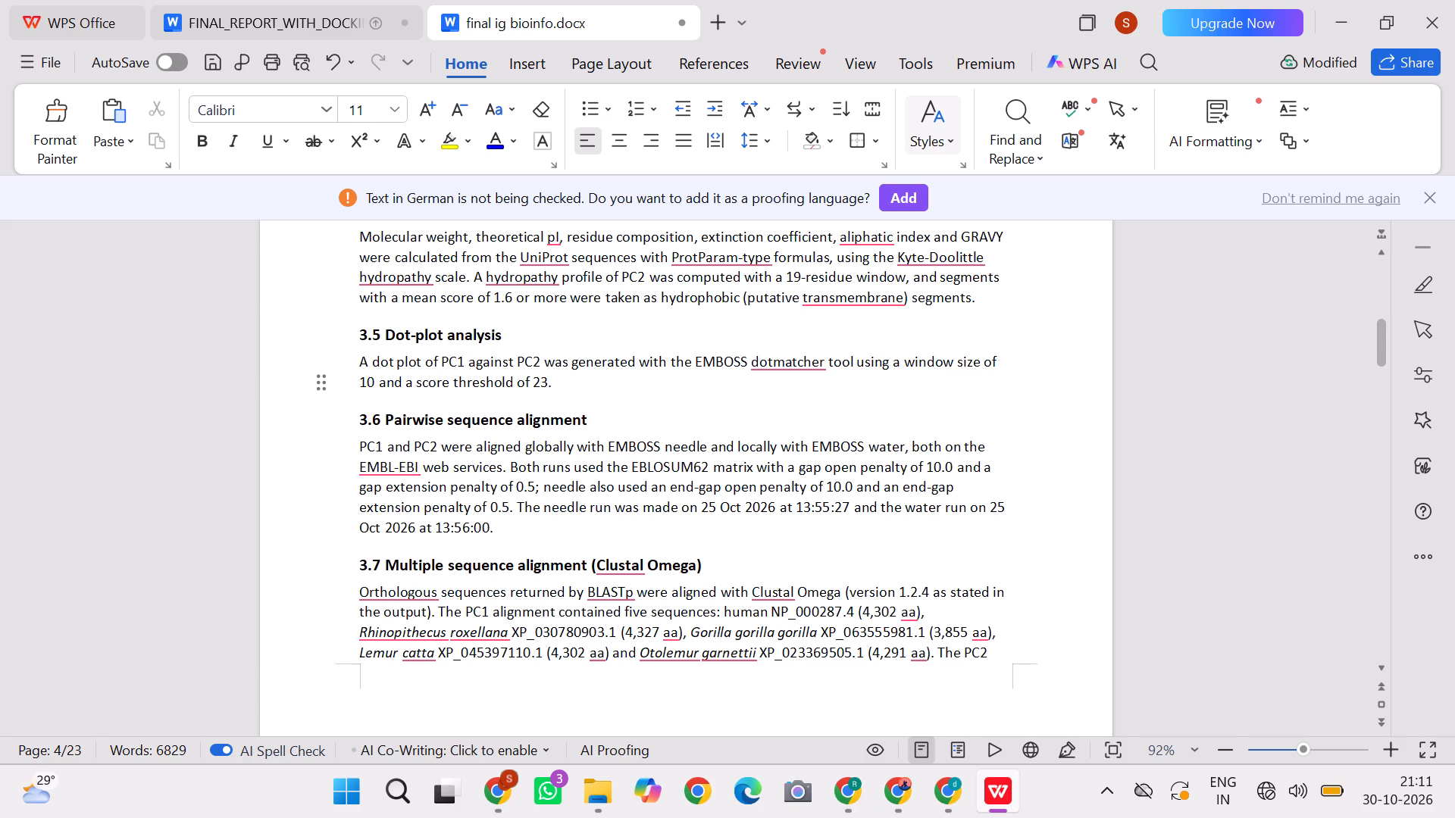
drag(516, 501, 520, 521)
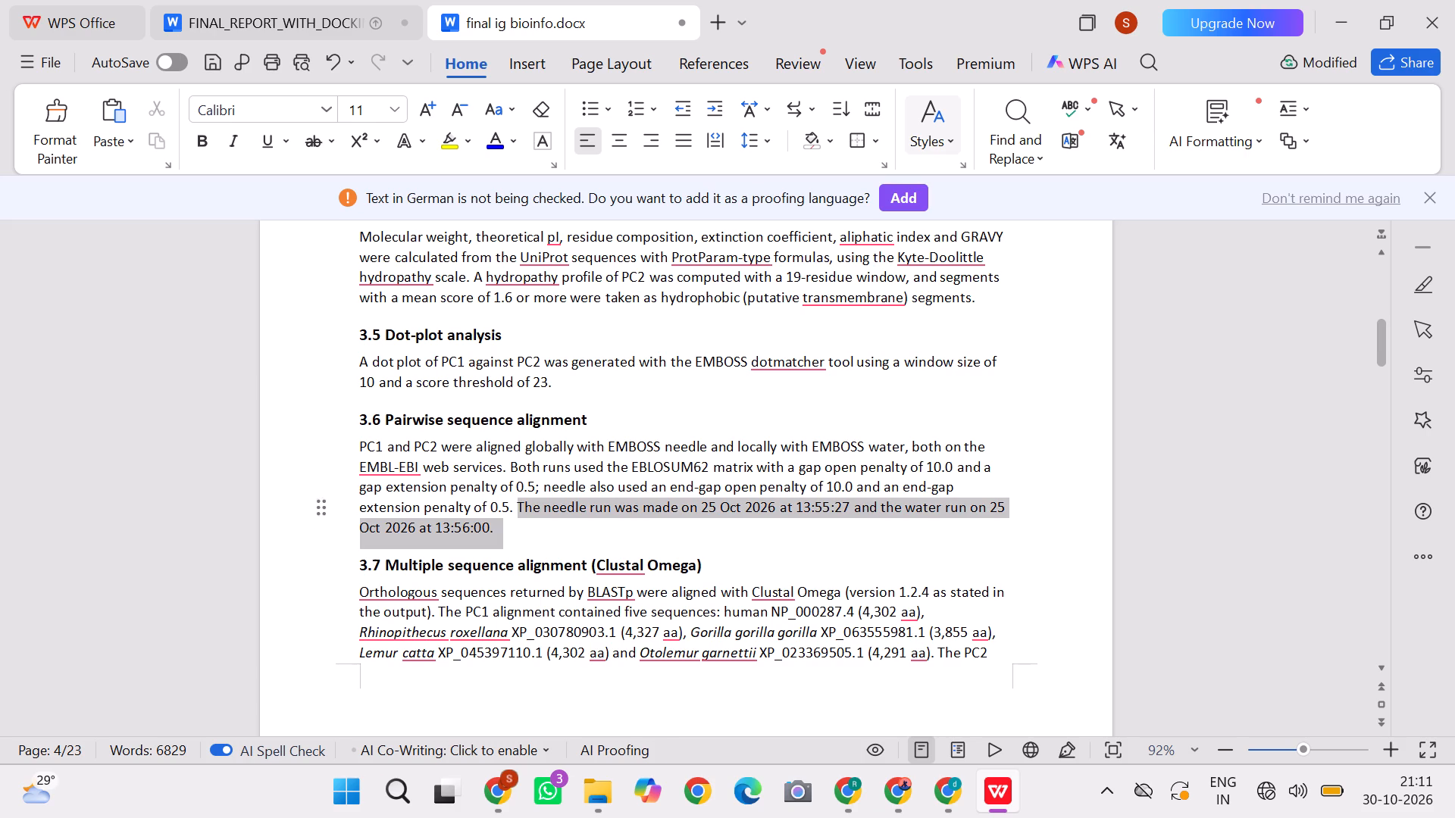
drag(520, 521, 524, 542)
key(BackSpace)
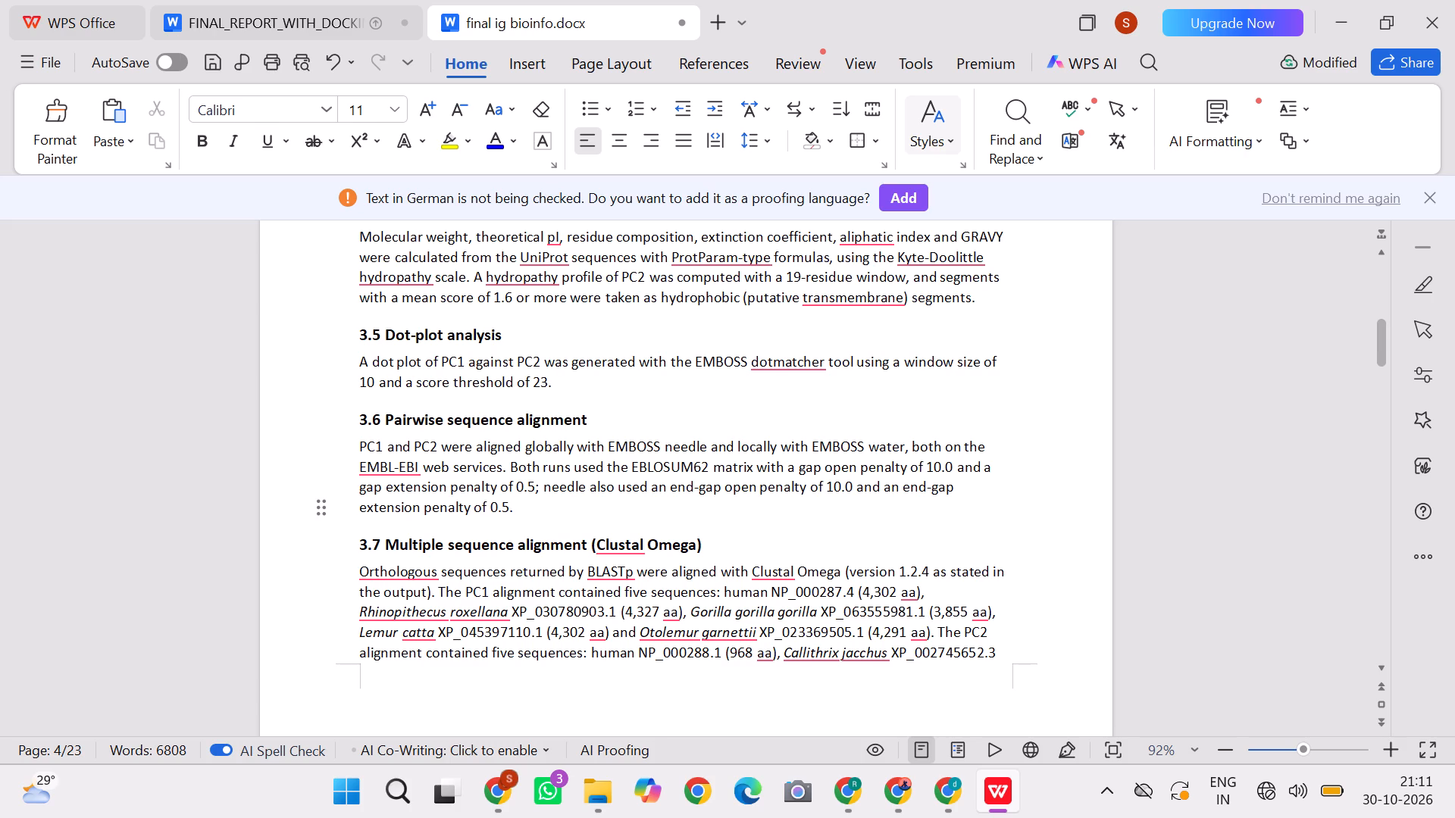
Renumber the "Sequence-derived properties" heading as 3.3 and the "Dot-plot analysis" heading as 3.4.
scroll(401, 321, up, 3)
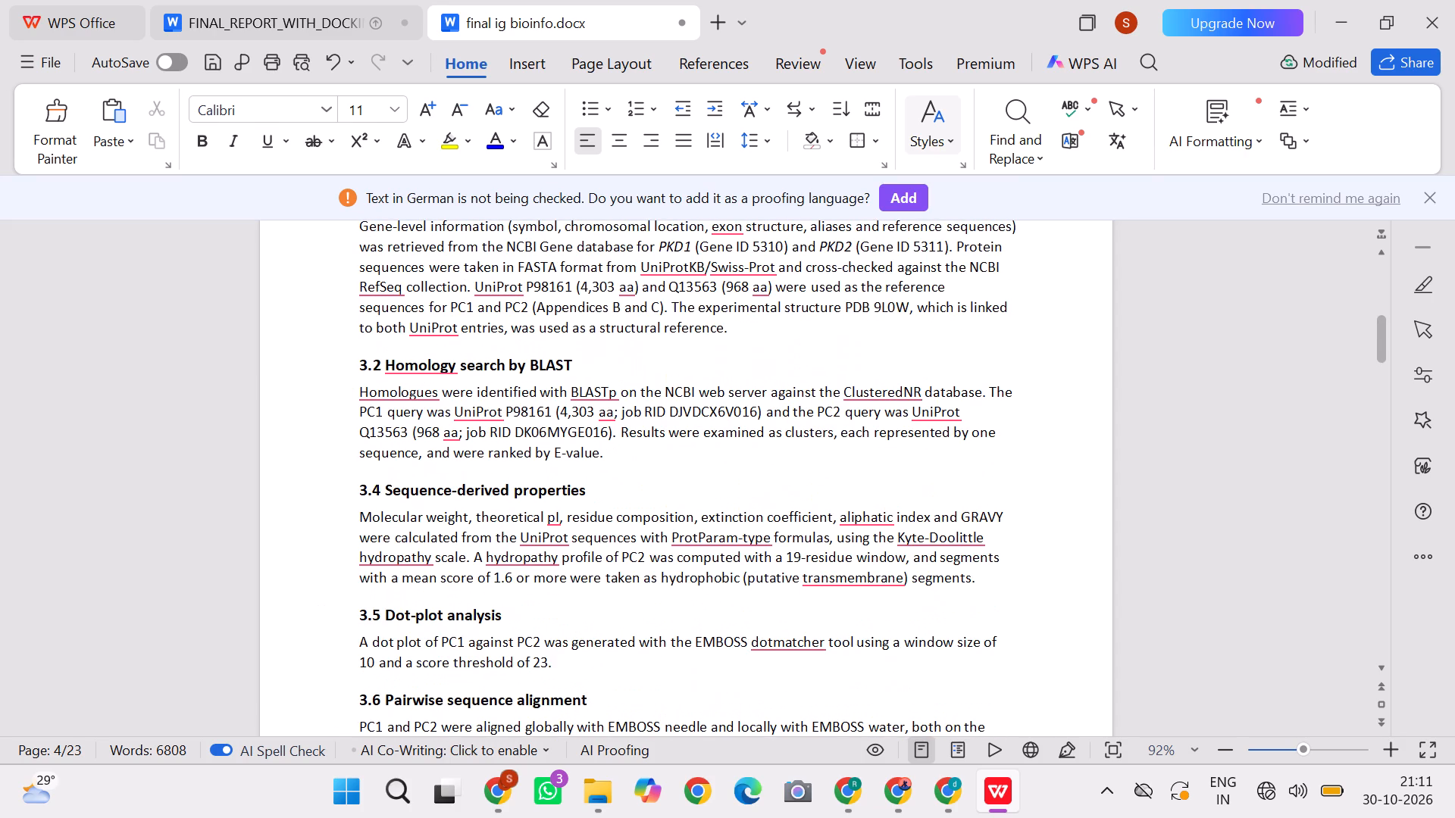
click(379, 495)
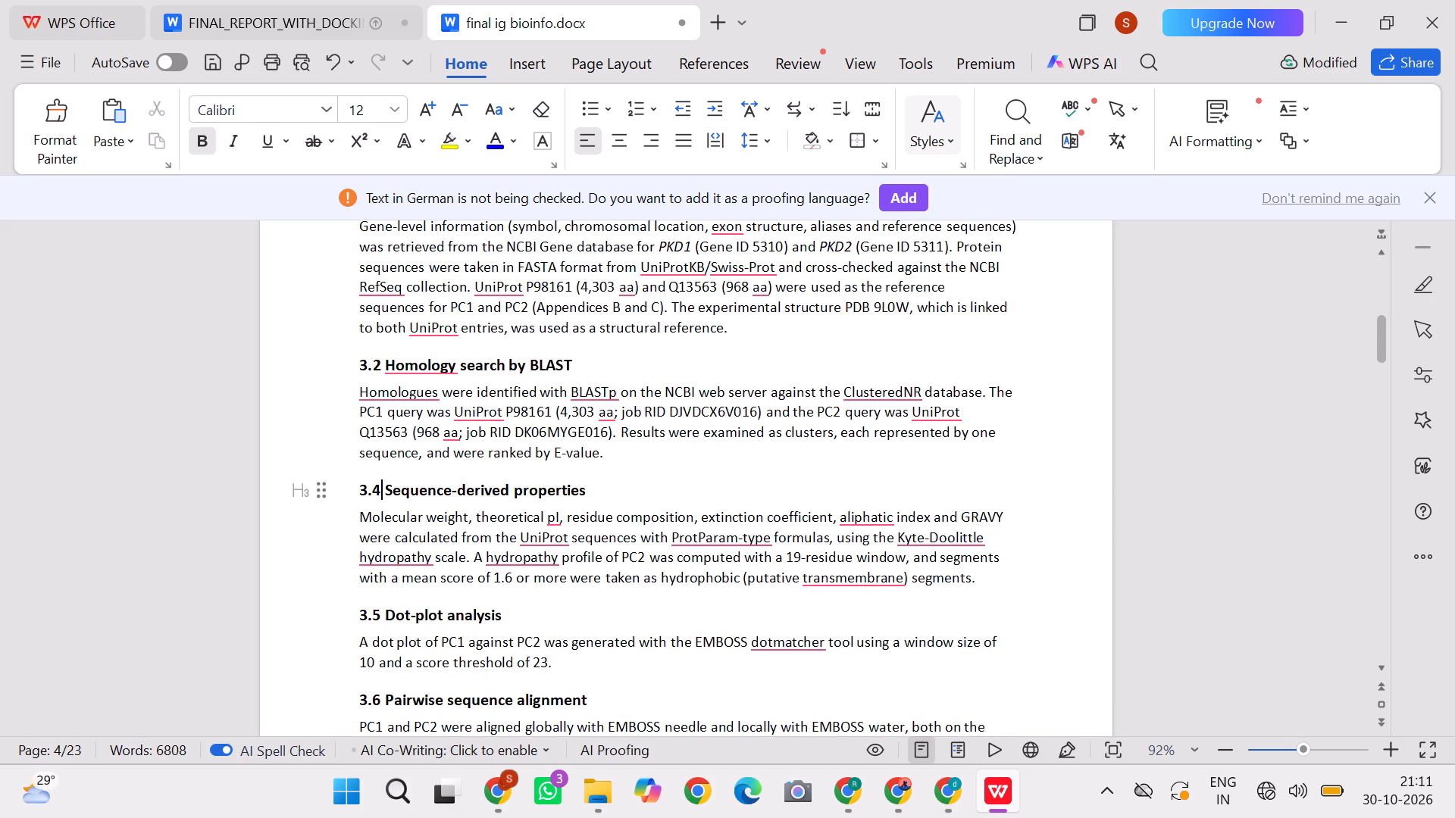
key(BackSpace)
key(3)
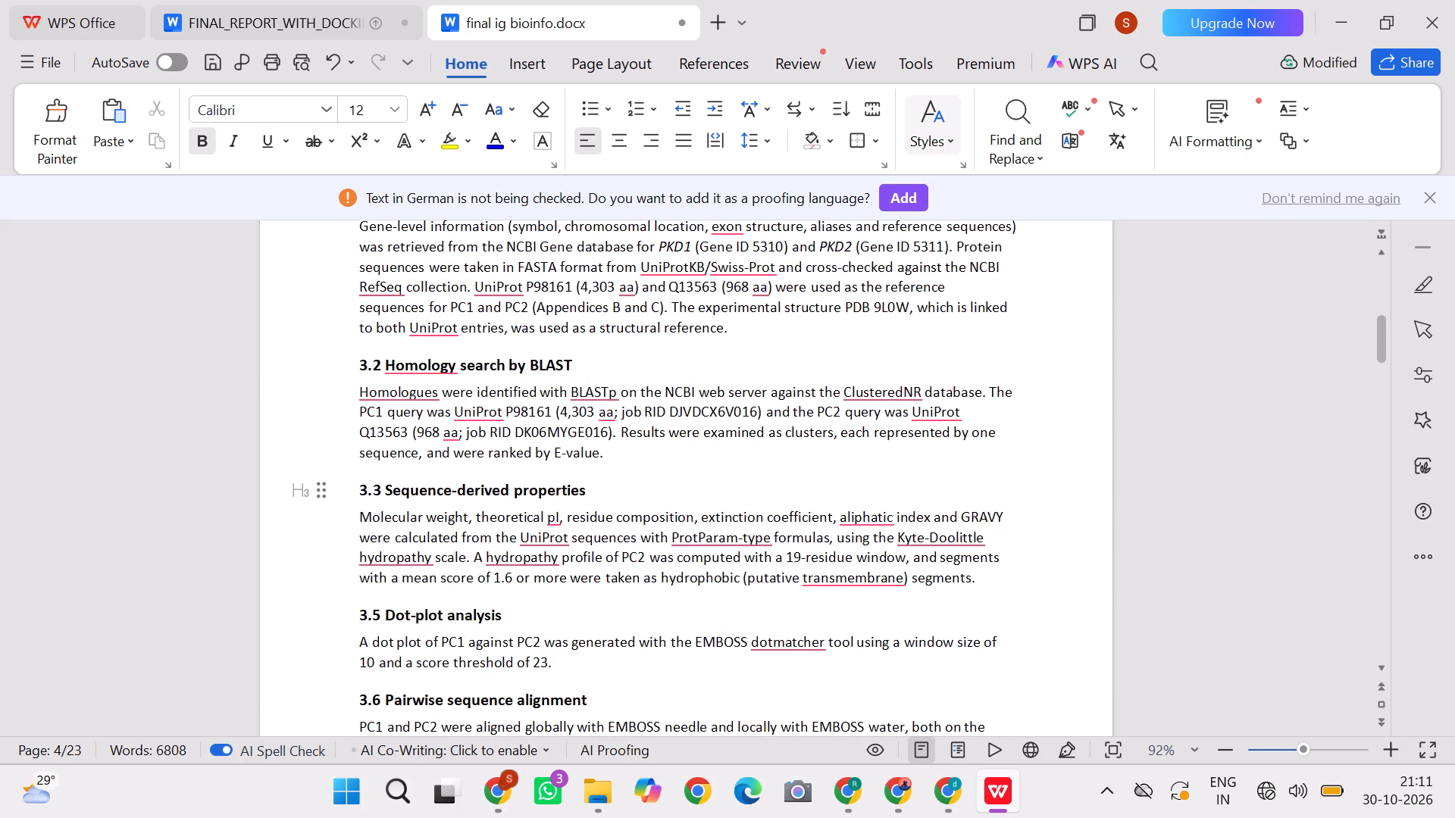
scroll(379, 495, down, 1)
click(378, 492)
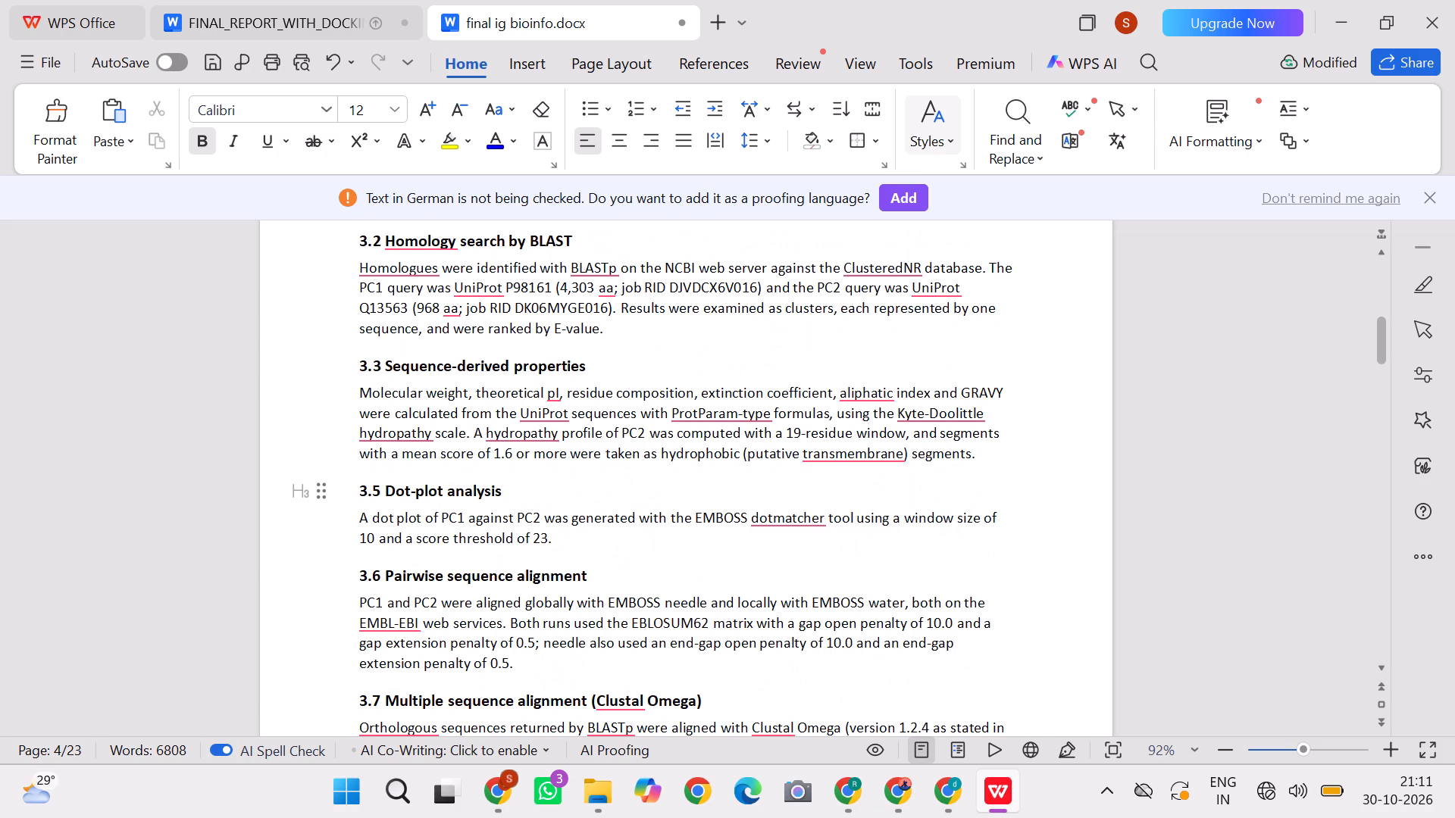
key(BackSpace)
key(4)
Renumber the "Pairwise sequence alignment" heading as 3.5 and the "Multiple sequence alignment (Clustal Omega)" heading as 3.6.
scroll(378, 492, down, 1)
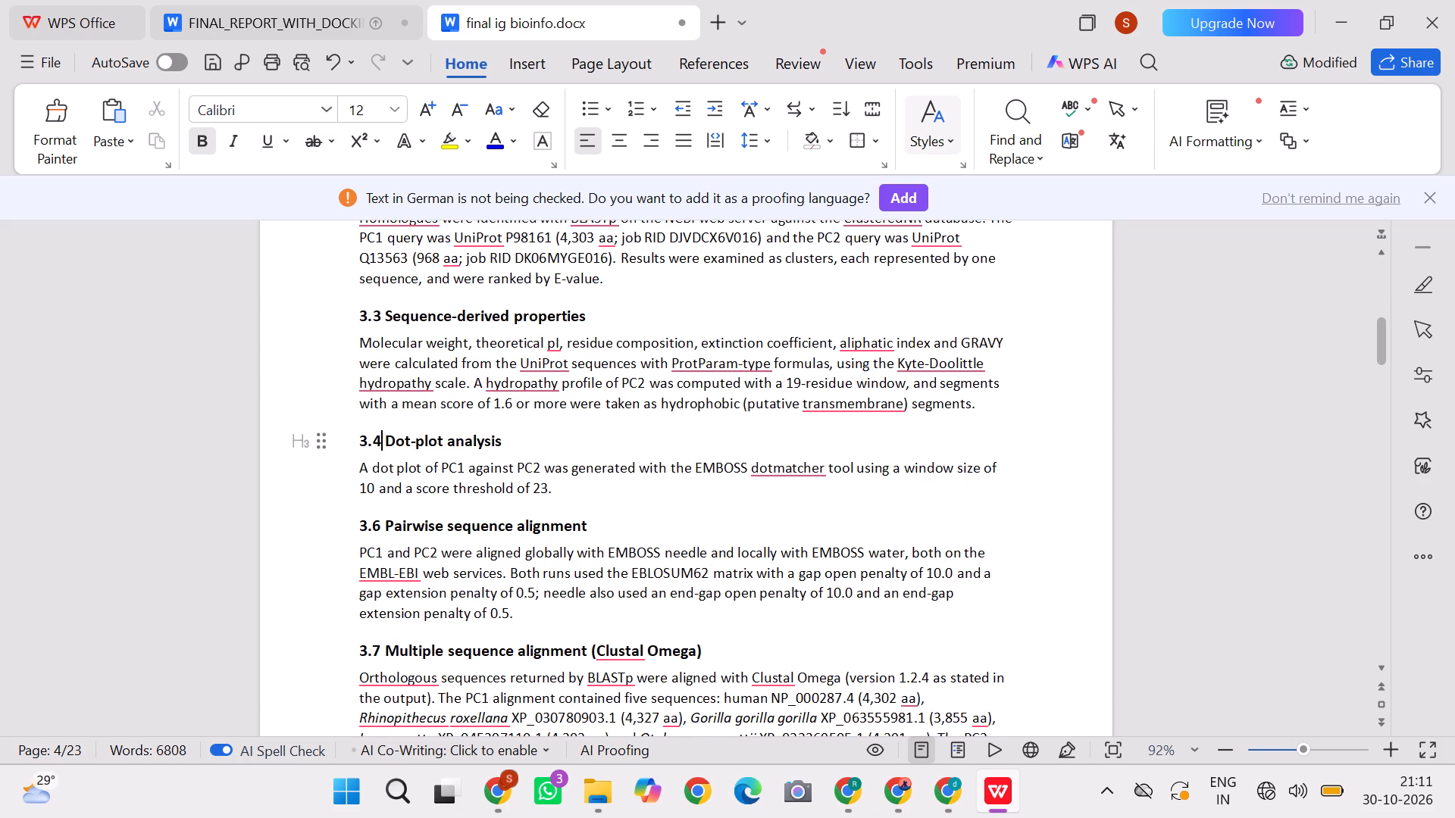
click(377, 524)
key(BackSpace)
key(5)
scroll(419, 567, down, 1)
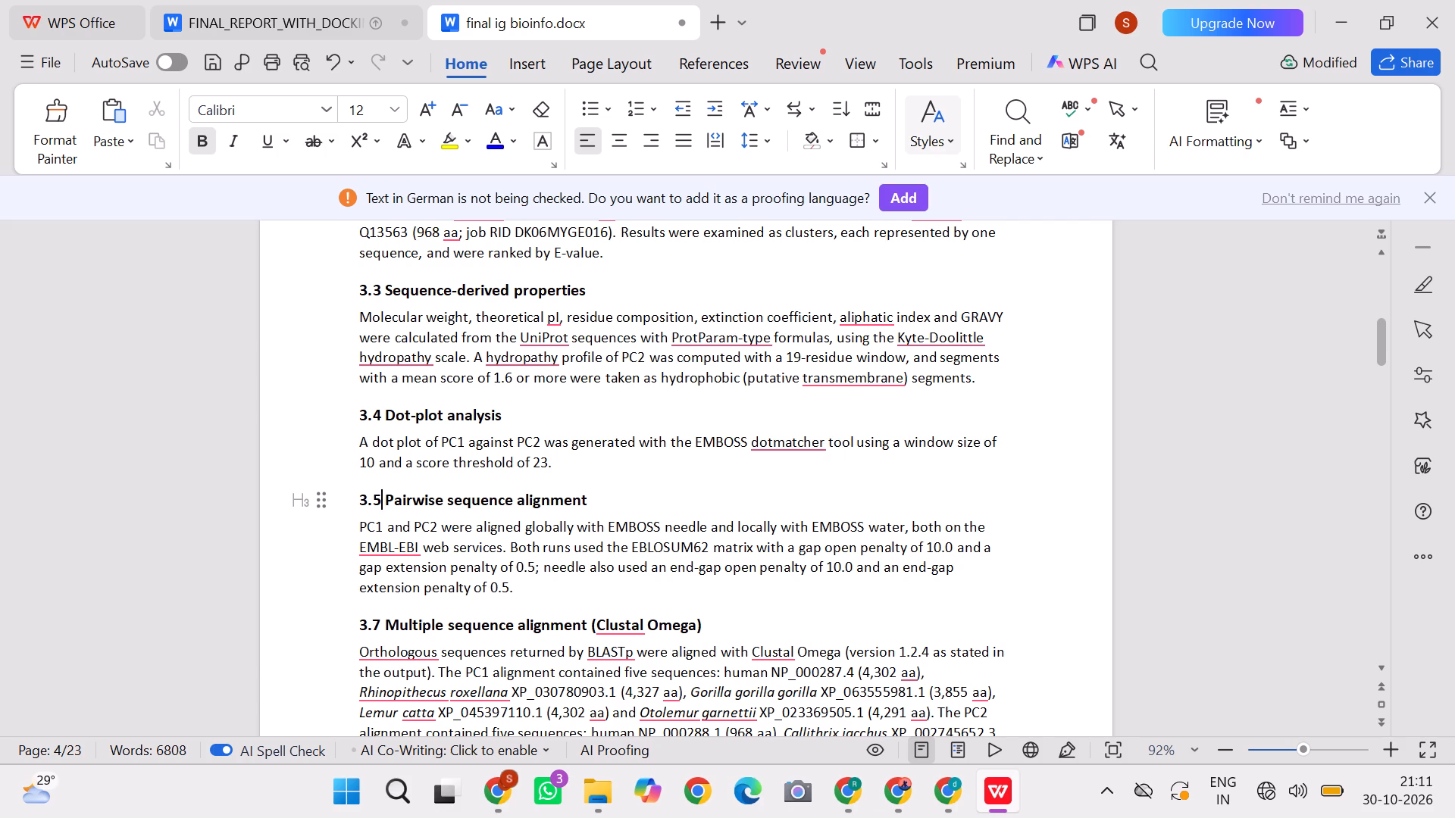
scroll(500, 567, down, 1)
click(377, 572)
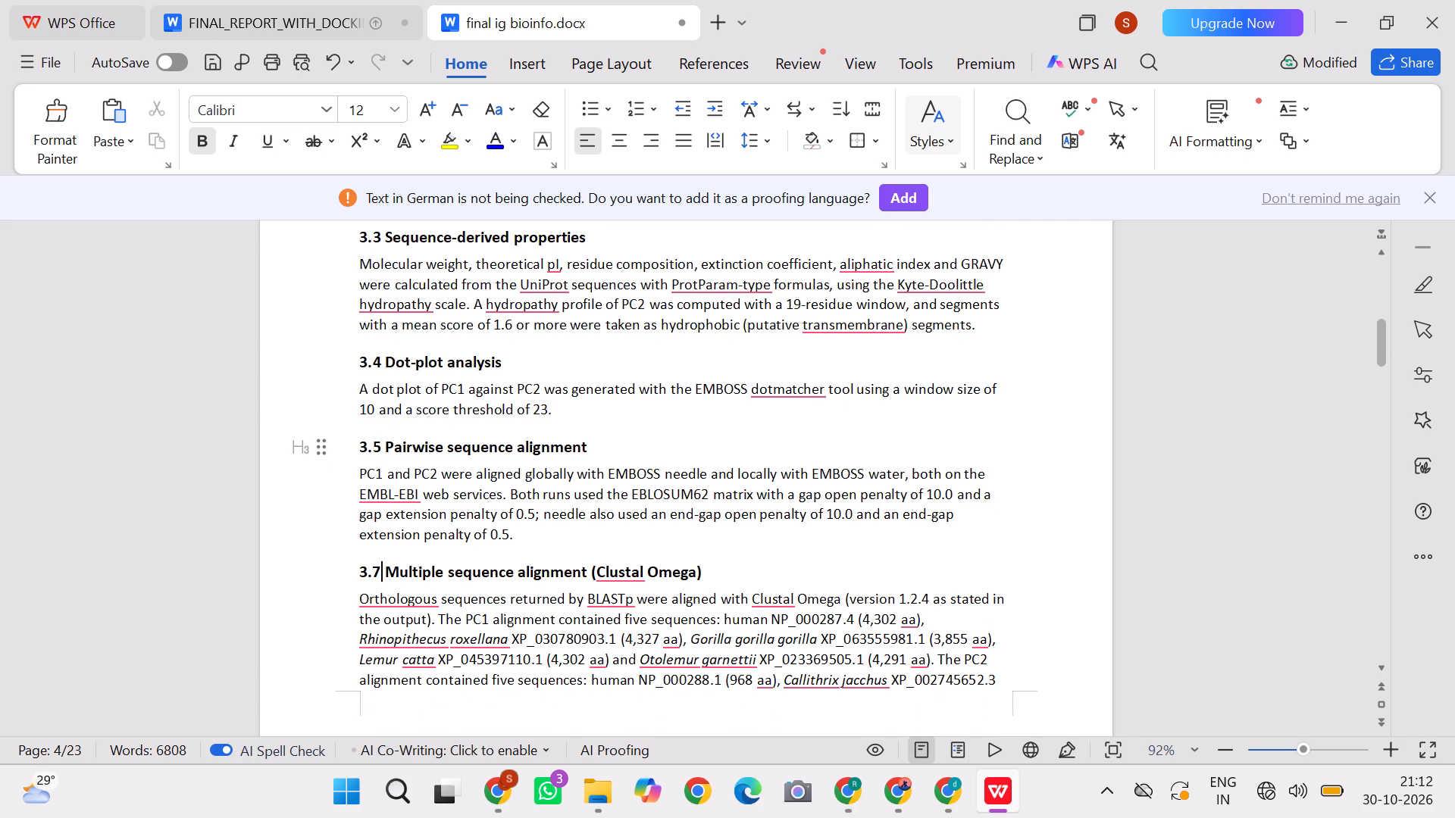
key(BackSpace)
key(6)
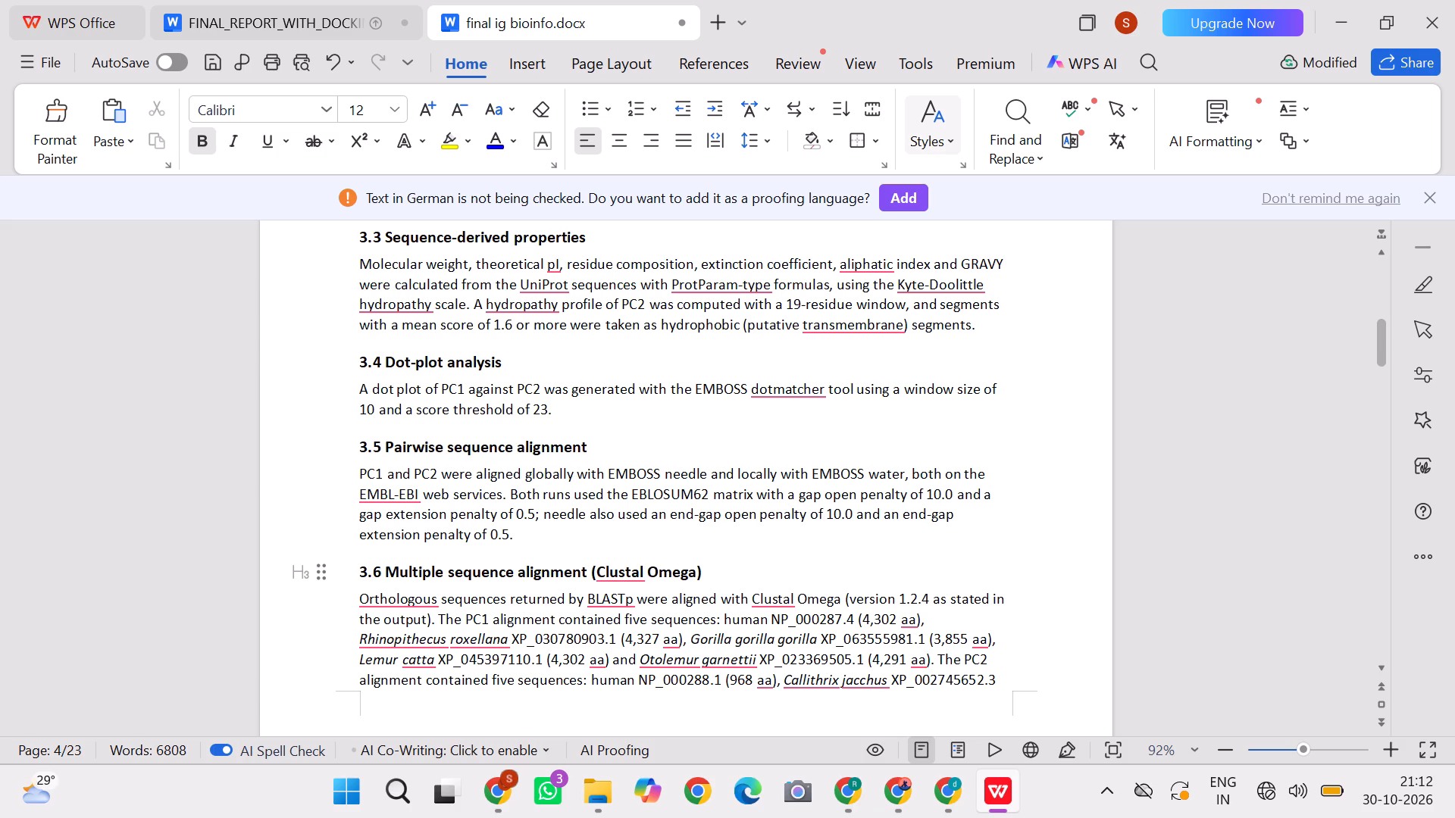
Delete "(version 1.2.4 as stated in the output)" from the first sentence of section 3.6 and end it with a period after "Clustal Omega".
scroll(904, 555, down, 1)
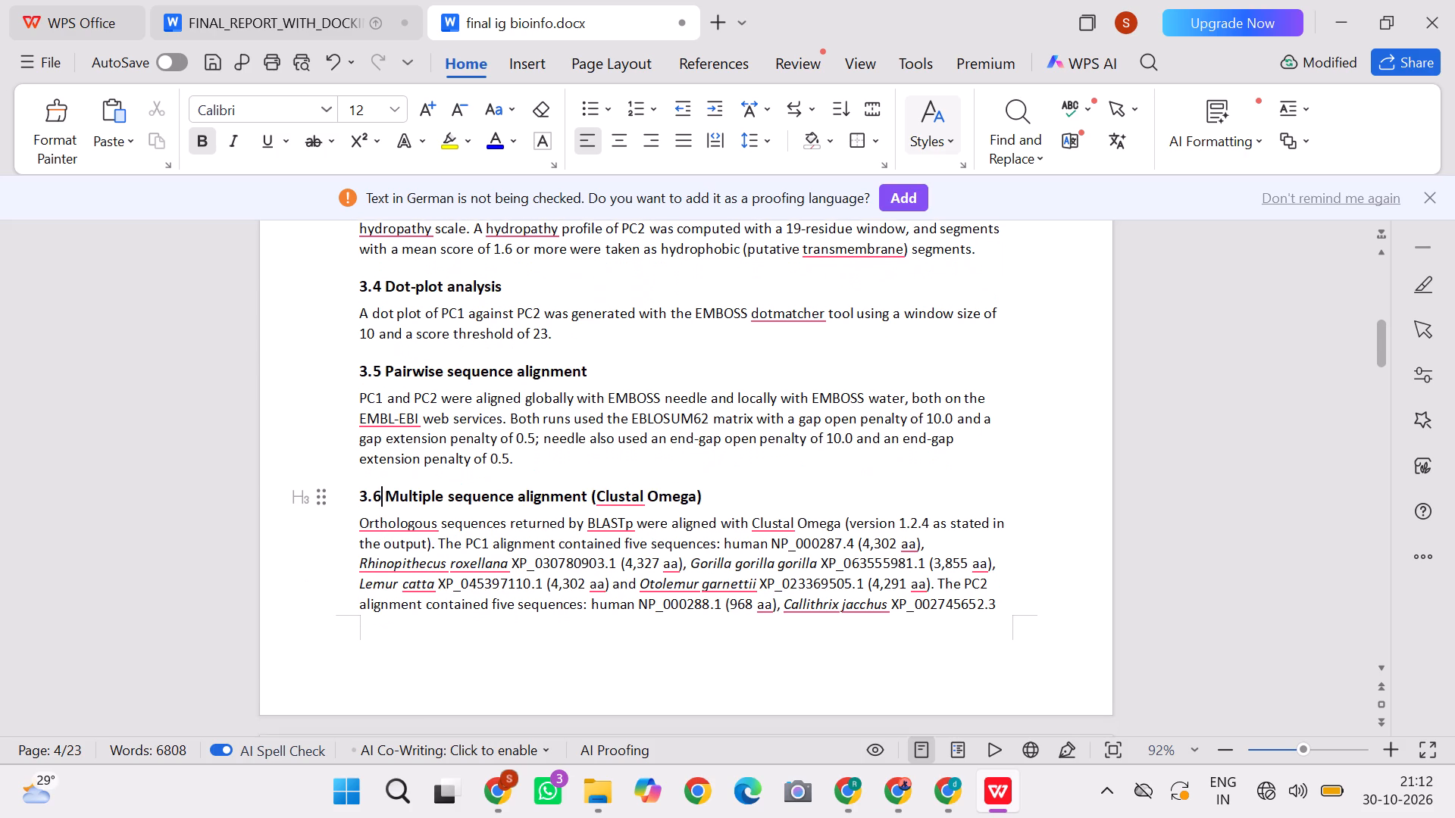
scroll(904, 555, down, 1)
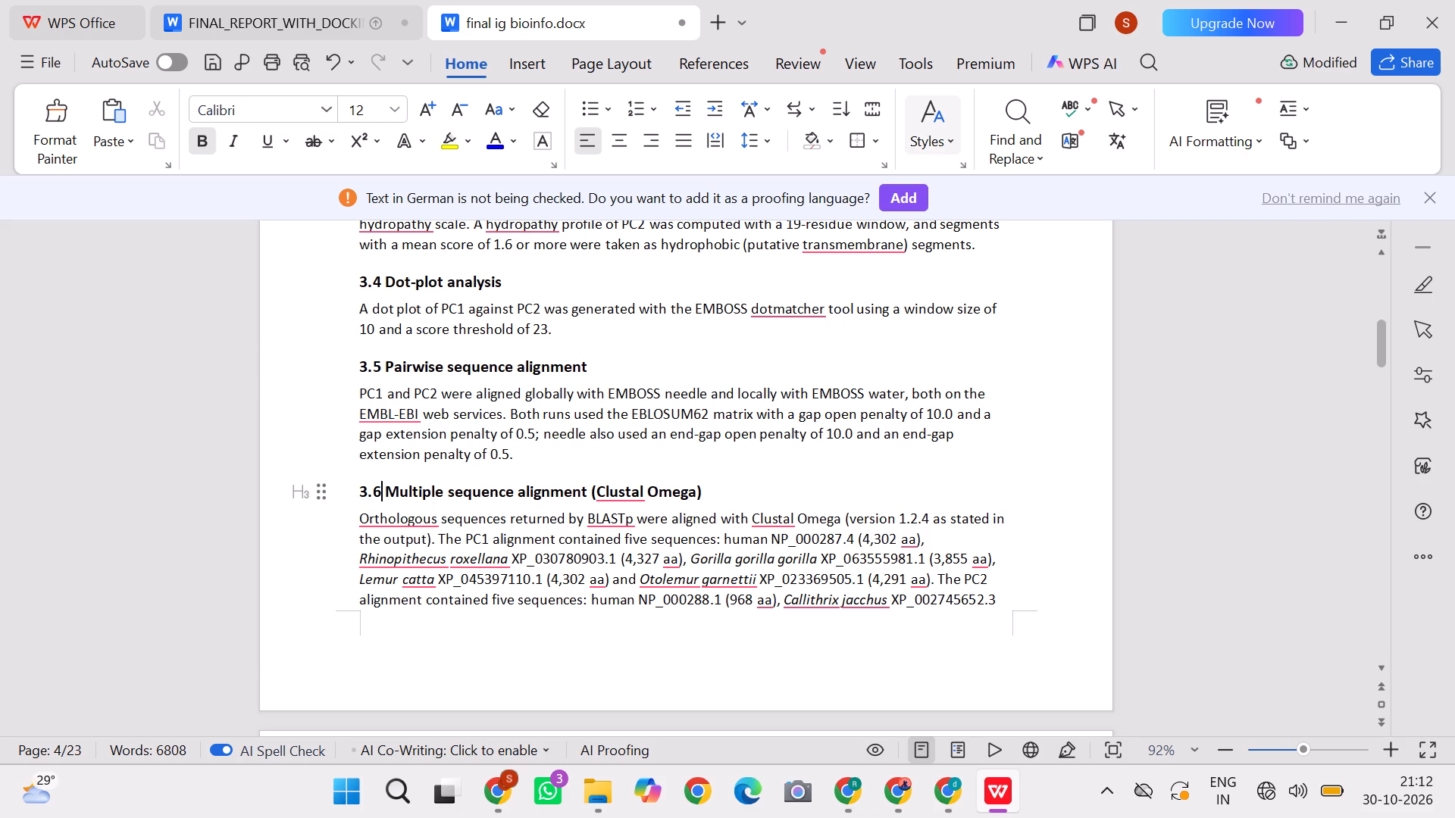
drag(838, 514, 921, 510)
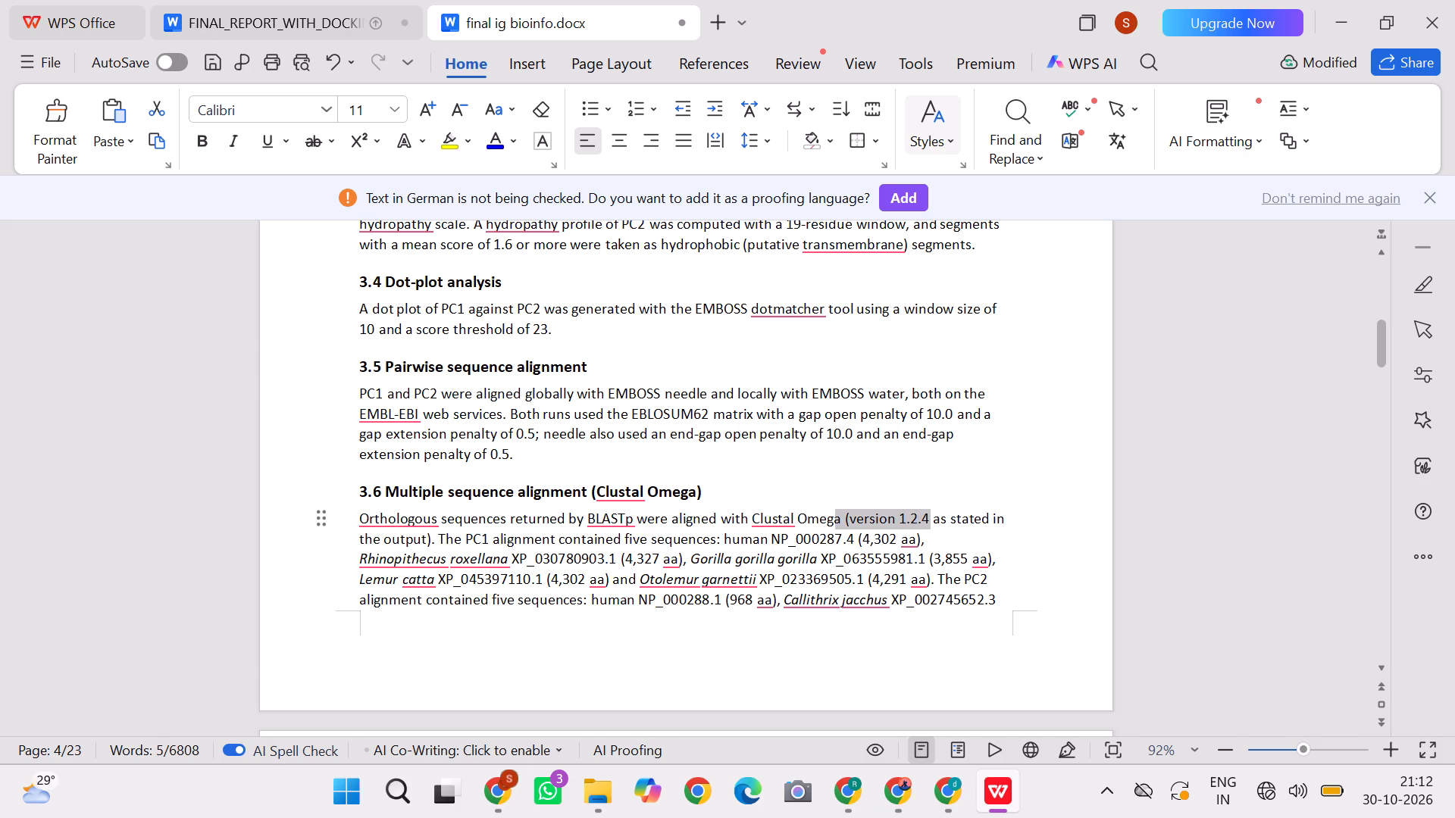
drag(921, 510, 870, 501)
click(843, 518)
drag(843, 518, 903, 510)
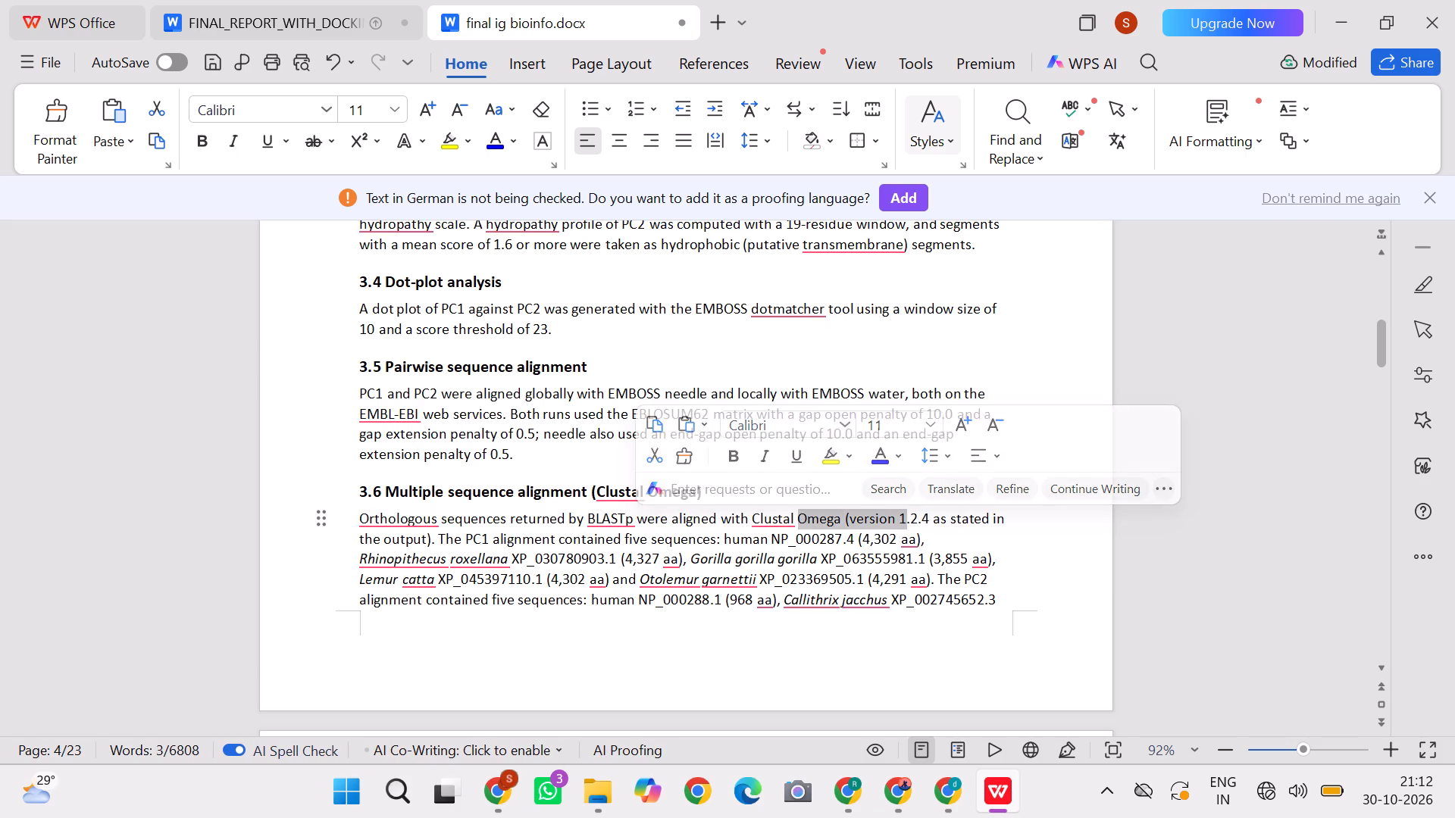
click(928, 545)
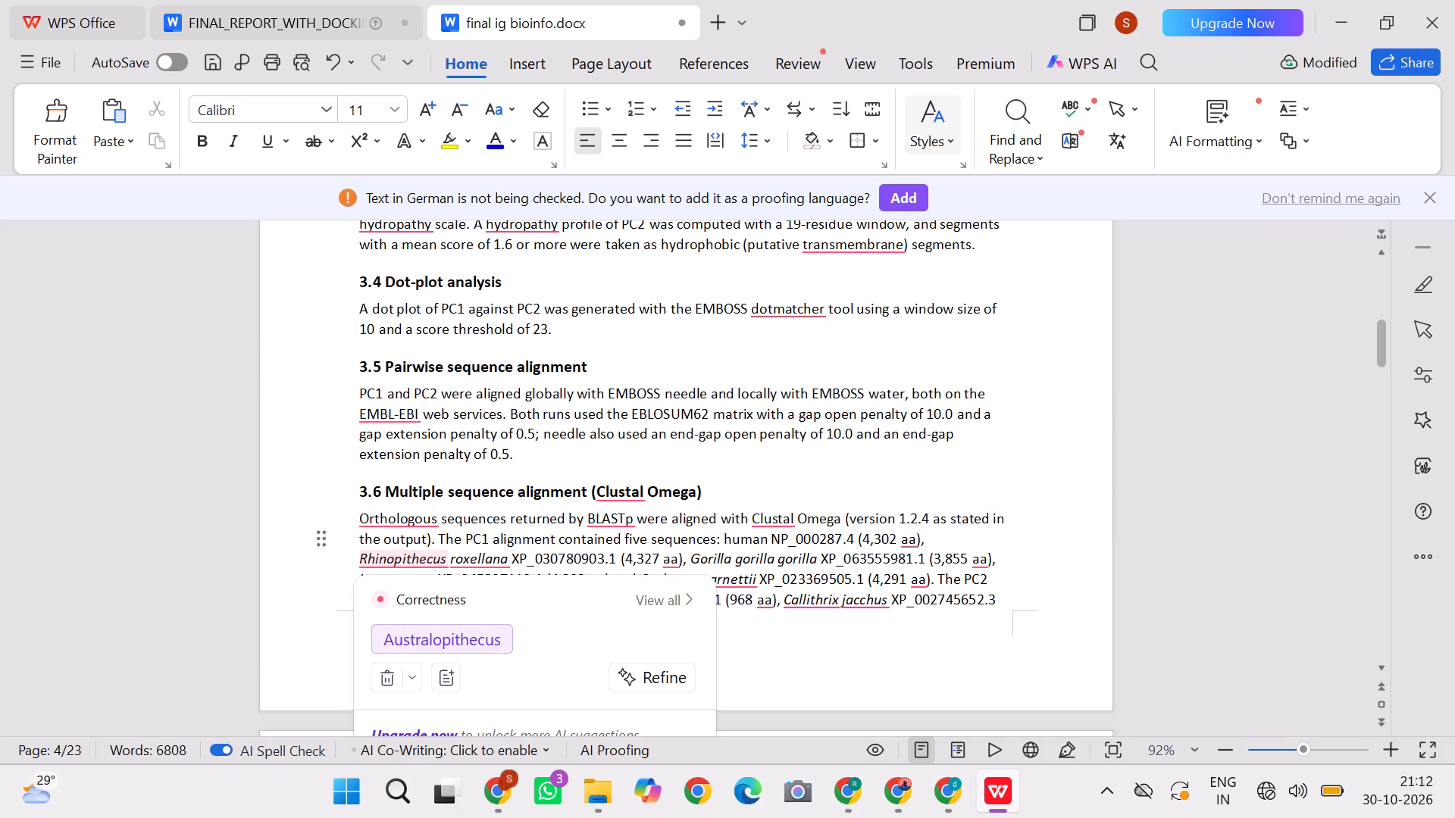
drag(840, 510, 454, 535)
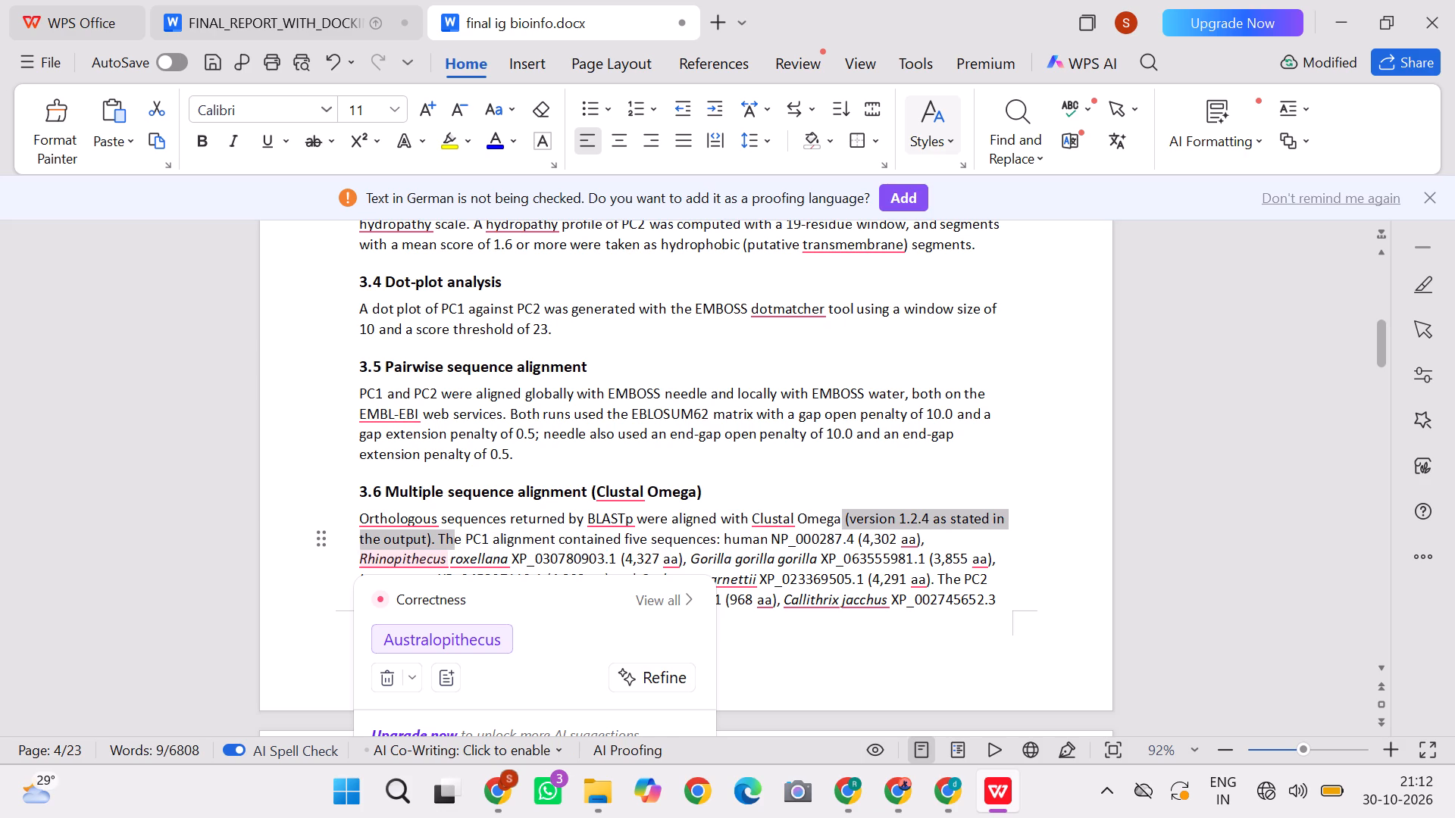
drag(454, 535, 438, 539)
key(BackSpace)
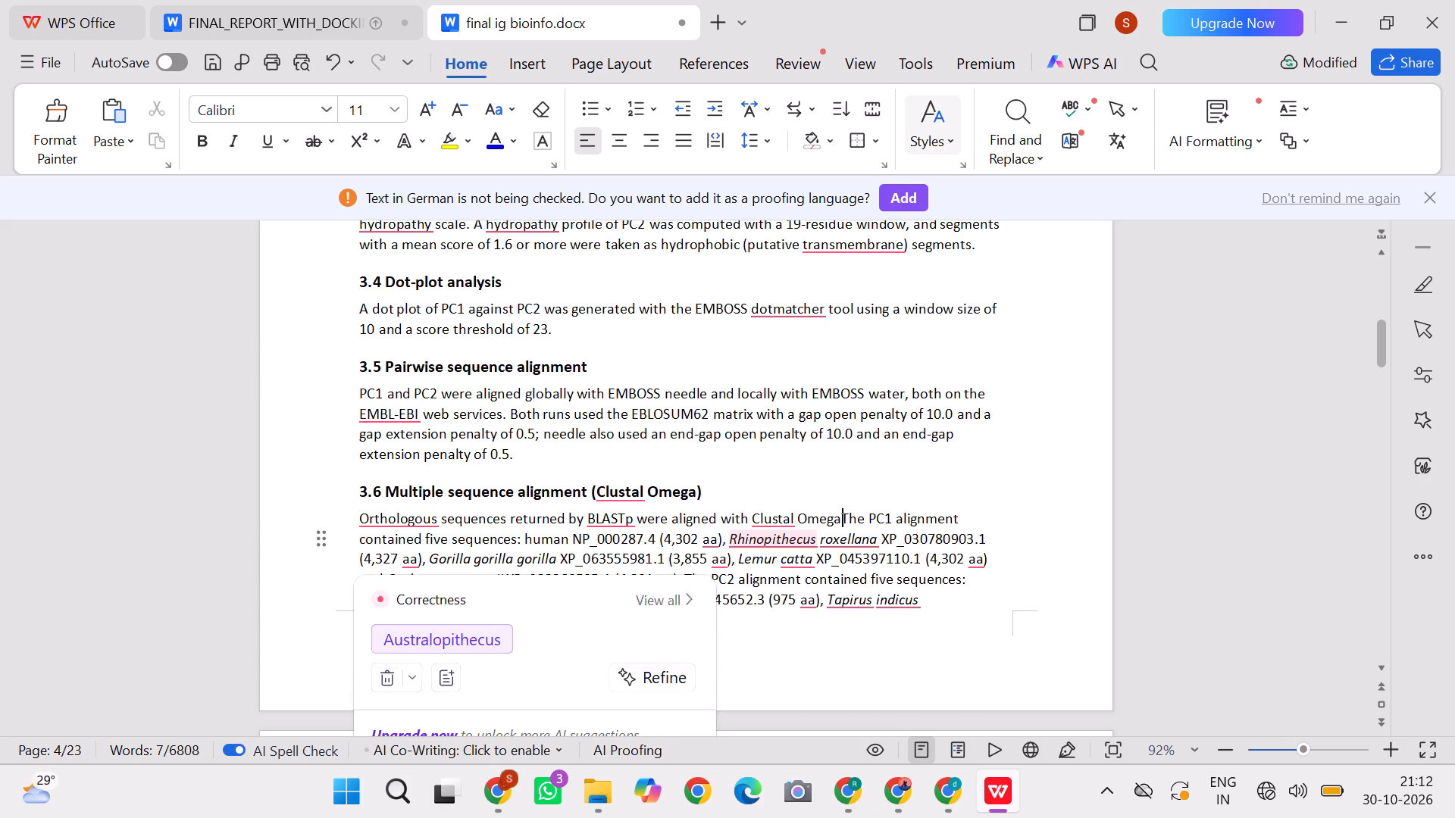
key(period)
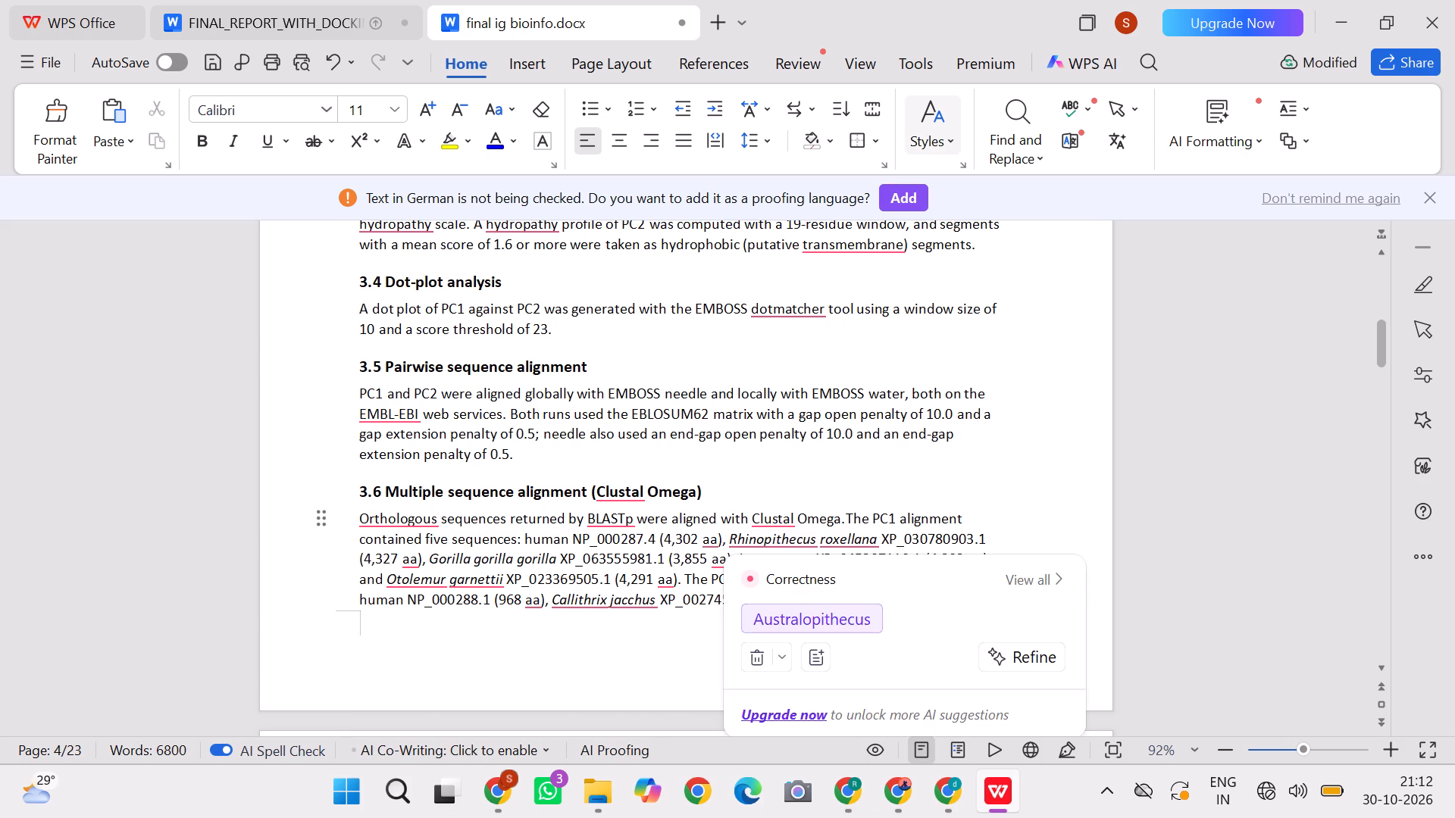
Insert the missing space between "Clustal Omega." and "The PC1 alignment" in section 3.6.
key(space)
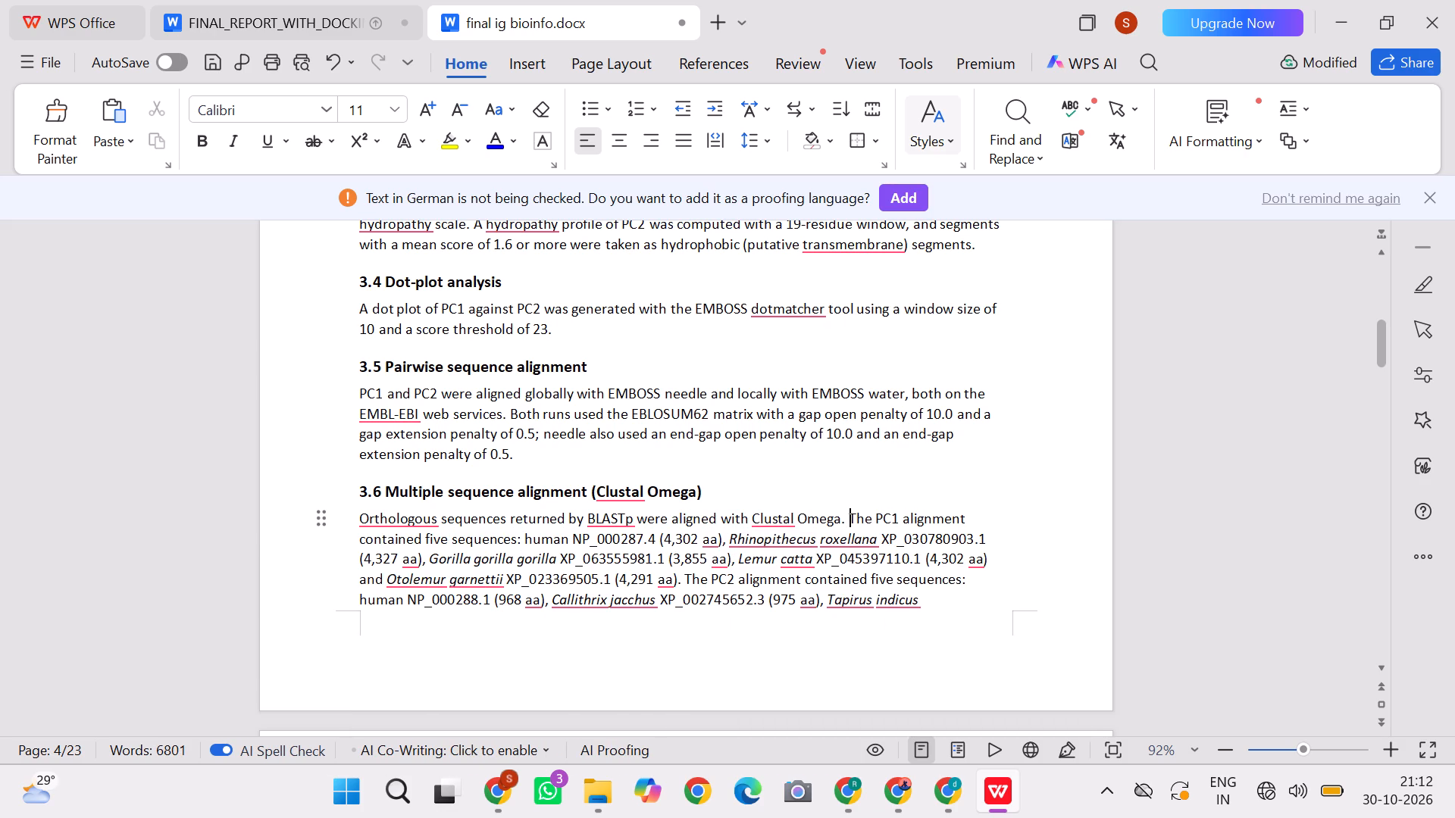
Renumber the "Structure prediction (AlphaFold 3)" heading as 3.7.
scroll(662, 632, down, 1)
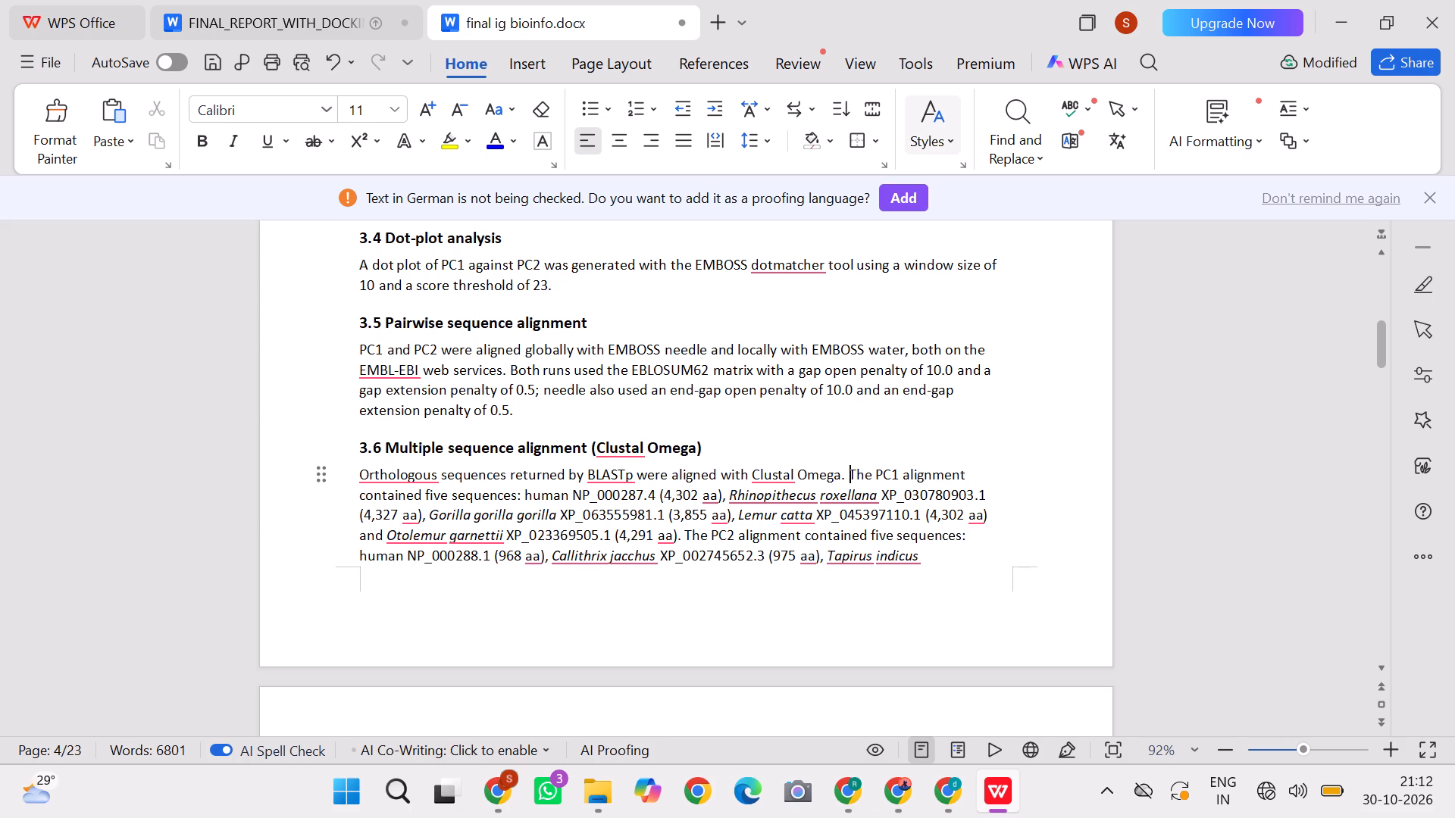
scroll(871, 551, down, 1)
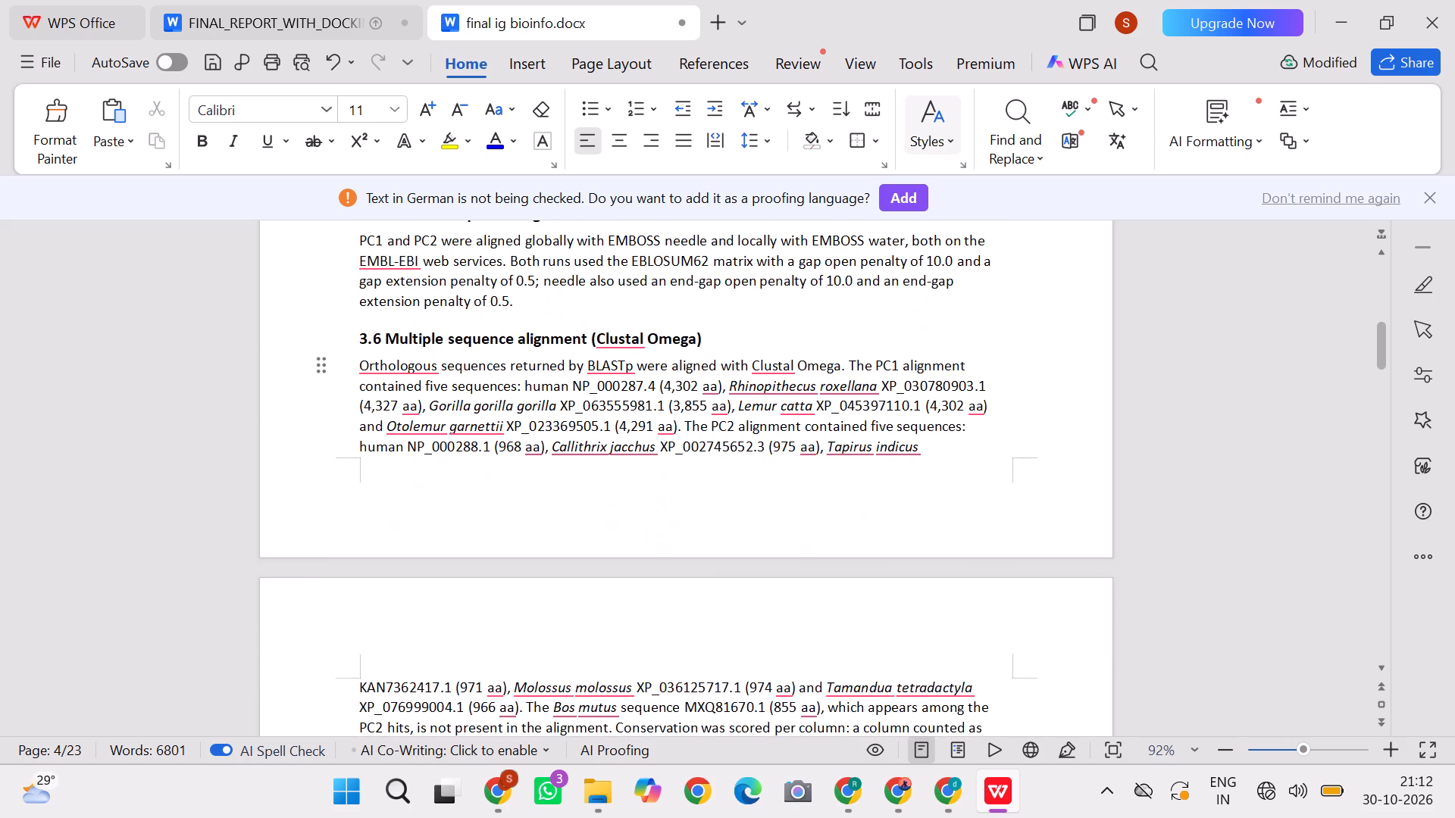
scroll(871, 551, down, 1)
scroll(711, 660, down, 1)
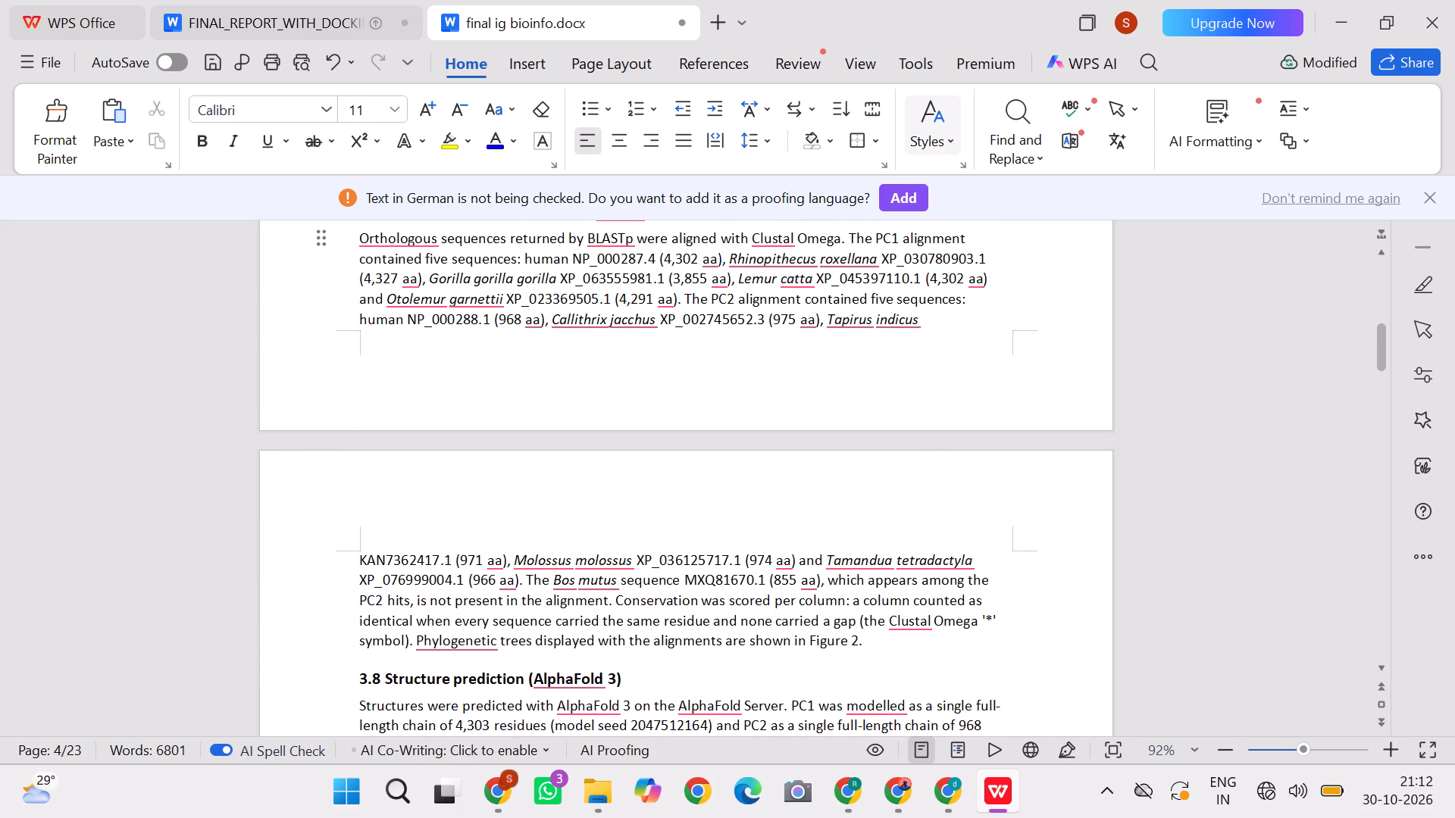
click(850, 593)
scroll(850, 593, down, 1)
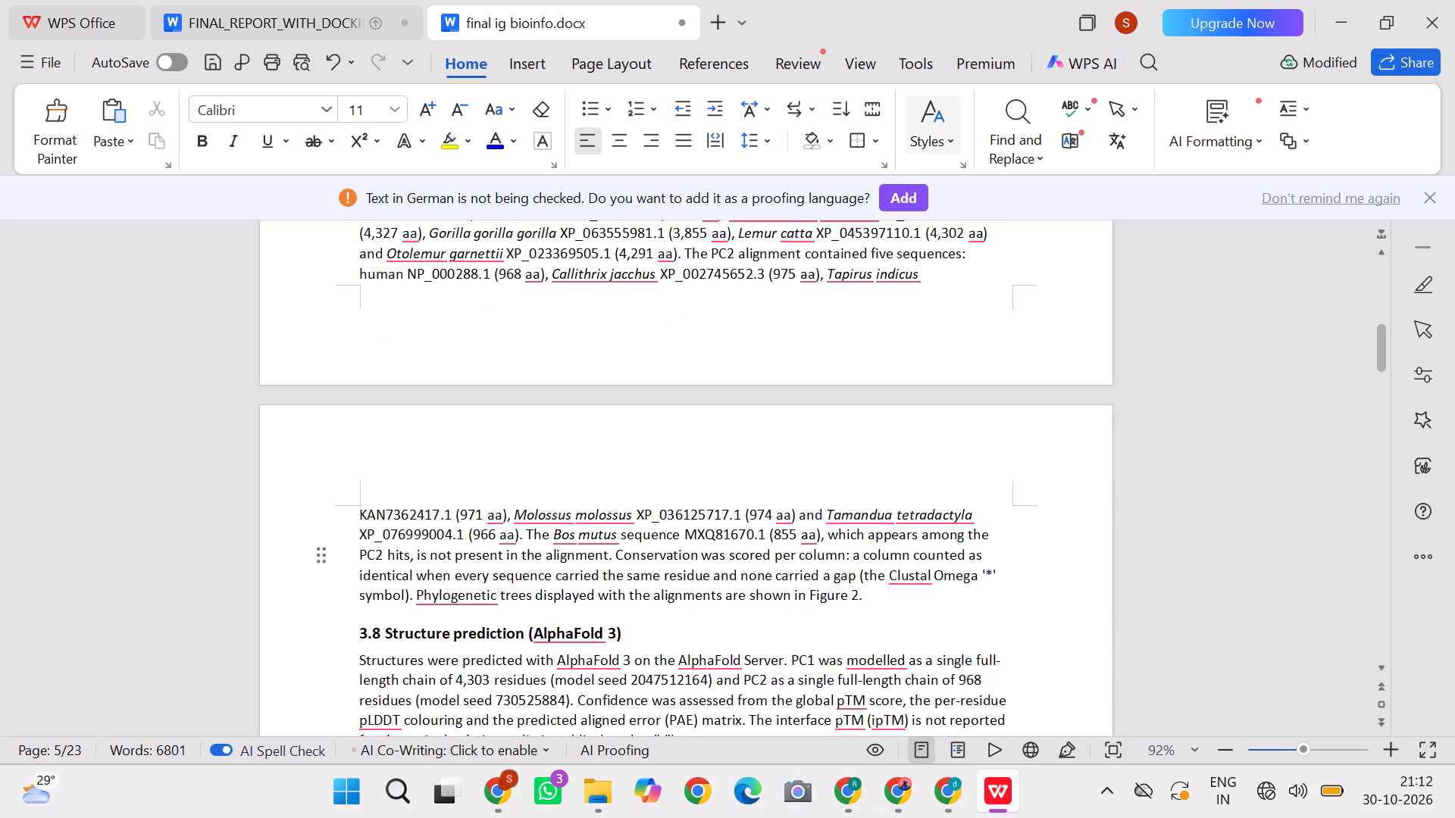
scroll(850, 593, down, 2)
scroll(850, 593, up, 2)
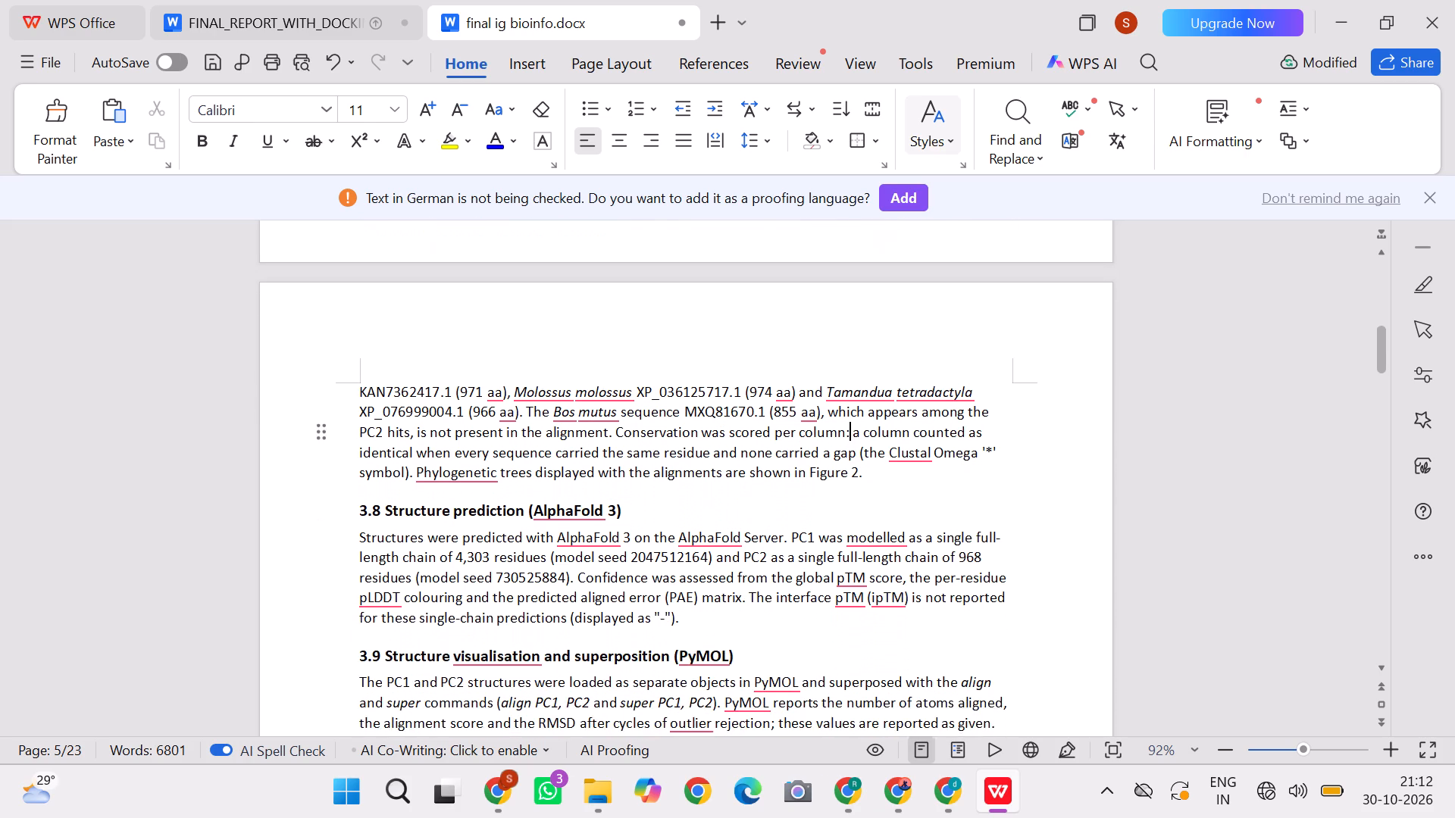
scroll(850, 593, down, 1)
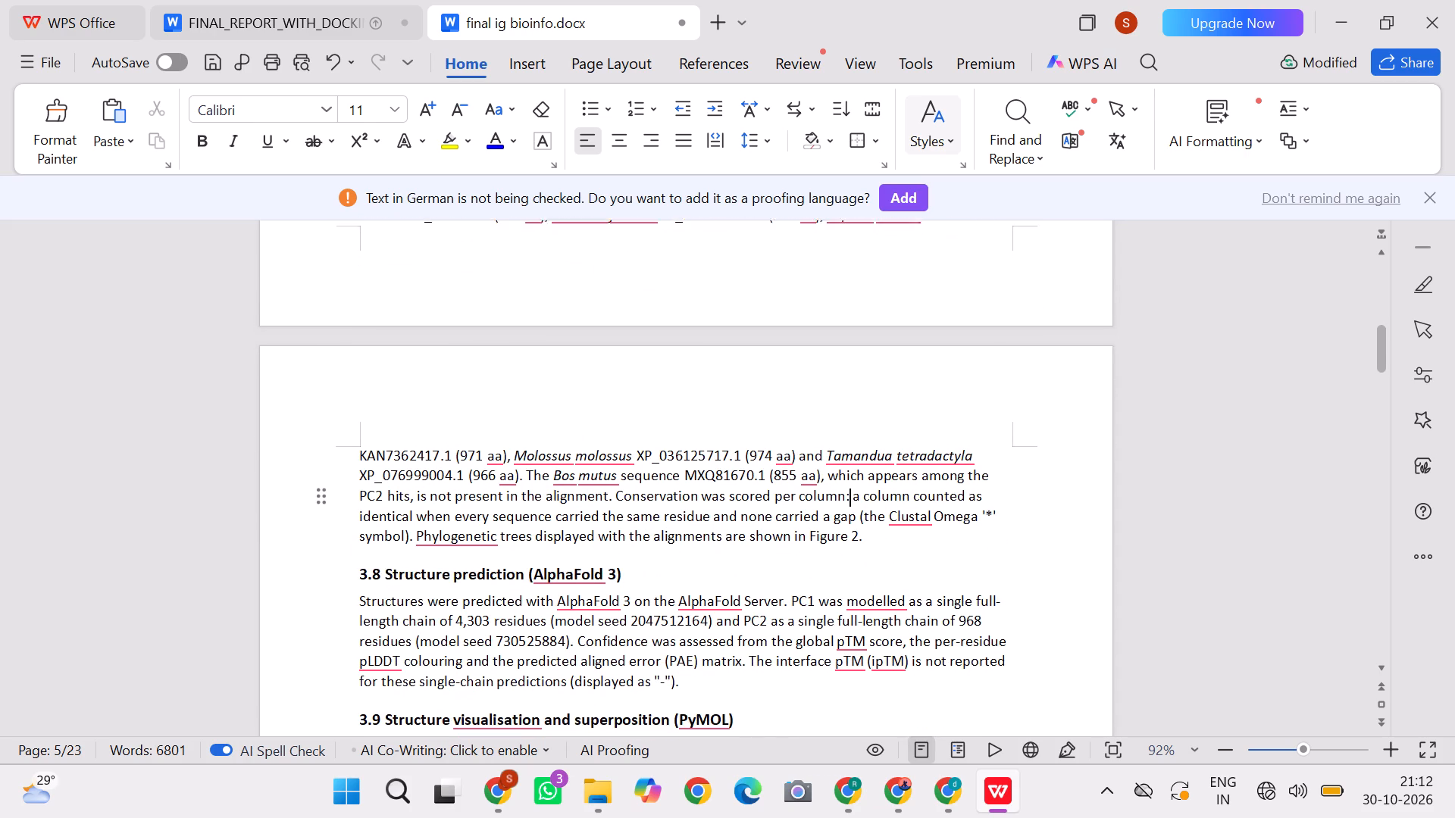
scroll(850, 593, down, 1)
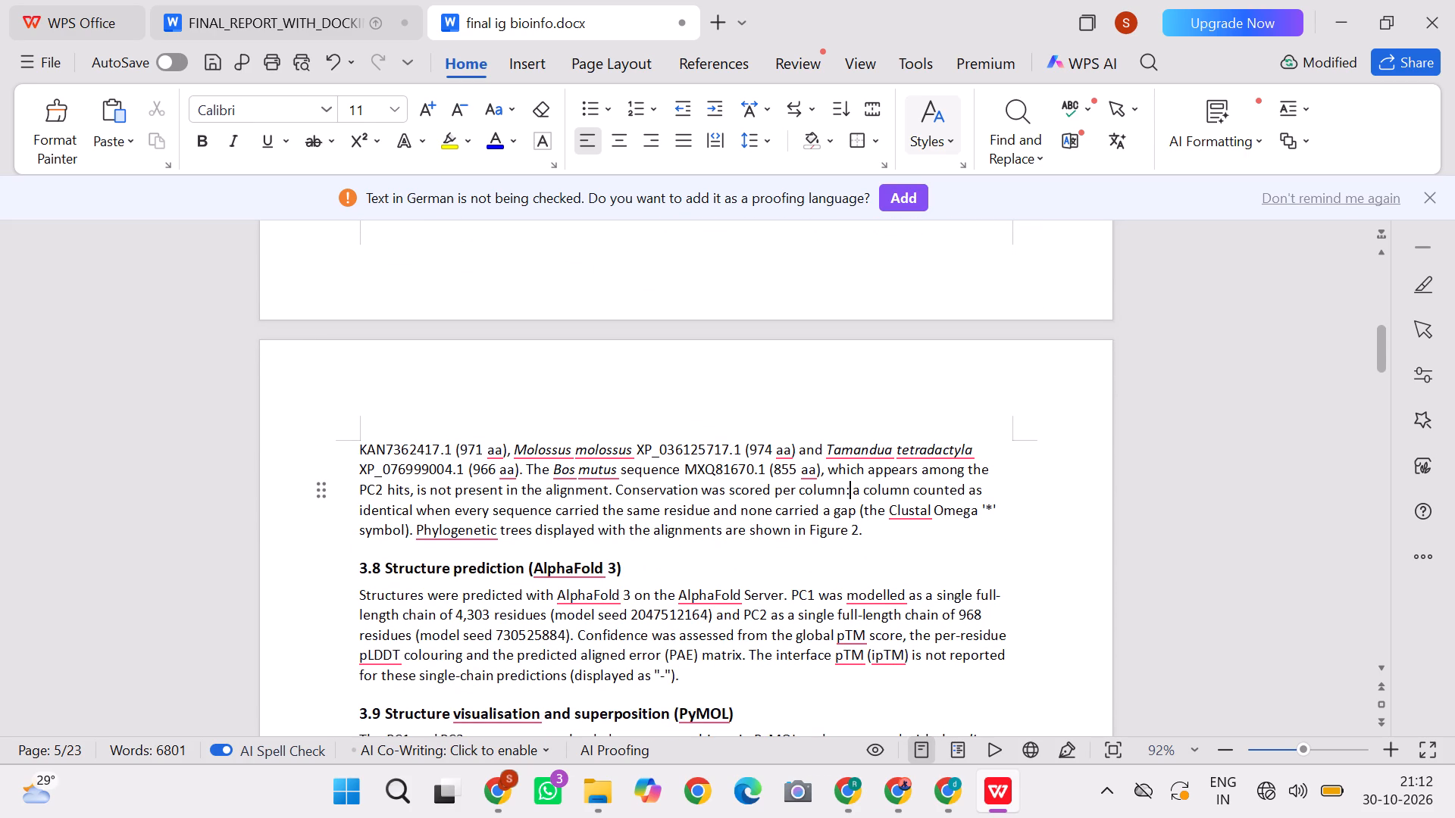
click(376, 564)
key(Right)
key(BackSpace)
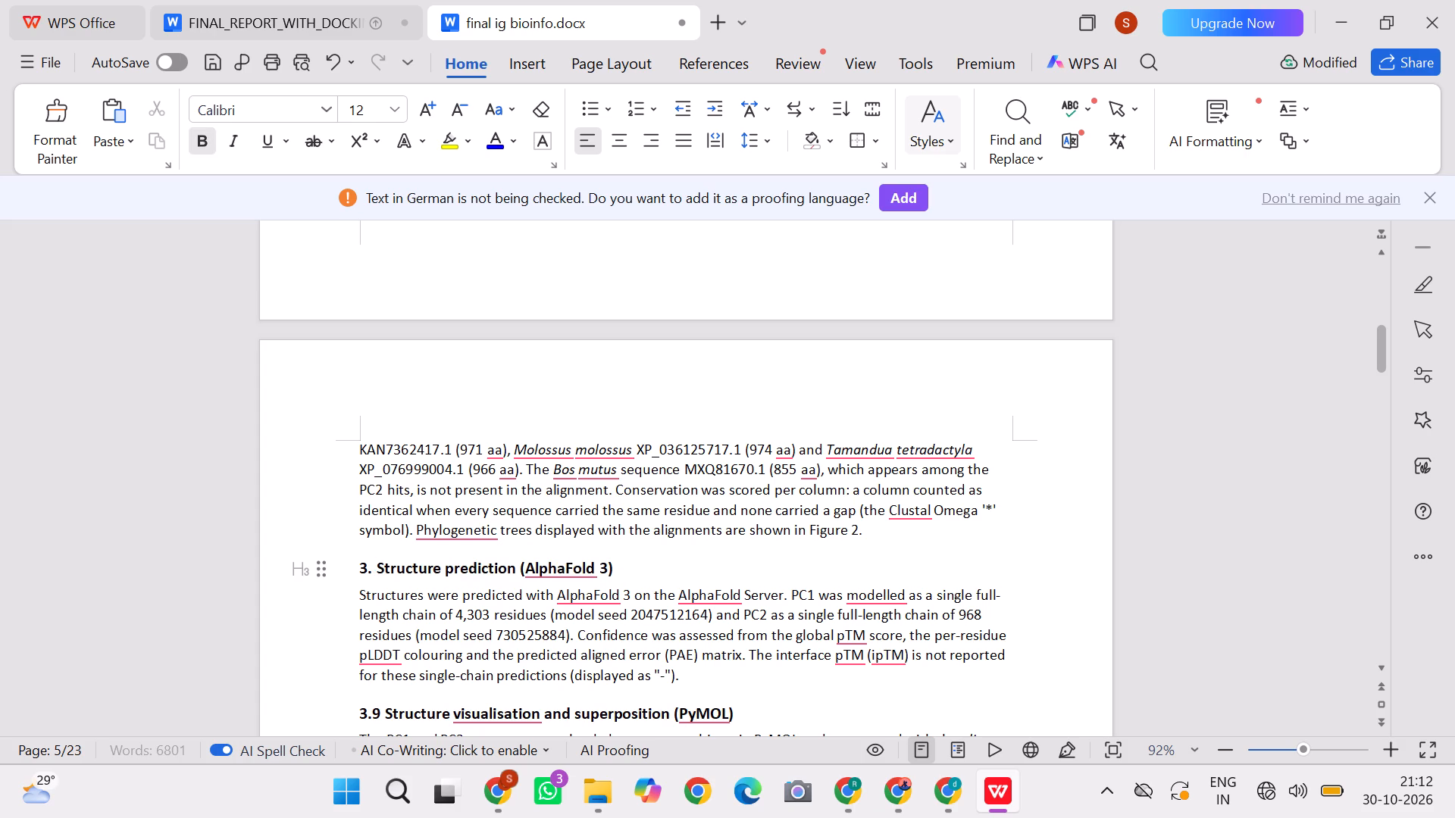
key(7)
Review the Materials and Methods subsections from Sequence-derived properties to Summary of tools, checking heading numbers and wording.
scroll(630, 603, down, 1)
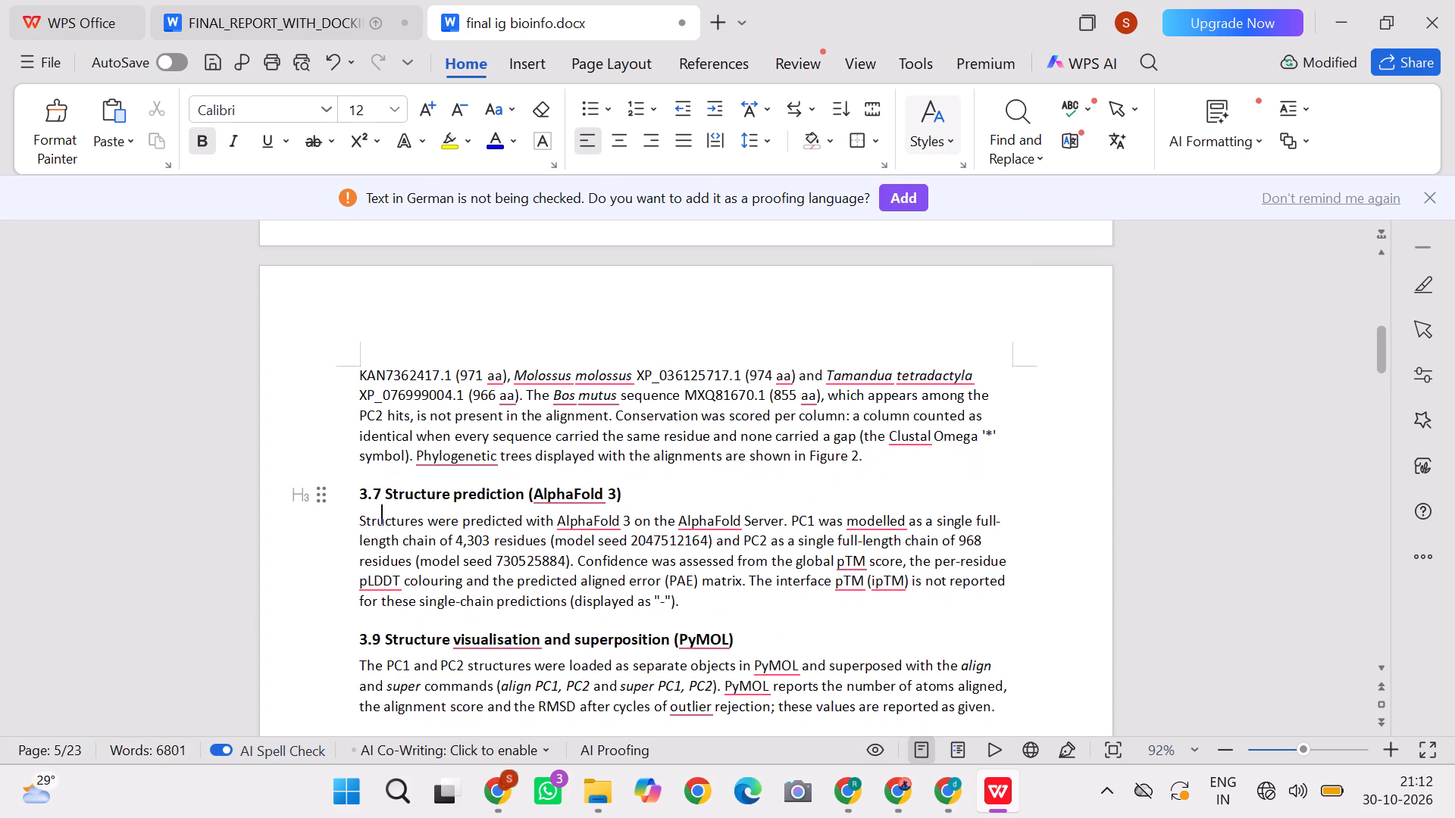
scroll(630, 603, down, 1)
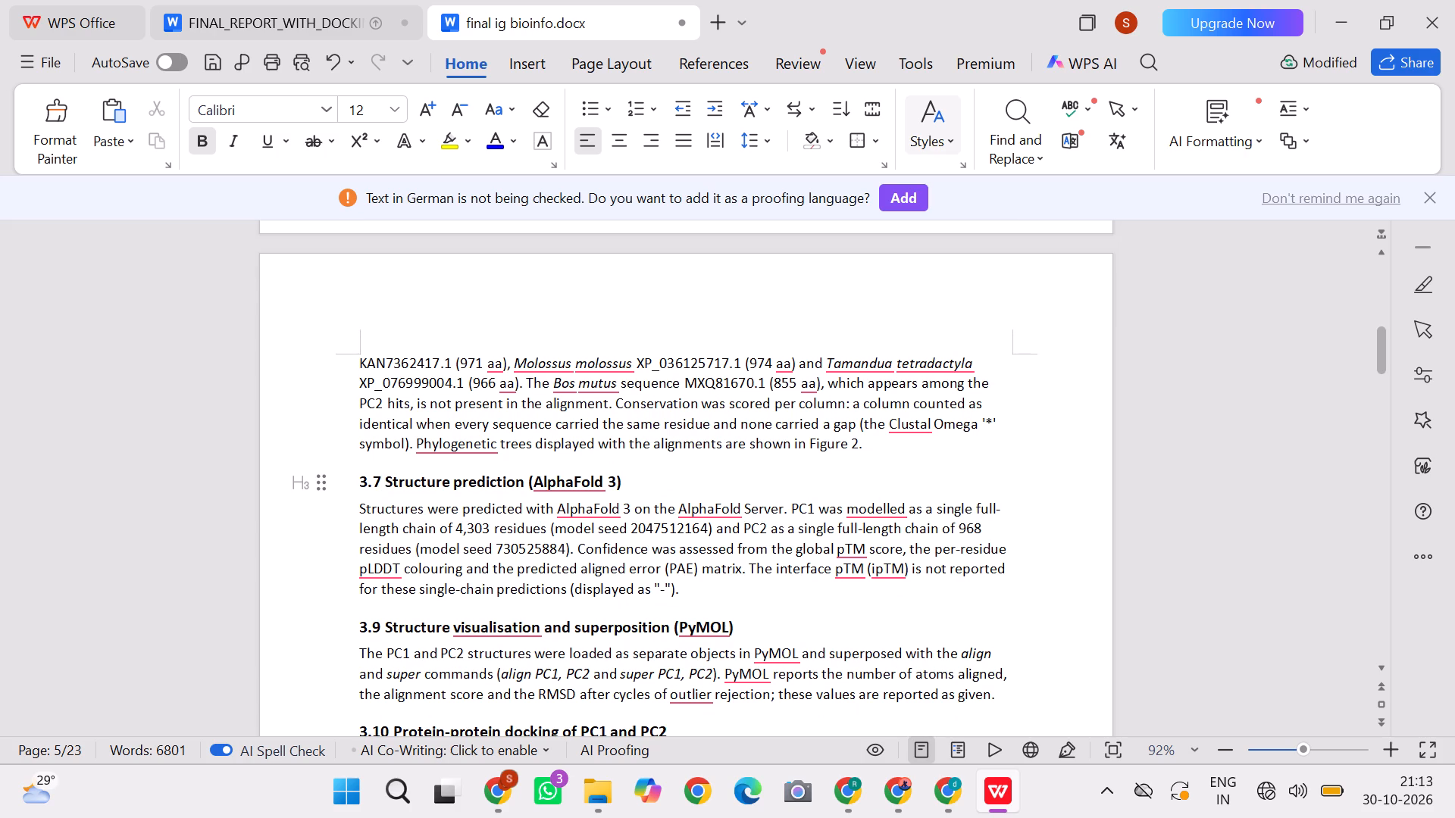
scroll(638, 407, up, 5)
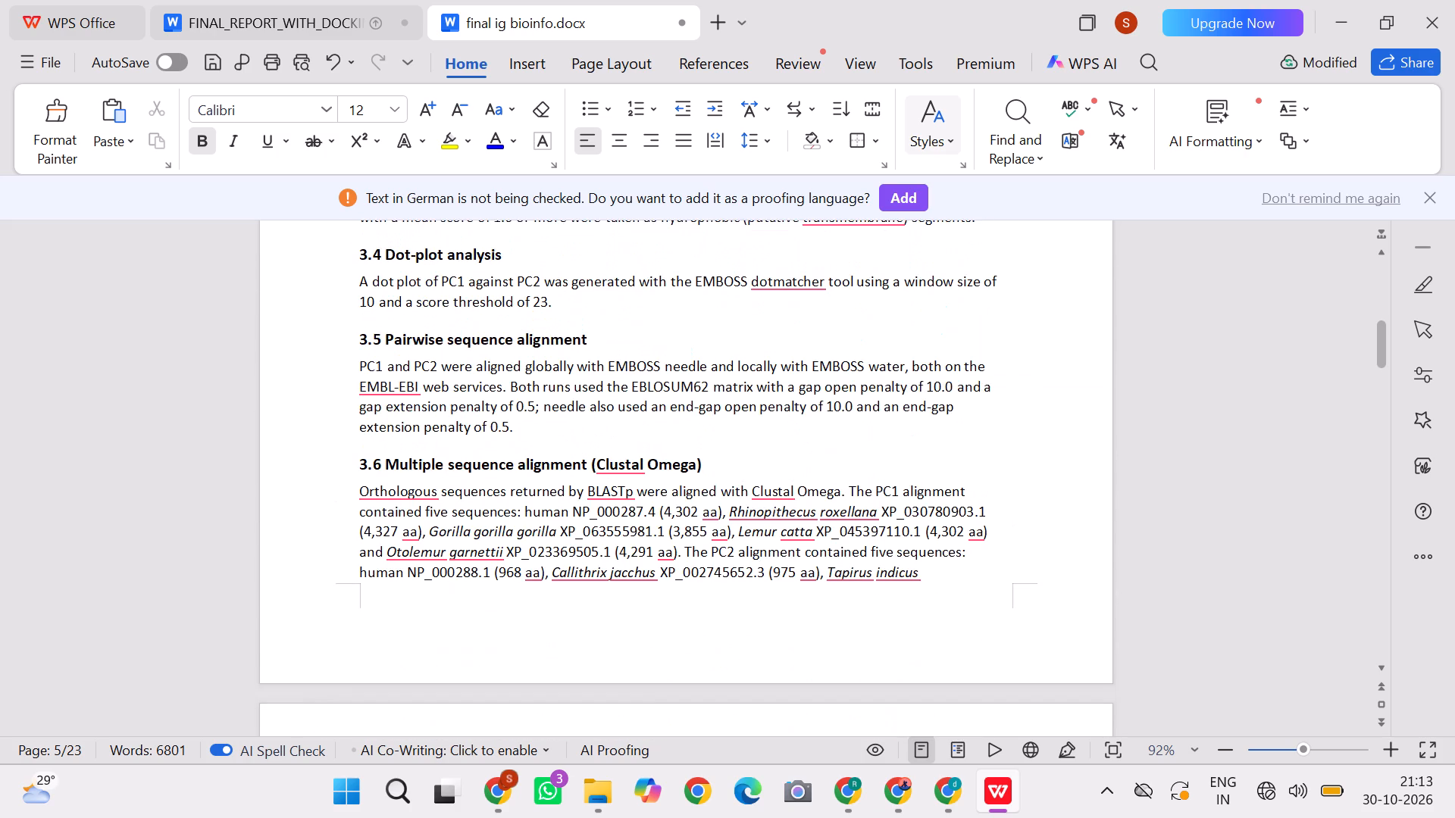
scroll(638, 407, up, 3)
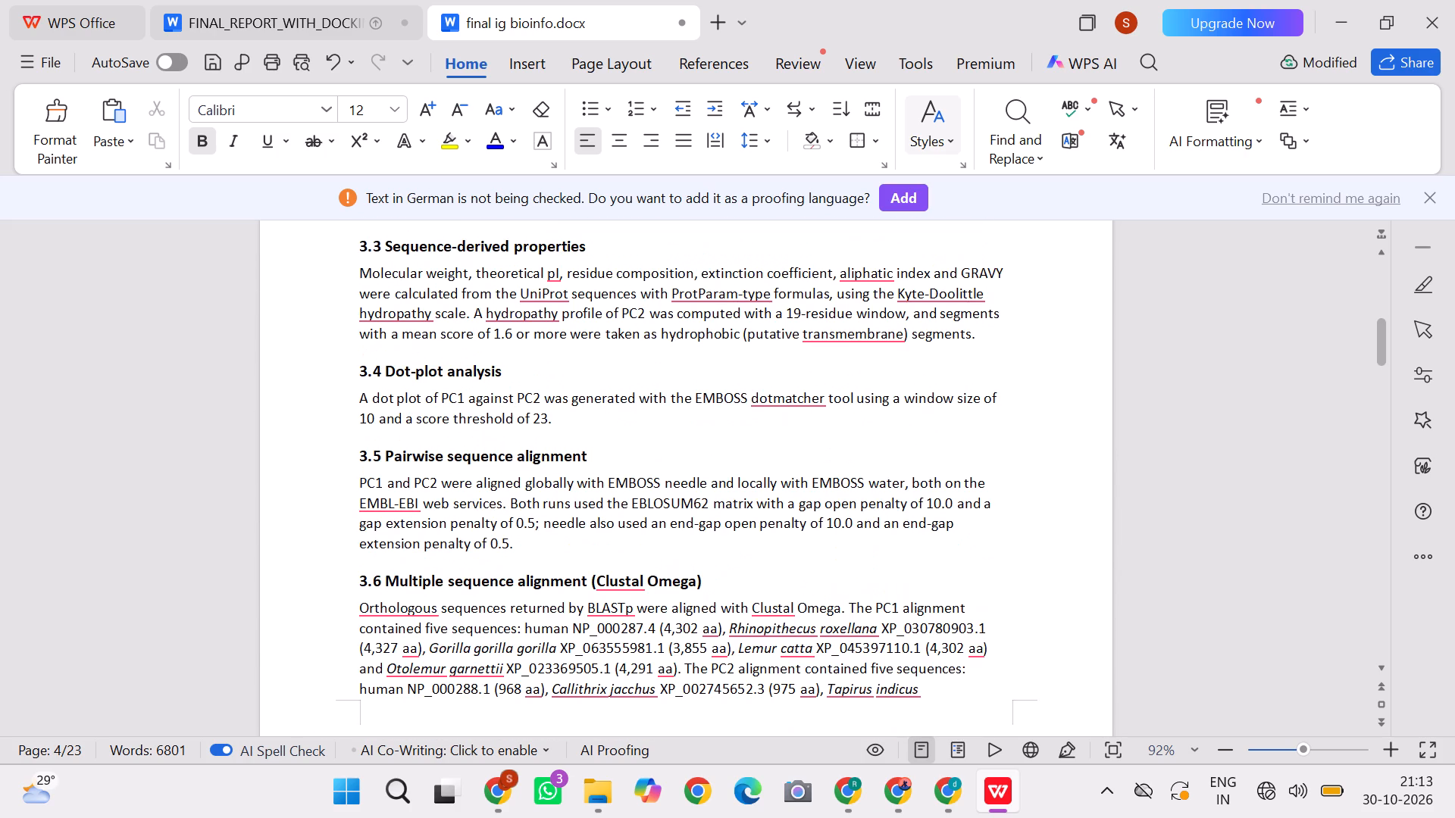
scroll(638, 407, up, 1)
scroll(638, 407, down, 3)
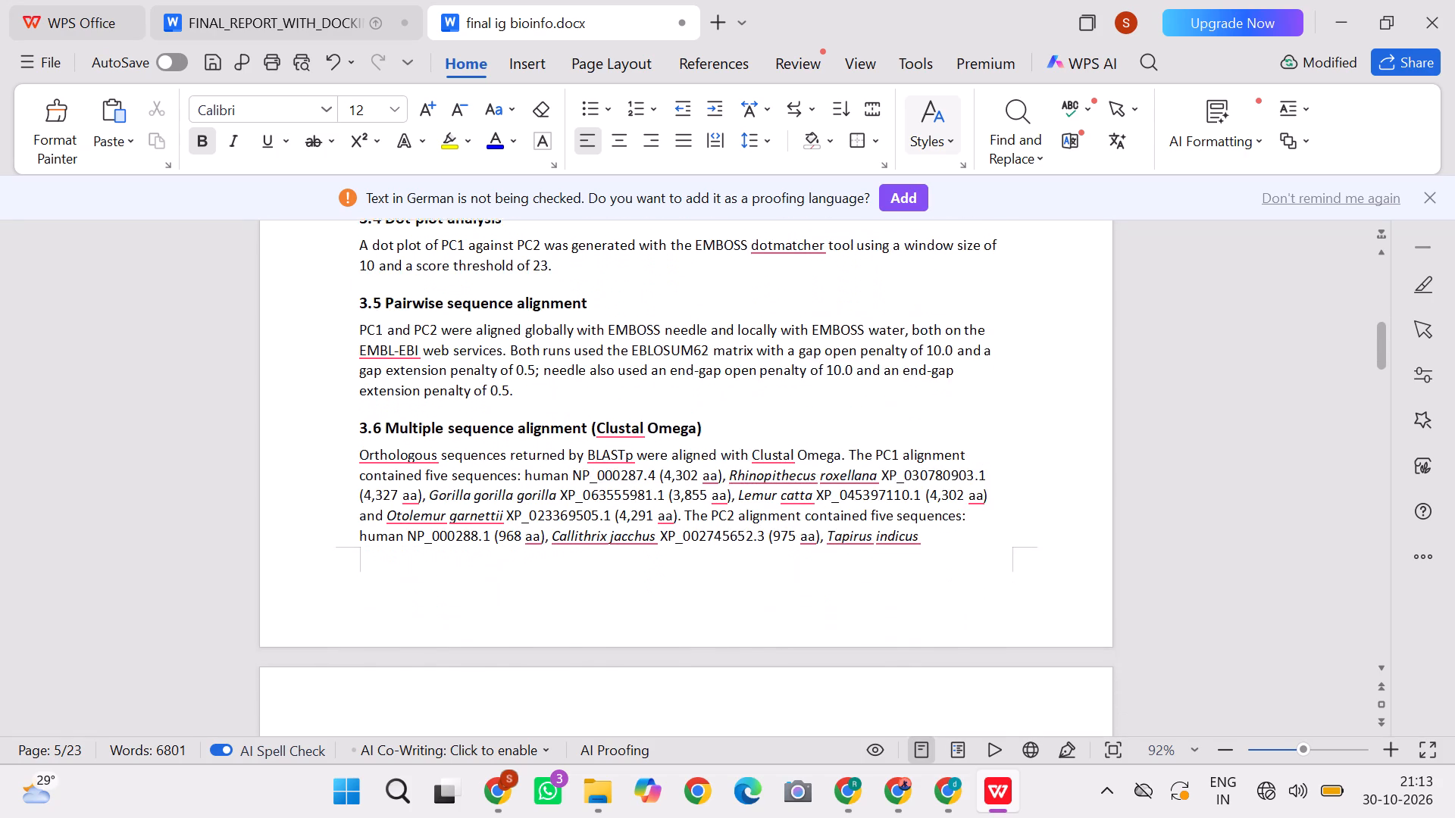
scroll(638, 407, down, 5)
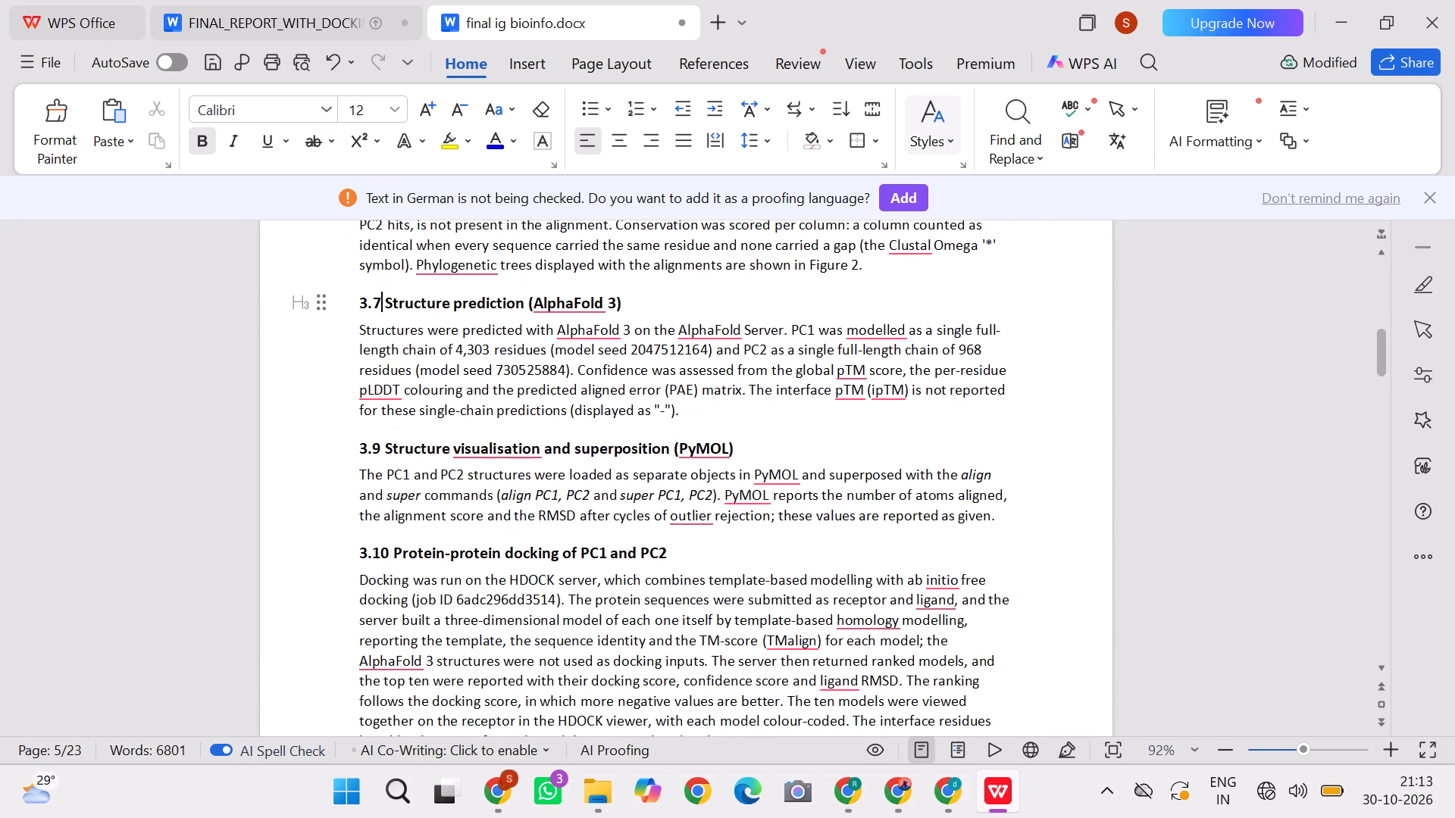
scroll(638, 407, down, 1)
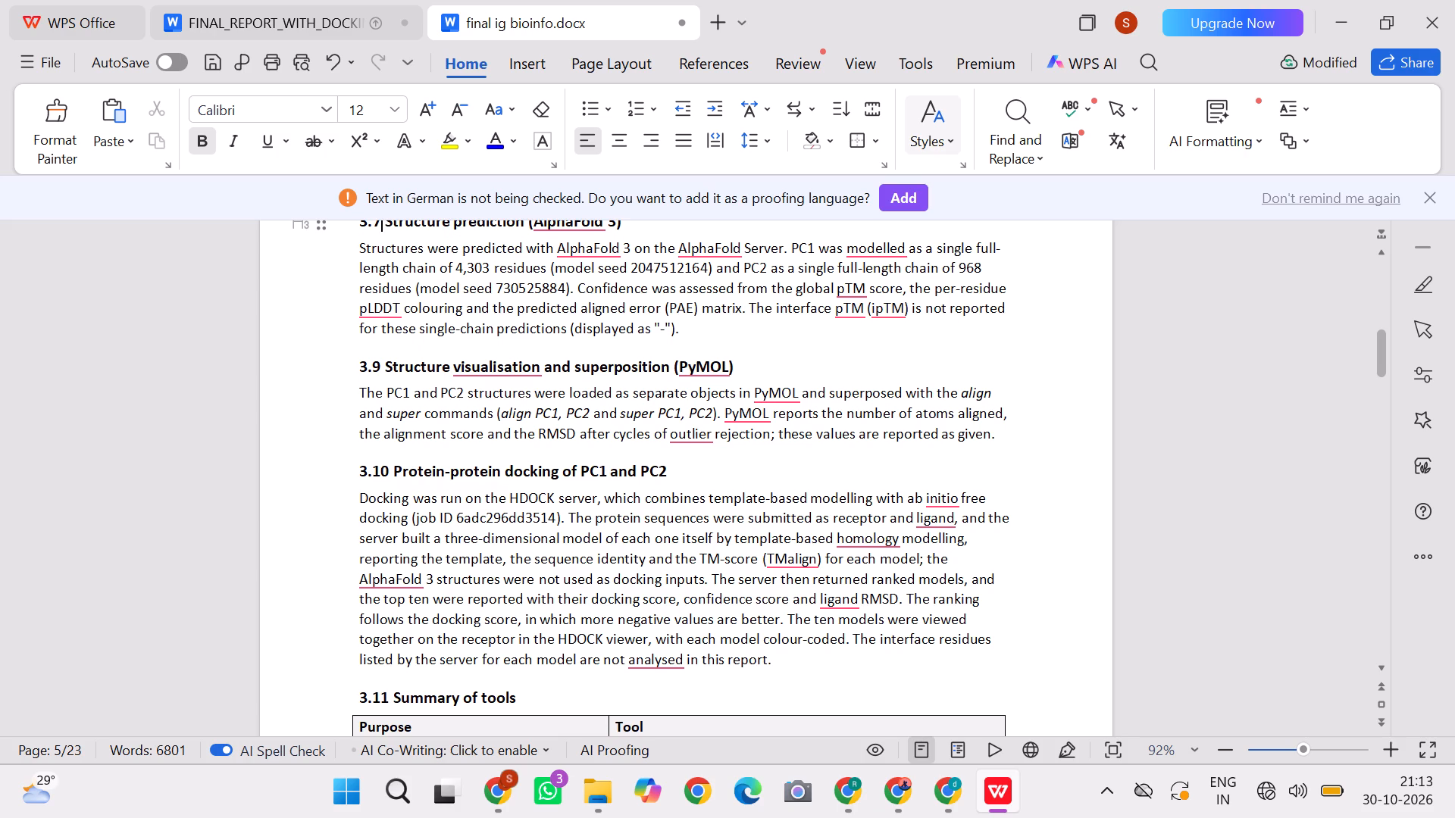
scroll(638, 407, up, 1)
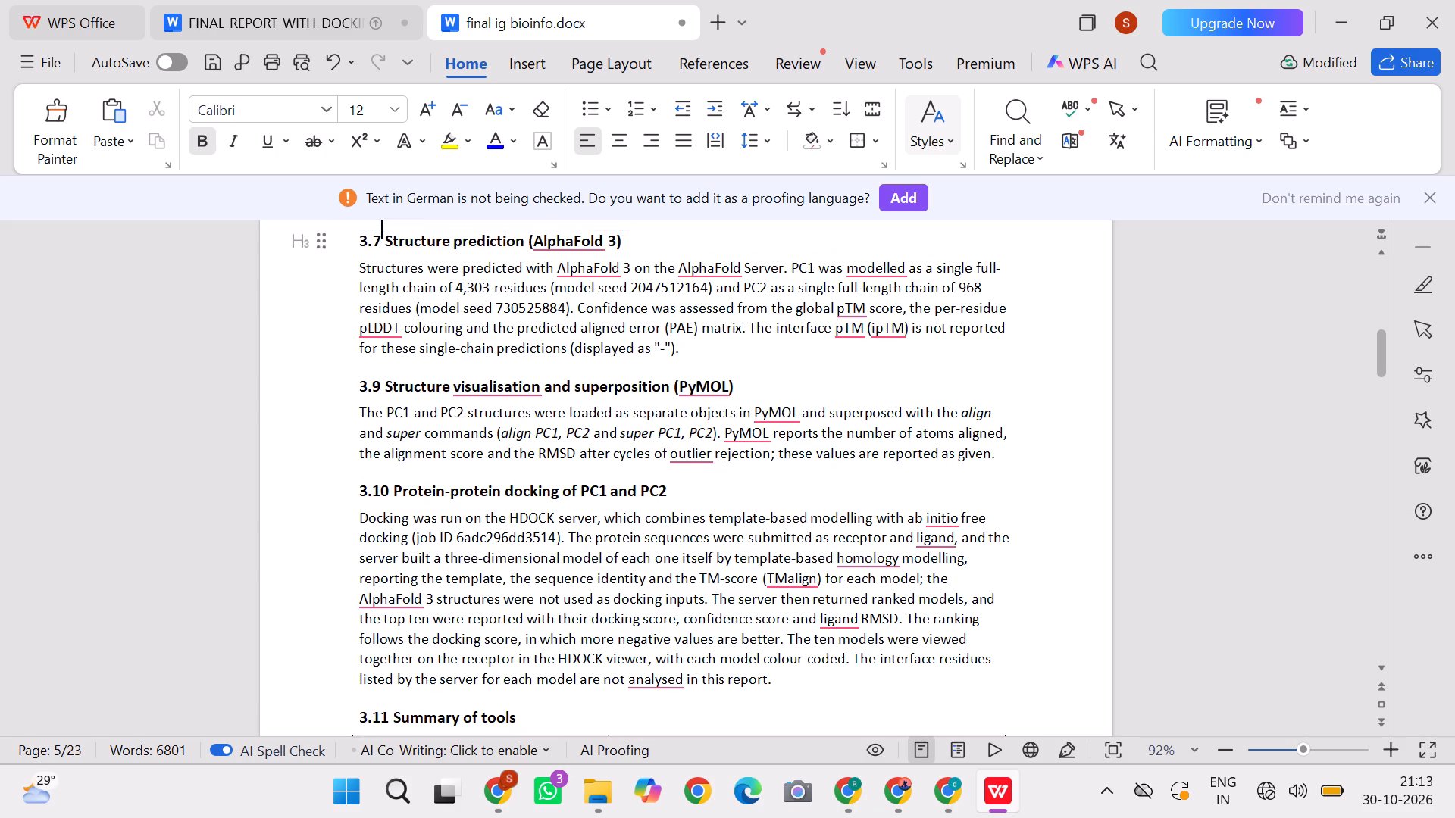
scroll(638, 407, up, 1)
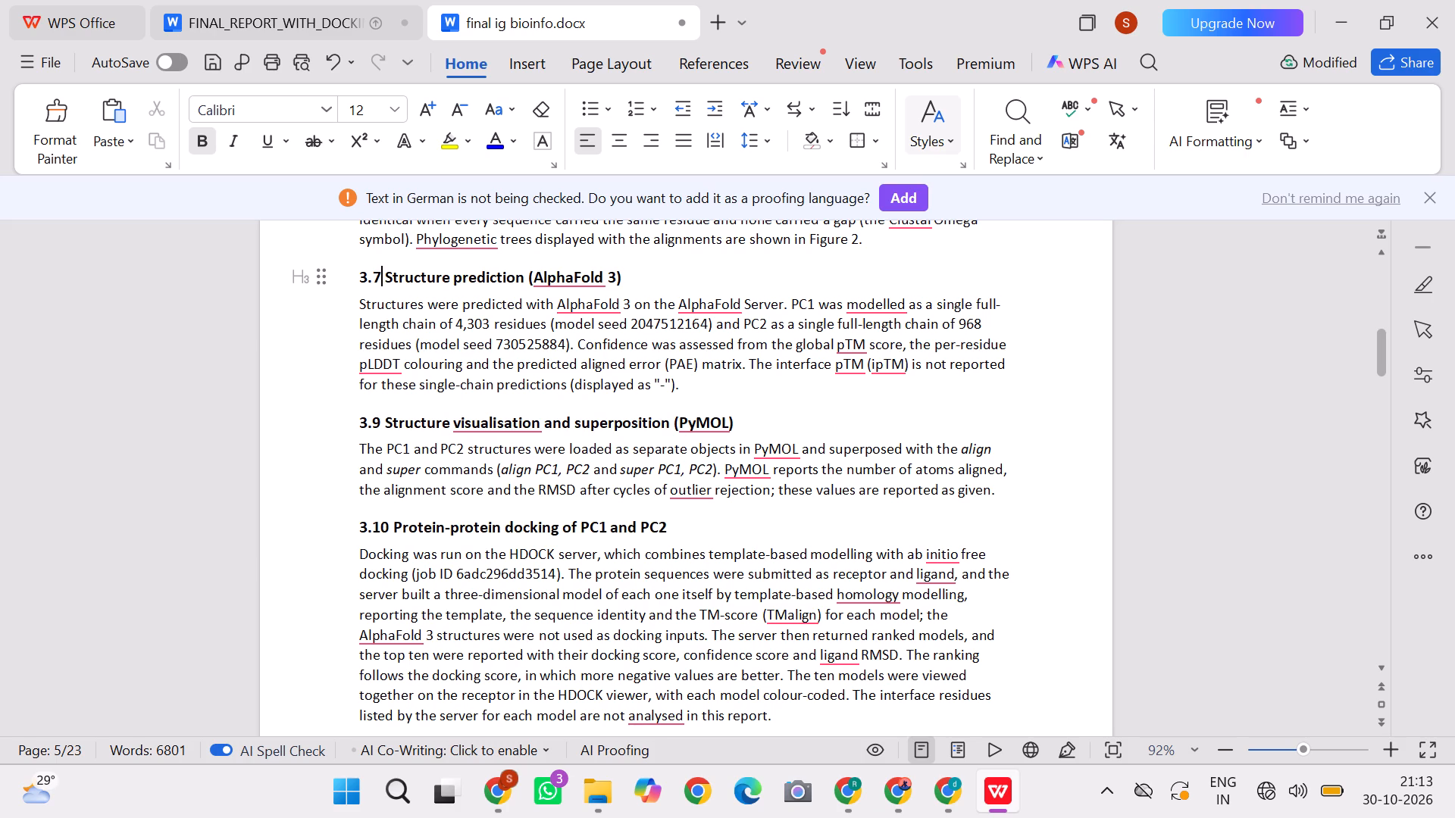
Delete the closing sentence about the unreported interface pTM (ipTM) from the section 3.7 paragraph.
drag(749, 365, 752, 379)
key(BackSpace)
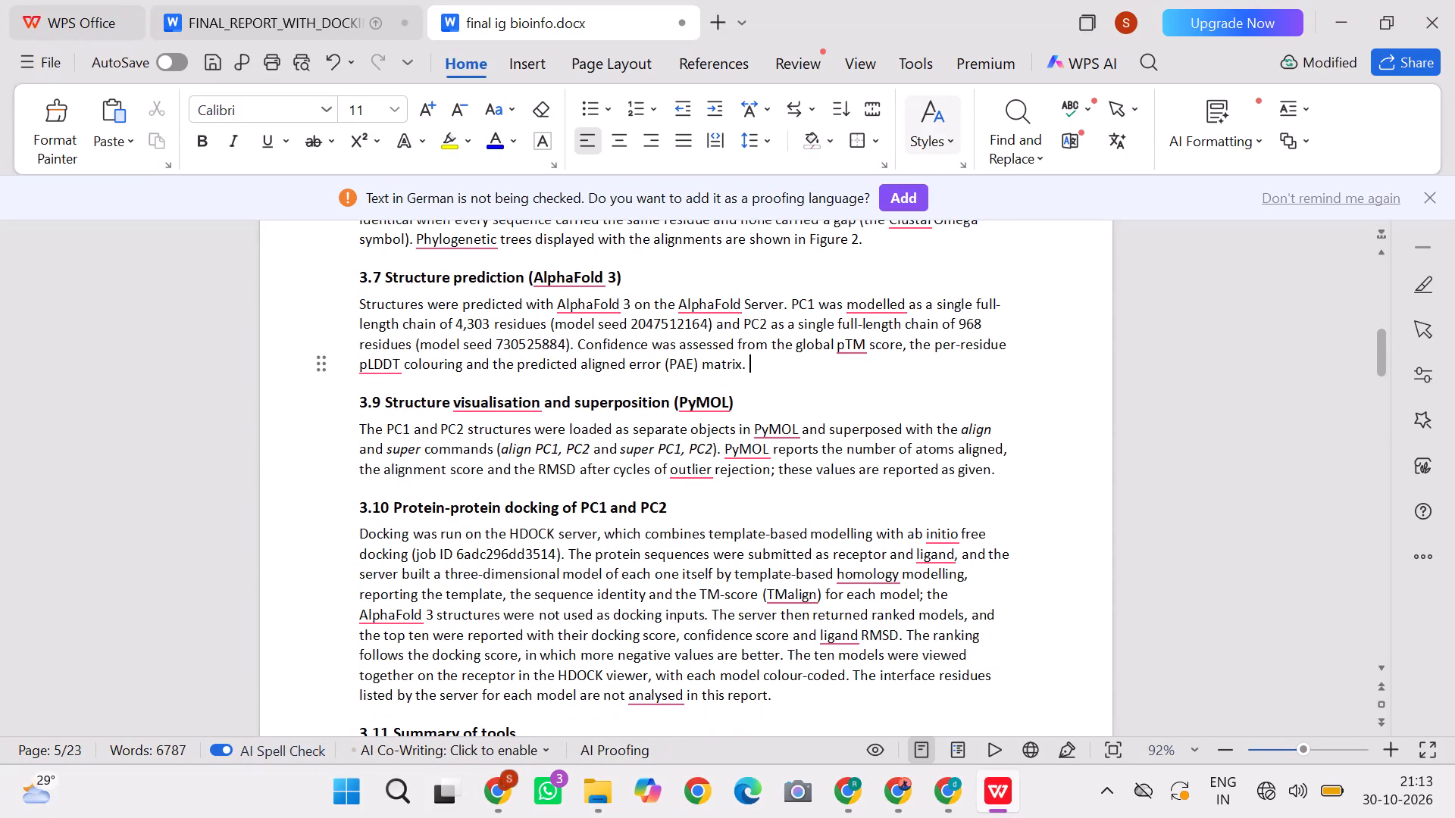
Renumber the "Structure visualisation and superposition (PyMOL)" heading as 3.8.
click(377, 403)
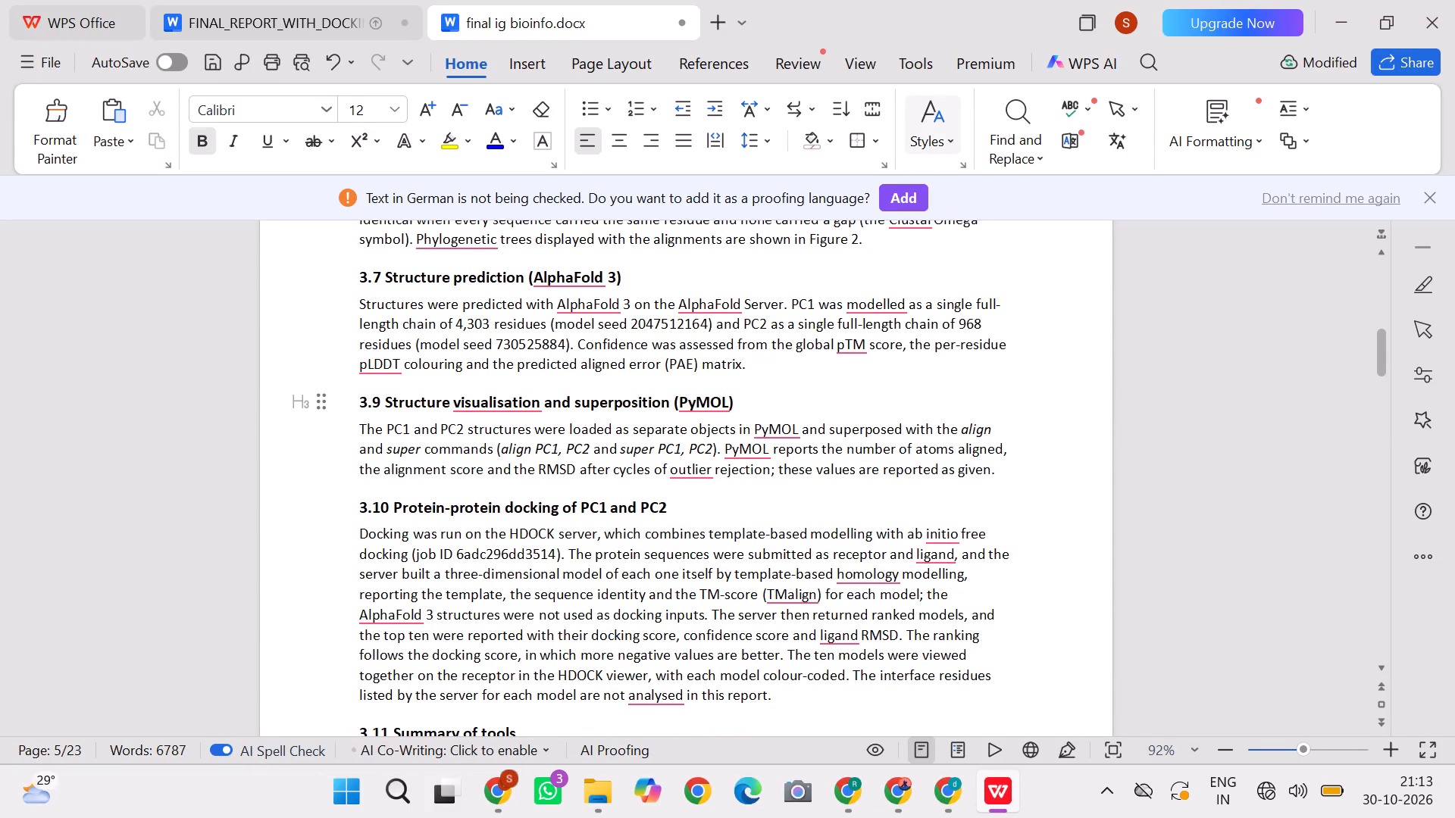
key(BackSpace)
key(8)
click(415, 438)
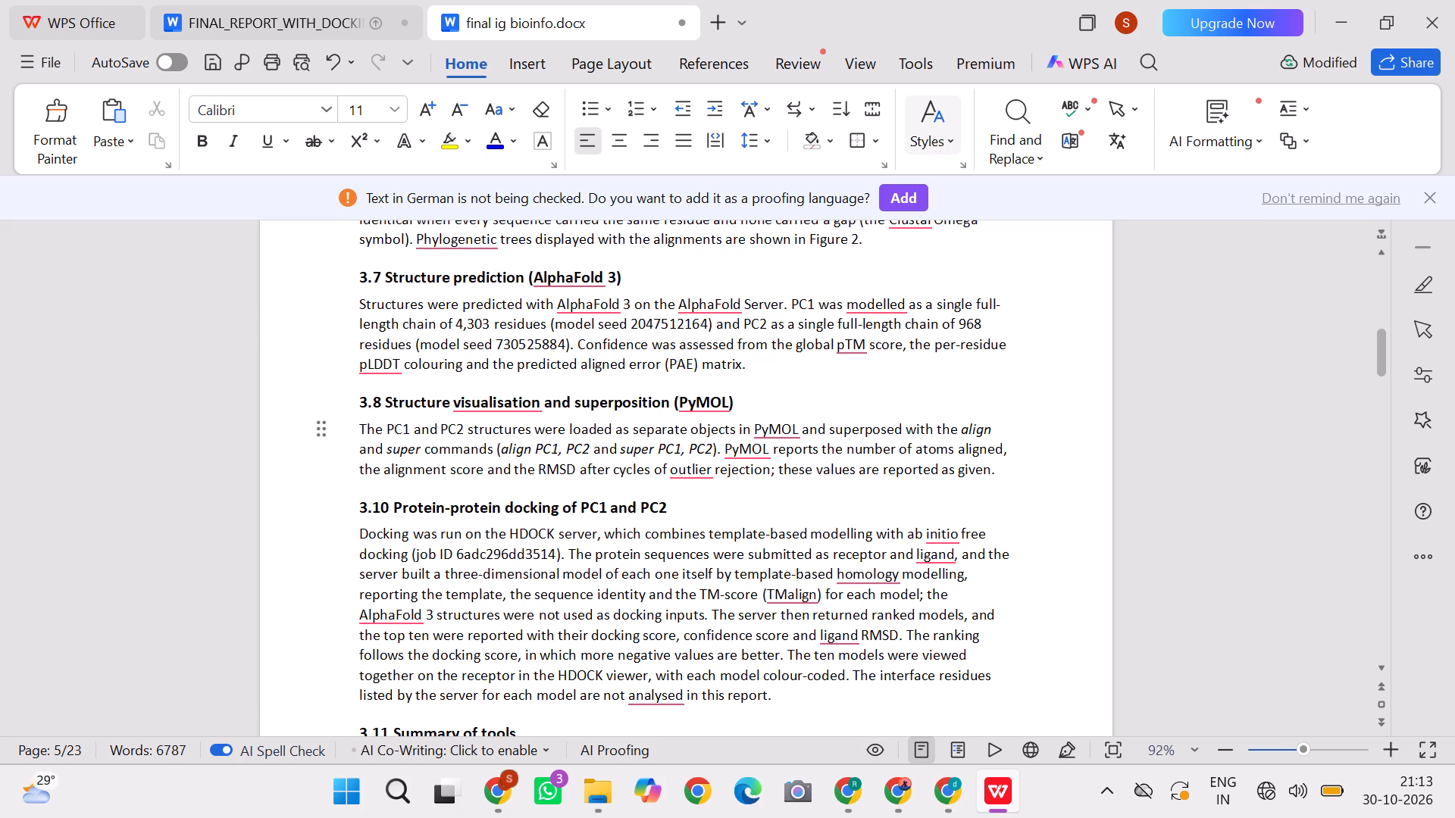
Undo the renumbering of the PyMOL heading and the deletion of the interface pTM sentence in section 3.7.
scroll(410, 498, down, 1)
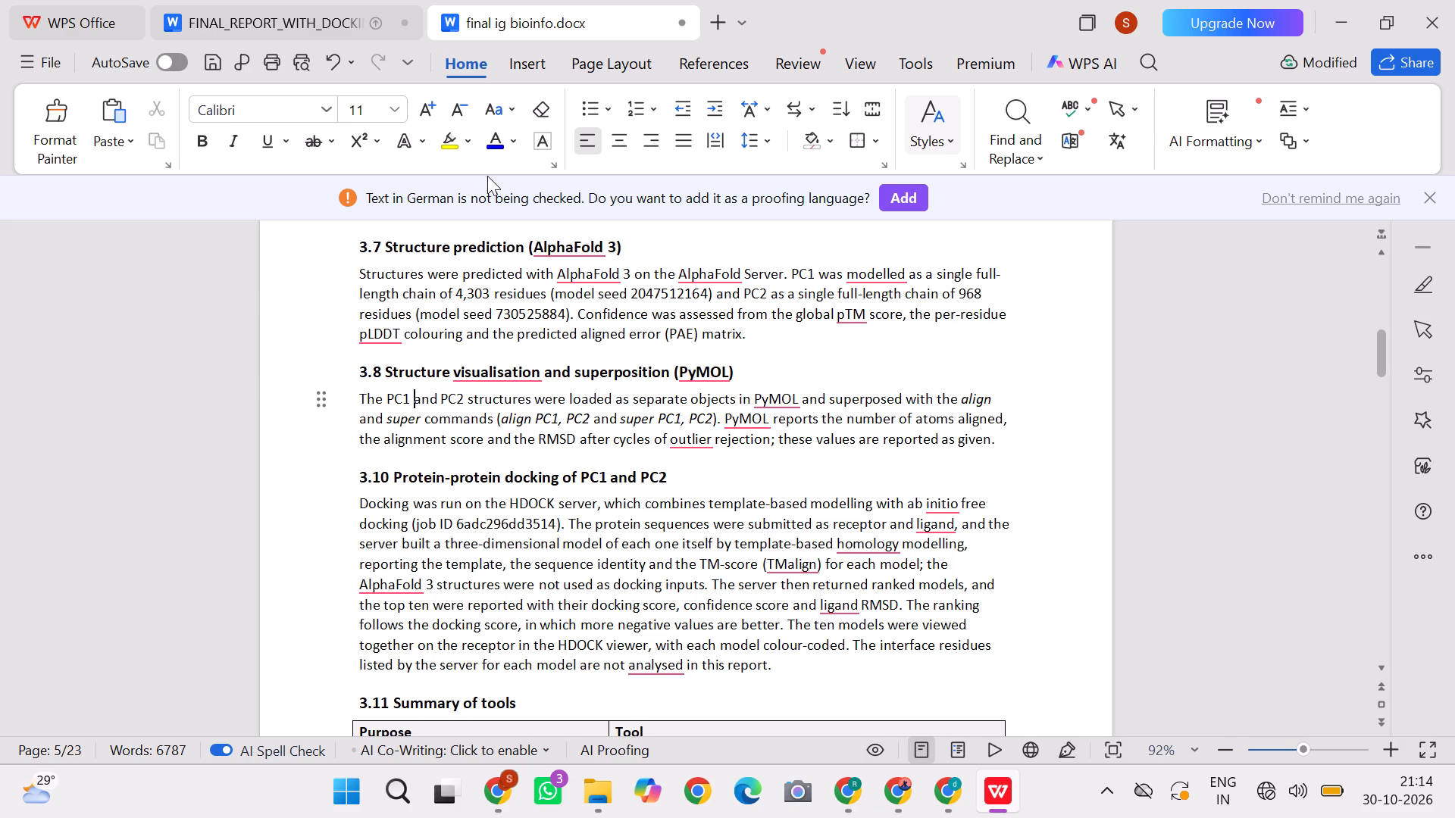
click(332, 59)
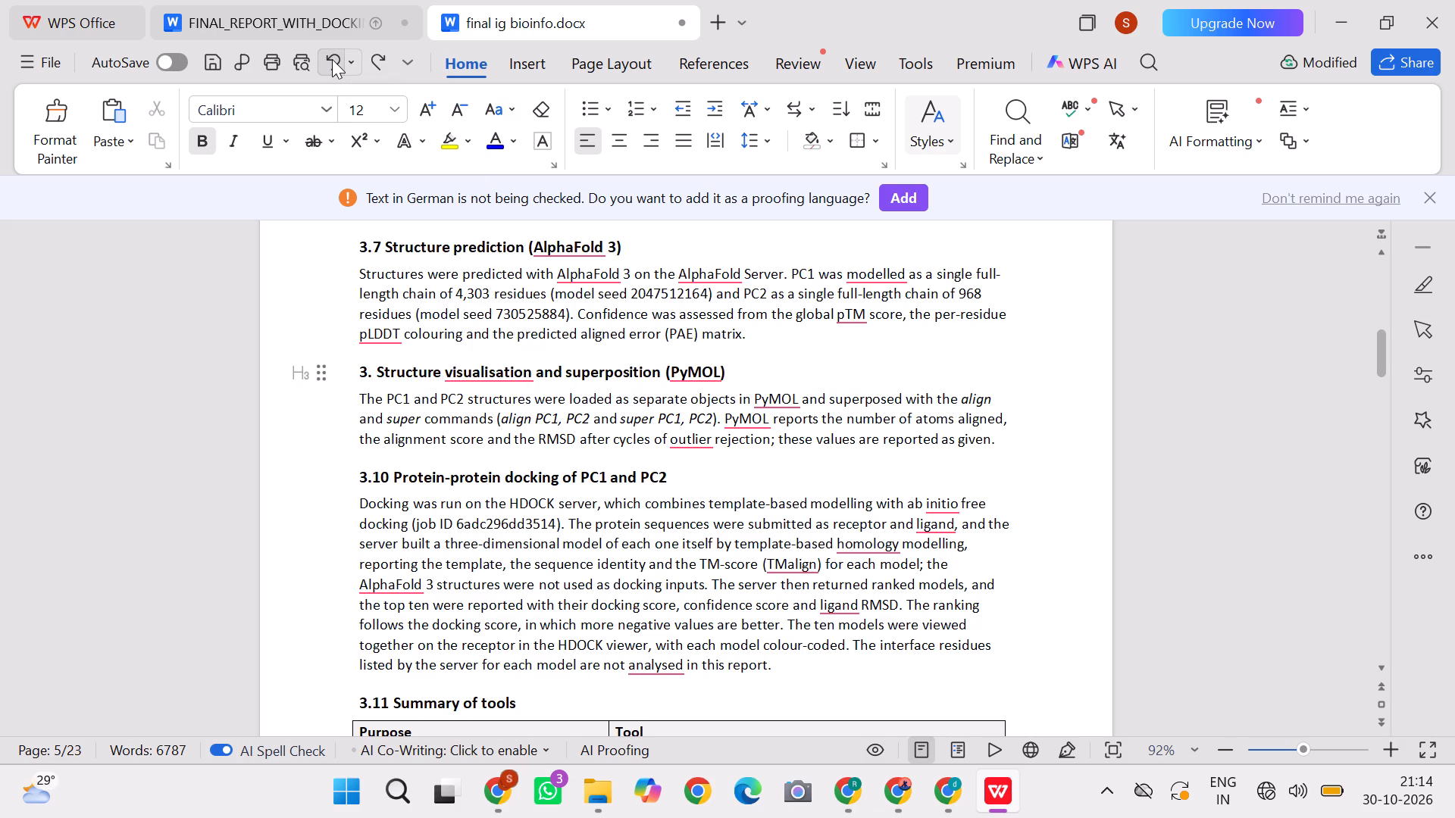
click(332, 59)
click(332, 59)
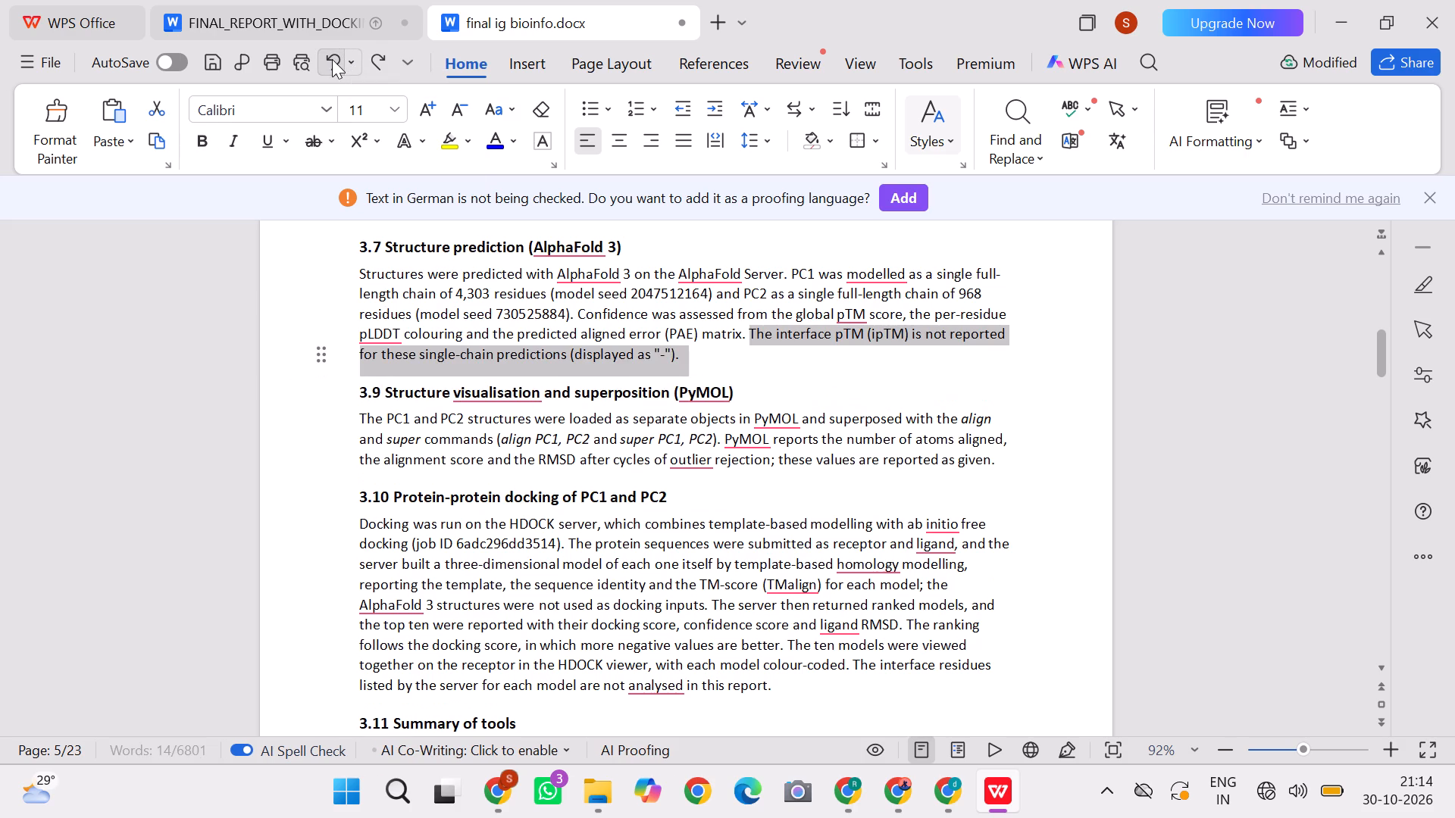
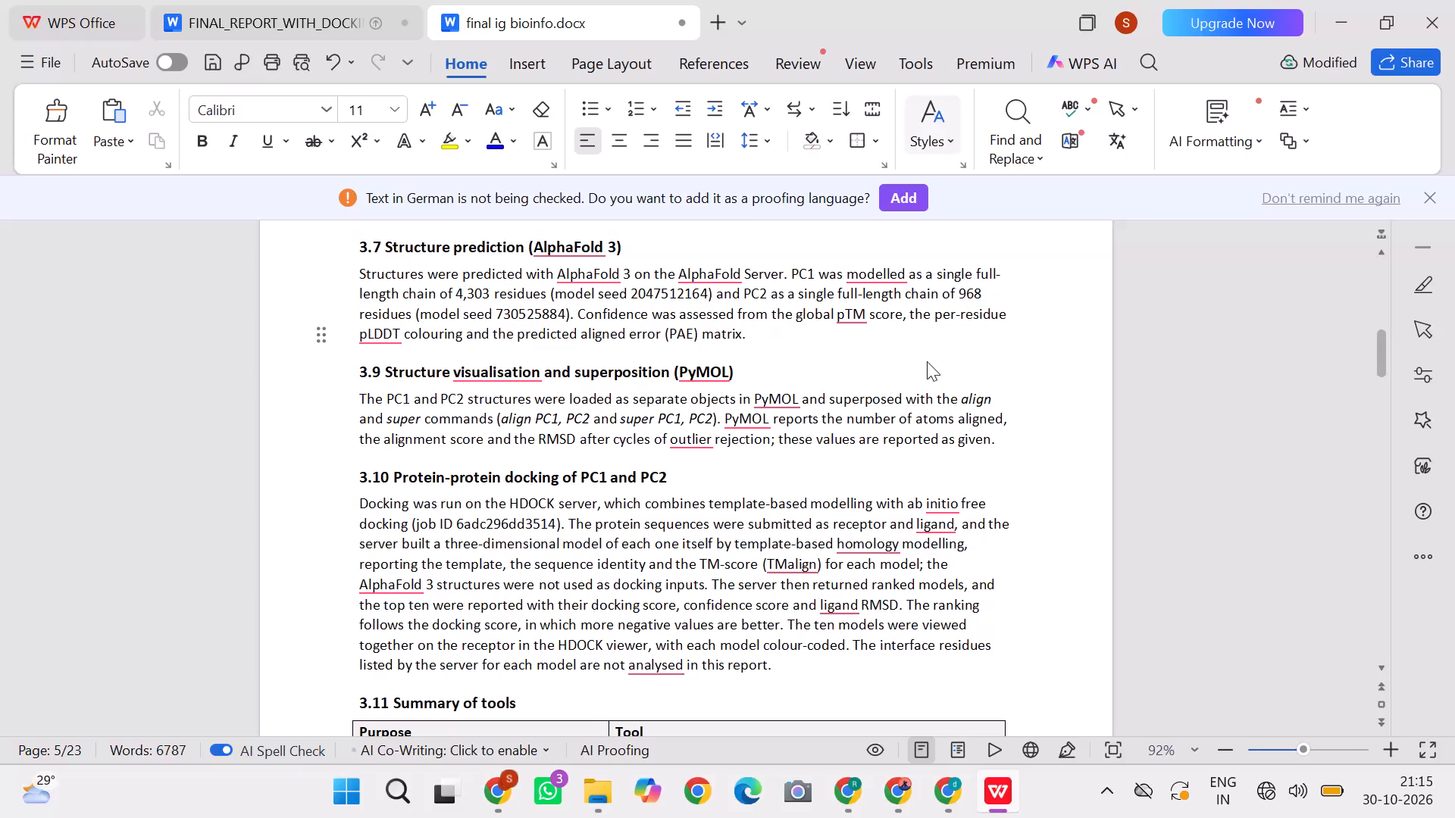
Renumber the "Structure visualisation and superposition (PyMOL)" heading as 3.8.
click(383, 375)
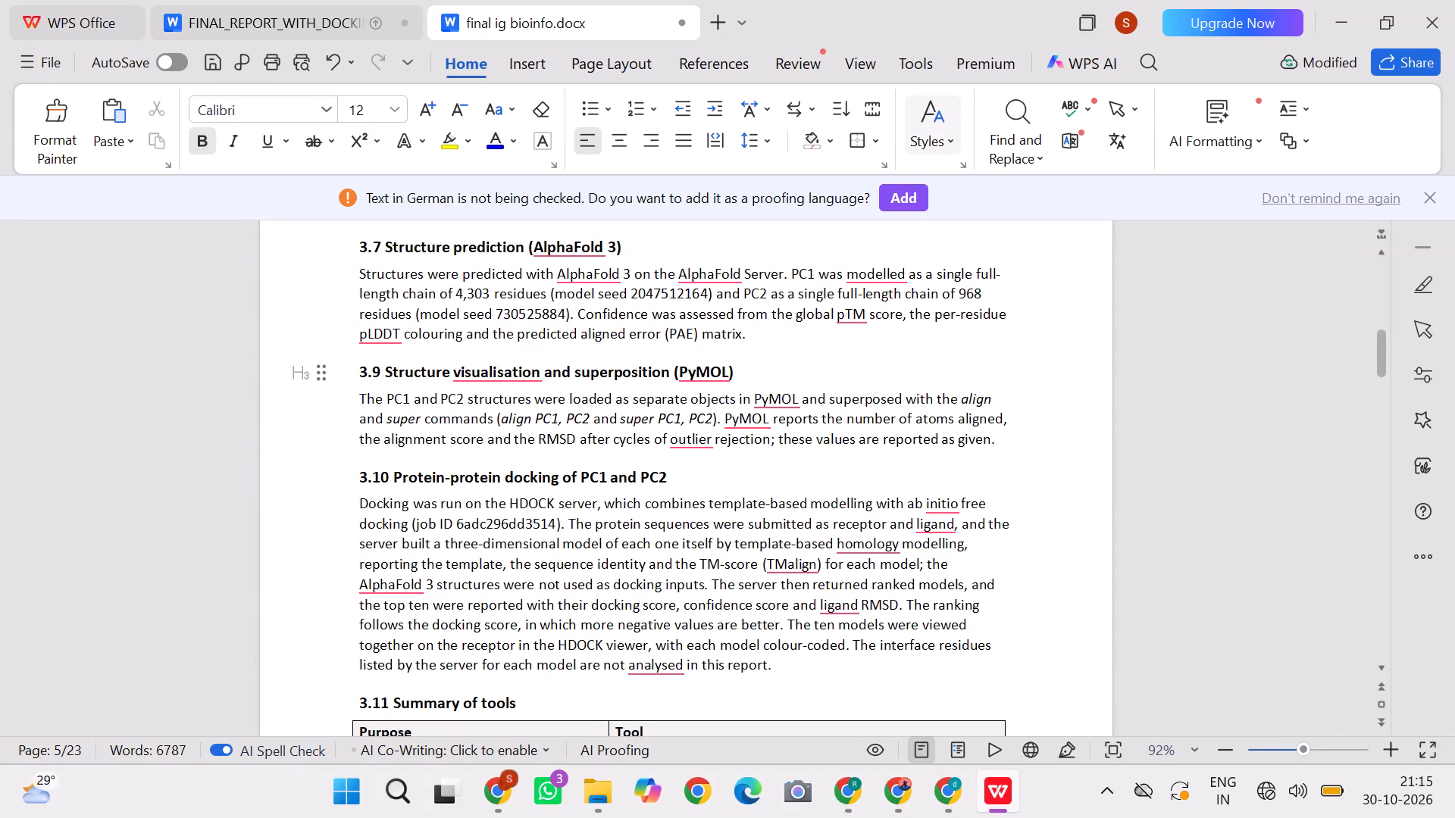
key(BackSpace)
key(BackSpace)
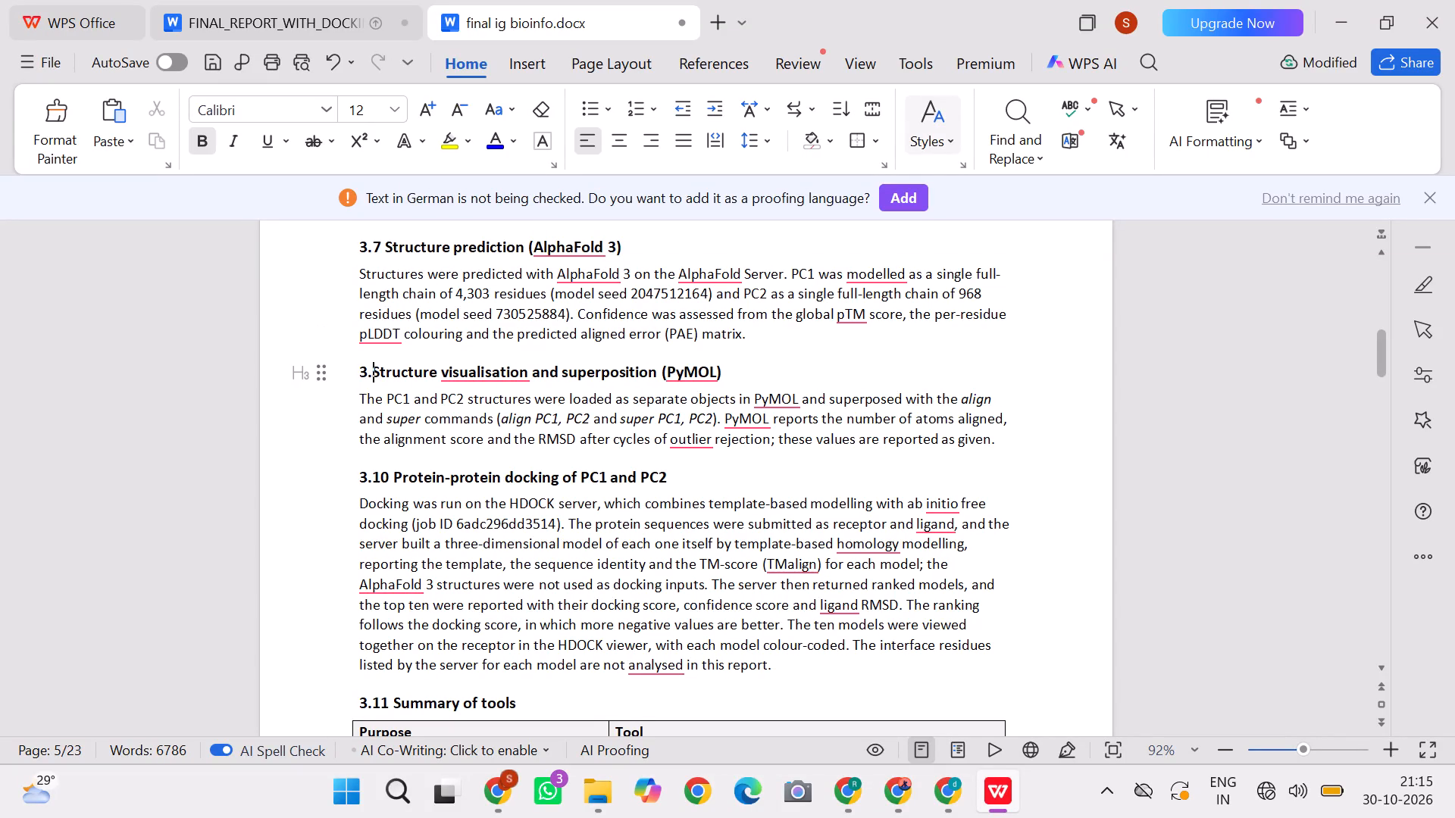
text(8)
key(space)
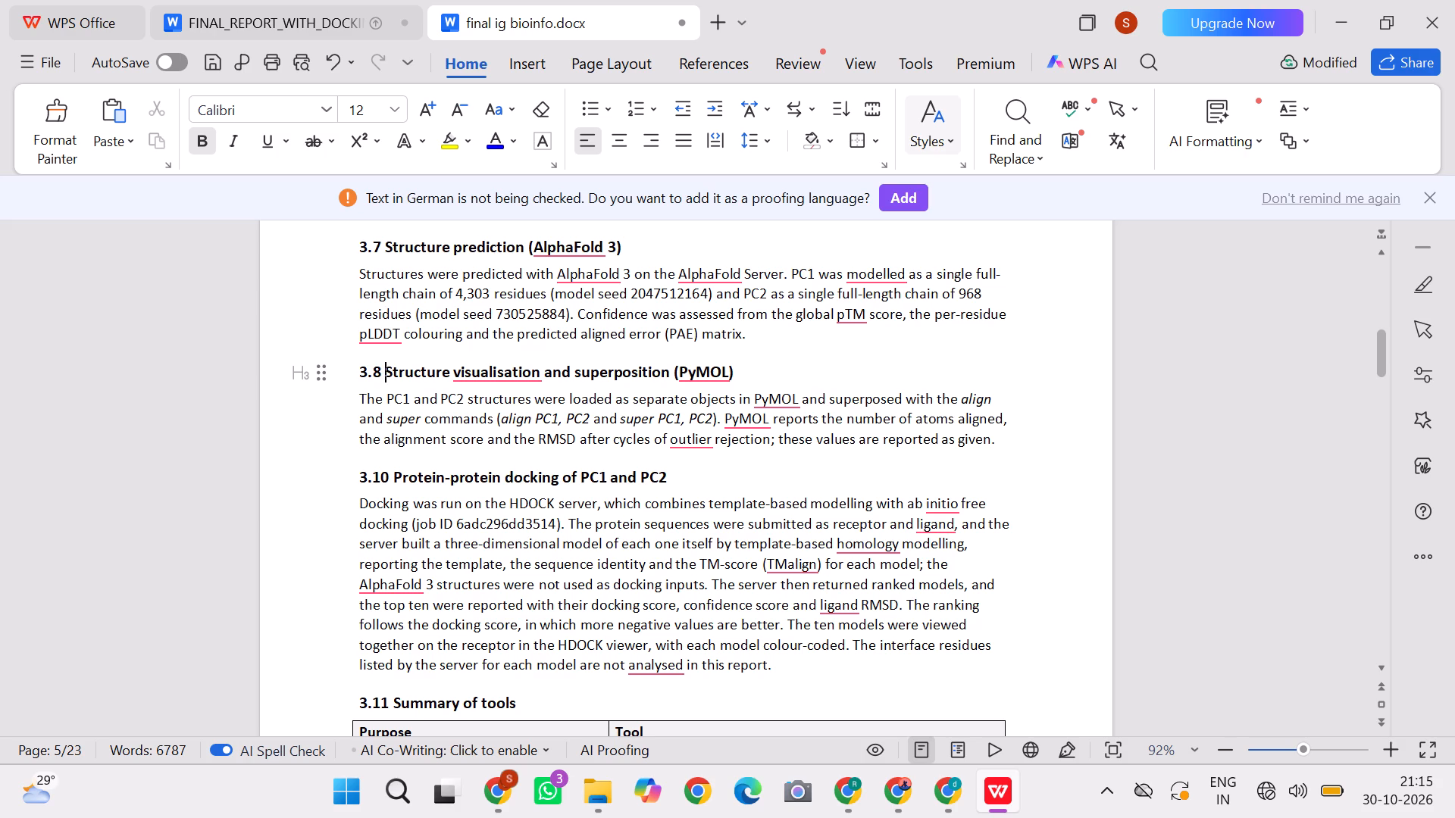
Renumber the "Protein-protein docking of PC1 and PC2" heading as 3.9.
click(385, 473)
key(Right)
key(BackSpace)
key(BackSpace)
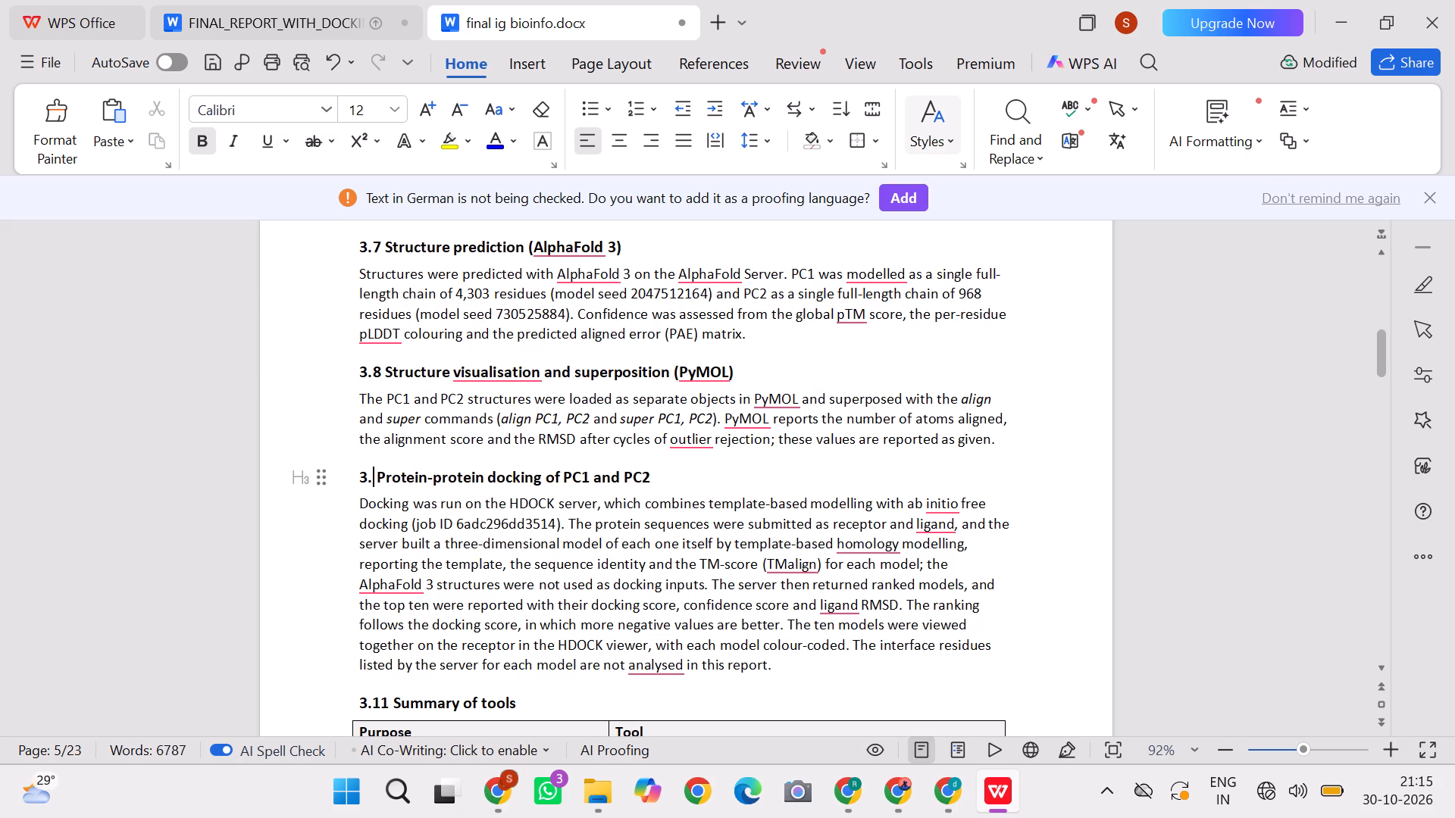
key(9)
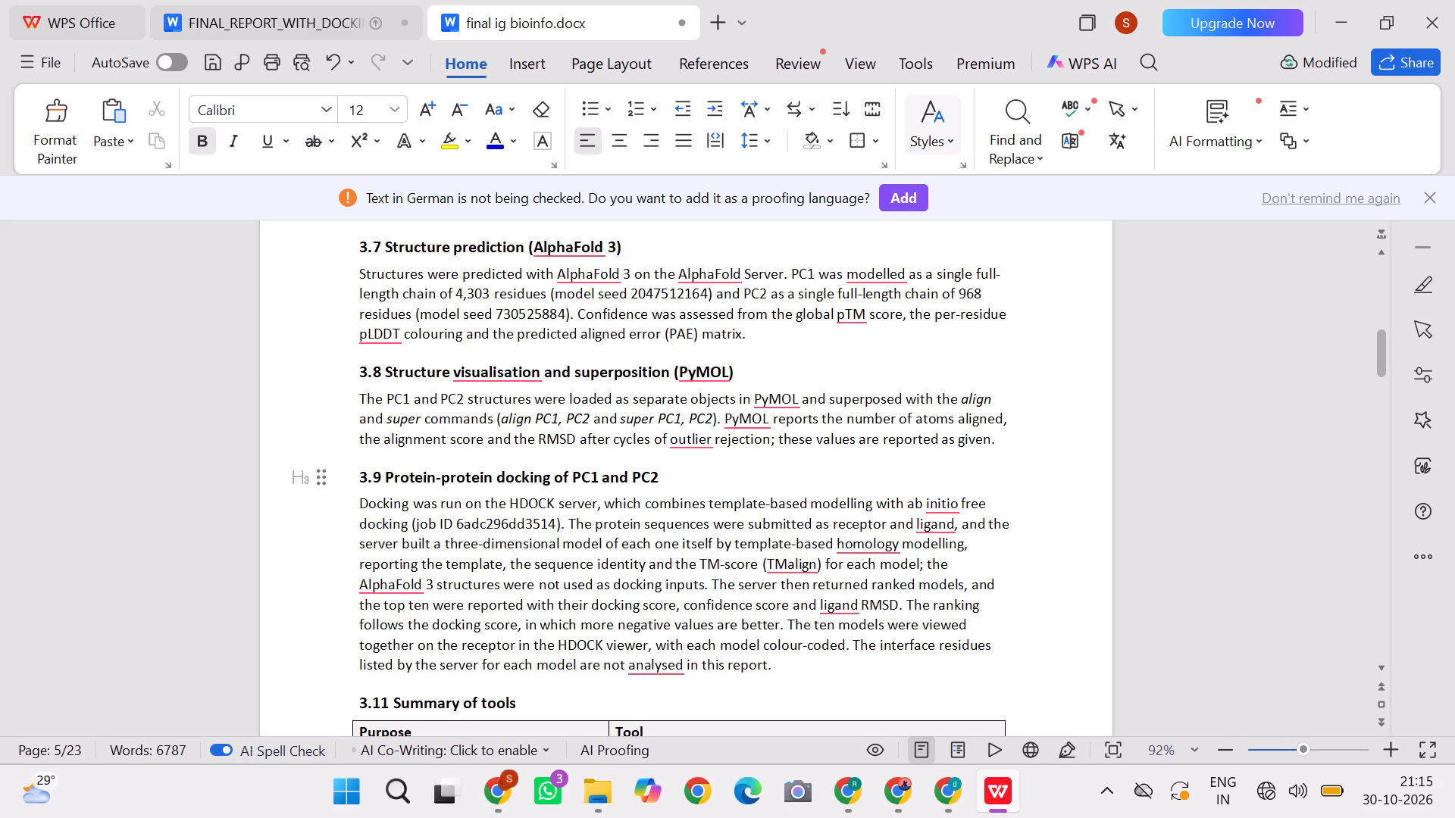
Review the protein-protein docking paragraph and the Summary of tools table at the end of Materials and Methods.
scroll(415, 472, down, 1)
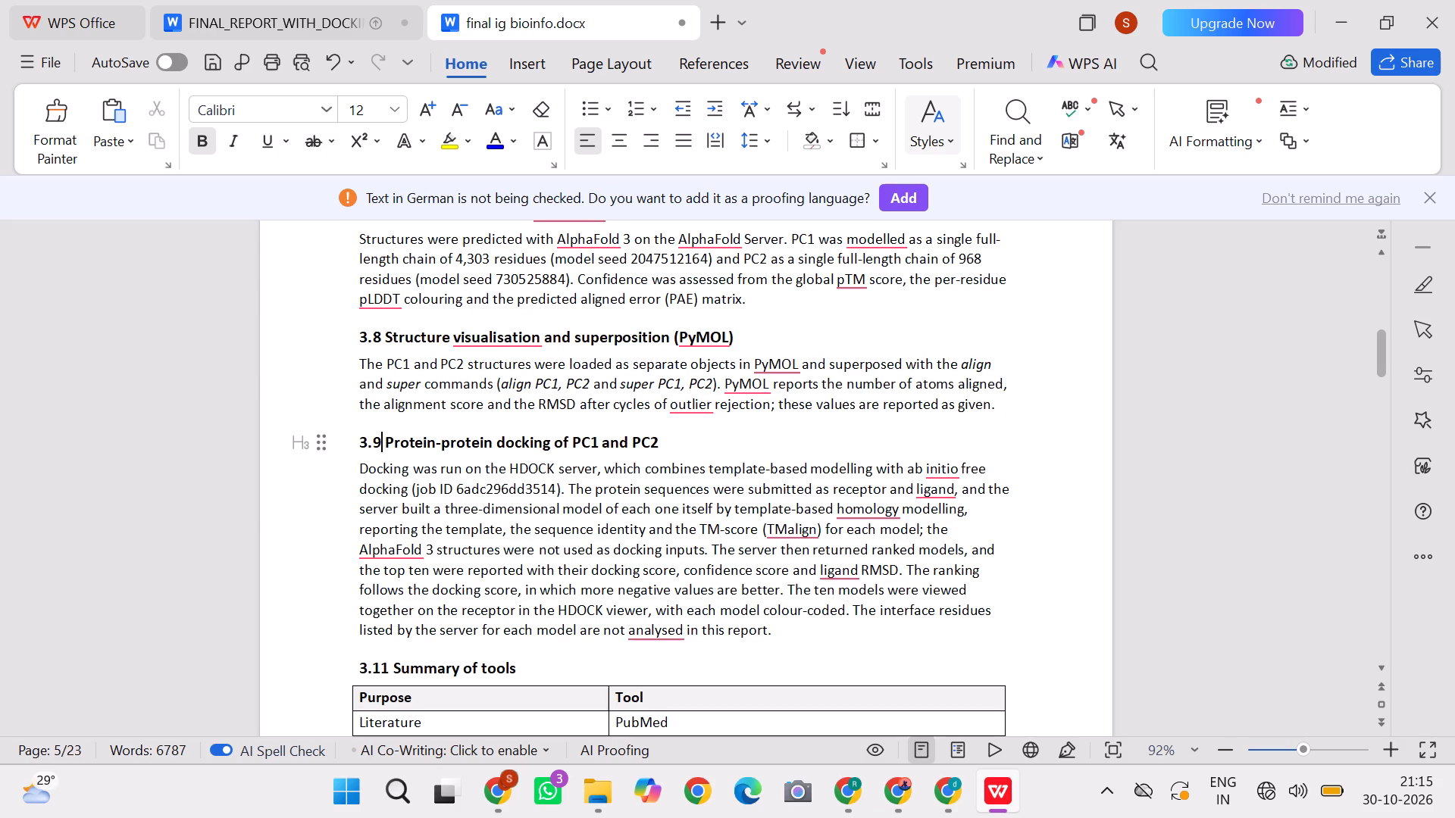
scroll(662, 515, down, 1)
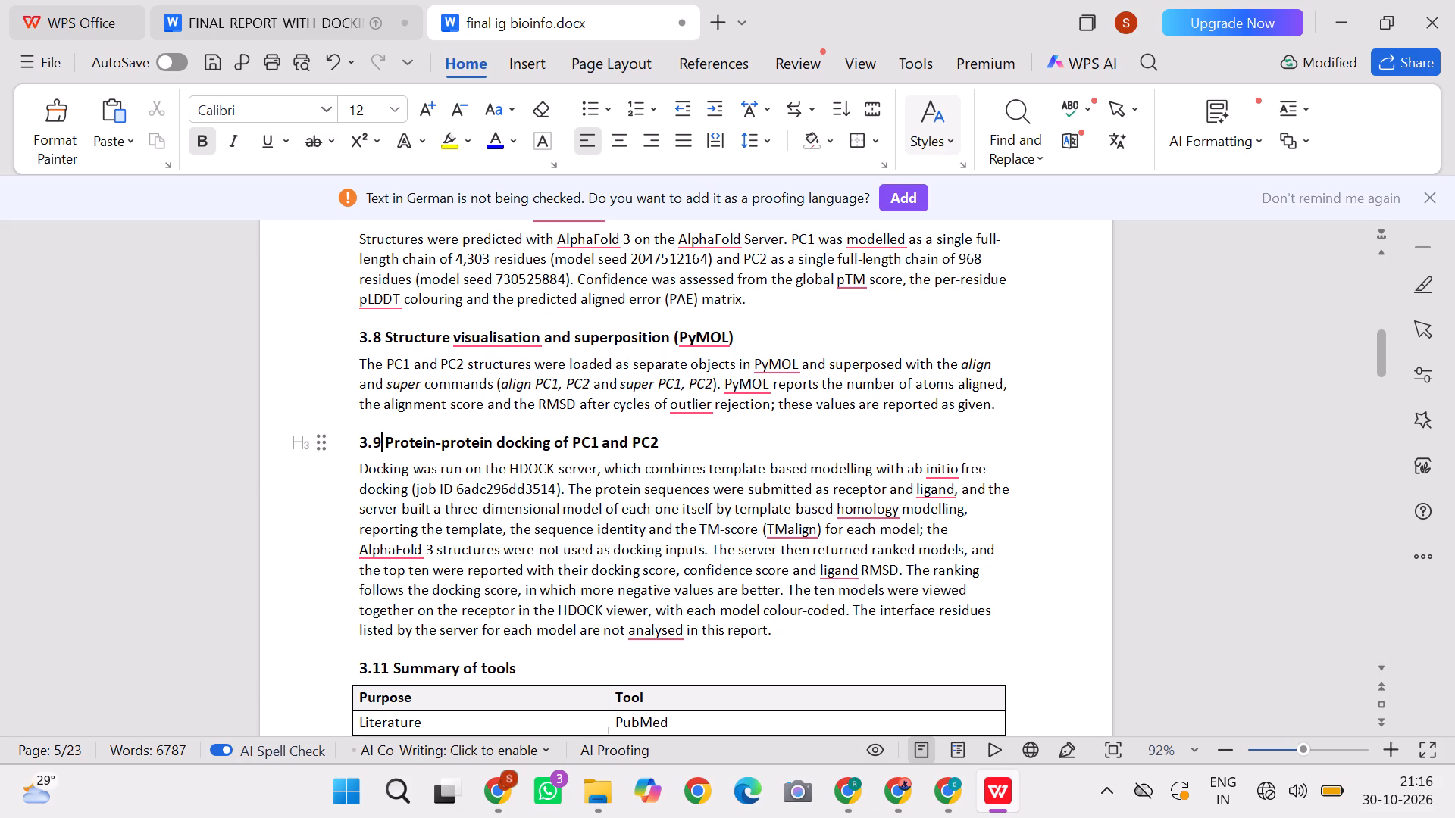
scroll(662, 515, down, 2)
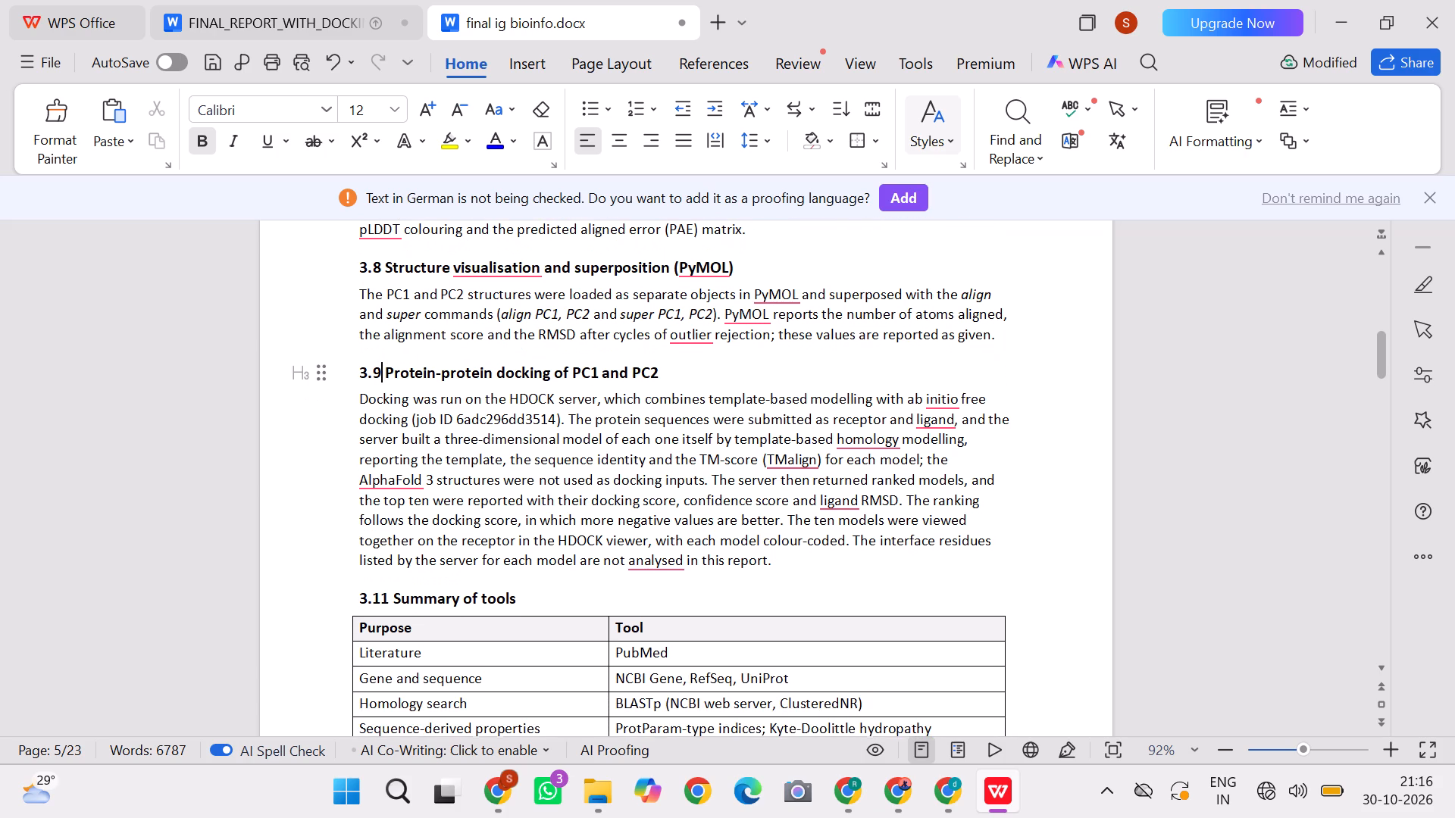
scroll(662, 515, down, 3)
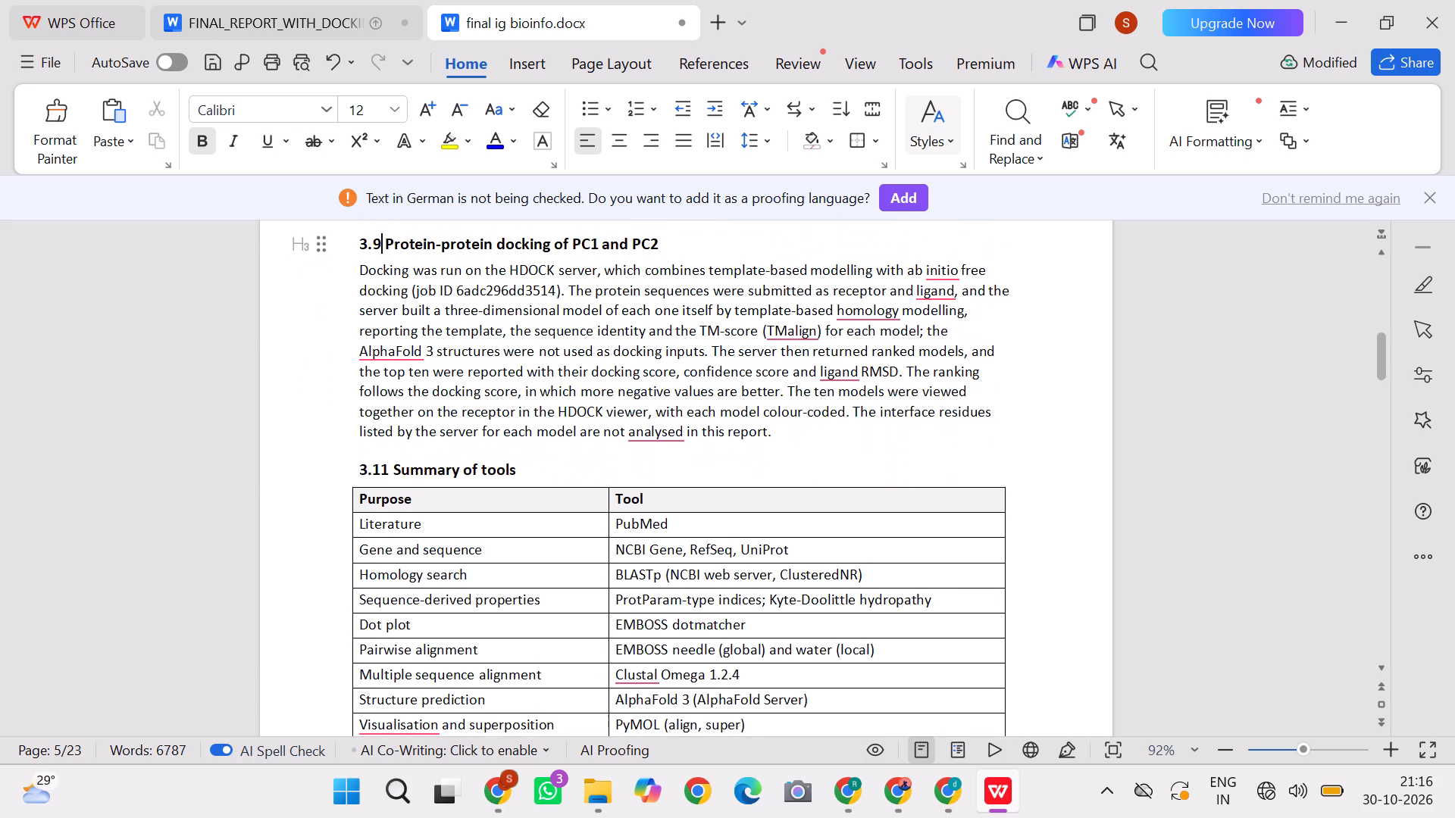
scroll(683, 520, down, 2)
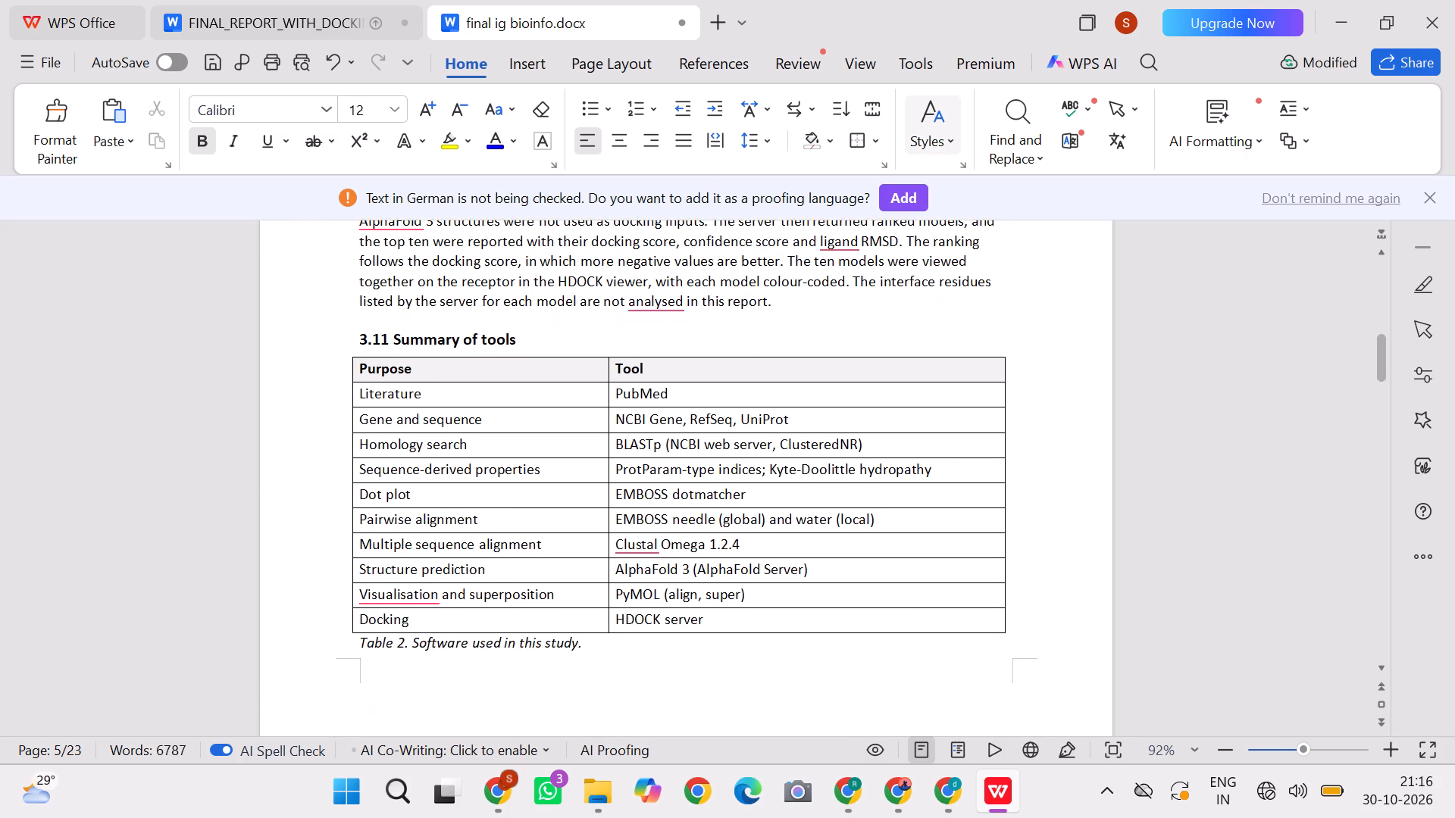
scroll(683, 520, down, 4)
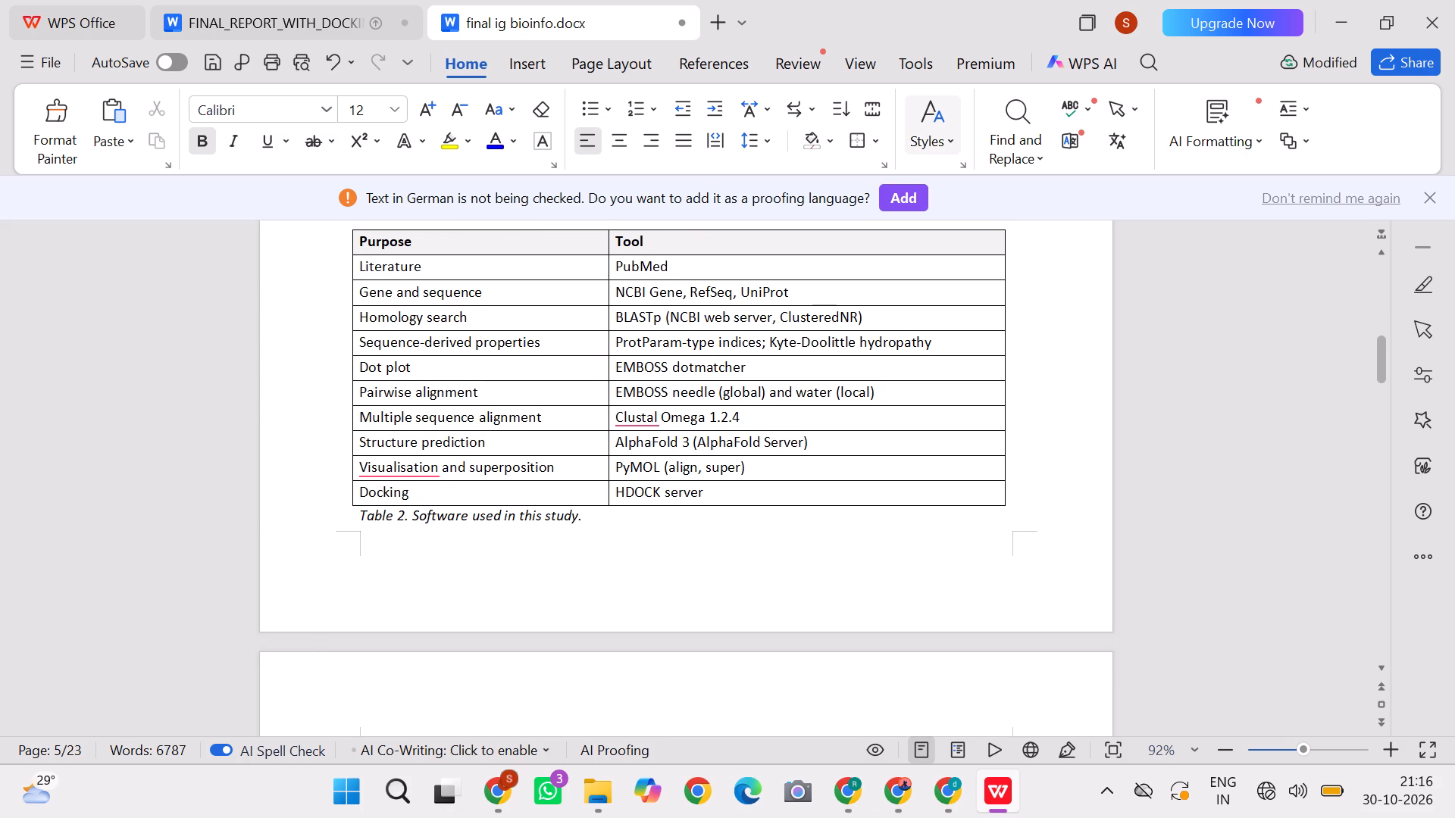
scroll(683, 520, down, 5)
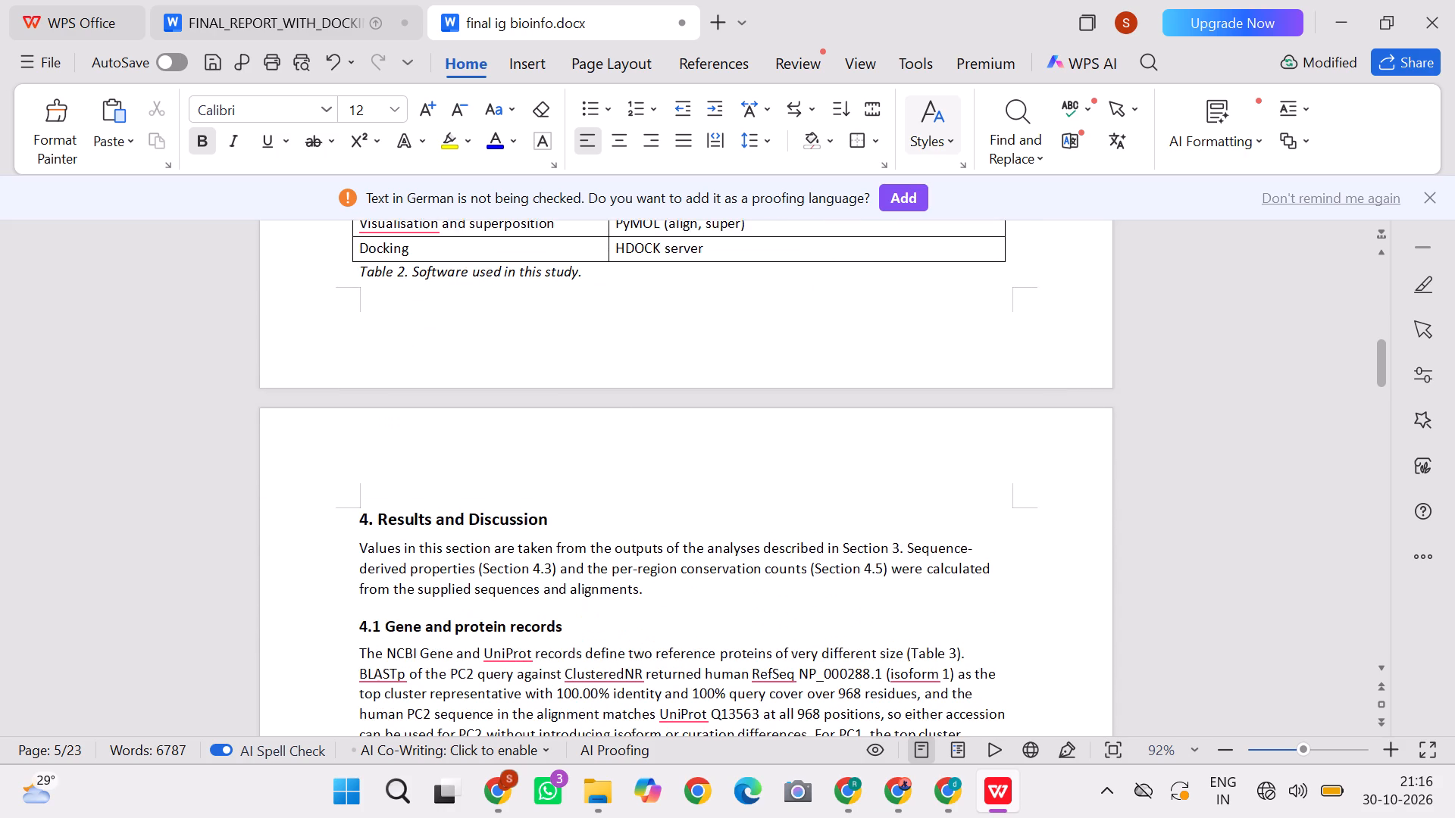
Read the Results and Discussion introduction and section 4.1 on gene and protein records, including Table 3.
scroll(683, 520, down, 1)
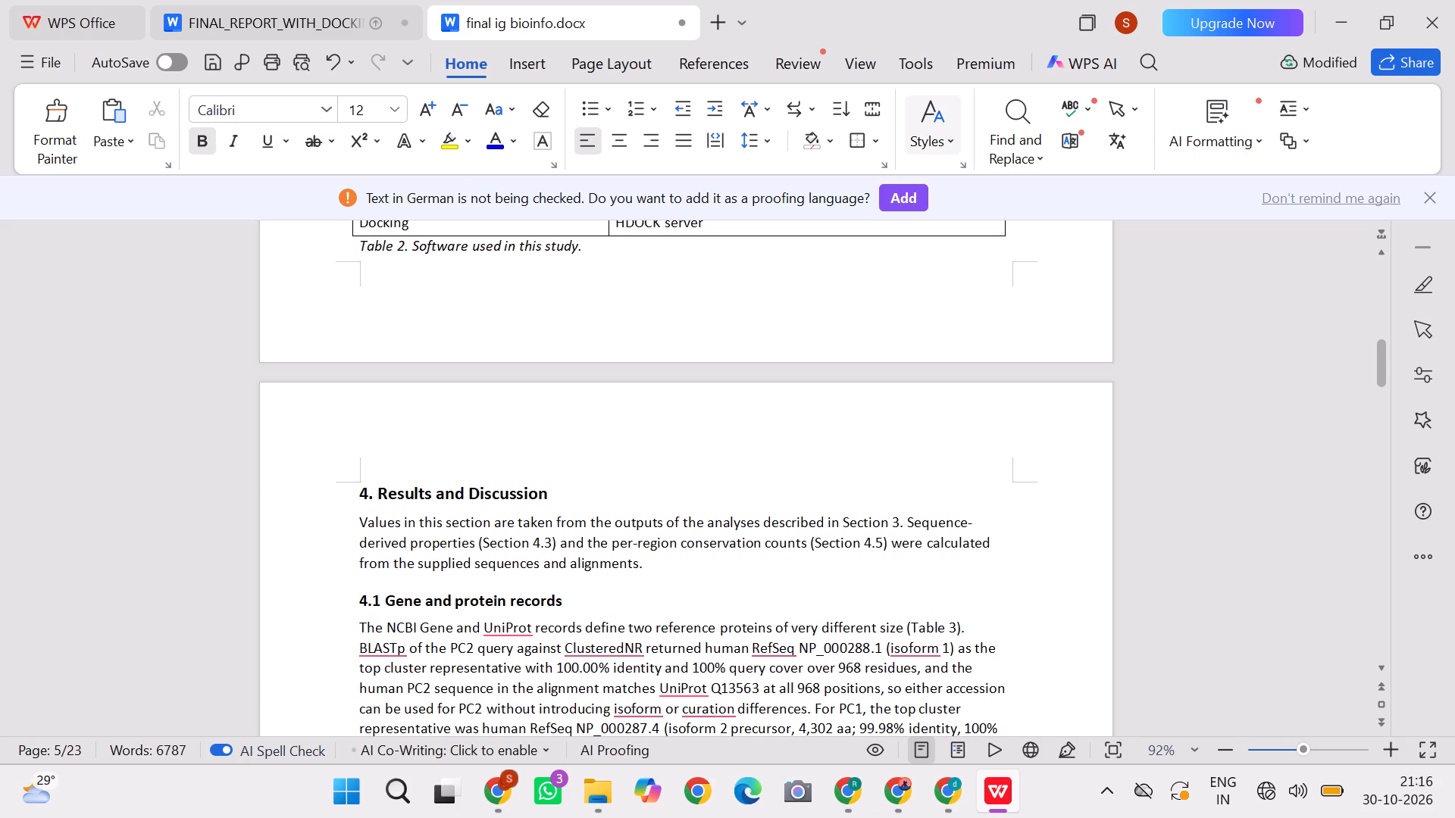
scroll(652, 570, down, 1)
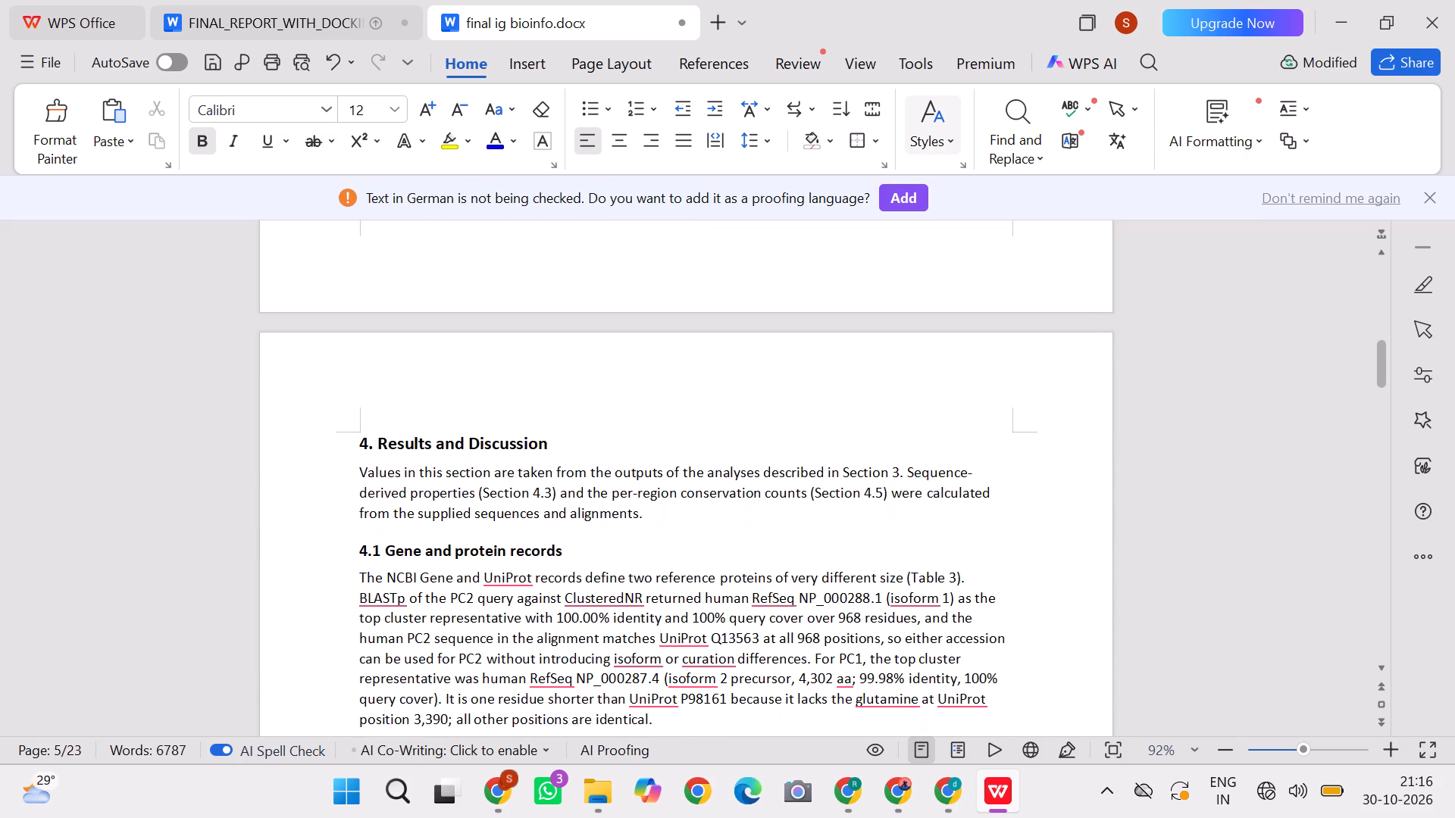
scroll(652, 570, down, 3)
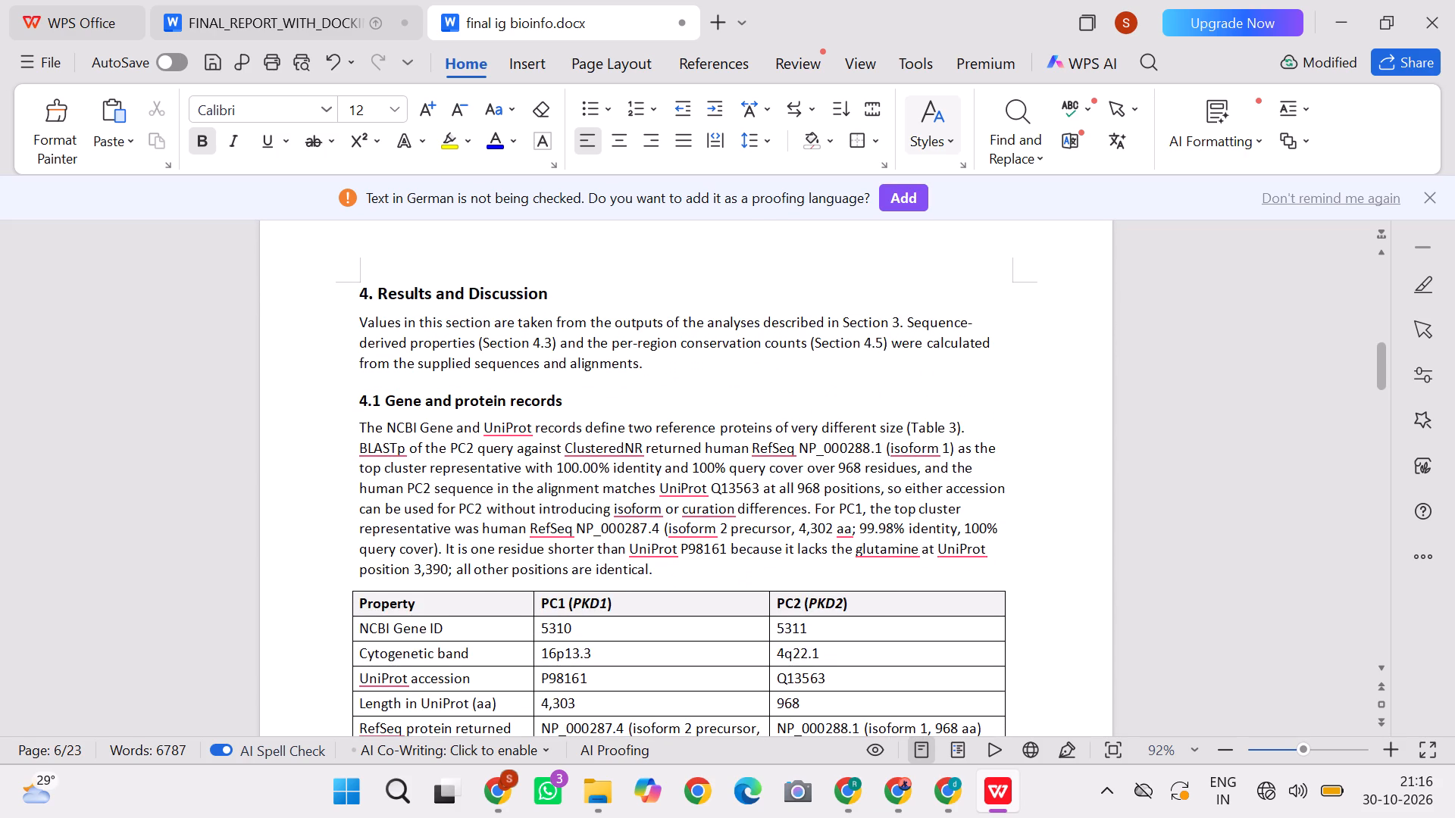
scroll(454, 434, down, 1)
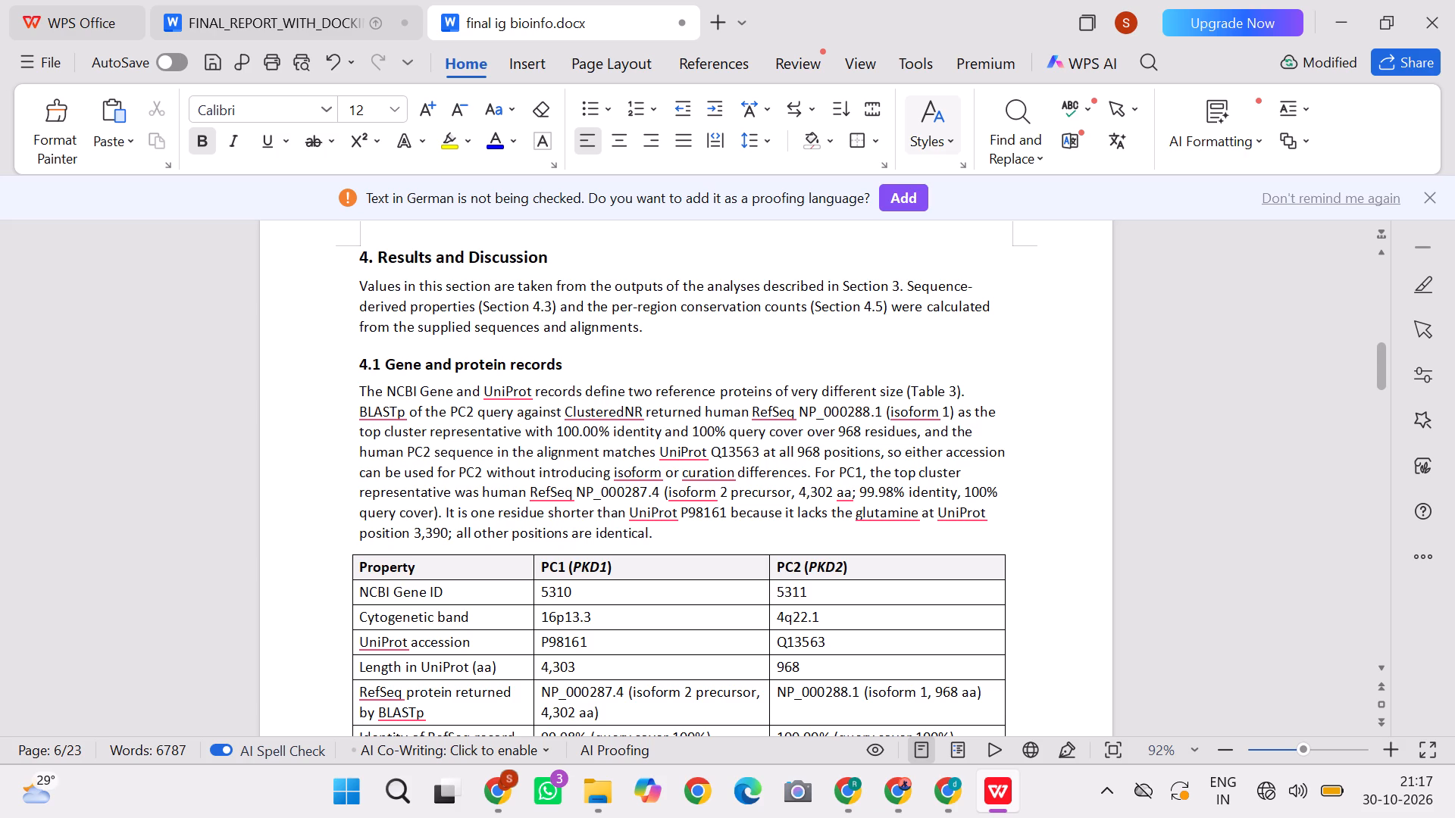
scroll(590, 510, down, 5)
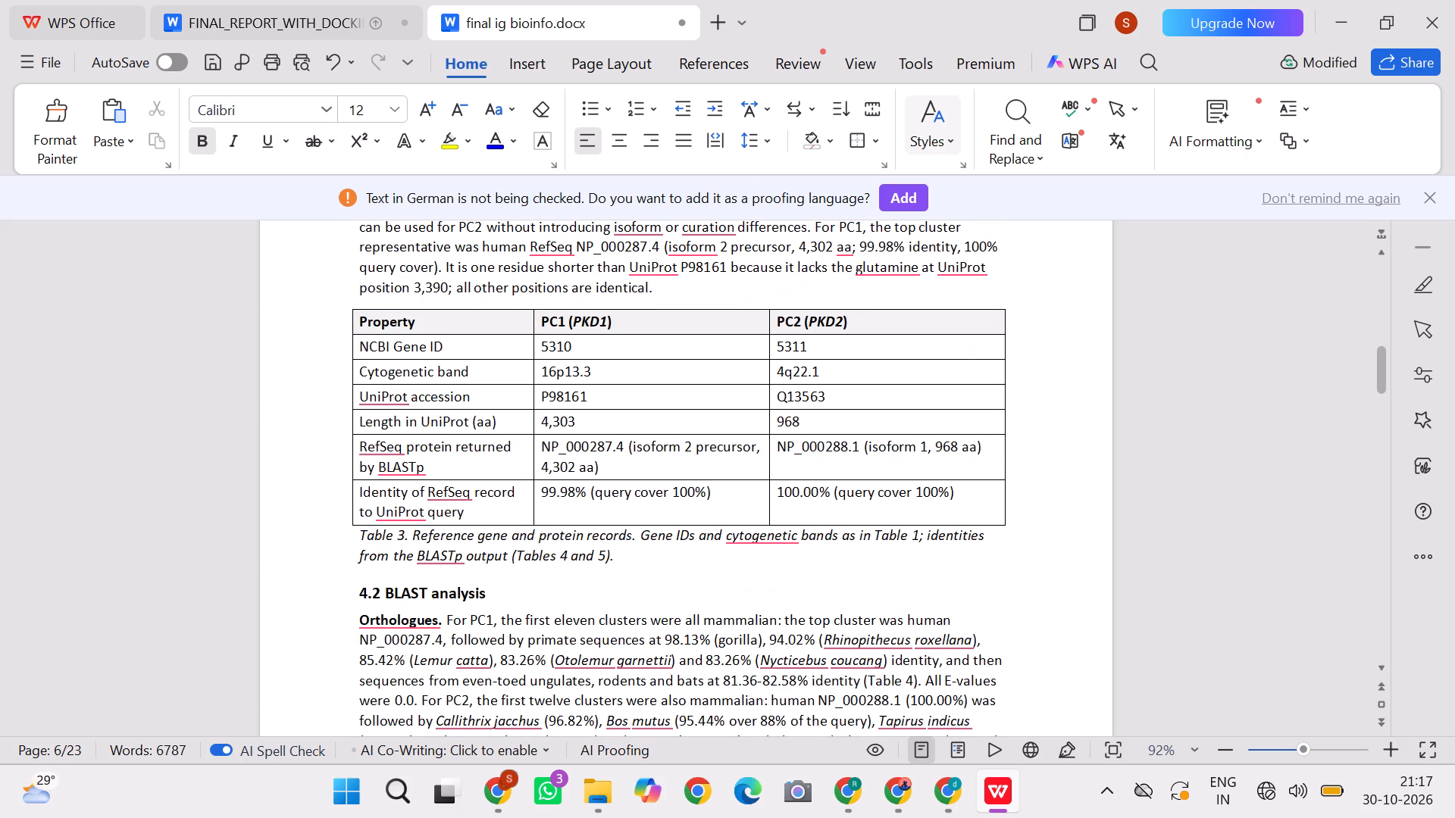
scroll(590, 510, down, 1)
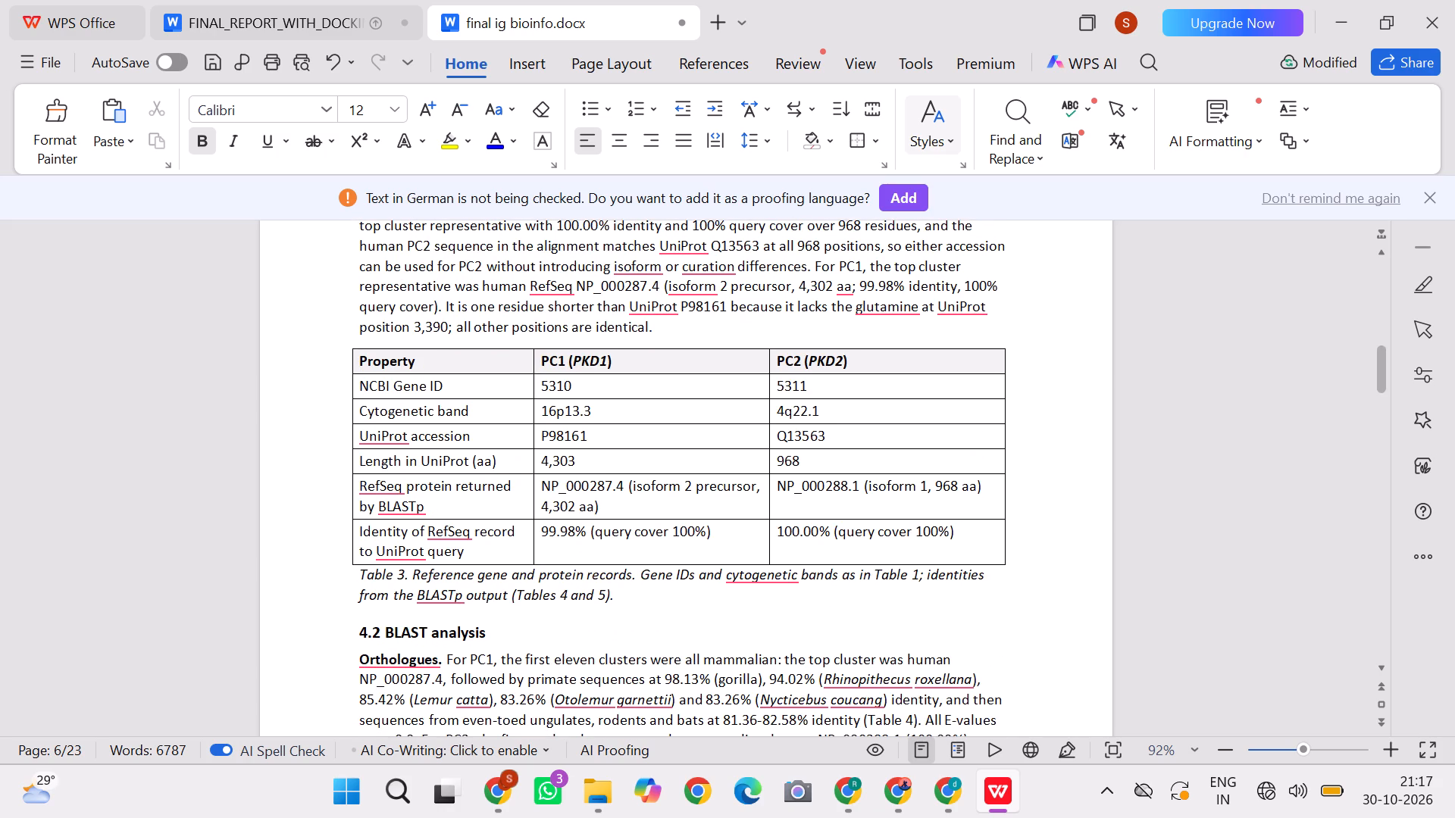
scroll(590, 510, down, 3)
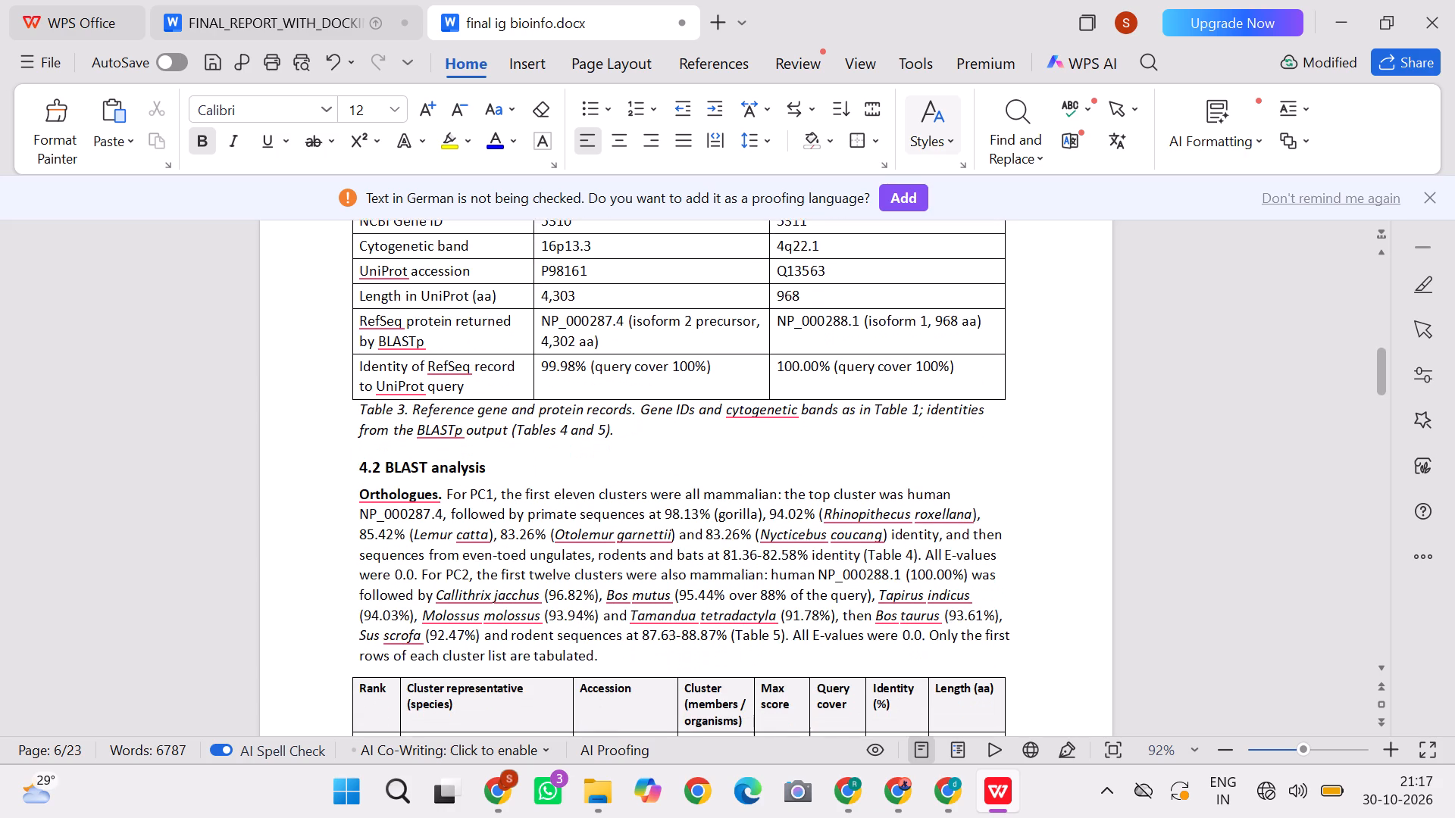
Review section 4.2 BLAST analysis, checking the orthologues paragraph and the PC1 and PC2 cluster tables.
scroll(590, 510, down, 2)
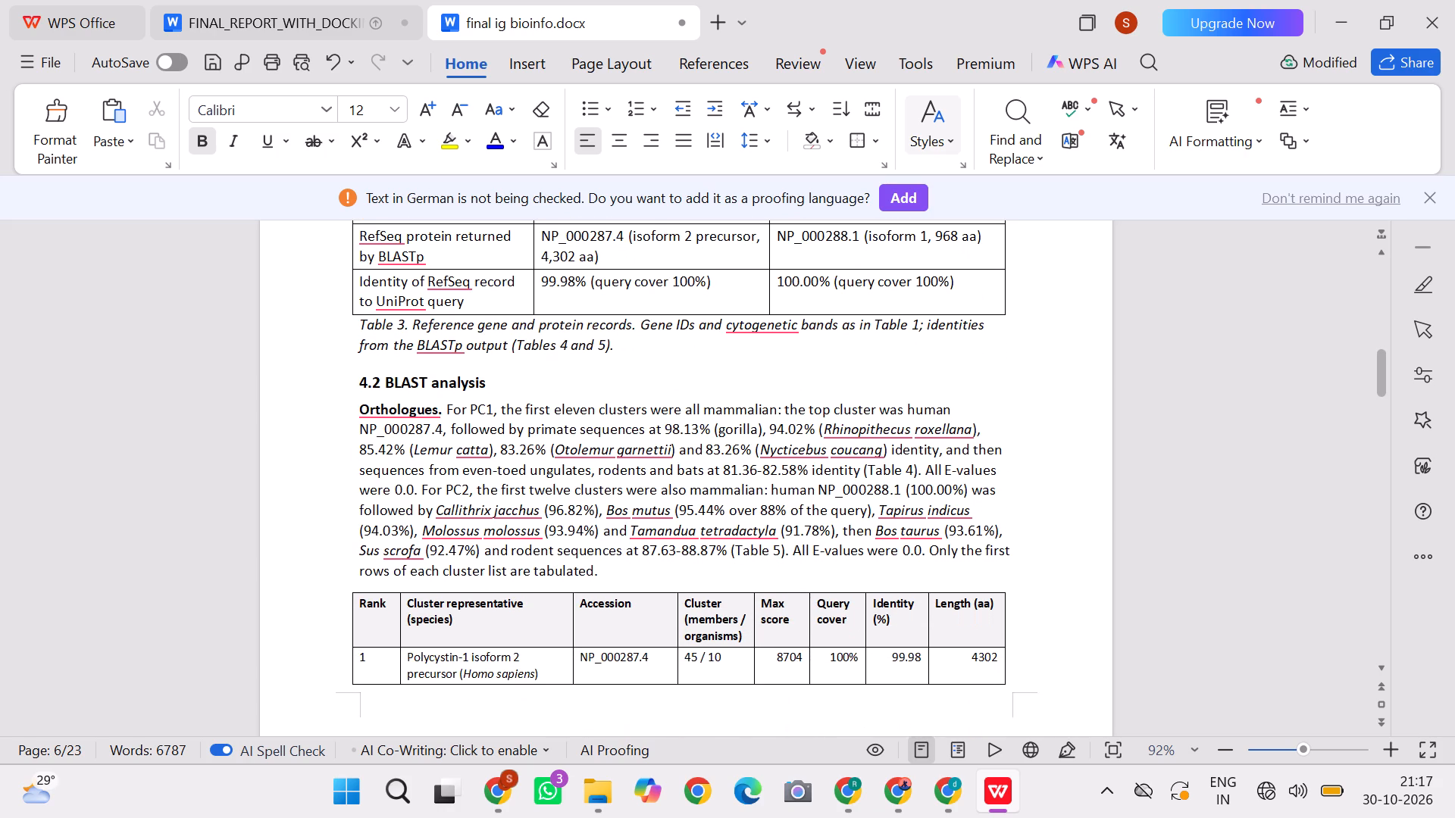
scroll(590, 510, down, 2)
scroll(537, 477, up, 2)
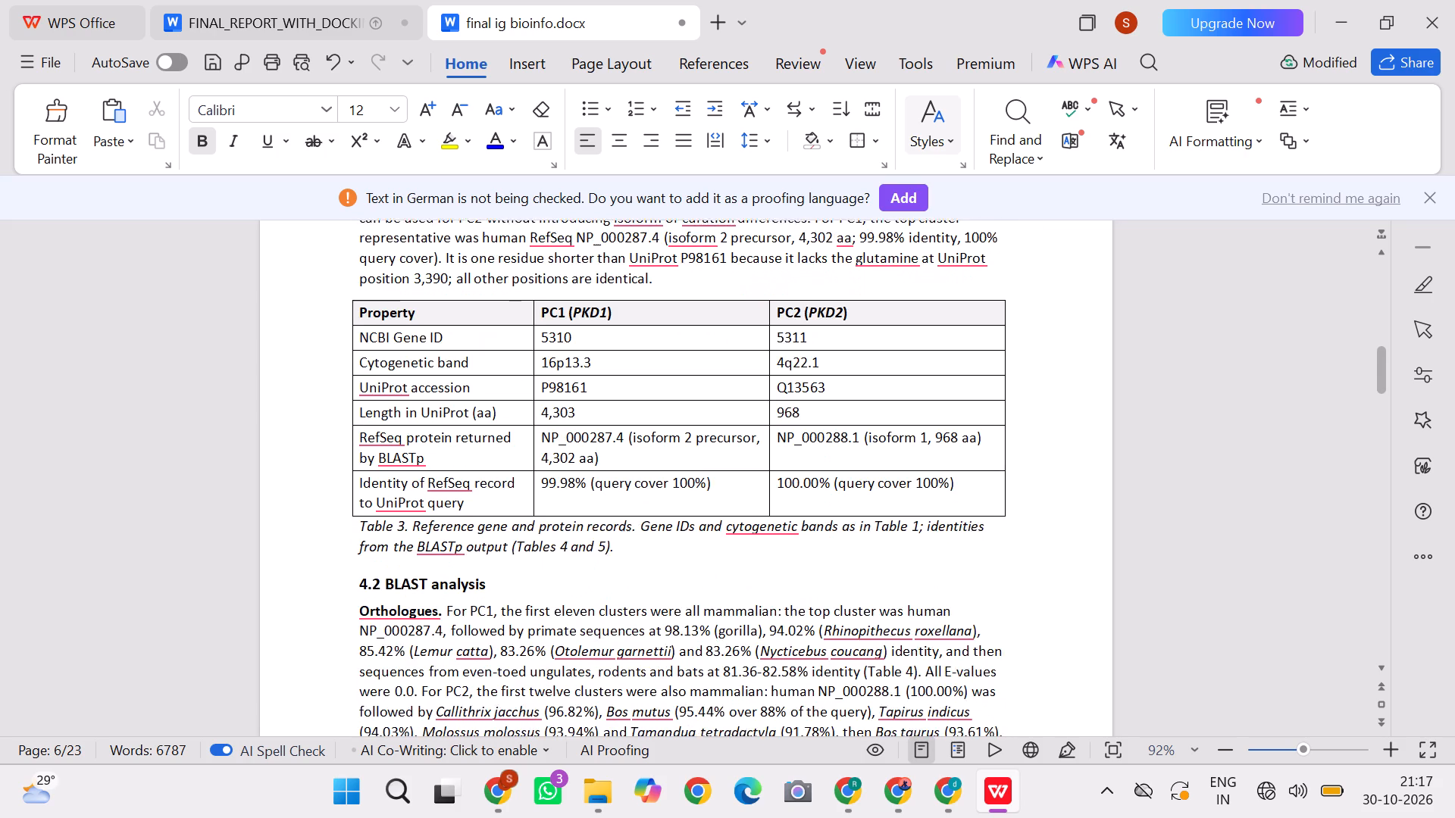
scroll(537, 477, down, 3)
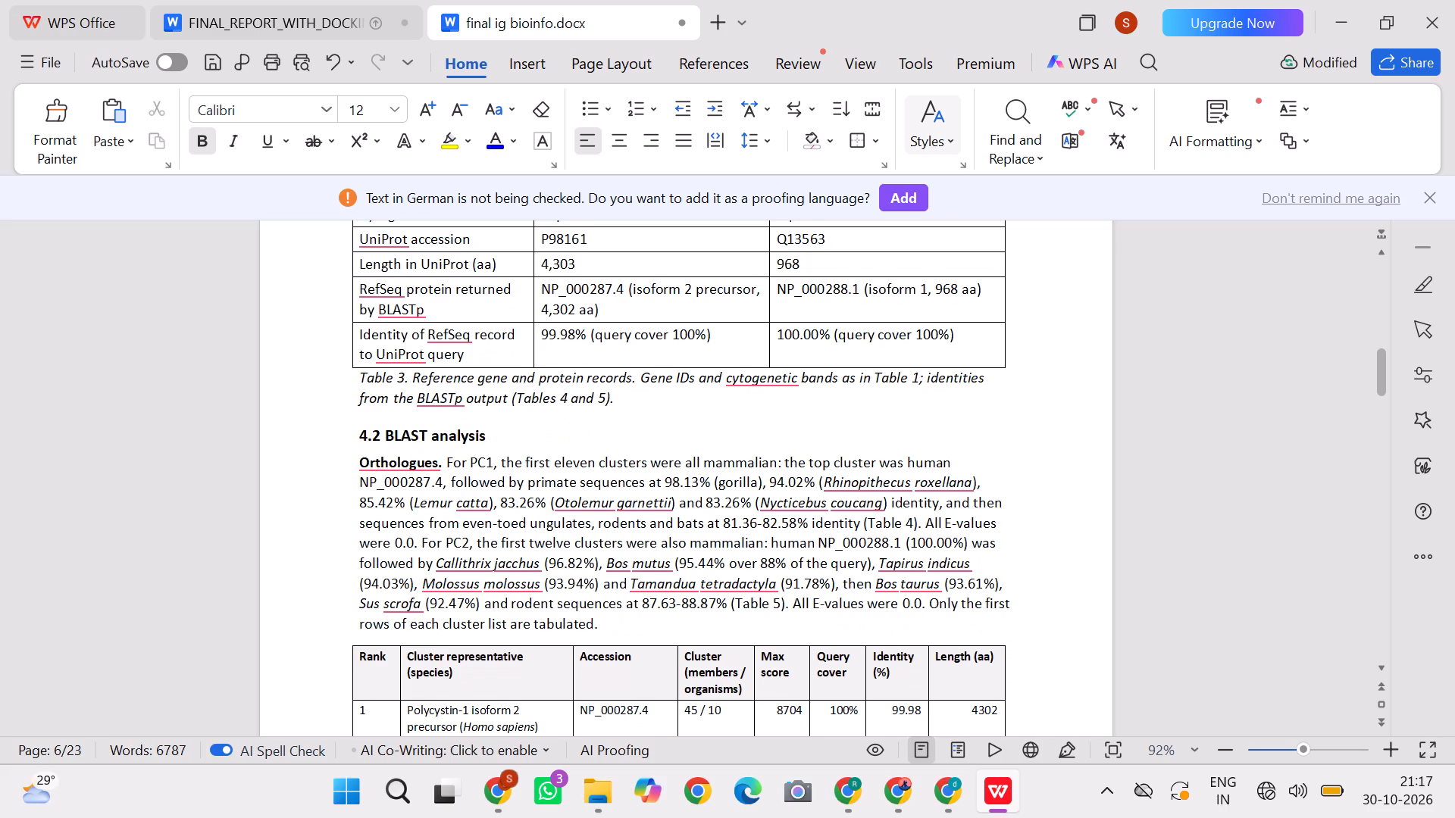
scroll(526, 440, down, 2)
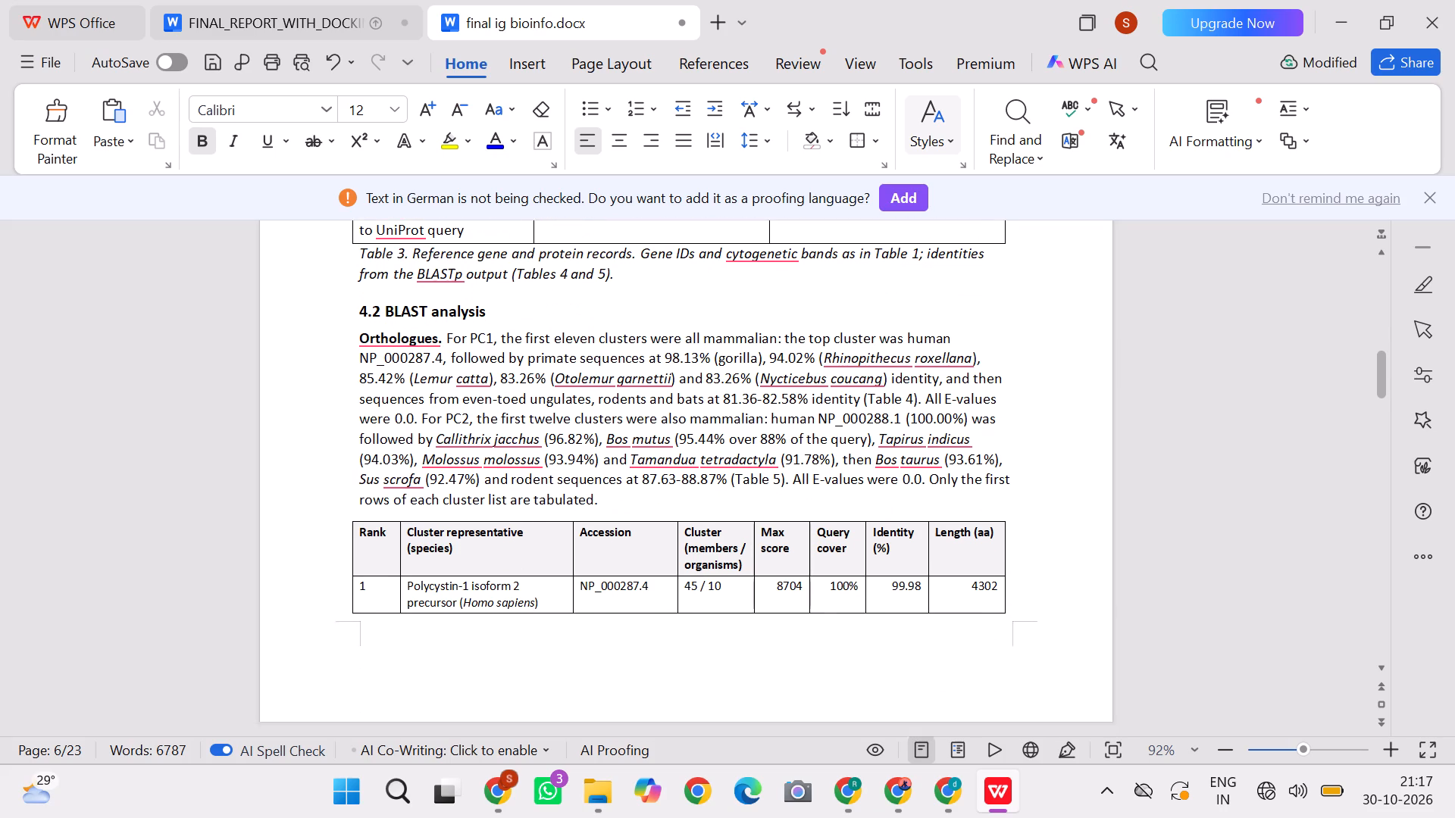
scroll(526, 440, down, 4)
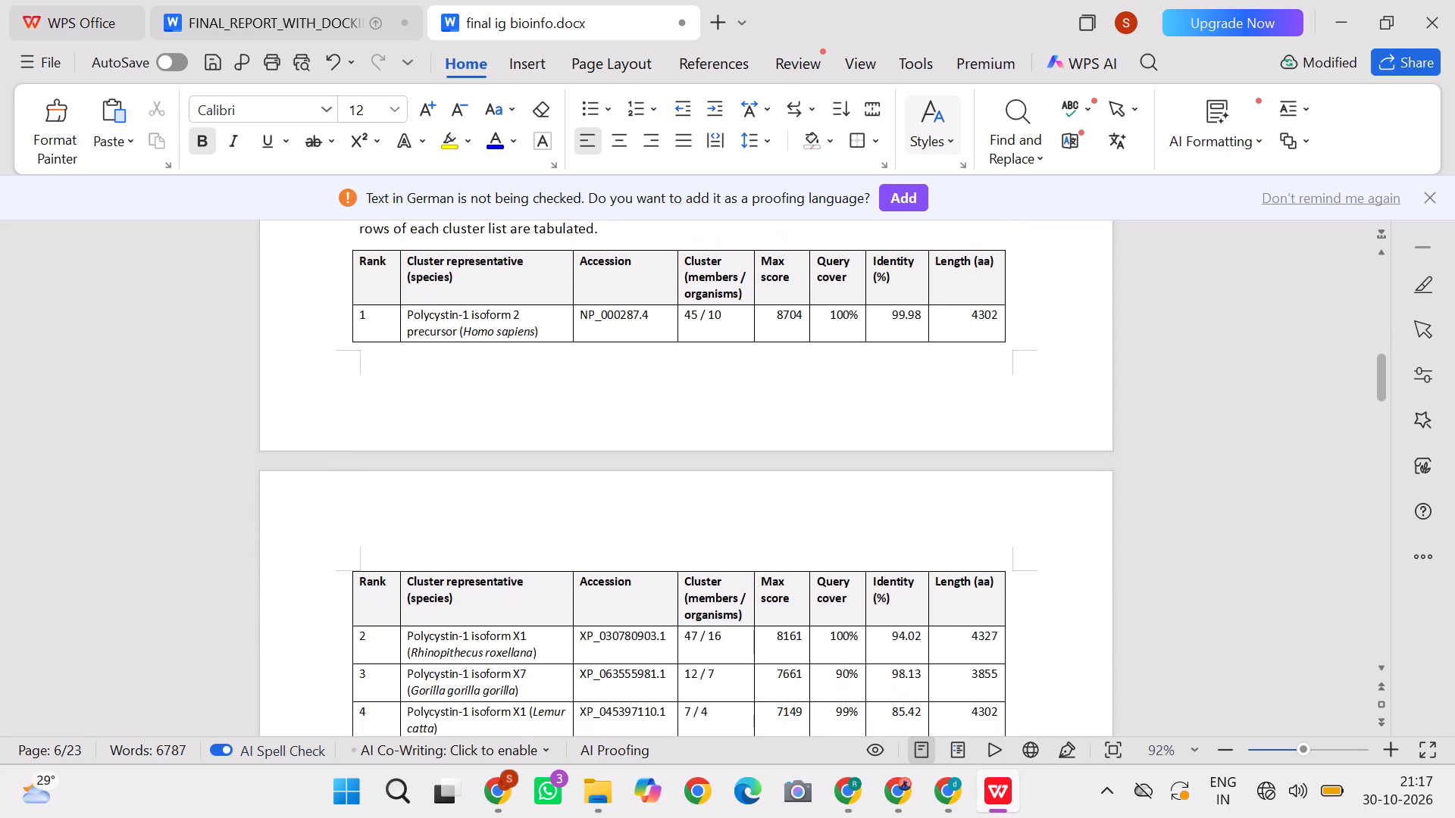
scroll(526, 440, down, 3)
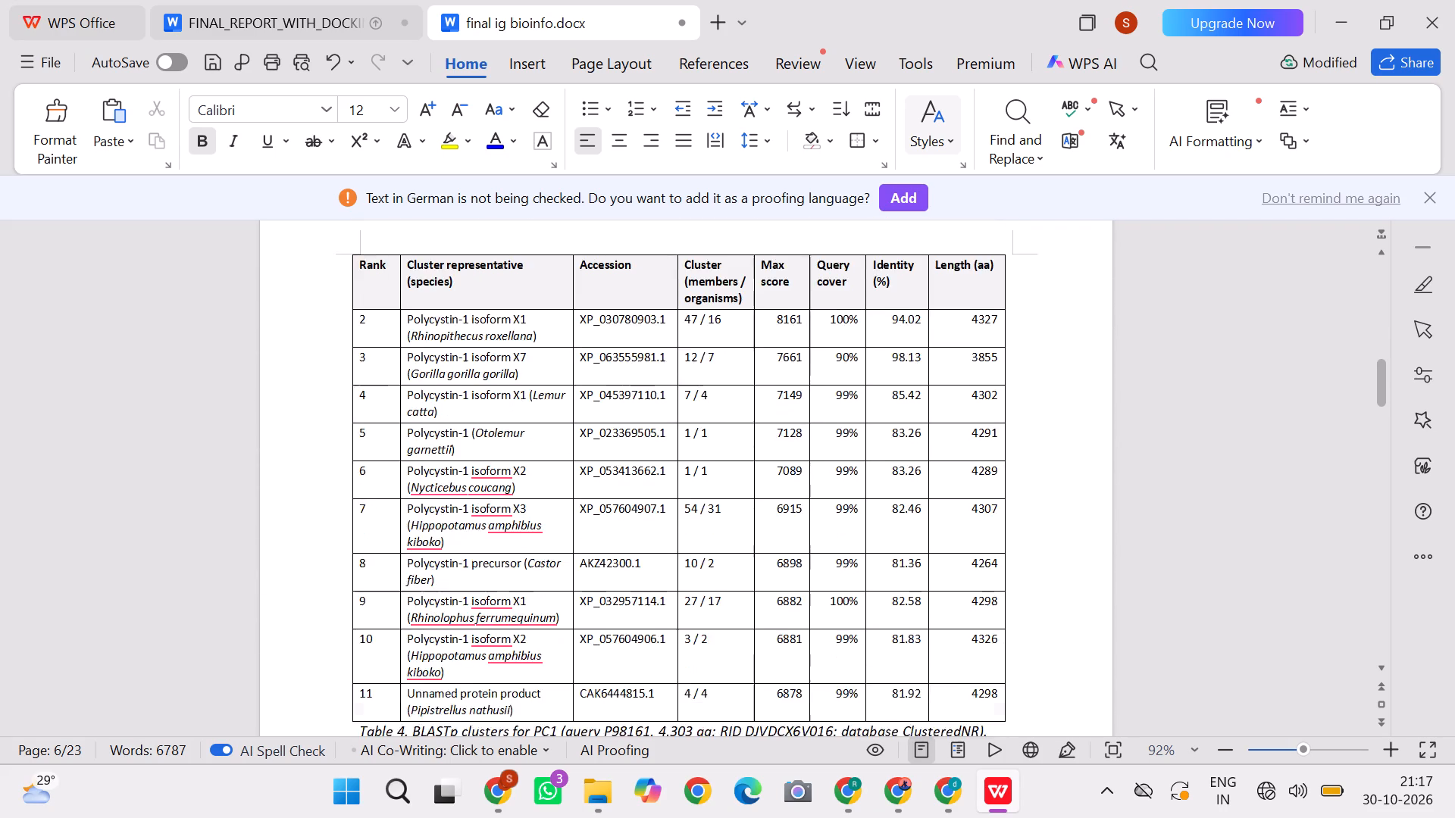
scroll(526, 440, down, 1)
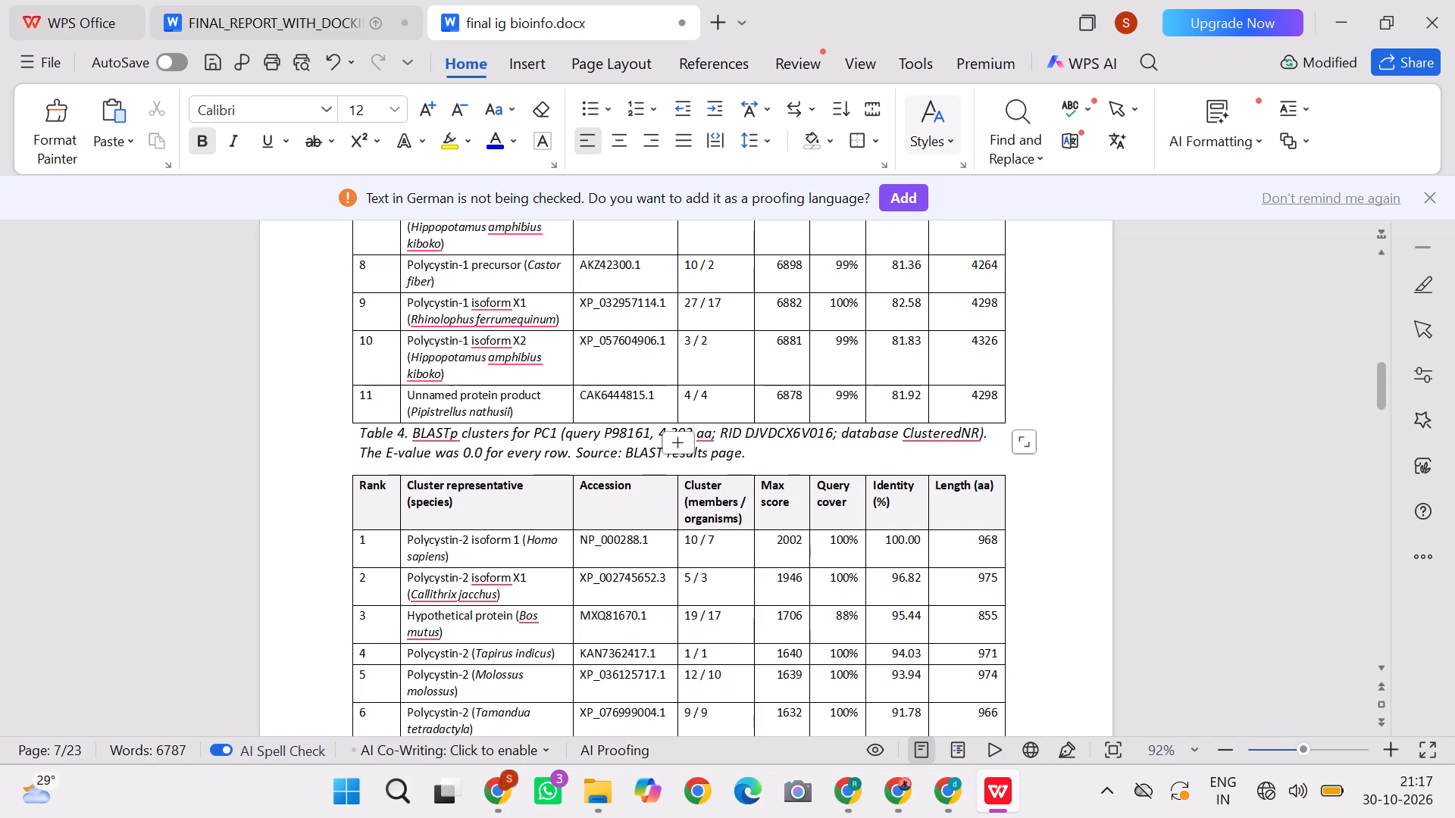
scroll(674, 489, down, 1)
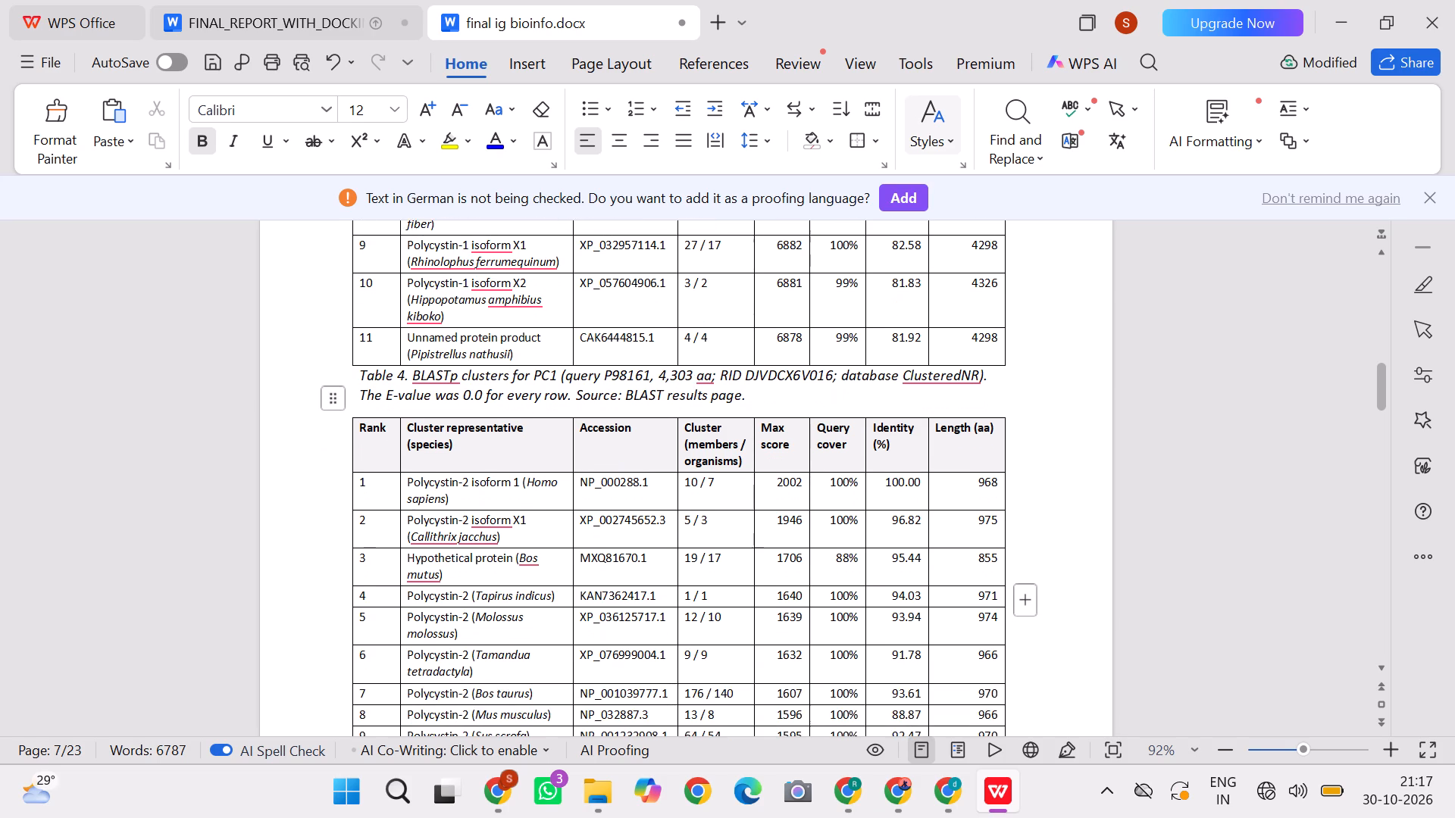
scroll(674, 489, down, 3)
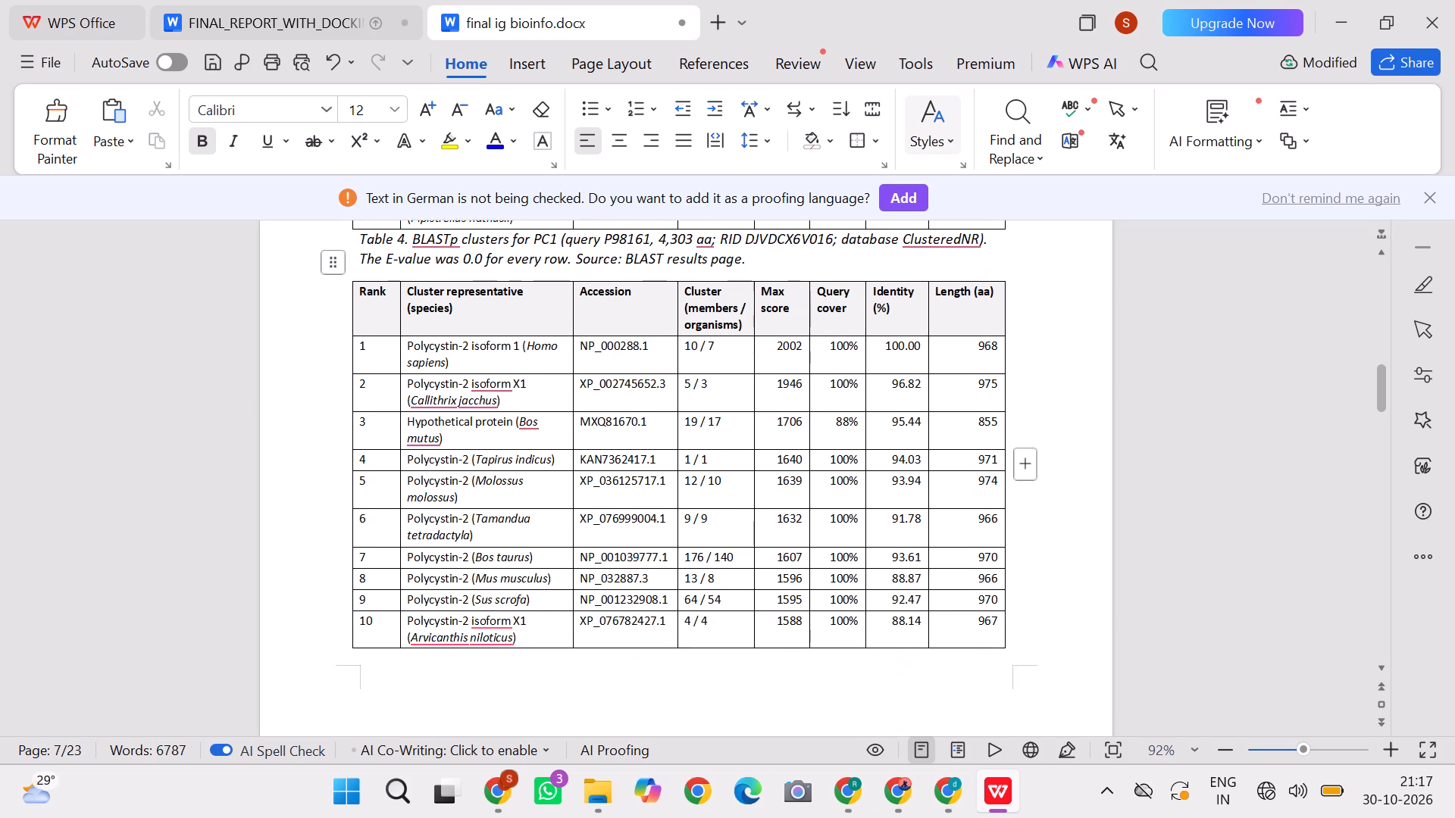
scroll(674, 489, down, 2)
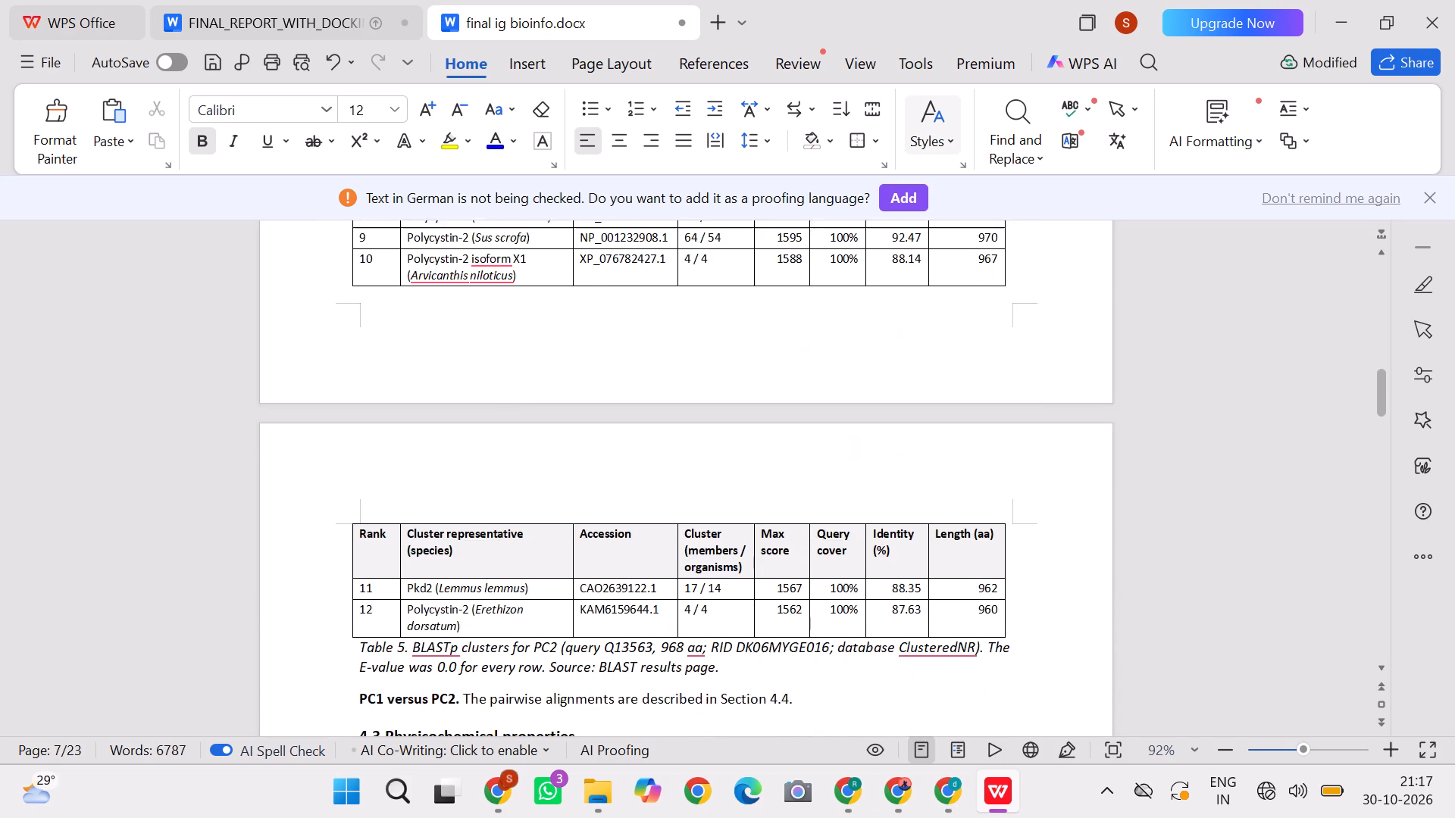
Read the end of Table 5 and section 4.3 on physicochemical properties, including Table 6 and the hydropathy paragraph.
scroll(674, 489, down, 2)
scroll(674, 631, down, 1)
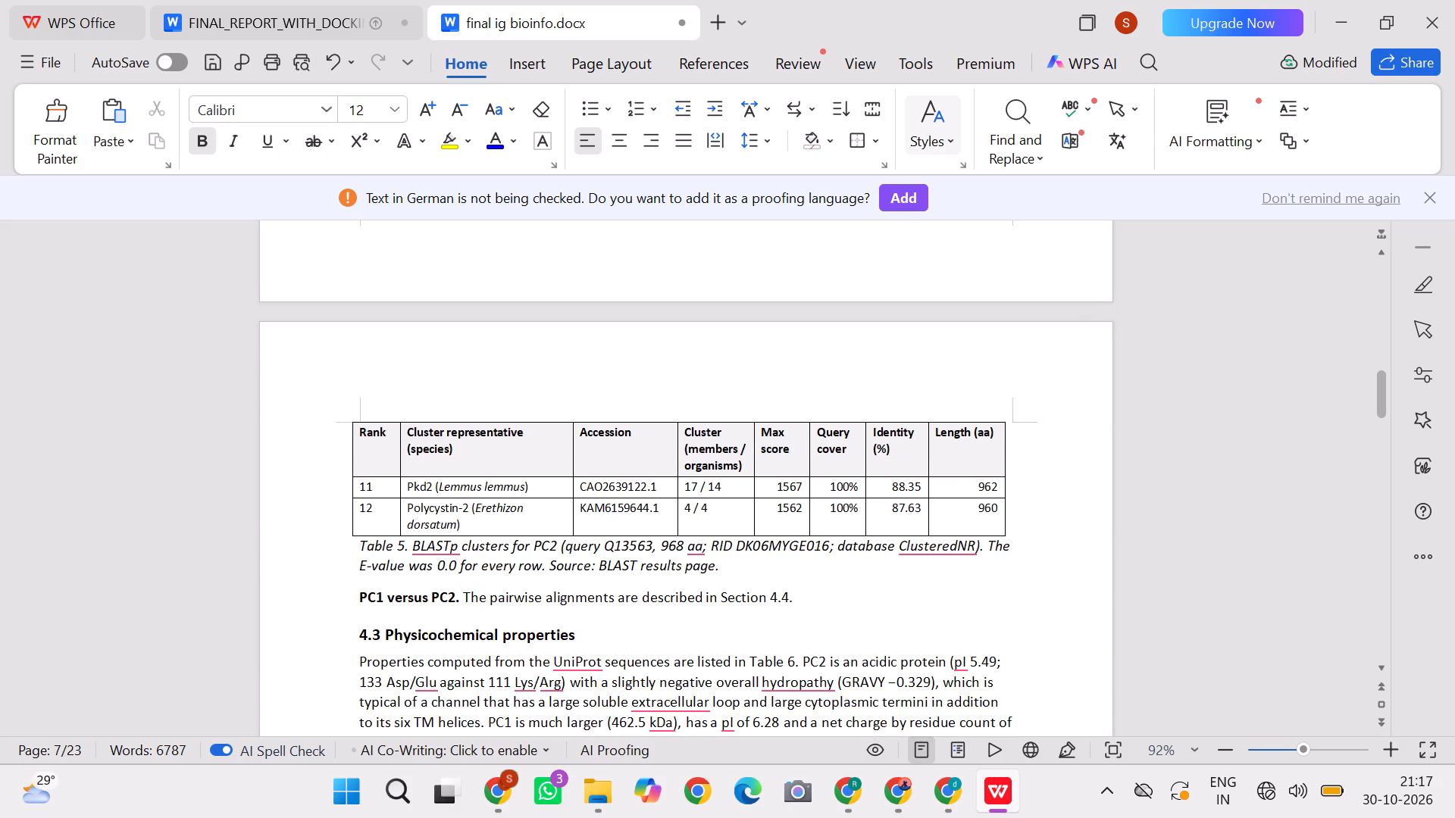
scroll(674, 631, down, 2)
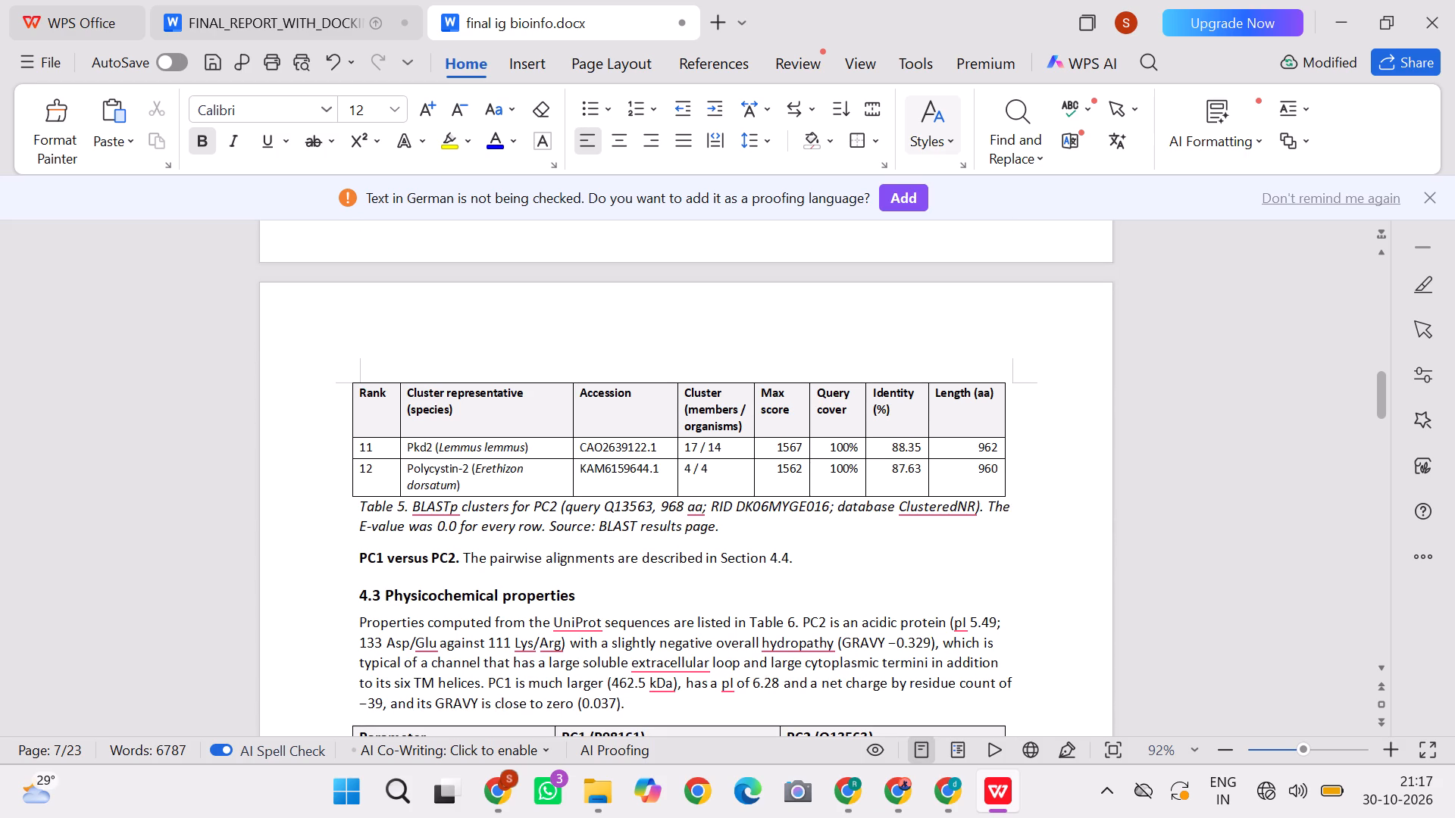
scroll(674, 631, down, 2)
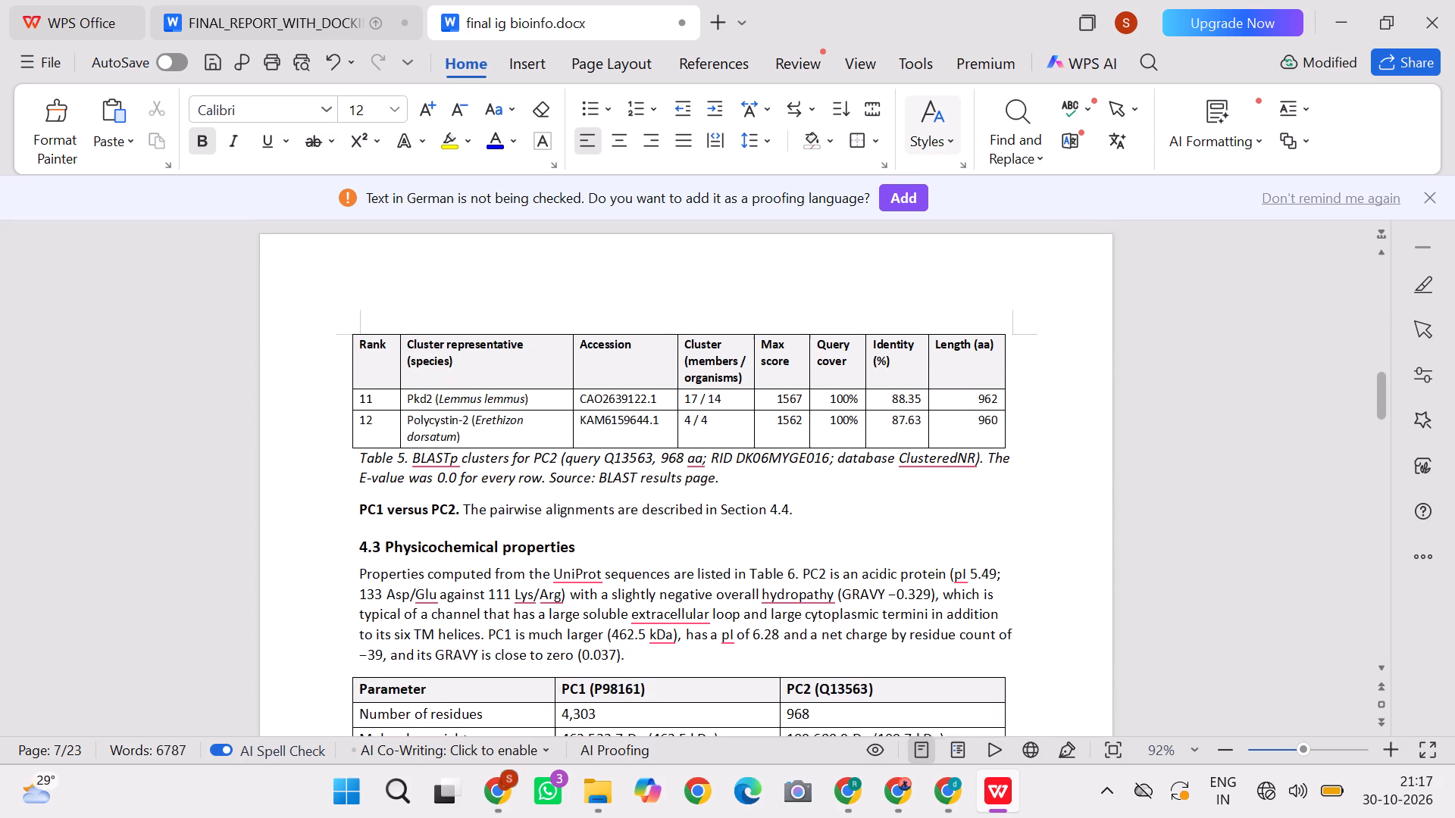
scroll(674, 631, down, 2)
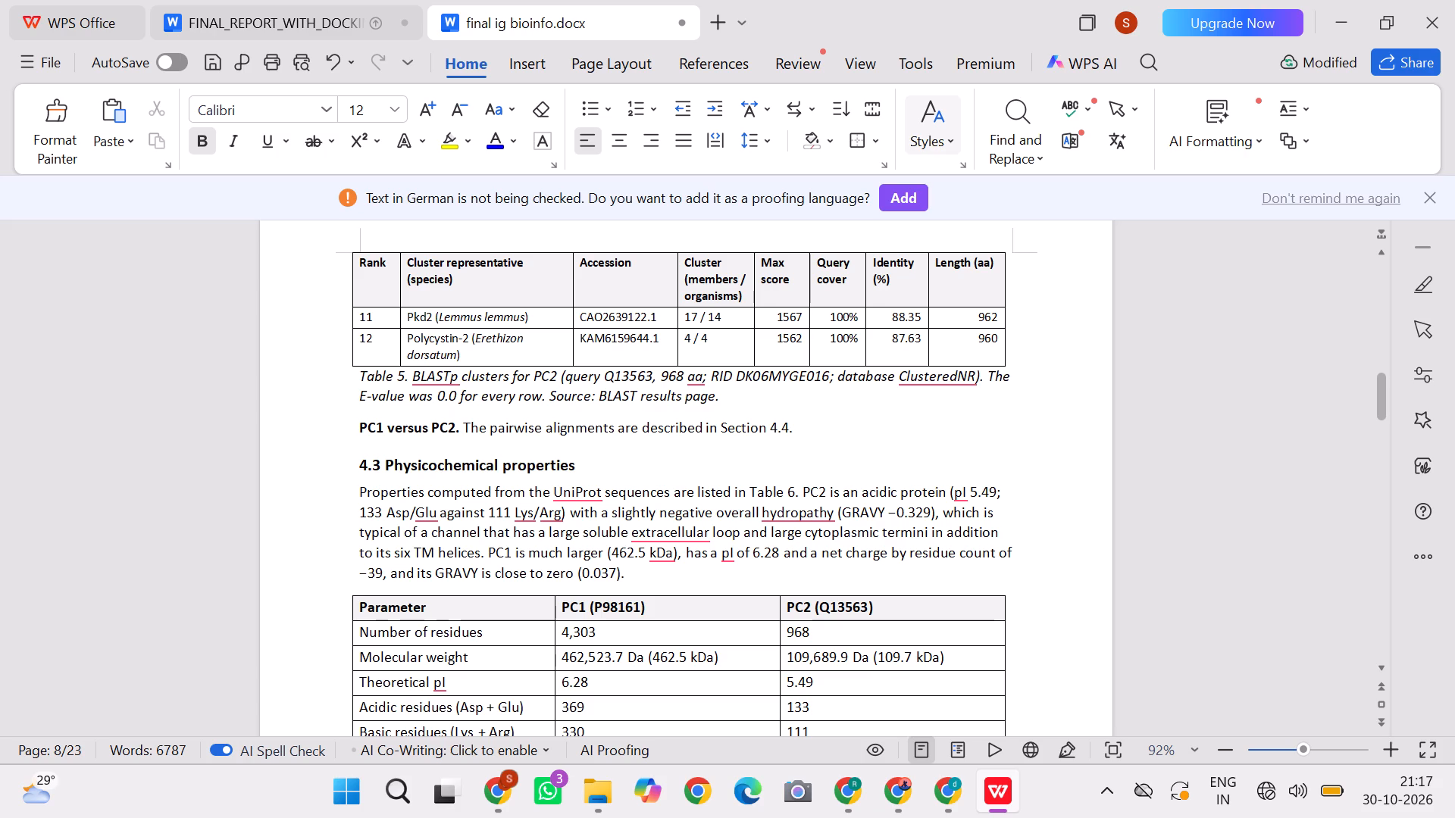
scroll(510, 476, down, 1)
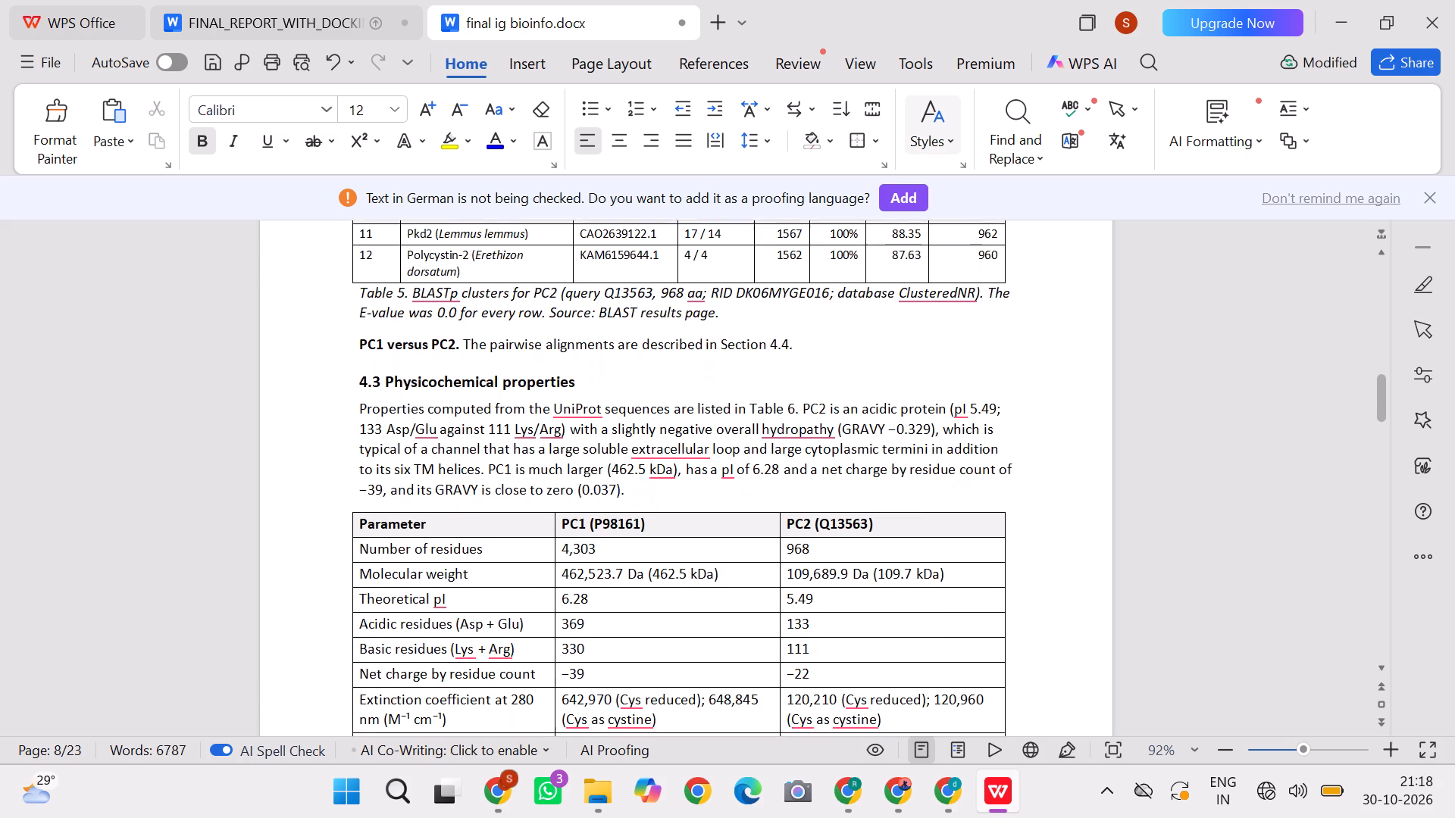
scroll(510, 476, down, 2)
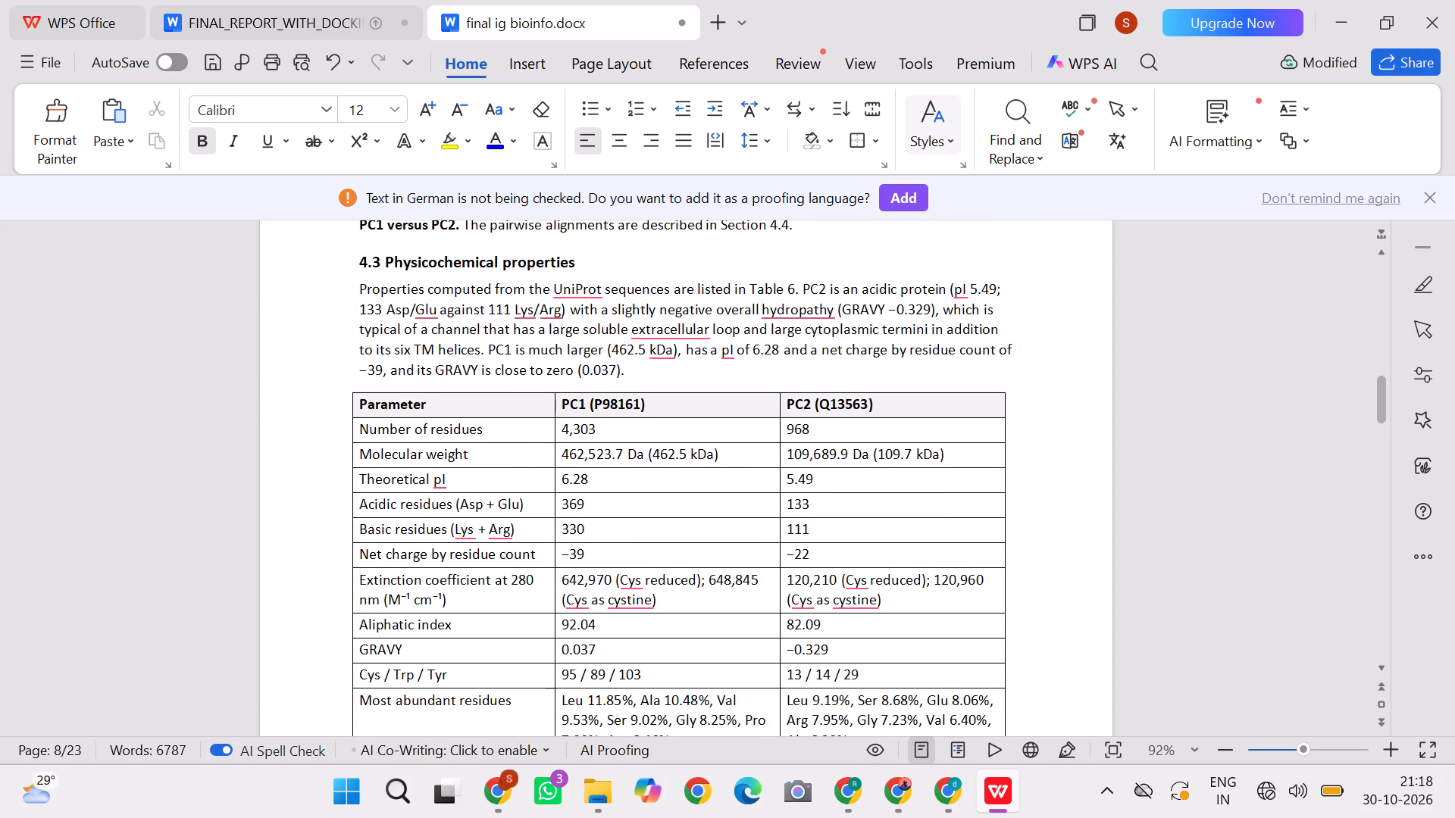
scroll(602, 426, down, 3)
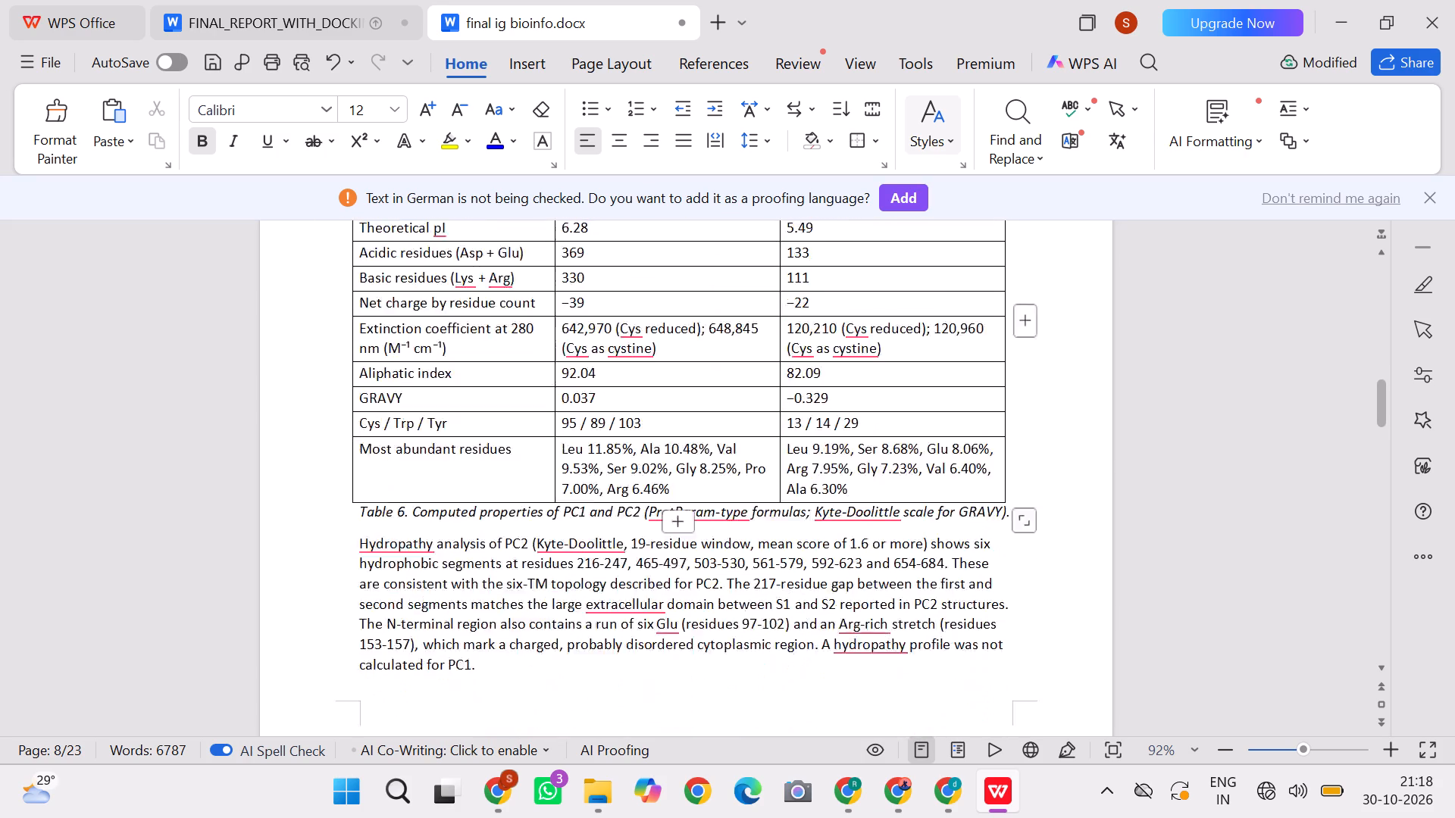
Review section 4.4 on dot-plot and pairwise alignment analysis, checking Figure 1, the alignment paragraph and Table 7.
scroll(602, 426, down, 4)
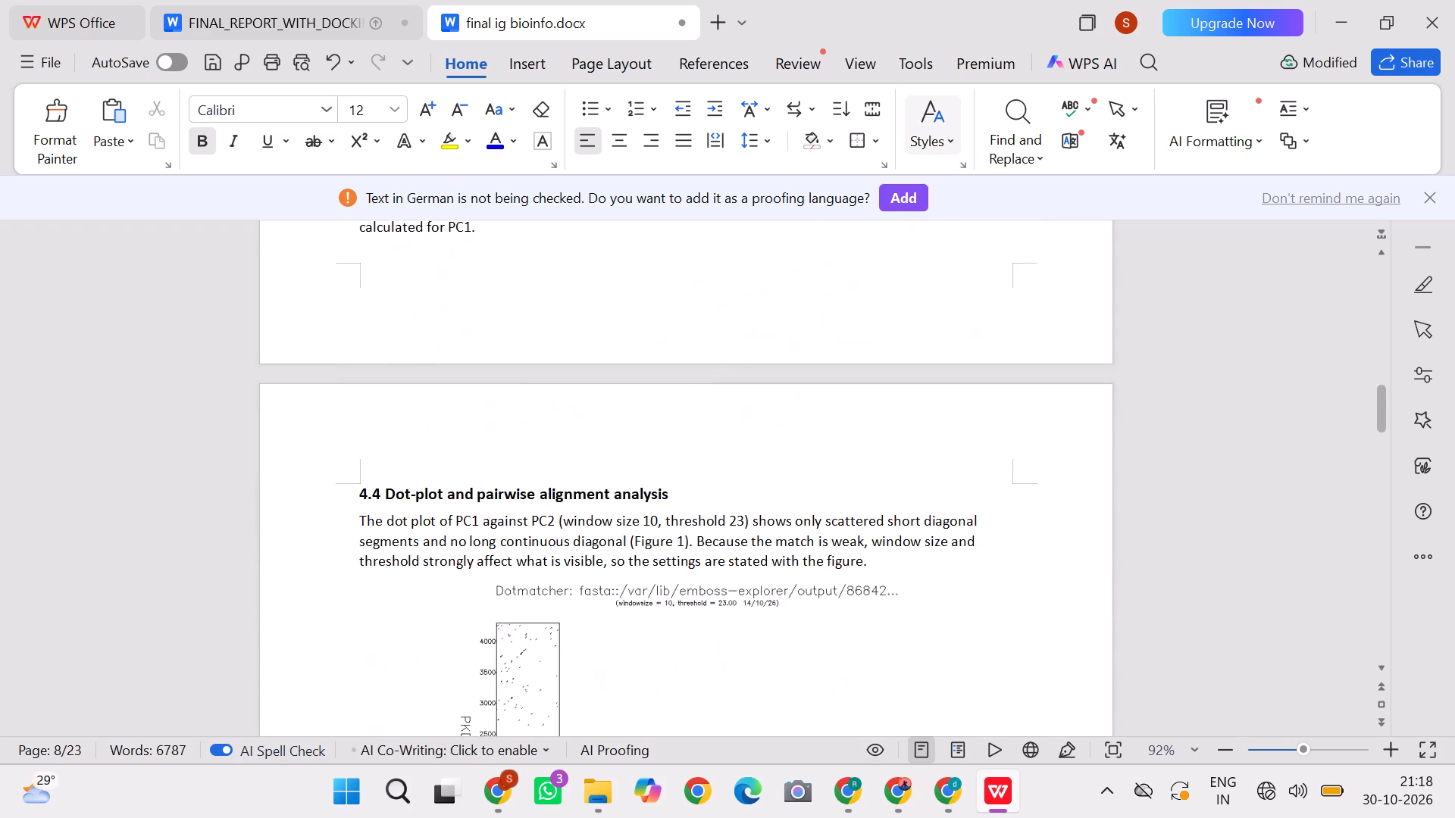
scroll(602, 426, down, 4)
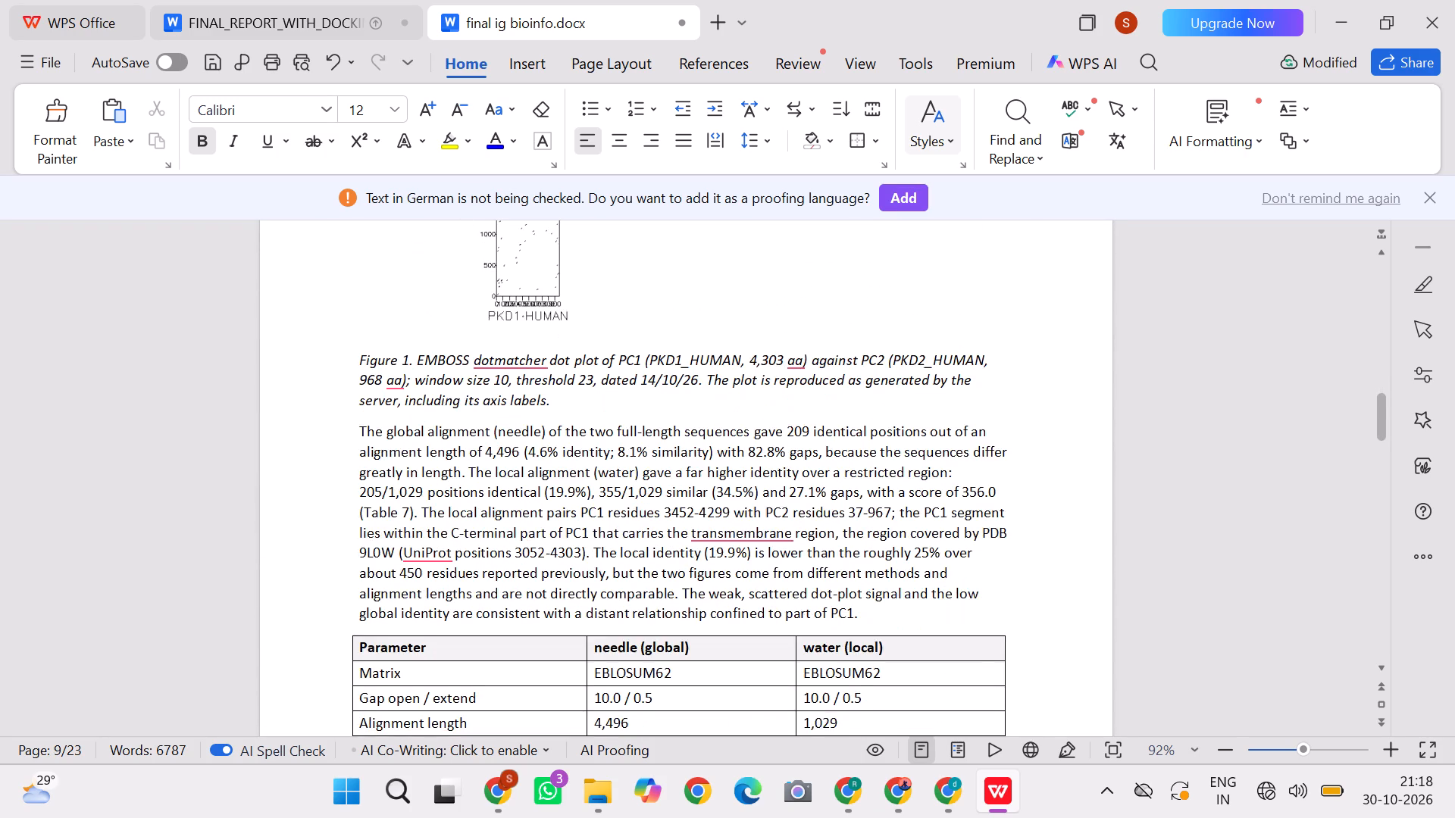
scroll(602, 426, down, 2)
scroll(602, 426, up, 3)
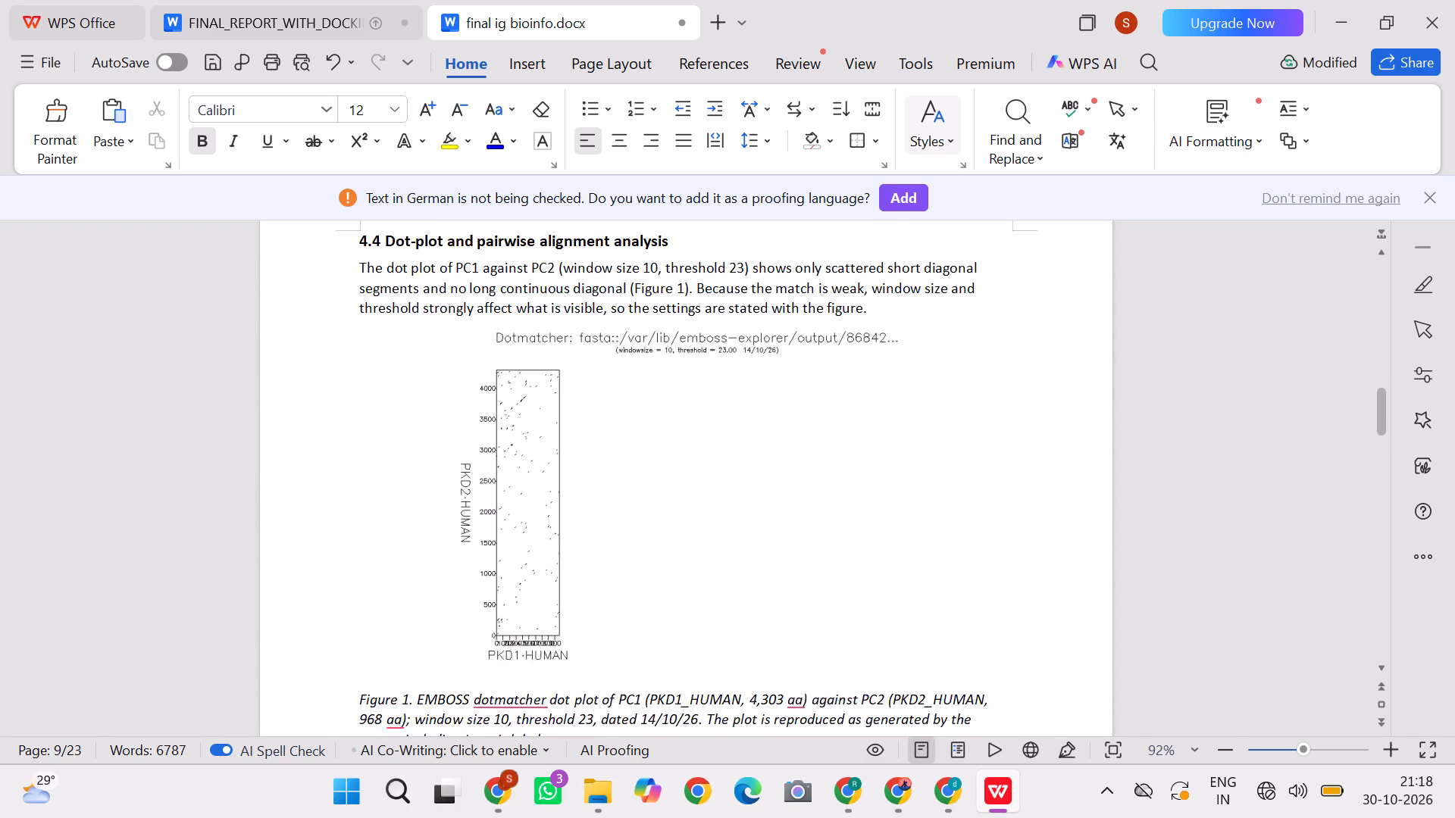
scroll(602, 426, up, 2)
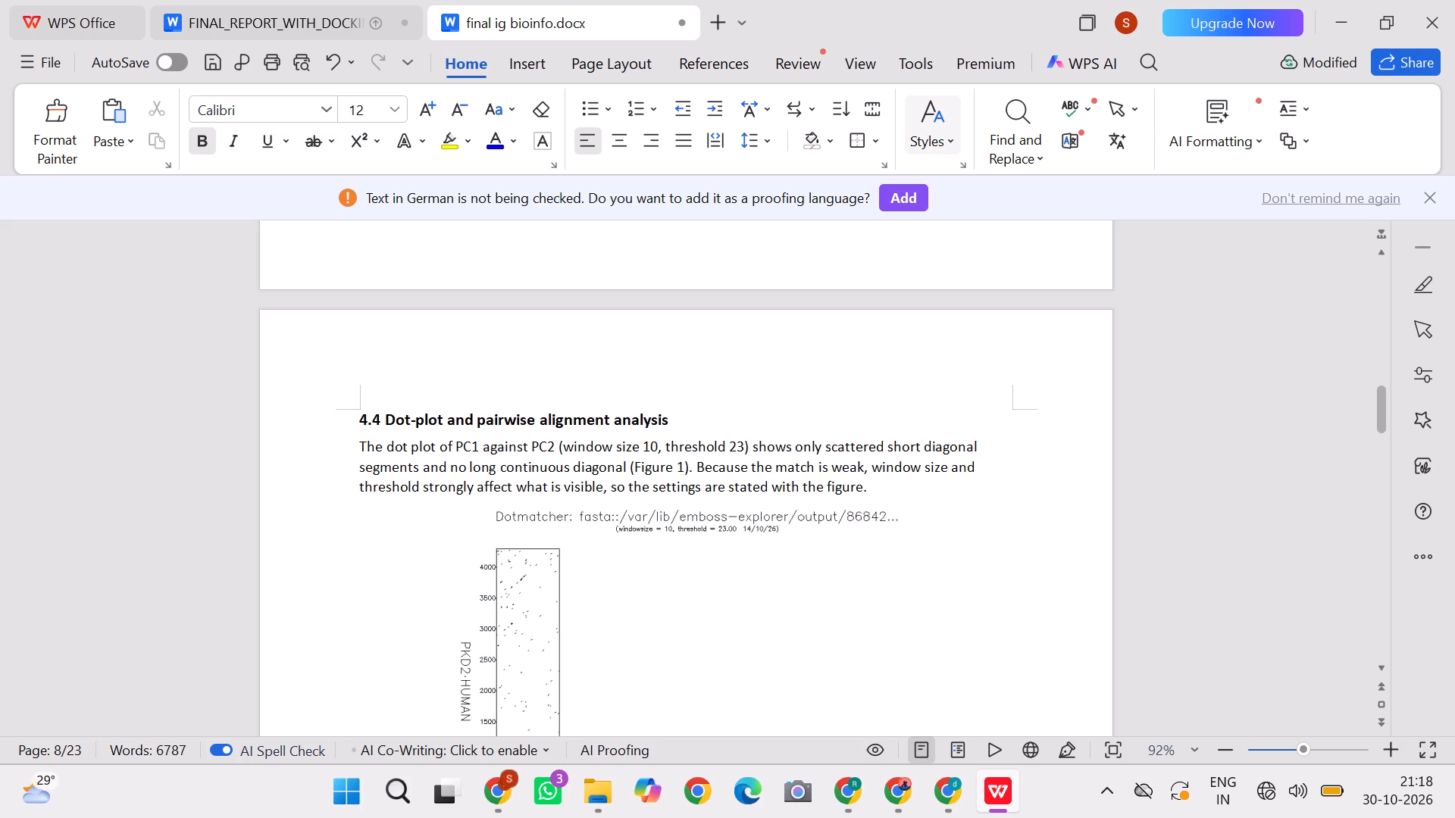
scroll(749, 573, down, 4)
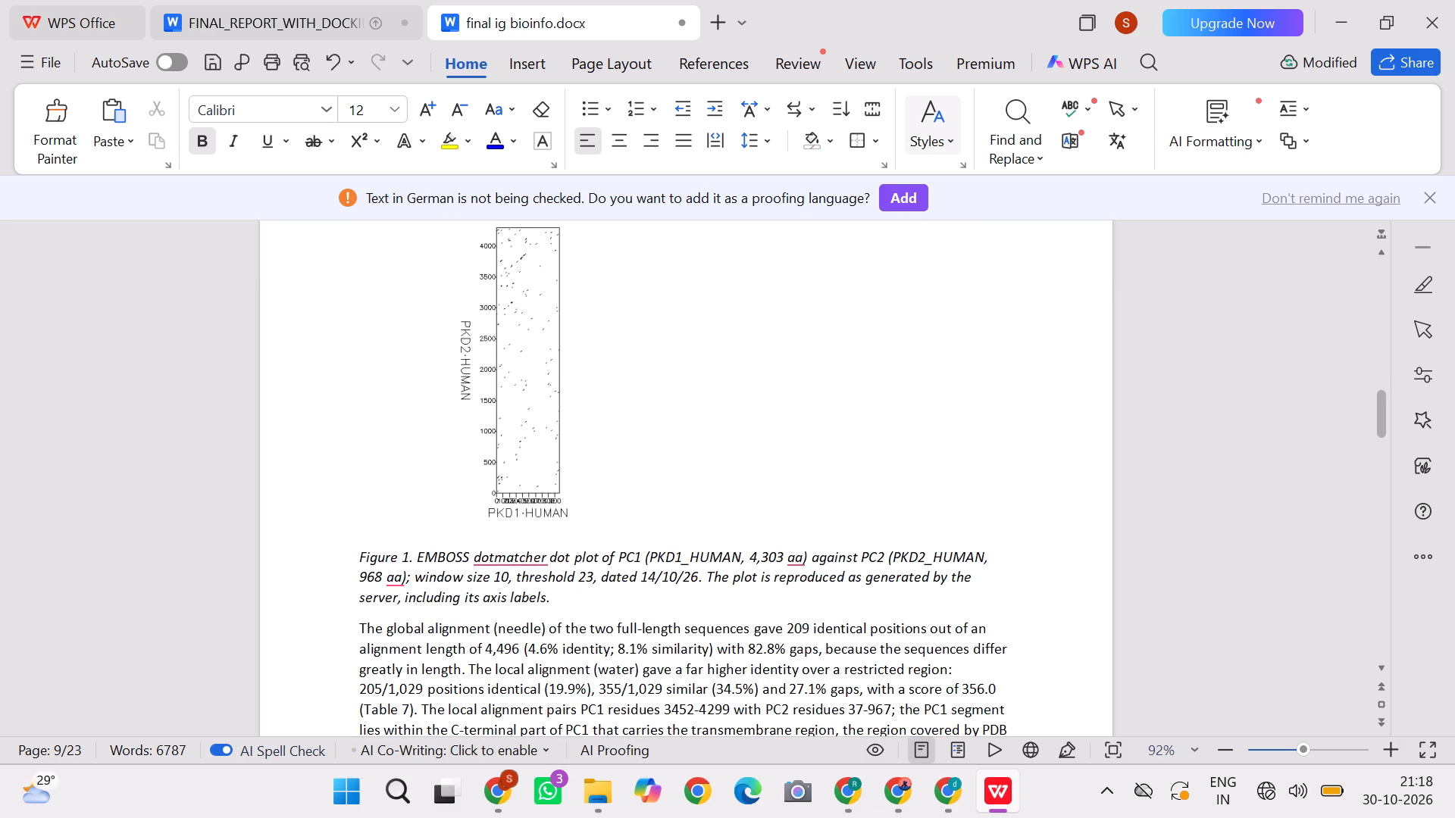
scroll(598, 560, down, 1)
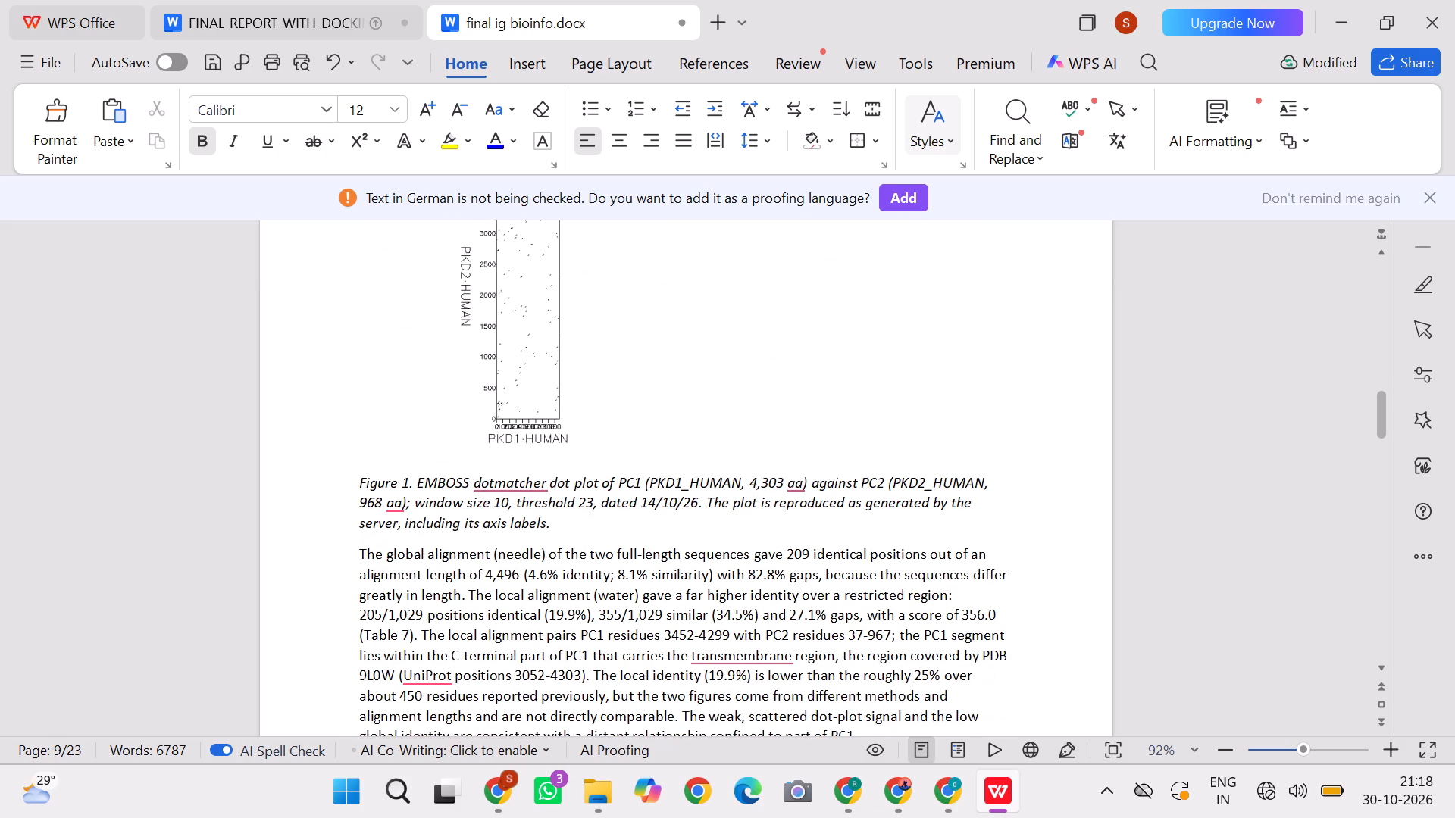
scroll(598, 560, down, 1)
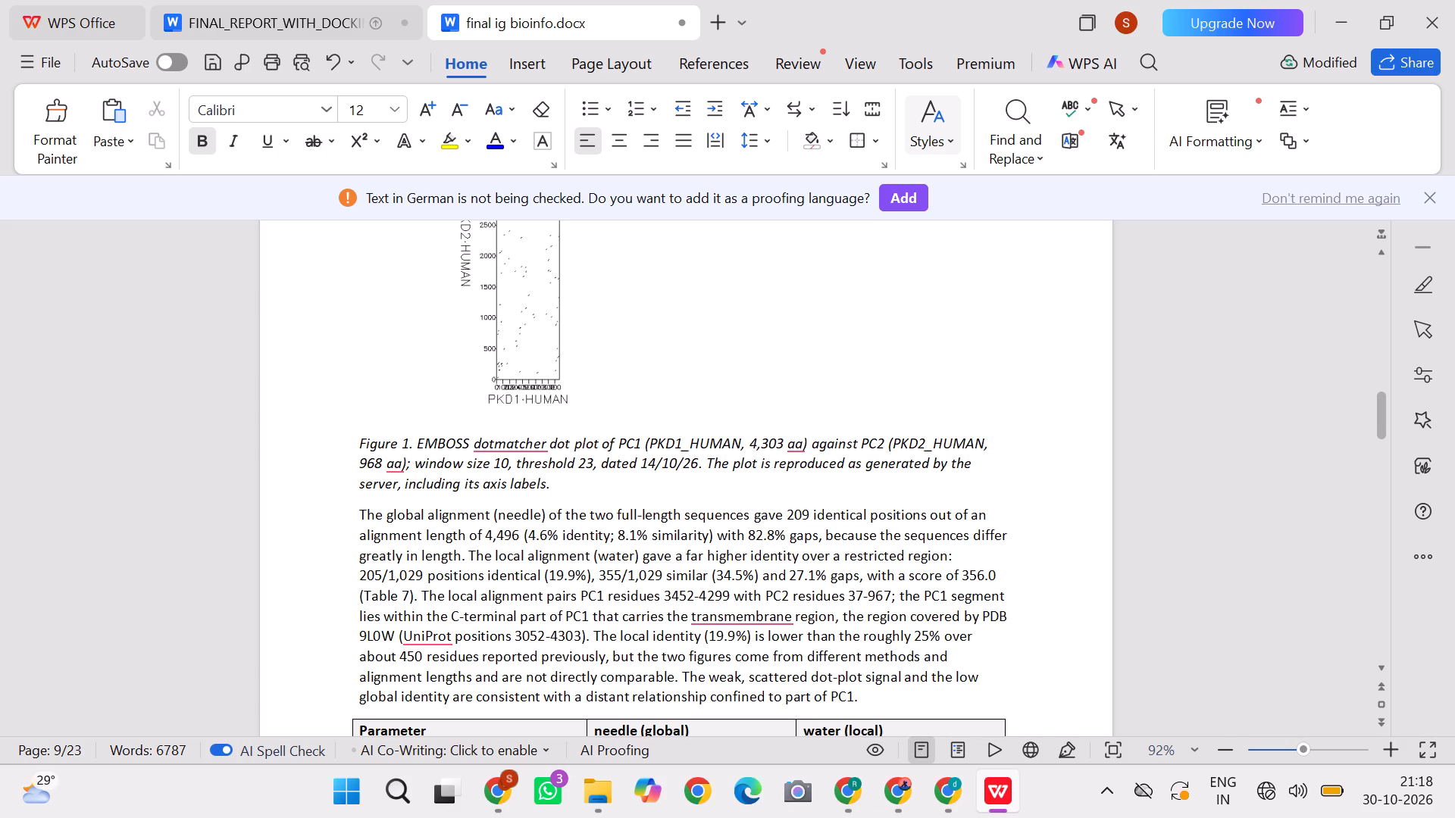
scroll(598, 560, down, 4)
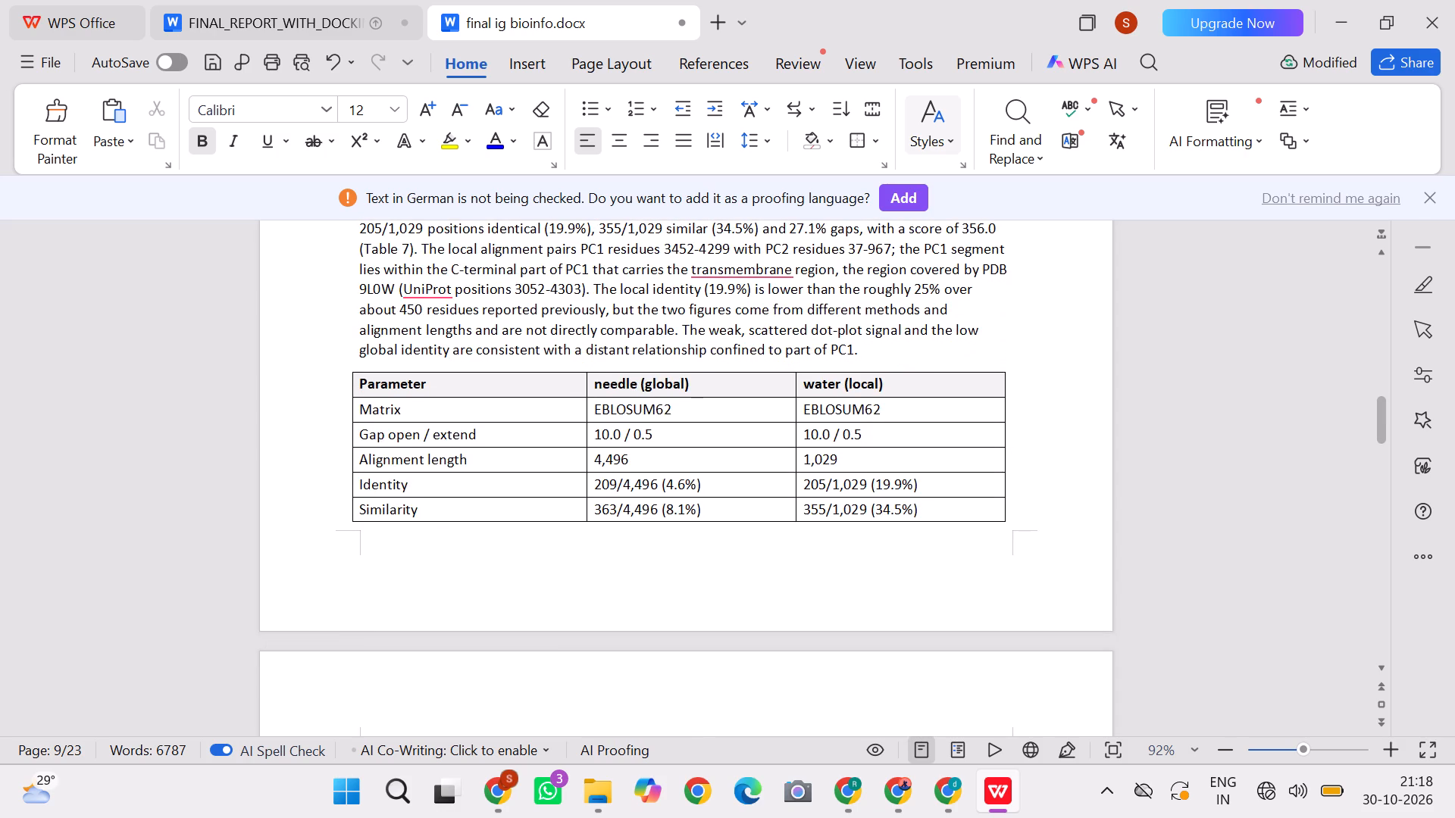
scroll(598, 560, down, 3)
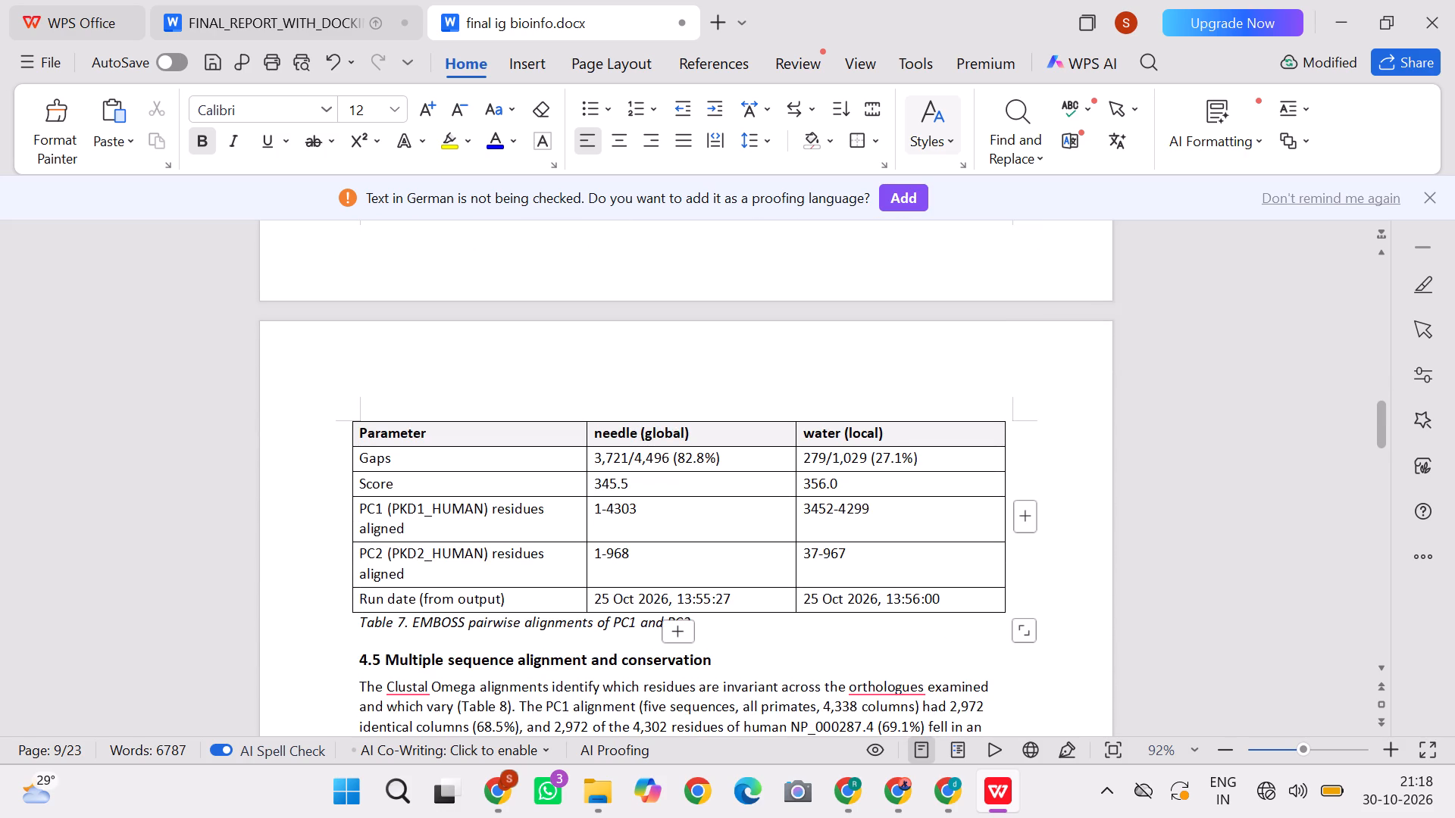
Review section 4.5 on multiple sequence alignment and conservation, including Table 8, the Figure 2 trees and the page gap after them.
scroll(580, 654, down, 2)
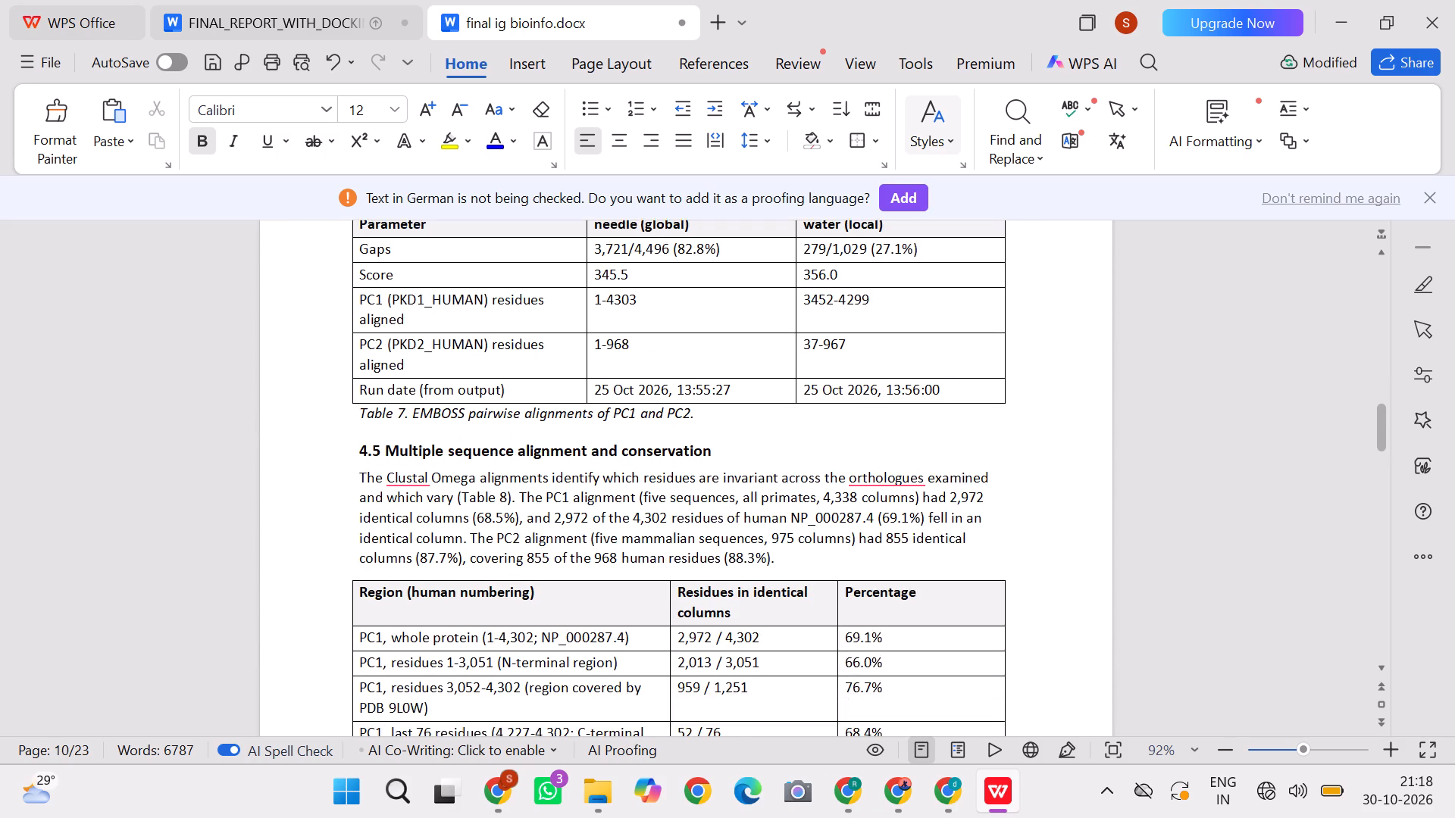
scroll(570, 639, down, 2)
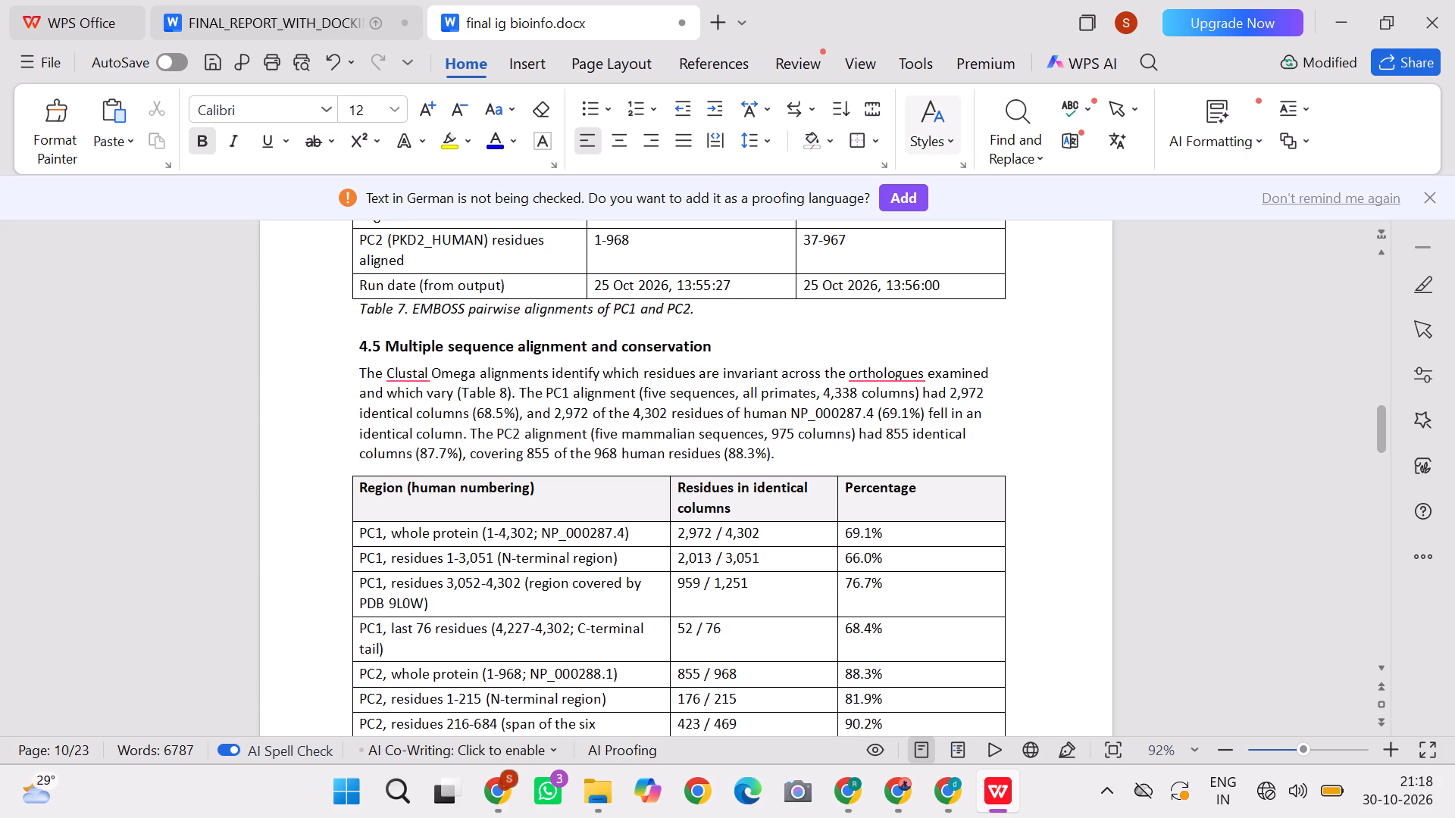
scroll(570, 639, down, 4)
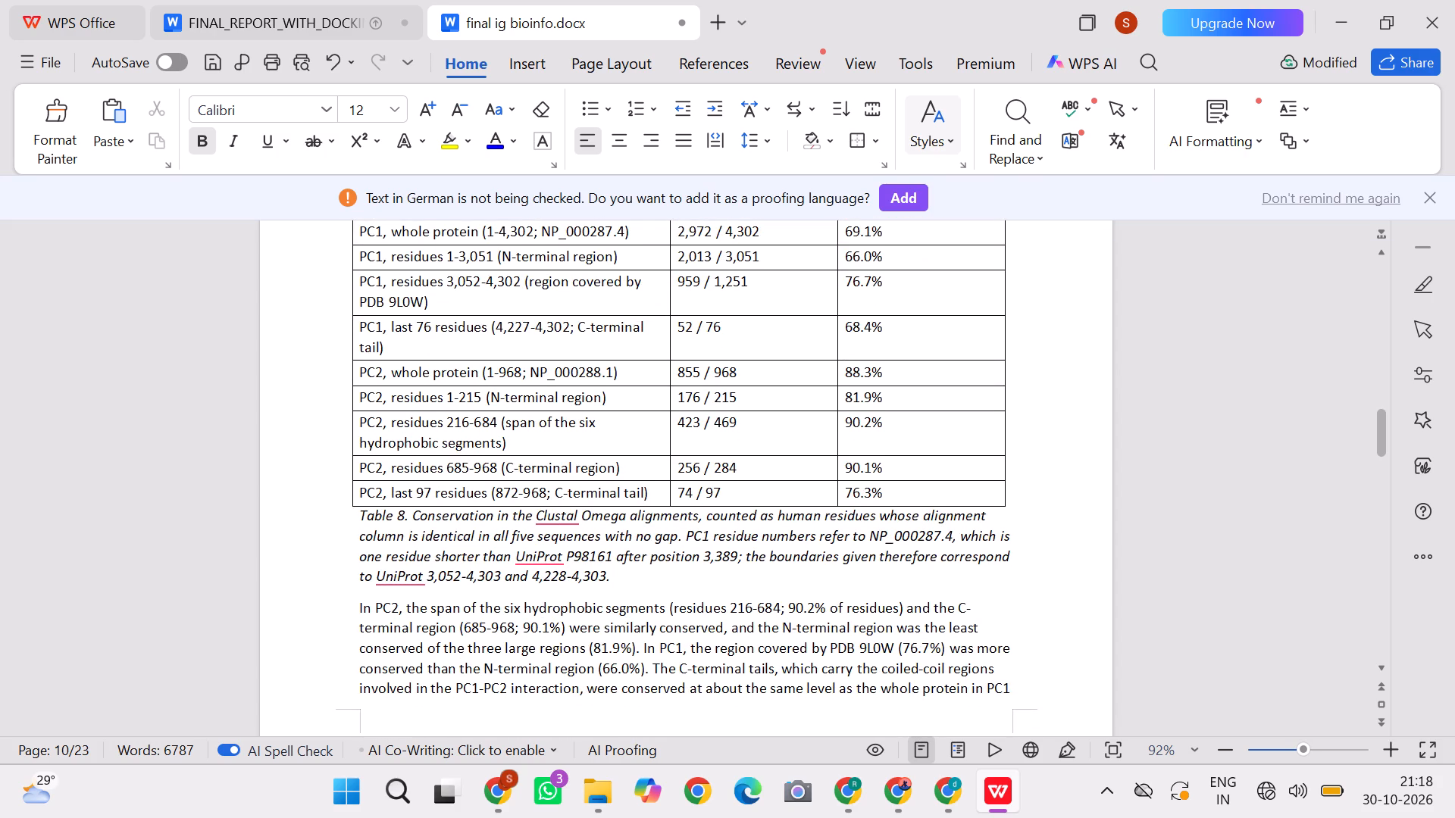
scroll(570, 639, down, 3)
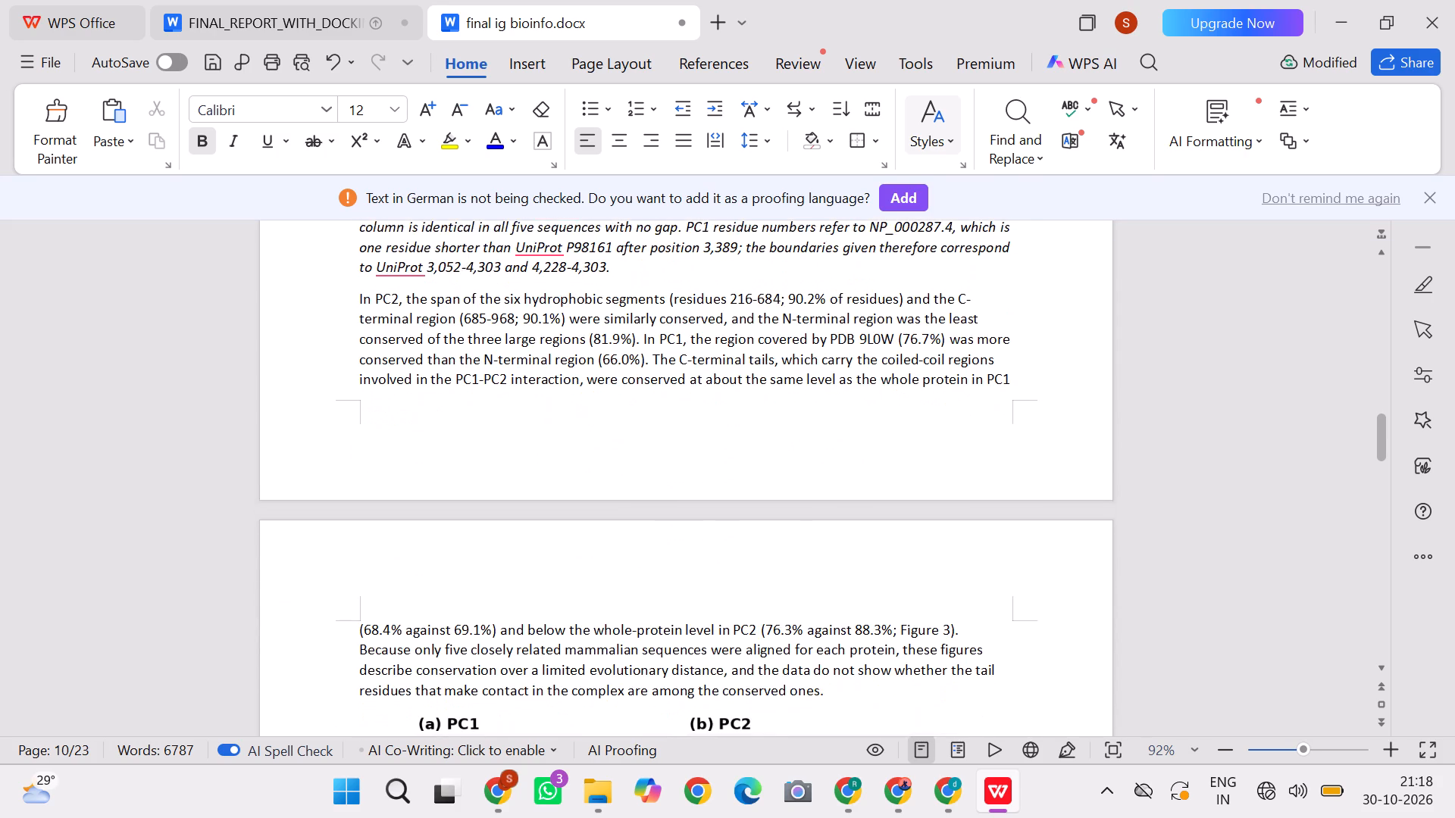
scroll(570, 639, down, 4)
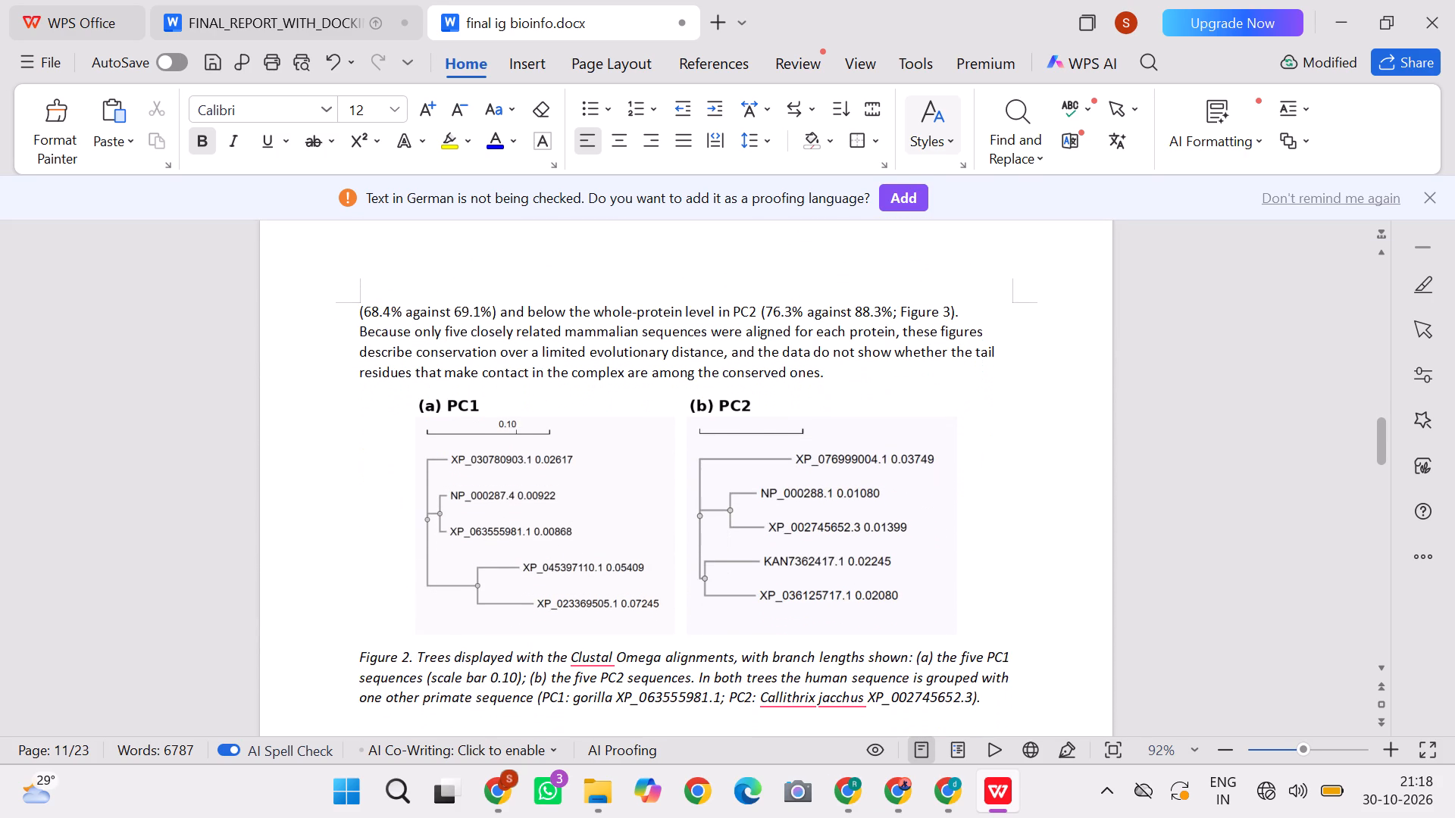
scroll(570, 639, down, 3)
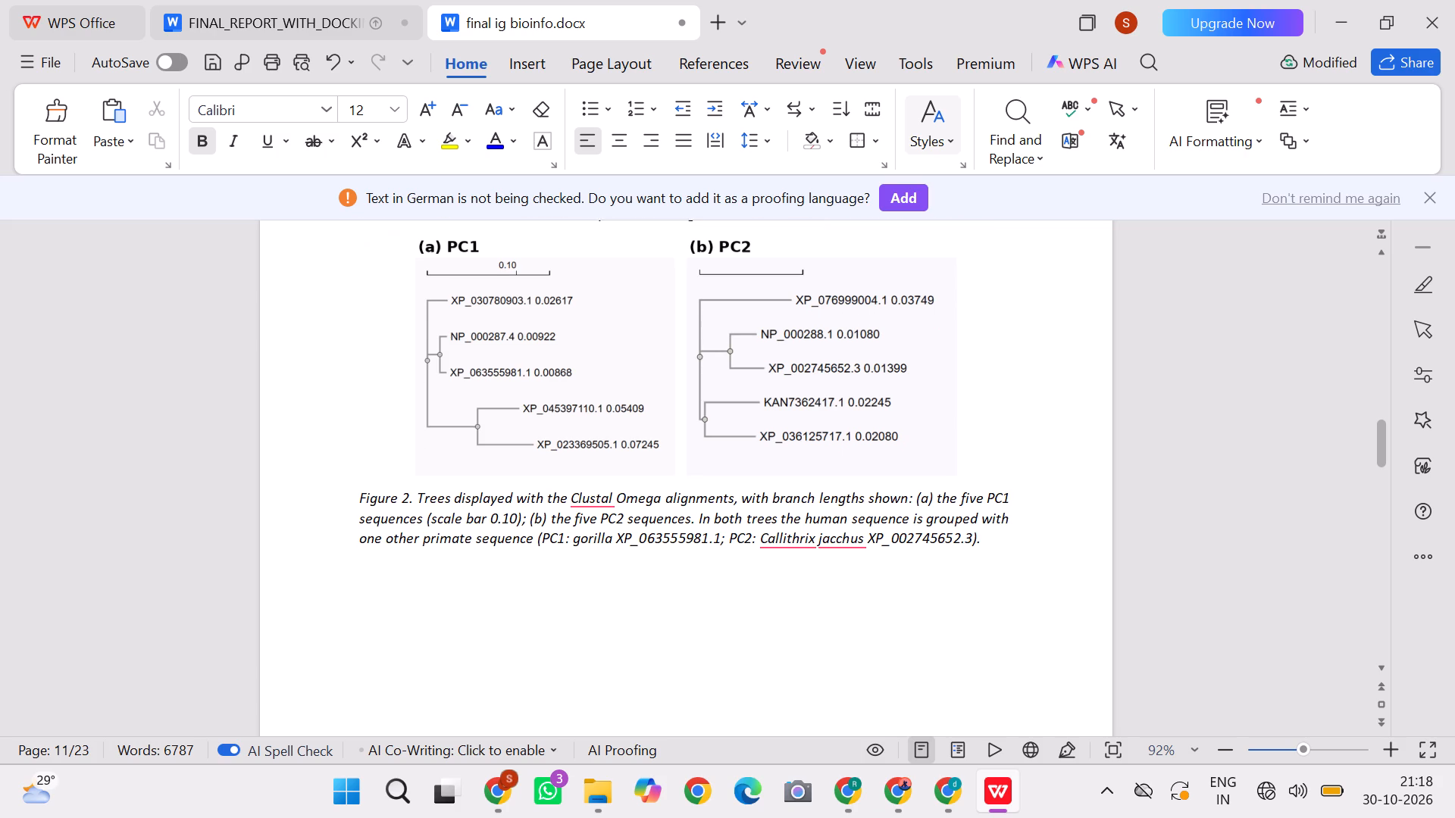
scroll(570, 639, down, 3)
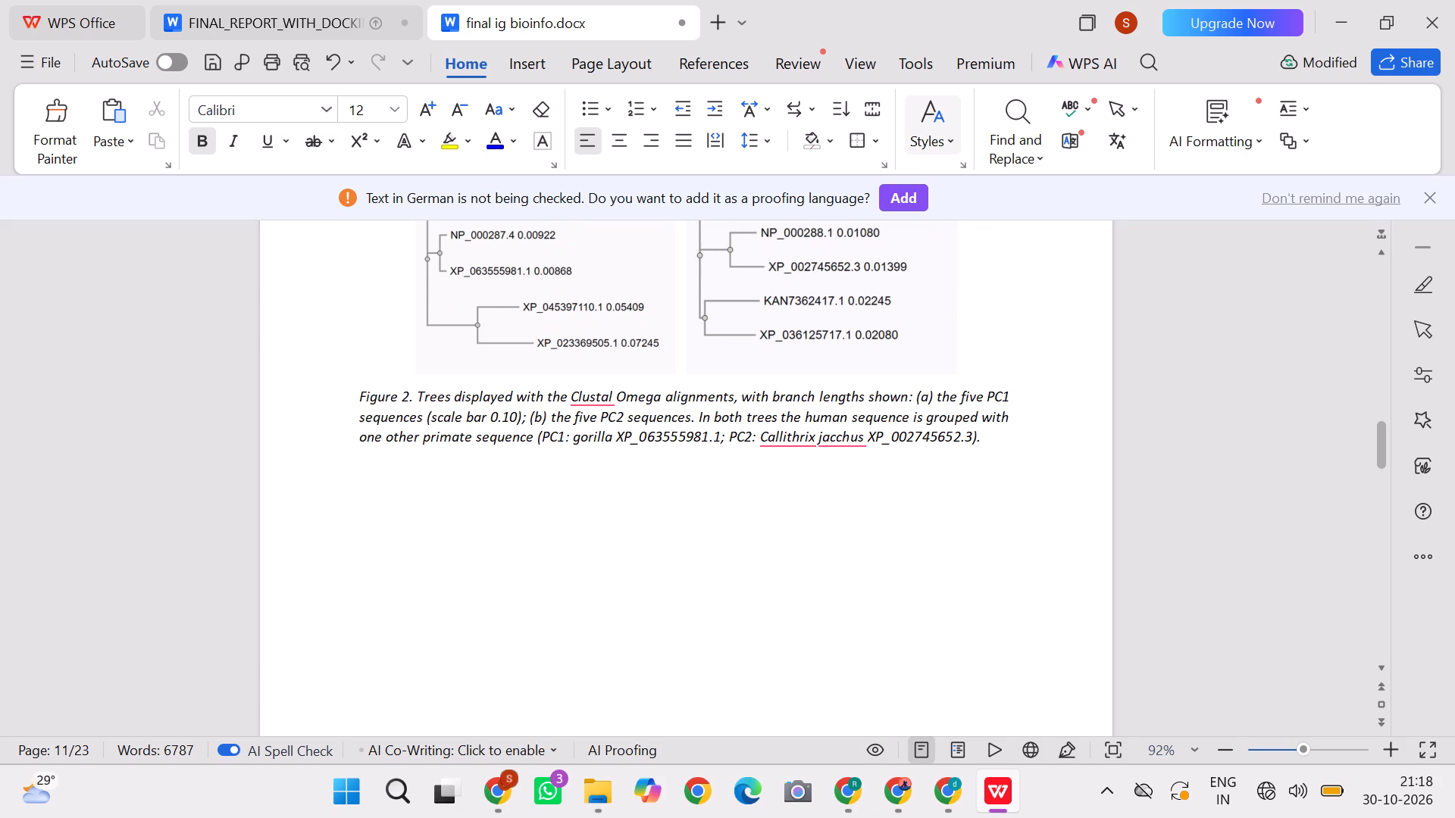
scroll(570, 639, down, 4)
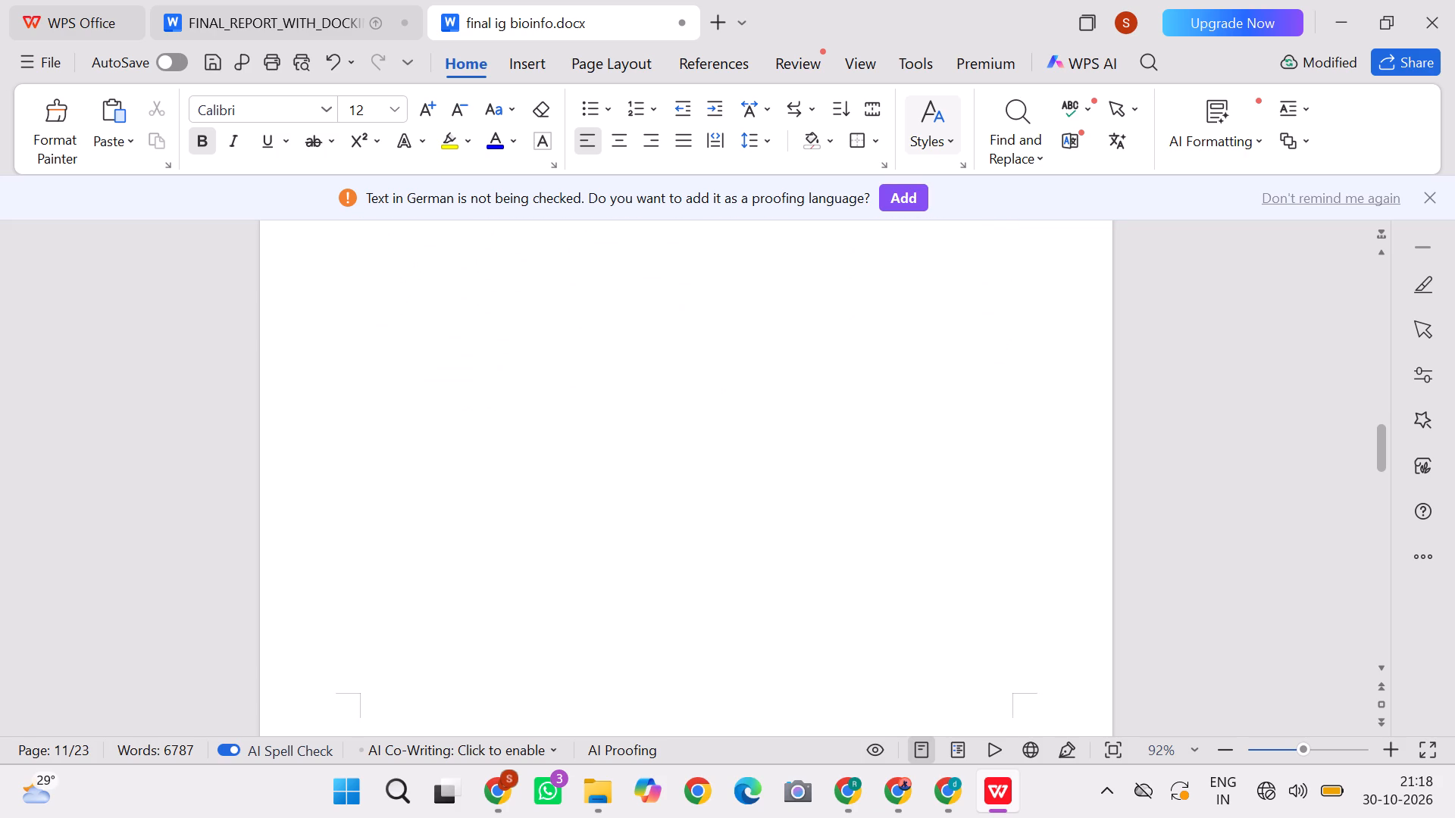
scroll(570, 639, down, 3)
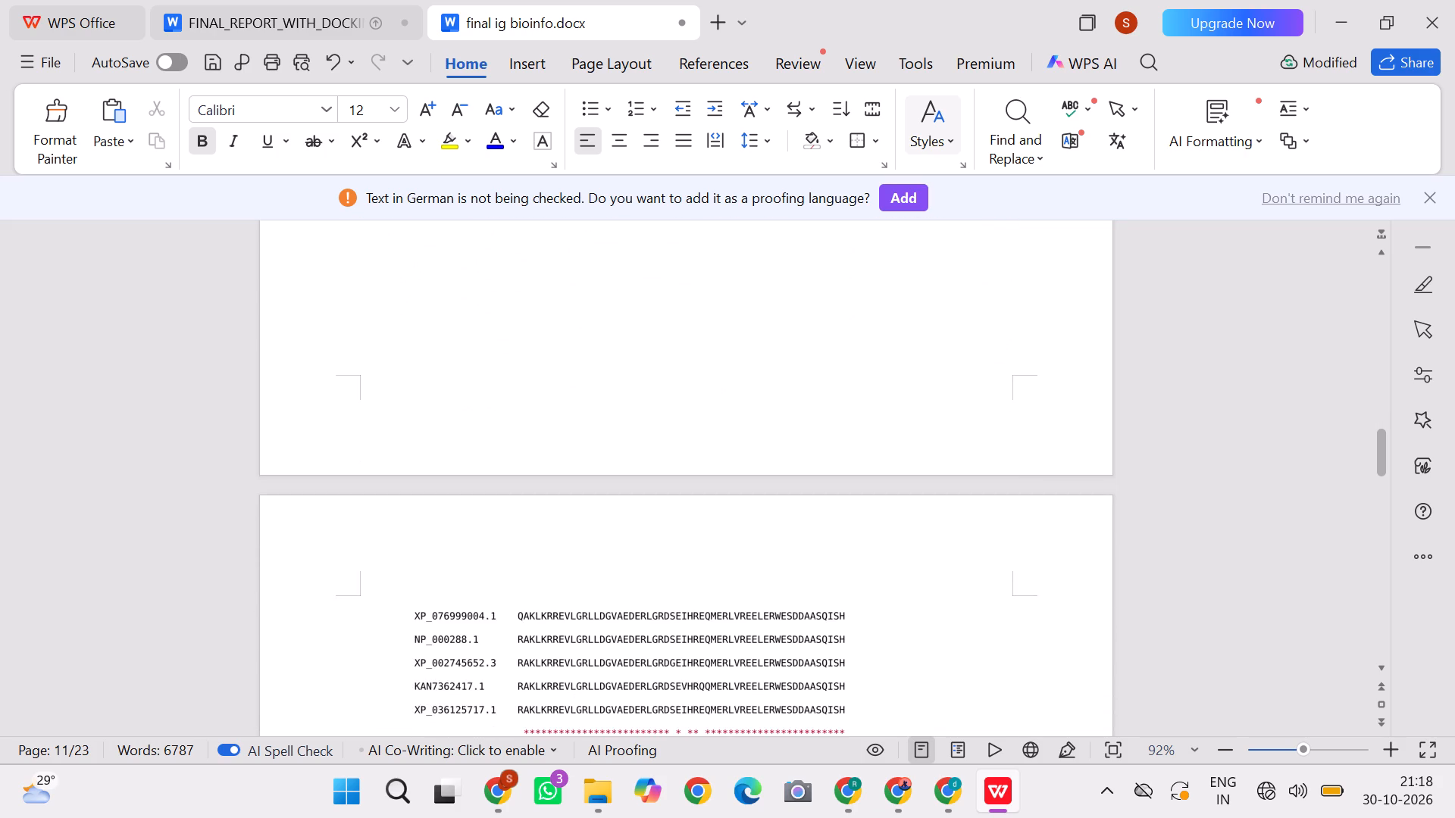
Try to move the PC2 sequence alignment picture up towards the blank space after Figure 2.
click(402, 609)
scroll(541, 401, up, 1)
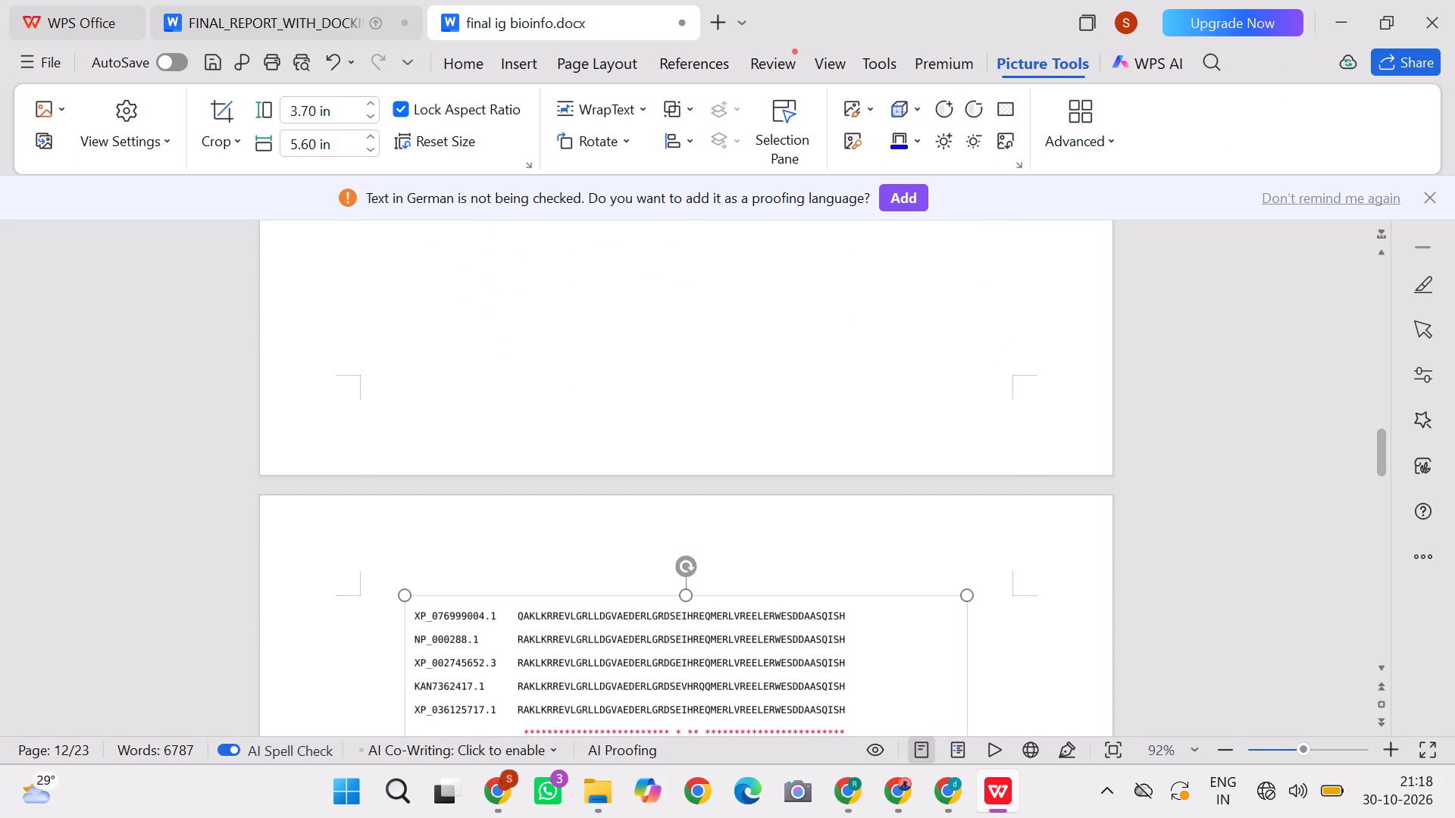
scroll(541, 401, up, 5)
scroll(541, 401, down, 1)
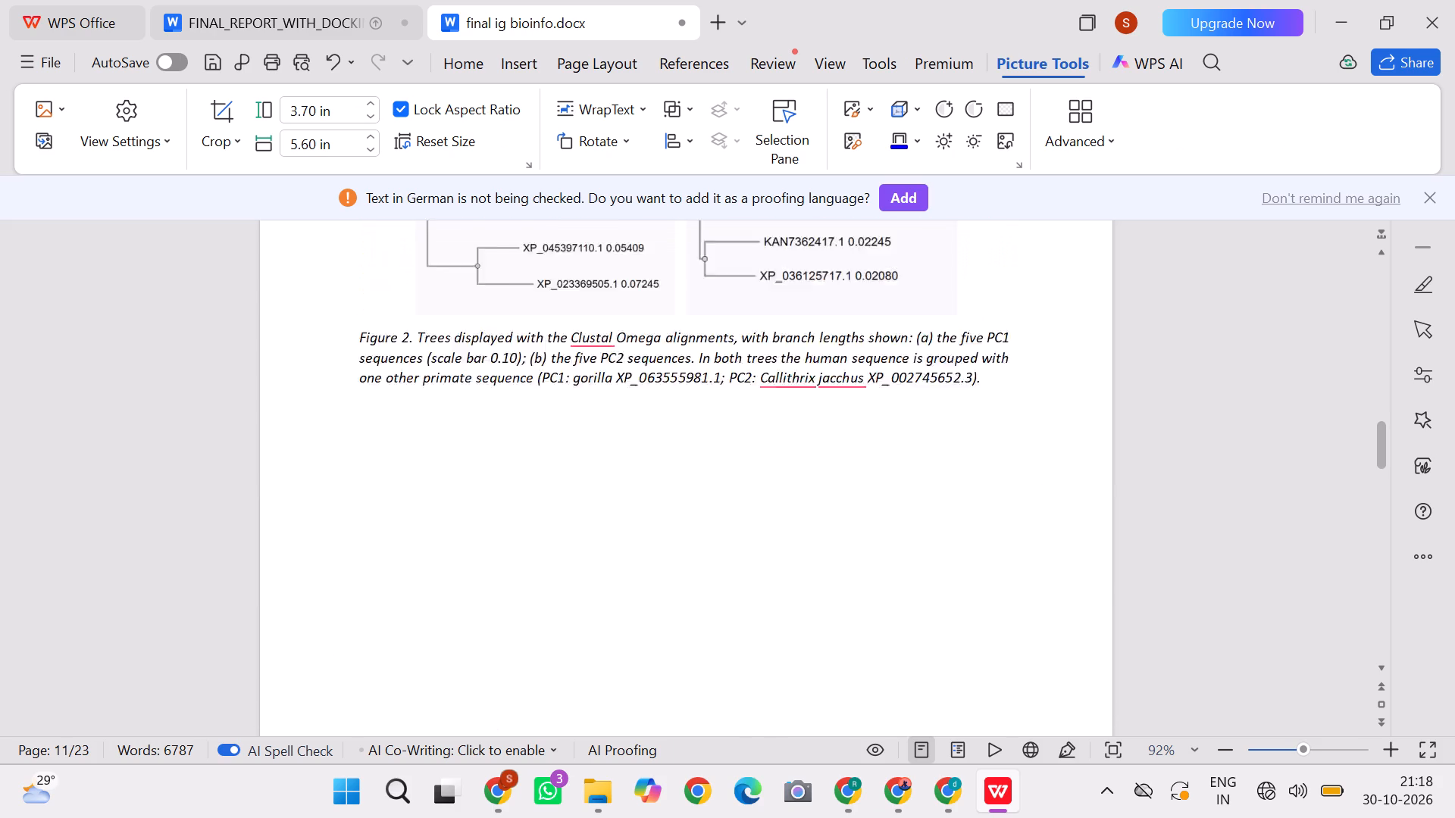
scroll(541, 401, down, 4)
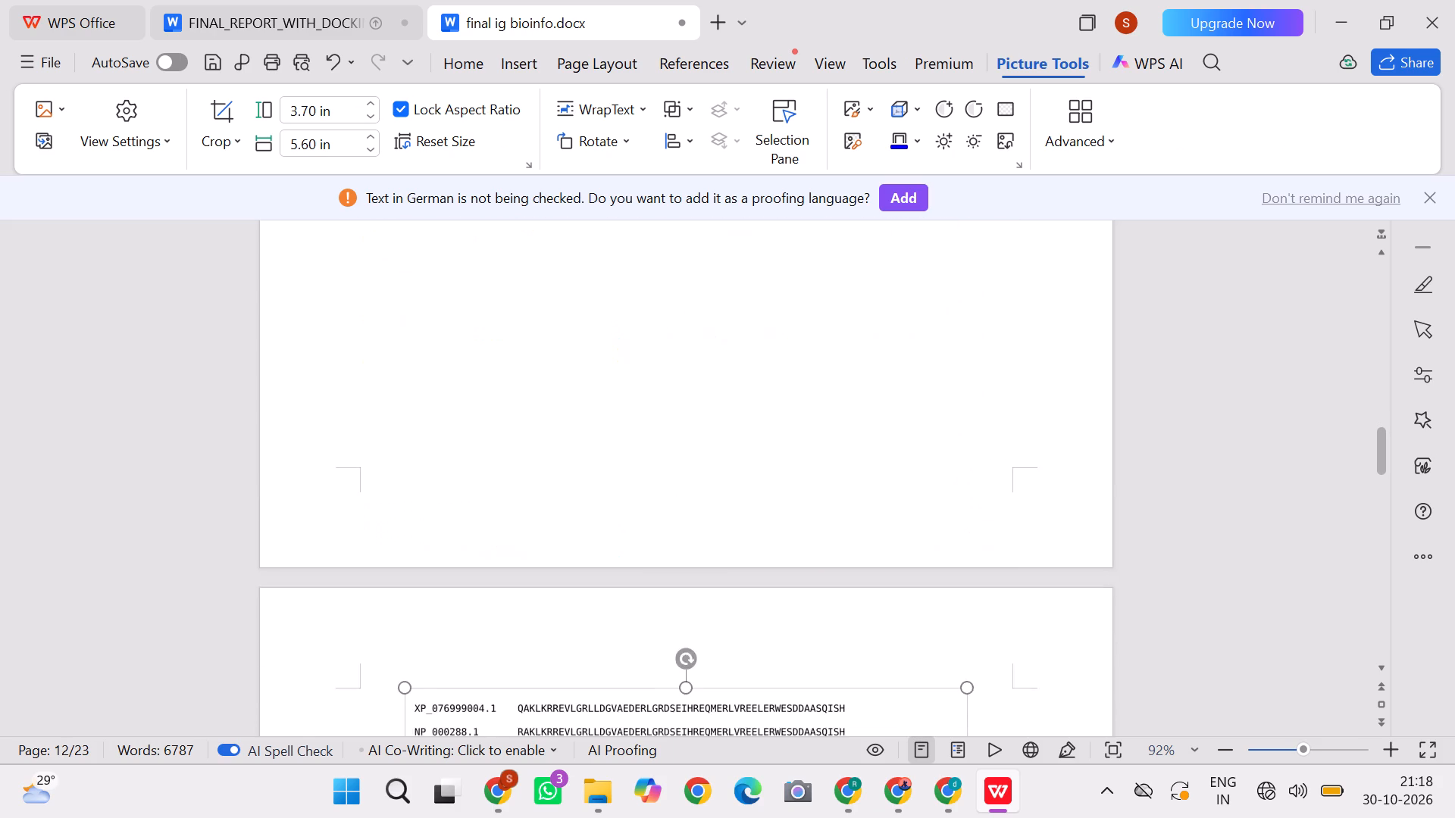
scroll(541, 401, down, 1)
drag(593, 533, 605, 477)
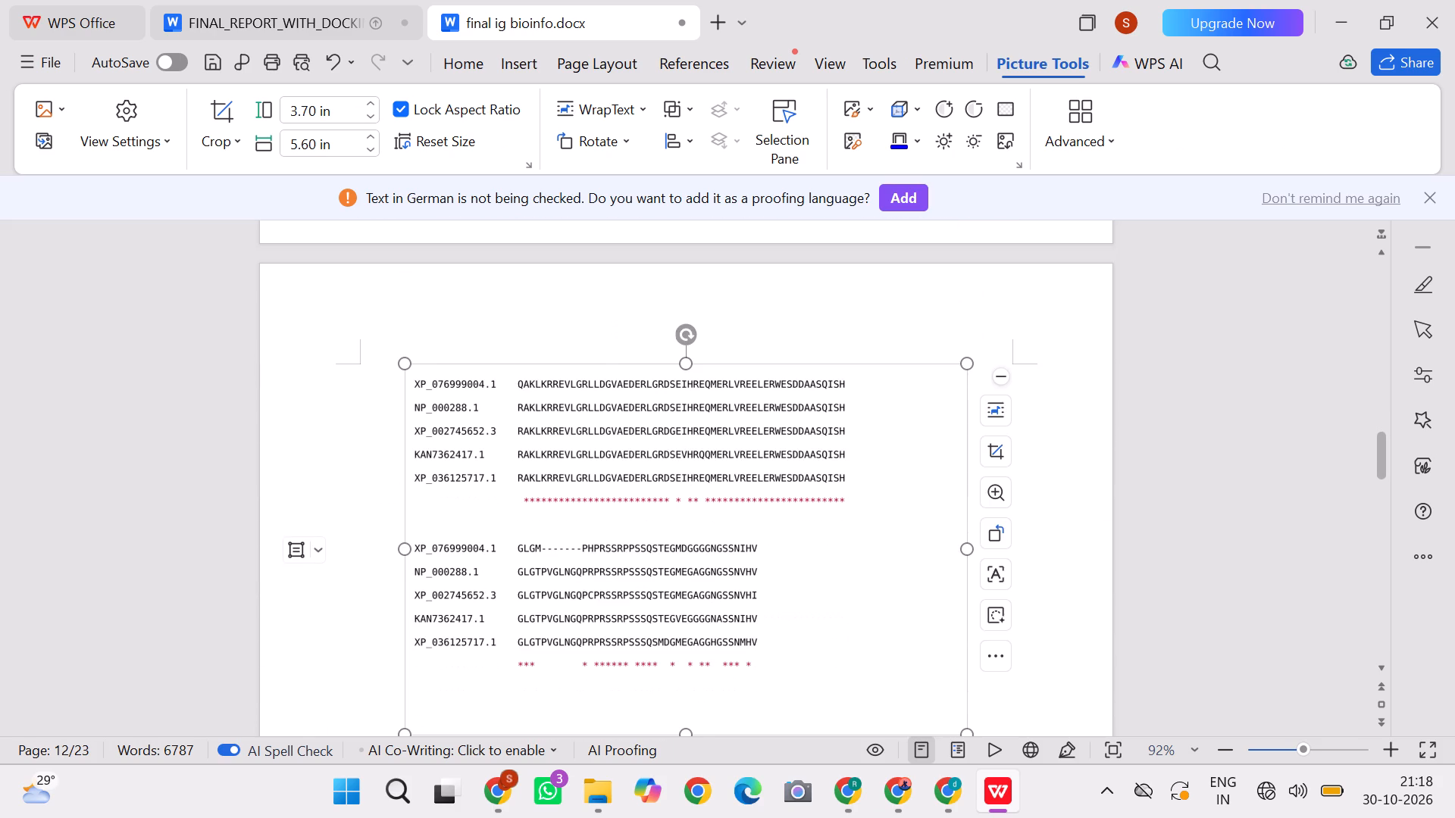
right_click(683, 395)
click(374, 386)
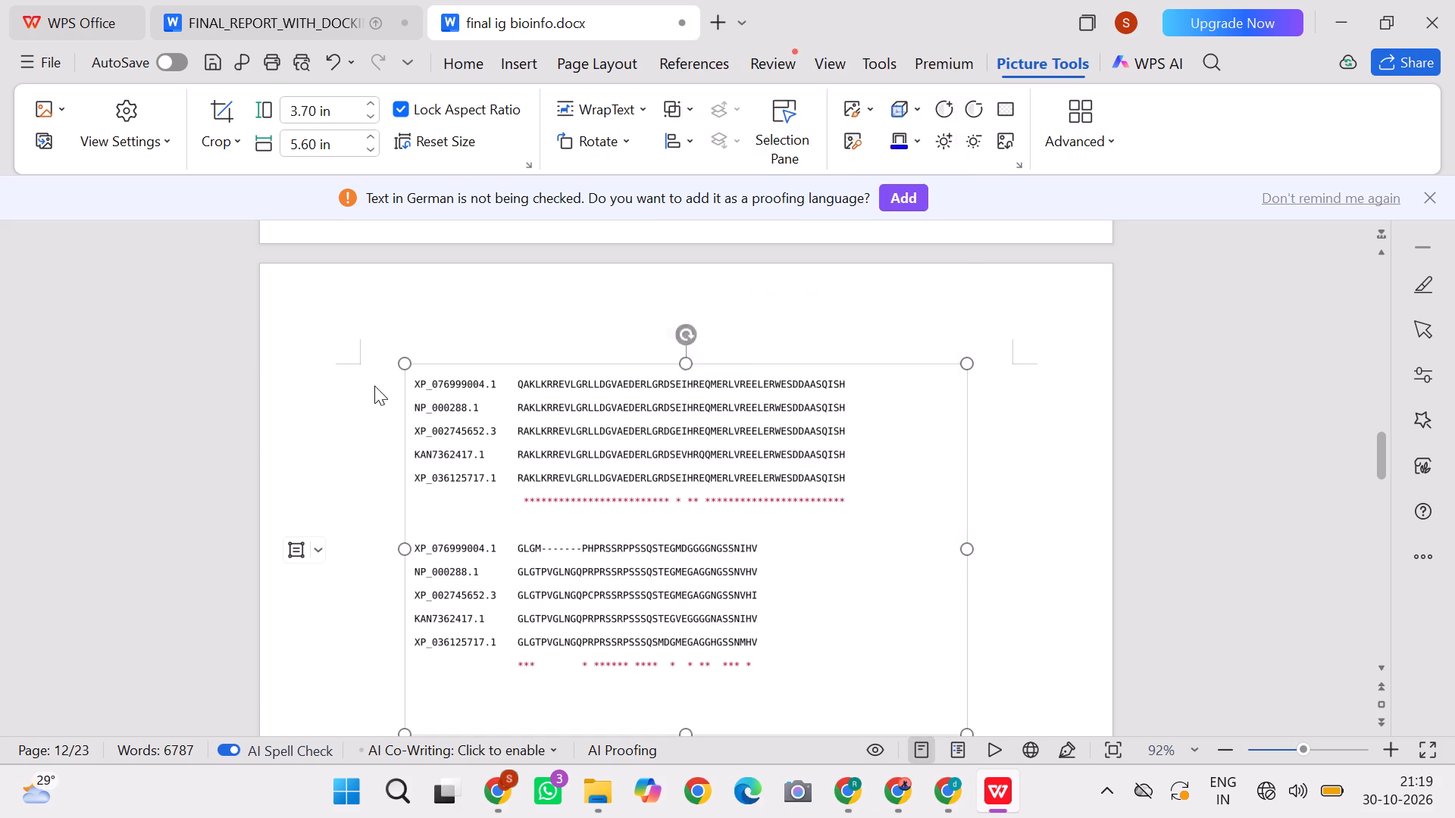
Reduce the PC2 sequence alignment picture's height to about 2.77 in, keeping its 5.60 in width.
click(483, 427)
scroll(483, 427, down, 2)
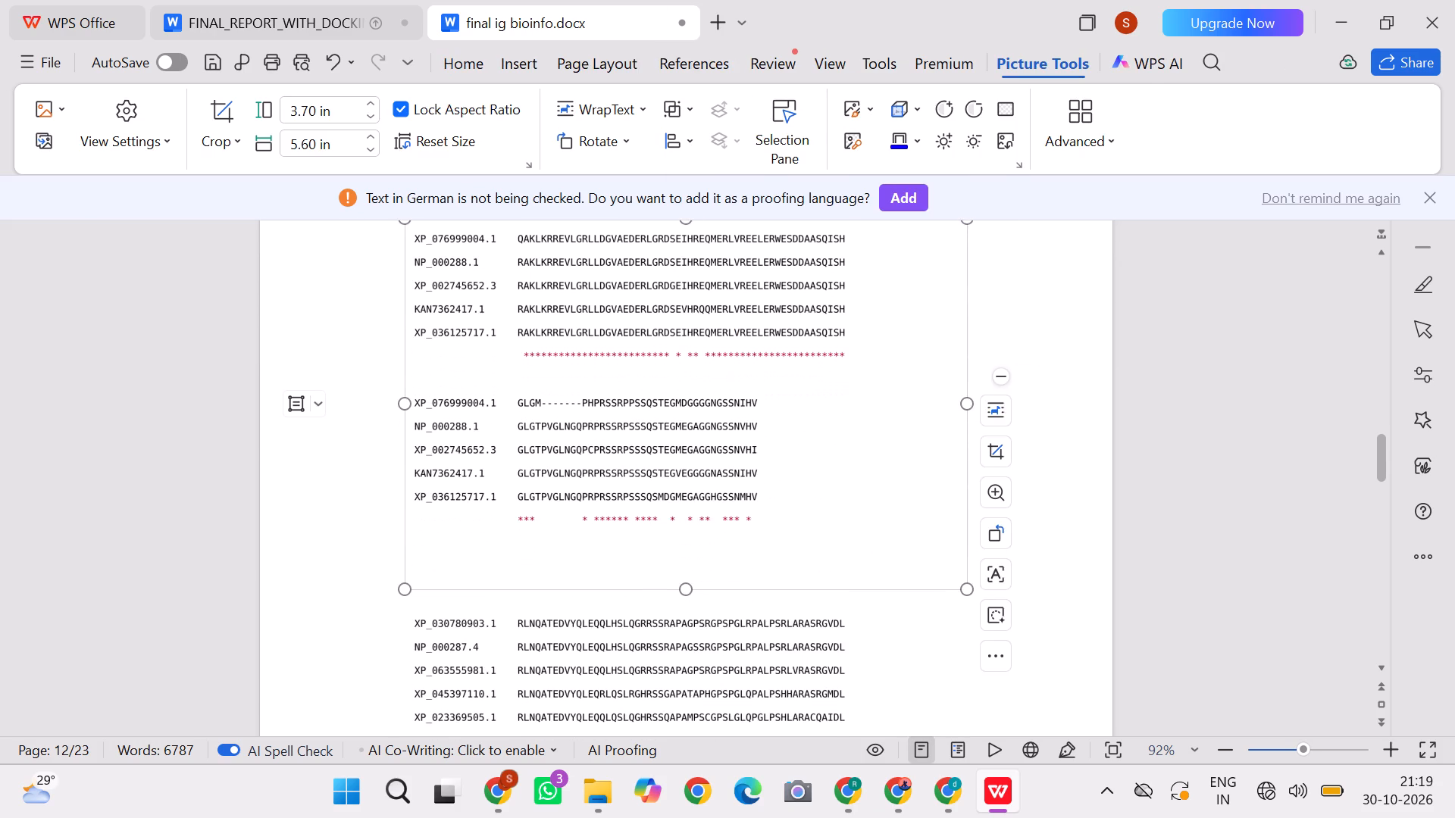
right_drag(681, 585, 696, 427)
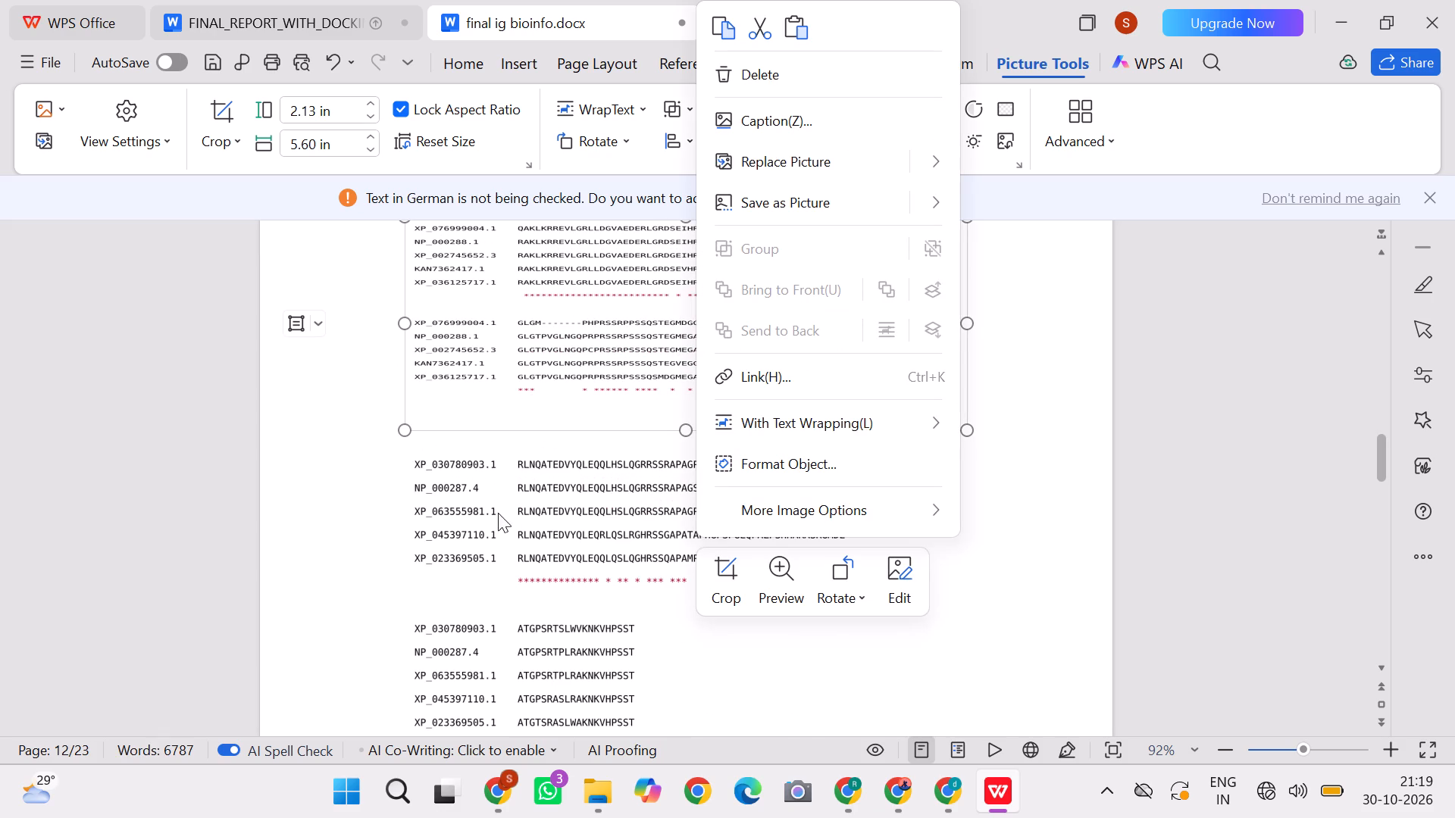
scroll(461, 451, up, 2)
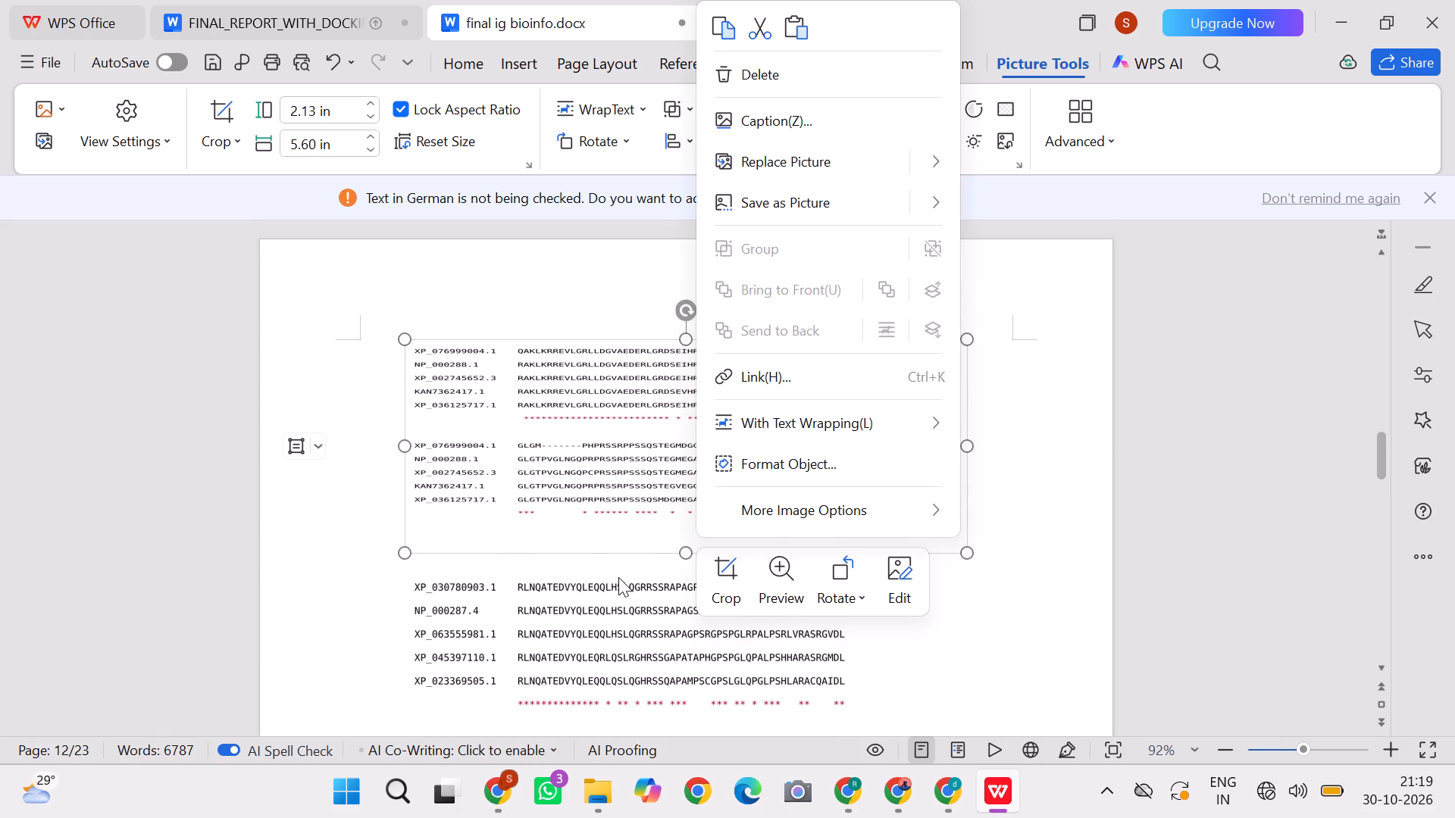
click(651, 554)
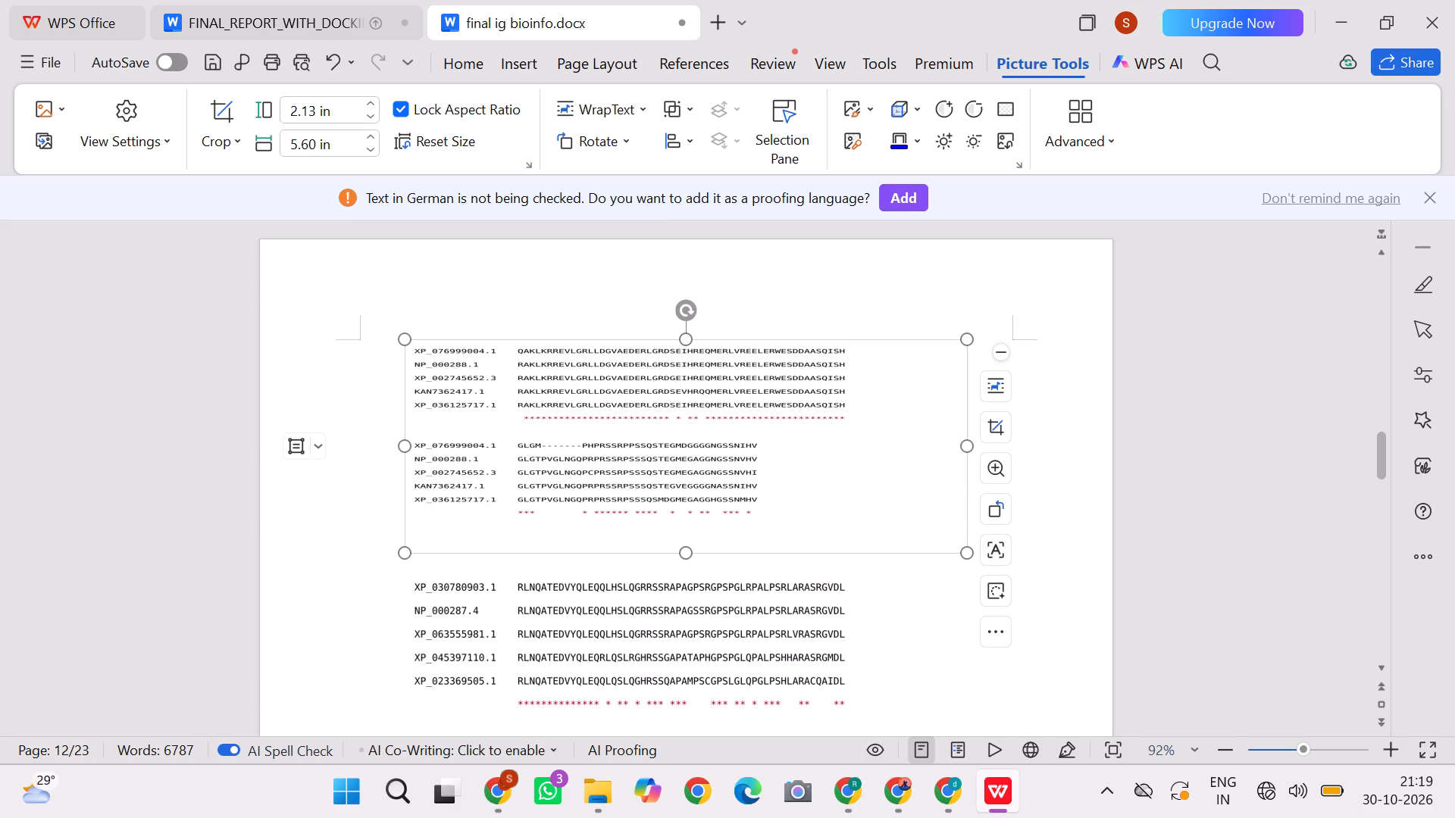
drag(687, 554, 692, 601)
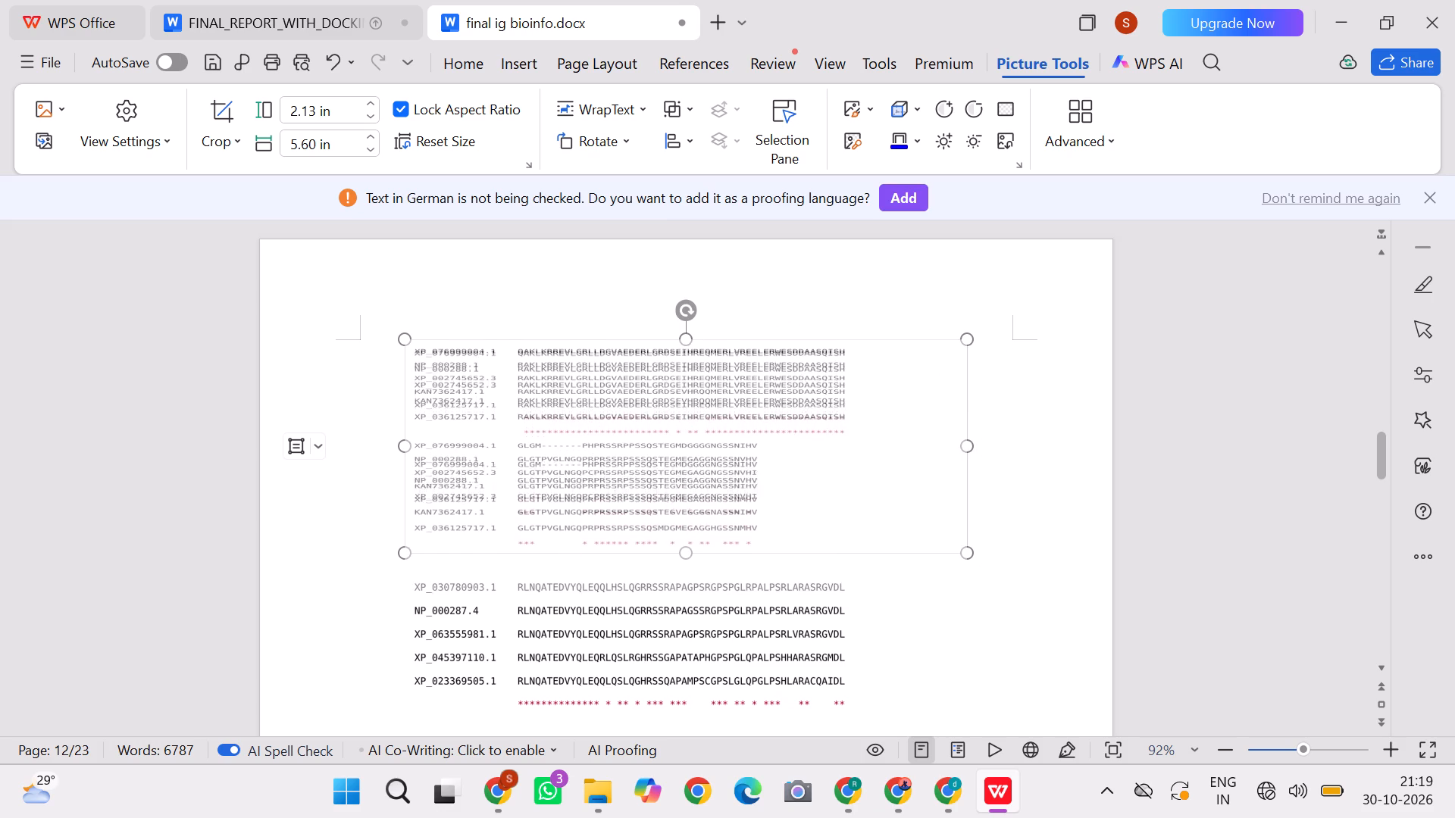
drag(692, 601, 695, 618)
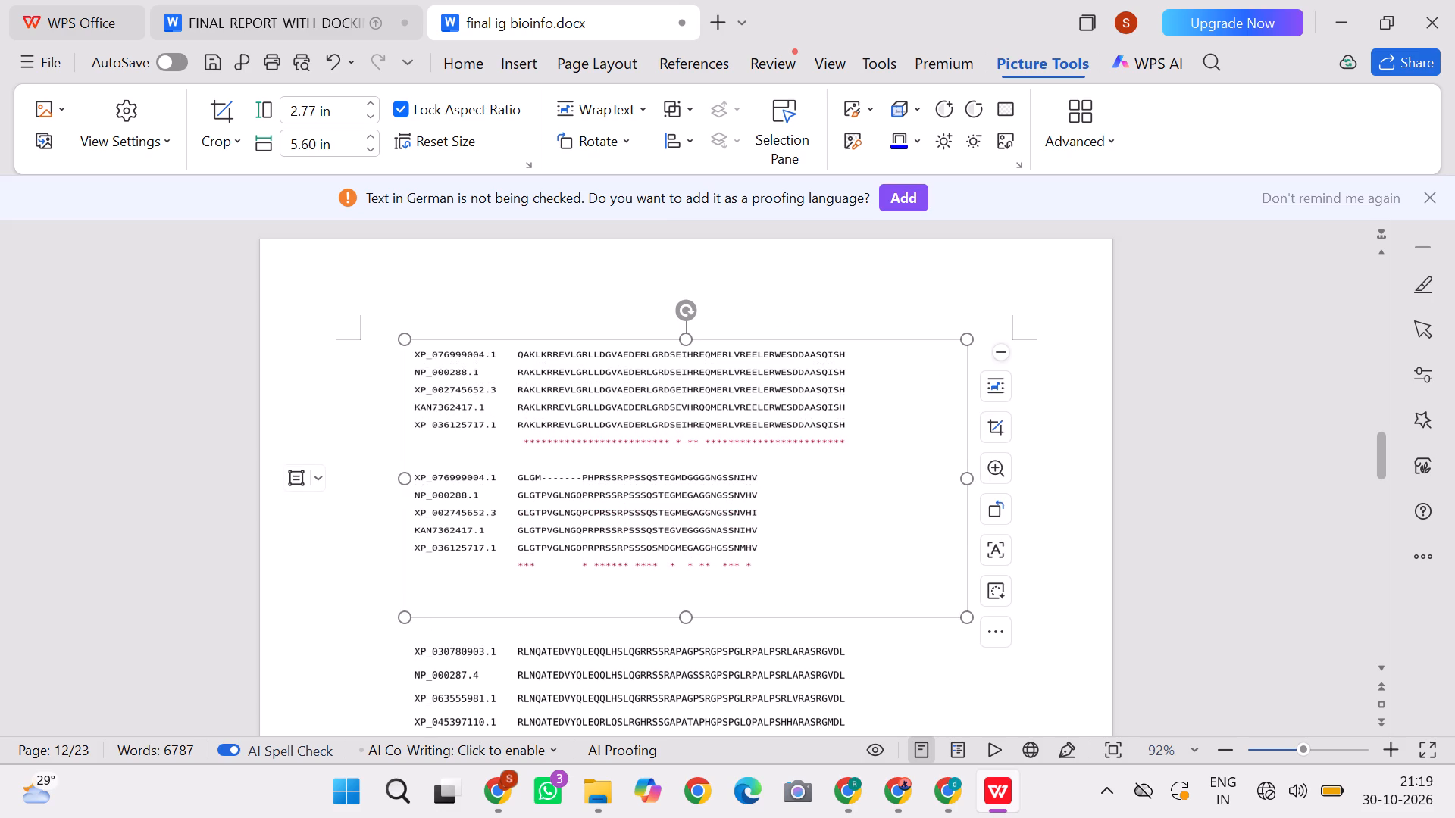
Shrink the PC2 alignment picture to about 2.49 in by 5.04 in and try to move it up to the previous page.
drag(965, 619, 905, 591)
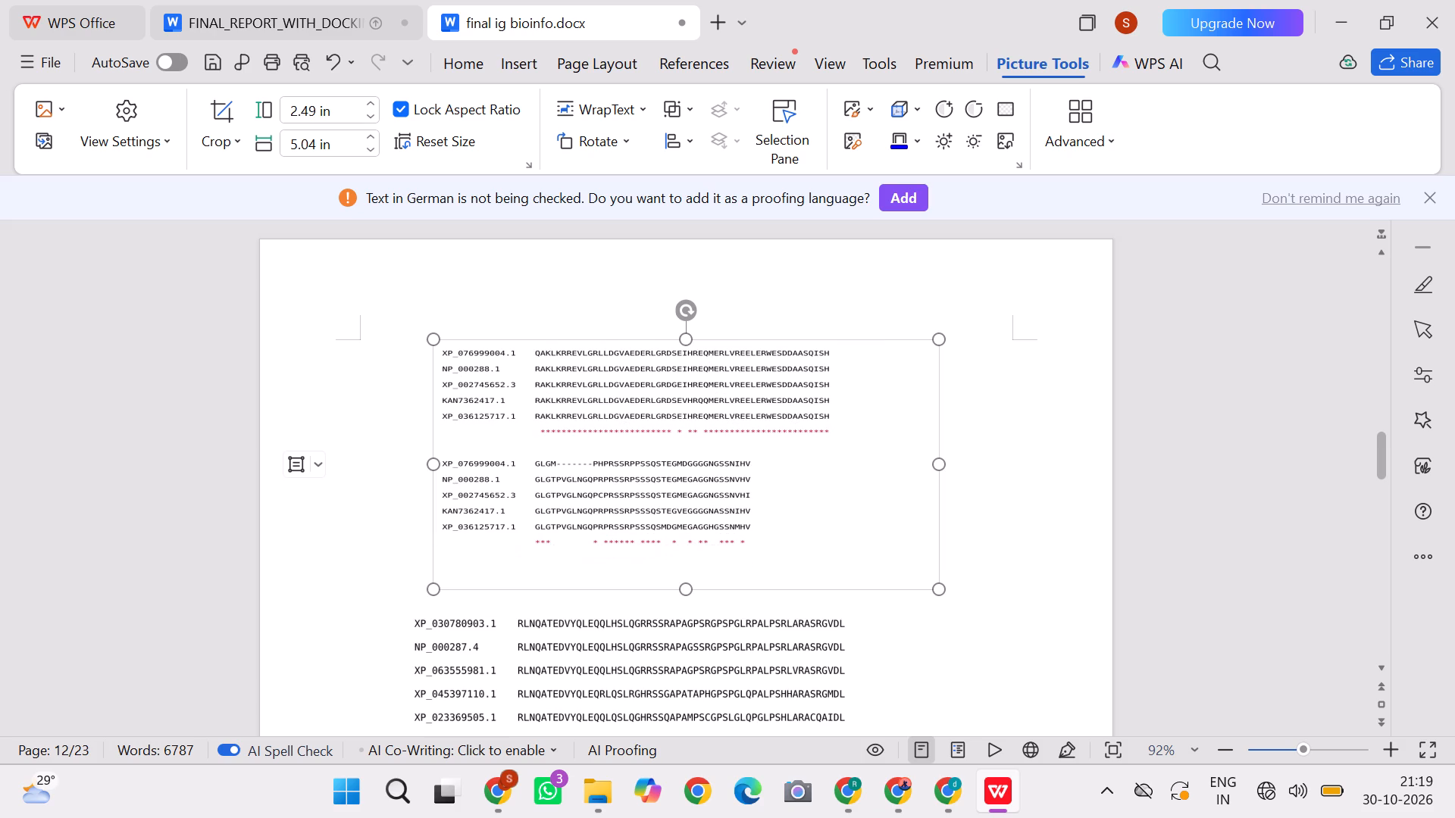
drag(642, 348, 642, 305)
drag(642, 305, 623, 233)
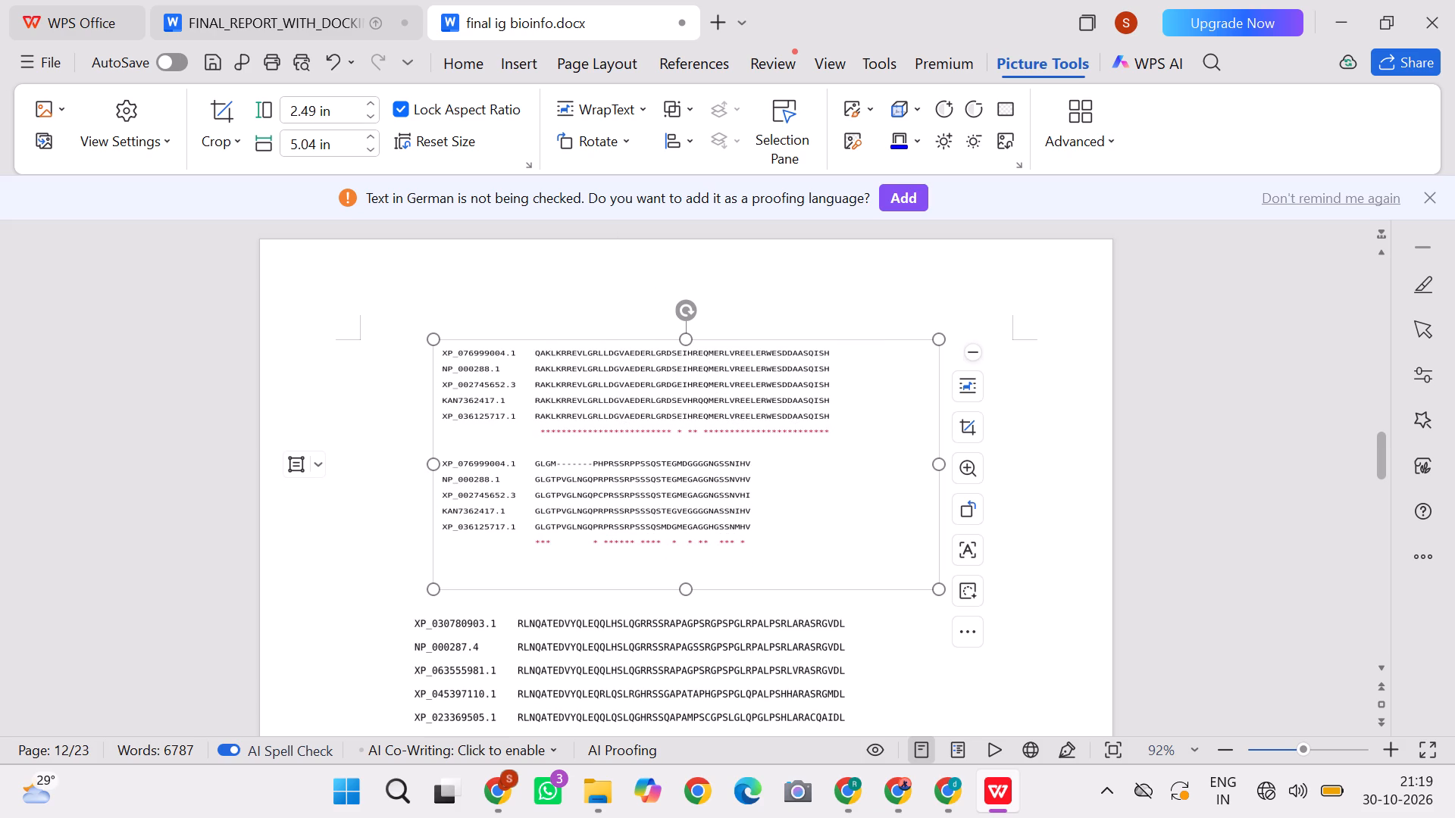
Enlarge the PC2 alignment picture proportionally to about 3.11 in high and 6.29 in wide.
drag(937, 589, 965, 651)
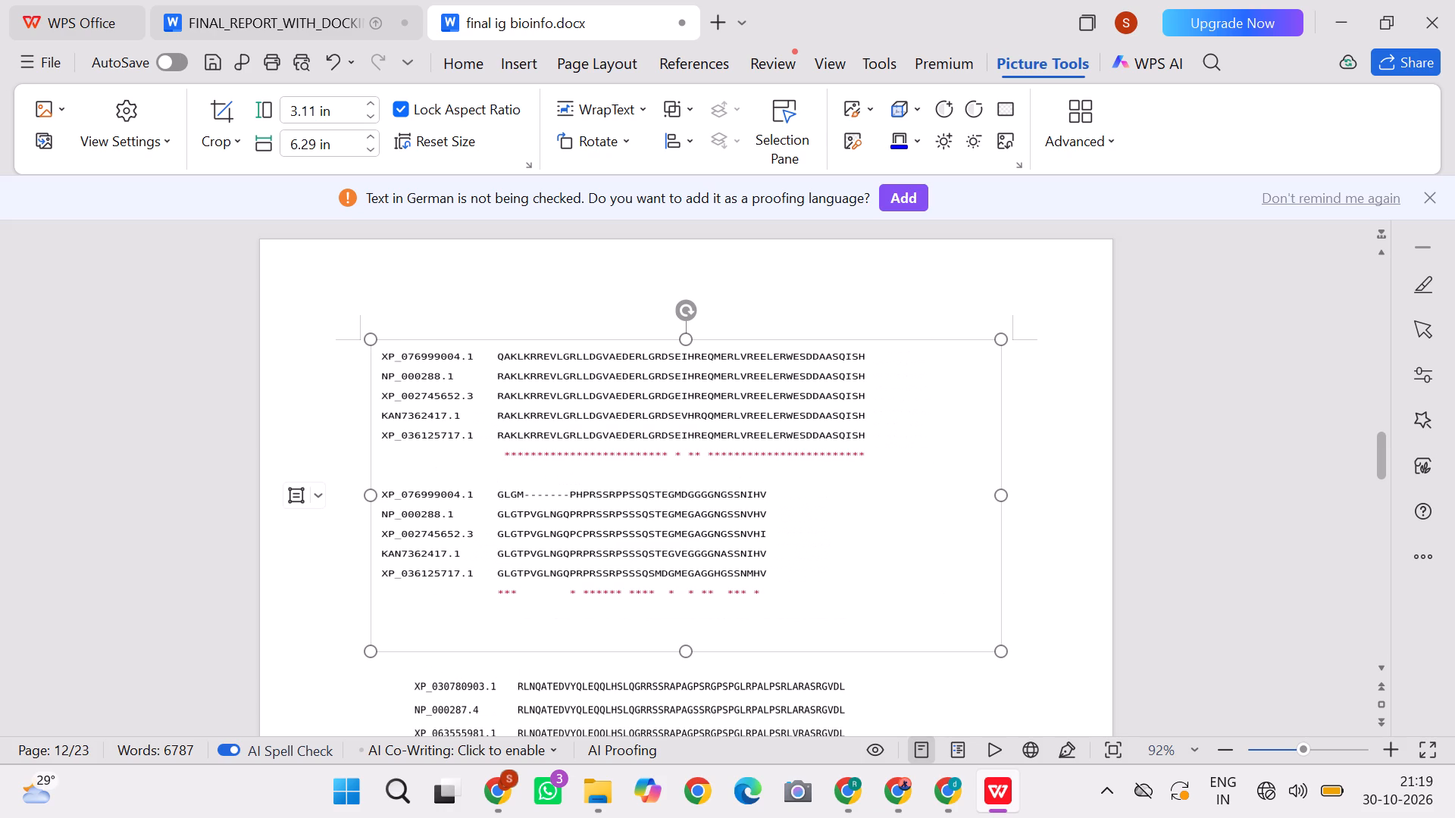
click(762, 476)
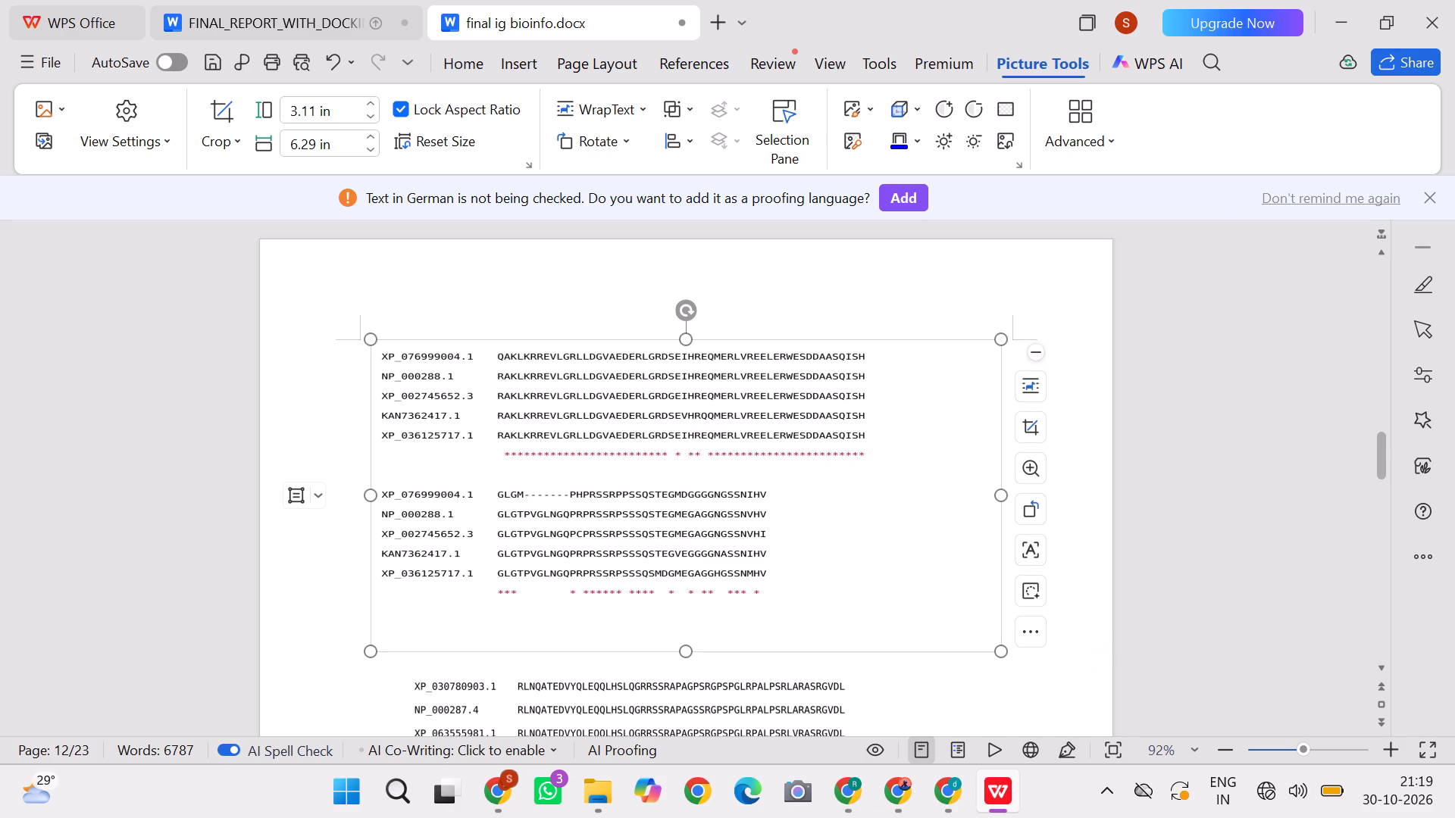
Delete the paragraph break before the PC2 alignment picture to pull it up beneath the Figure 2 caption, and check both pages.
click(560, 328)
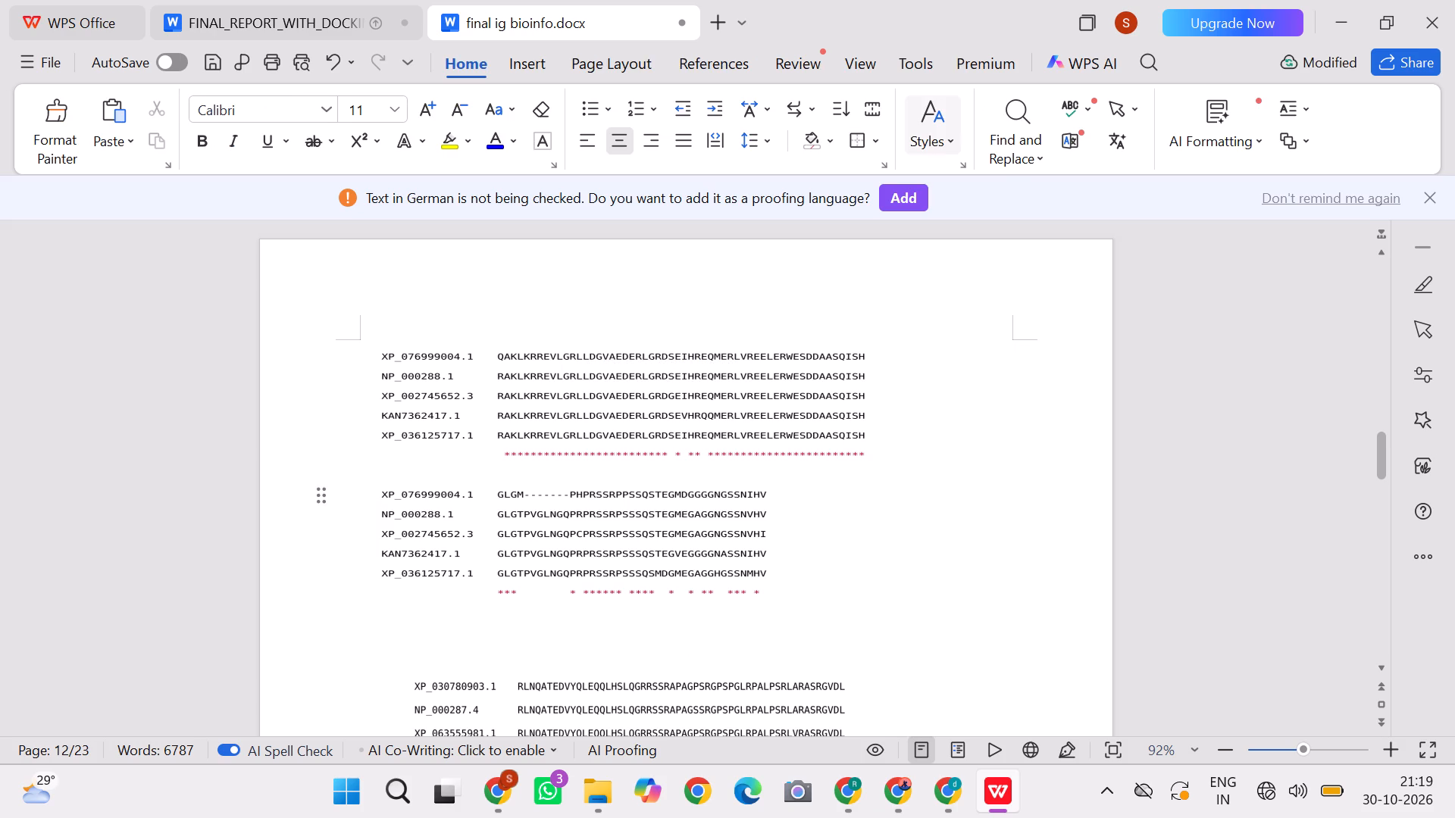
key(BackSpace)
key(BackSpace)
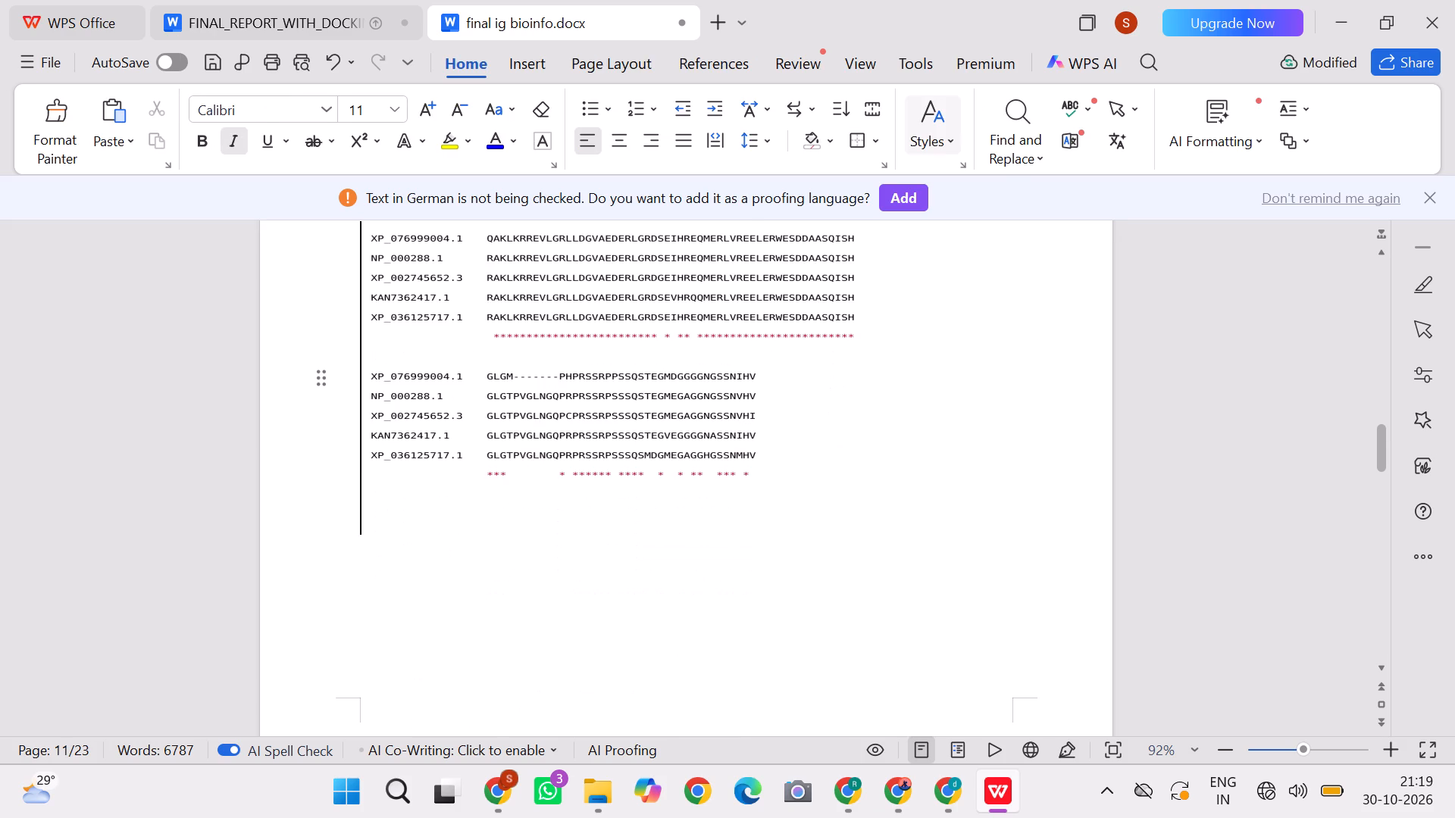
scroll(333, 598, up, 2)
scroll(333, 598, down, 1)
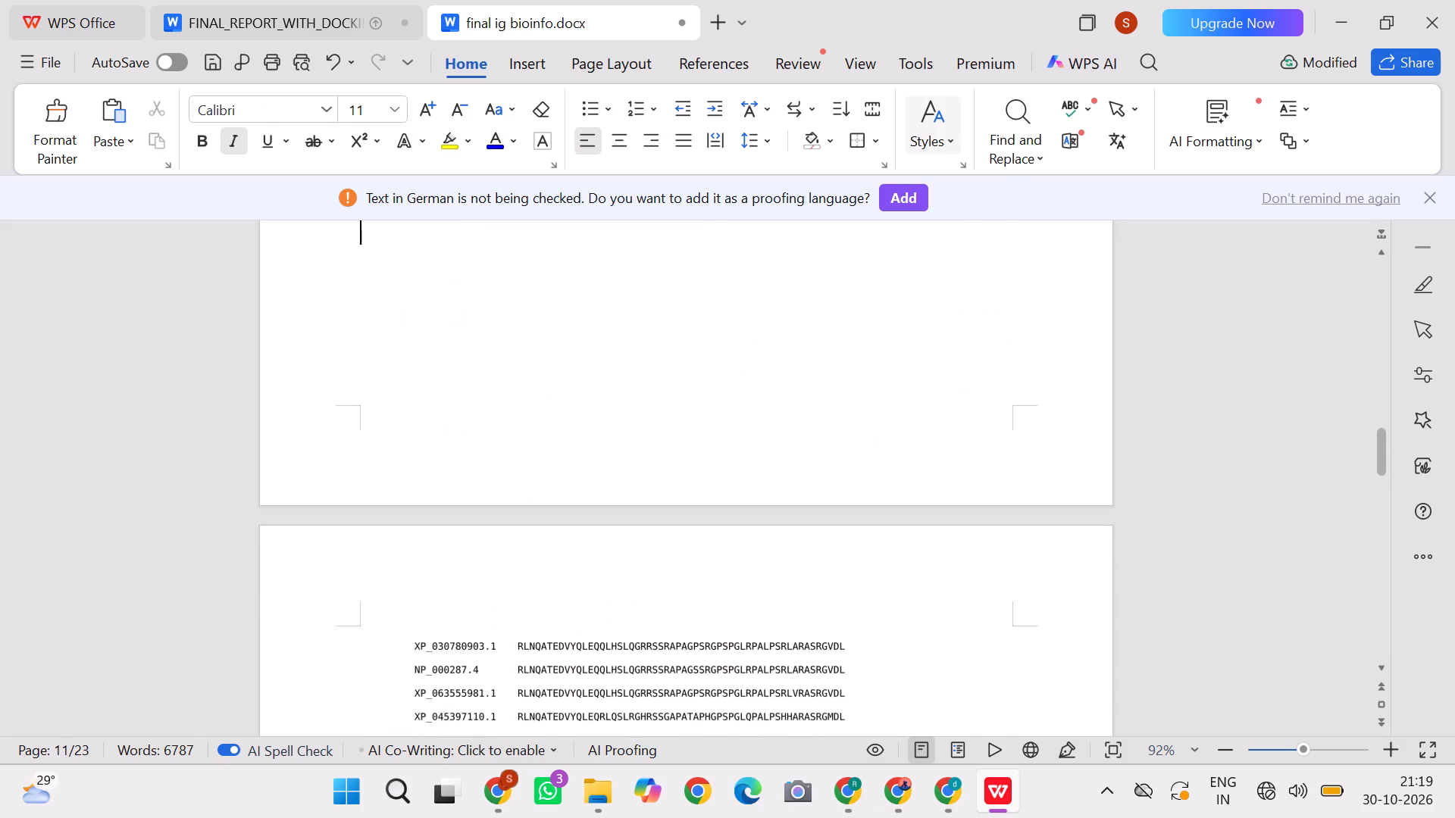
scroll(333, 598, down, 1)
scroll(333, 598, up, 2)
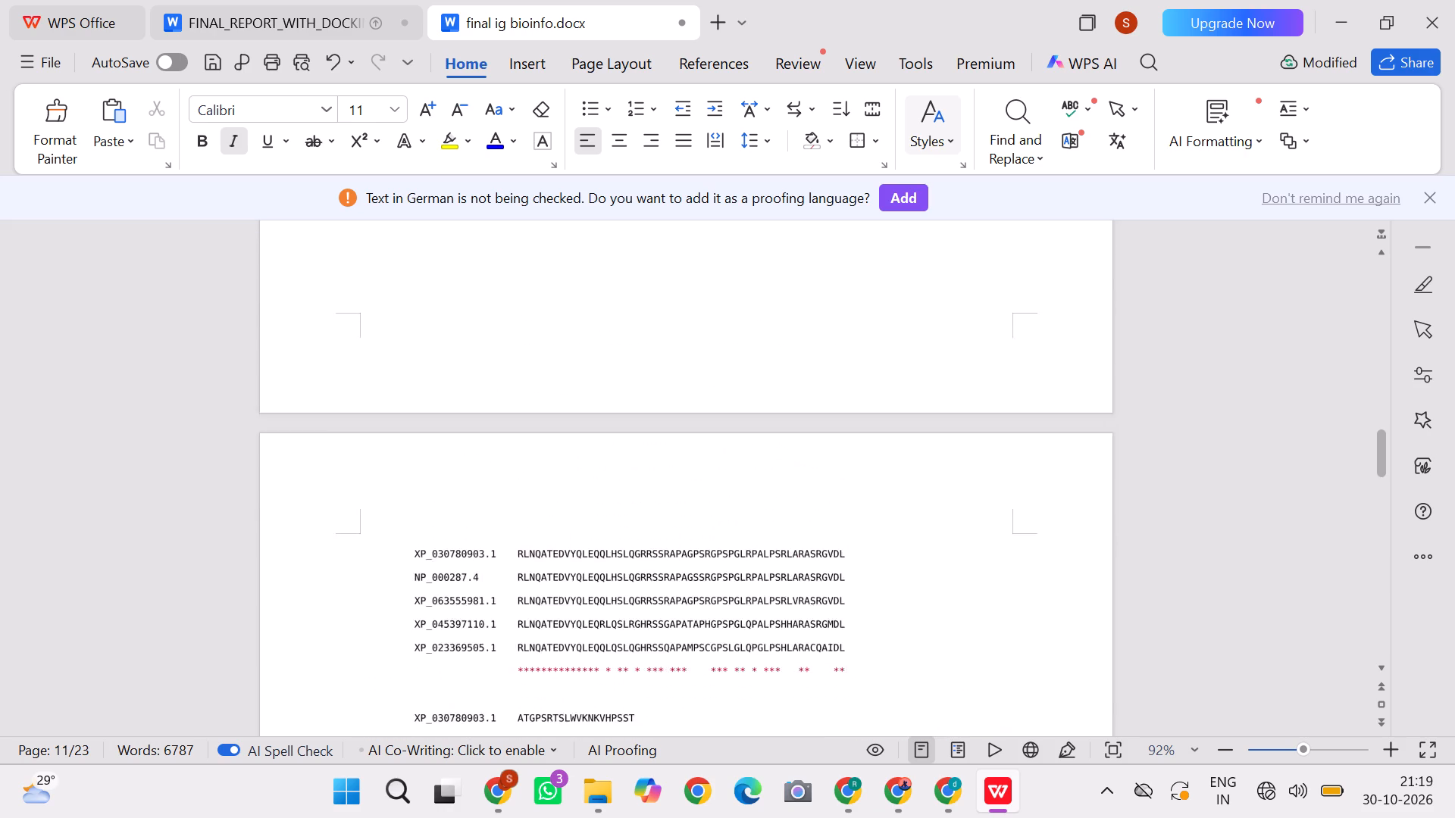
scroll(333, 598, up, 2)
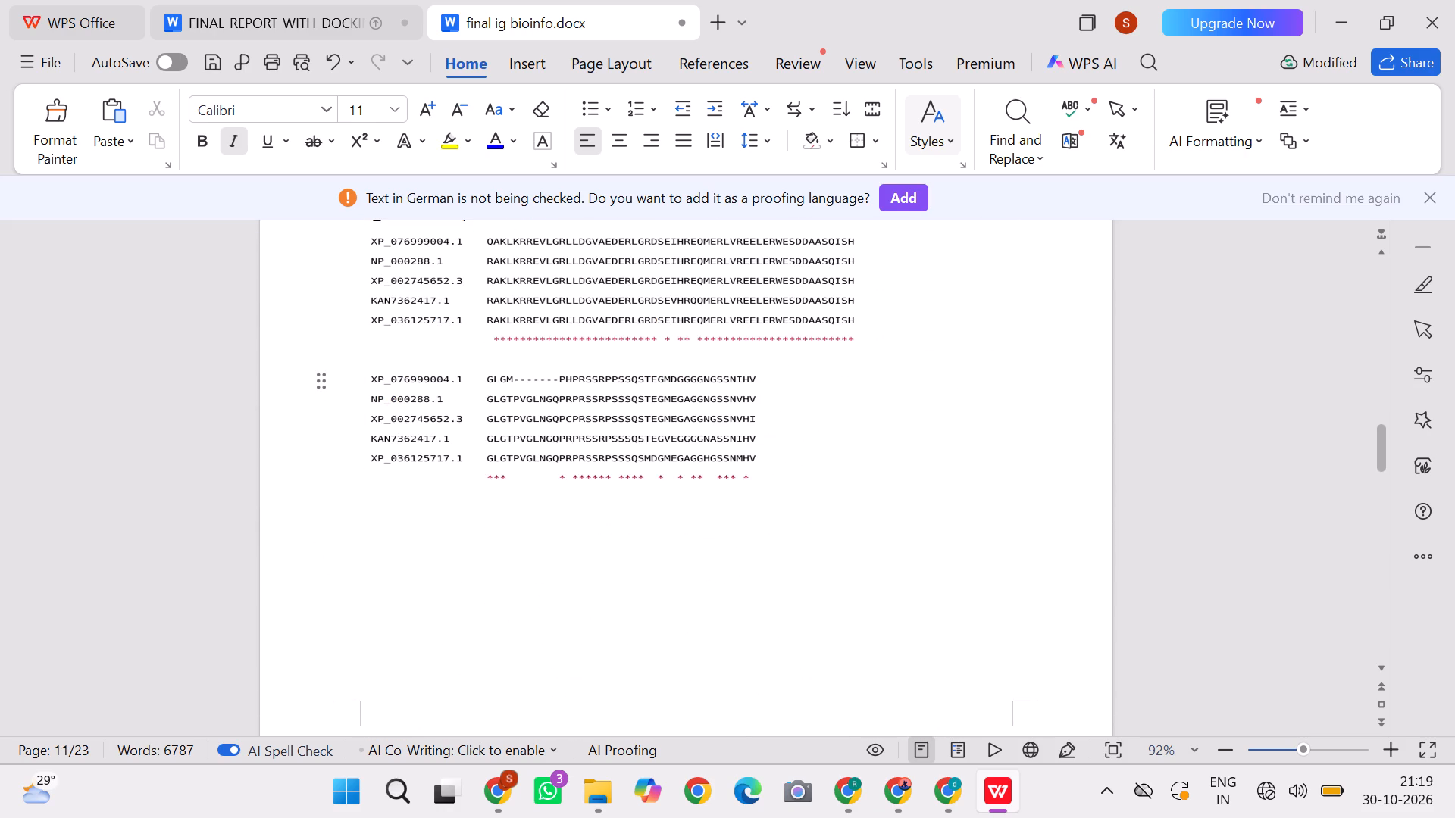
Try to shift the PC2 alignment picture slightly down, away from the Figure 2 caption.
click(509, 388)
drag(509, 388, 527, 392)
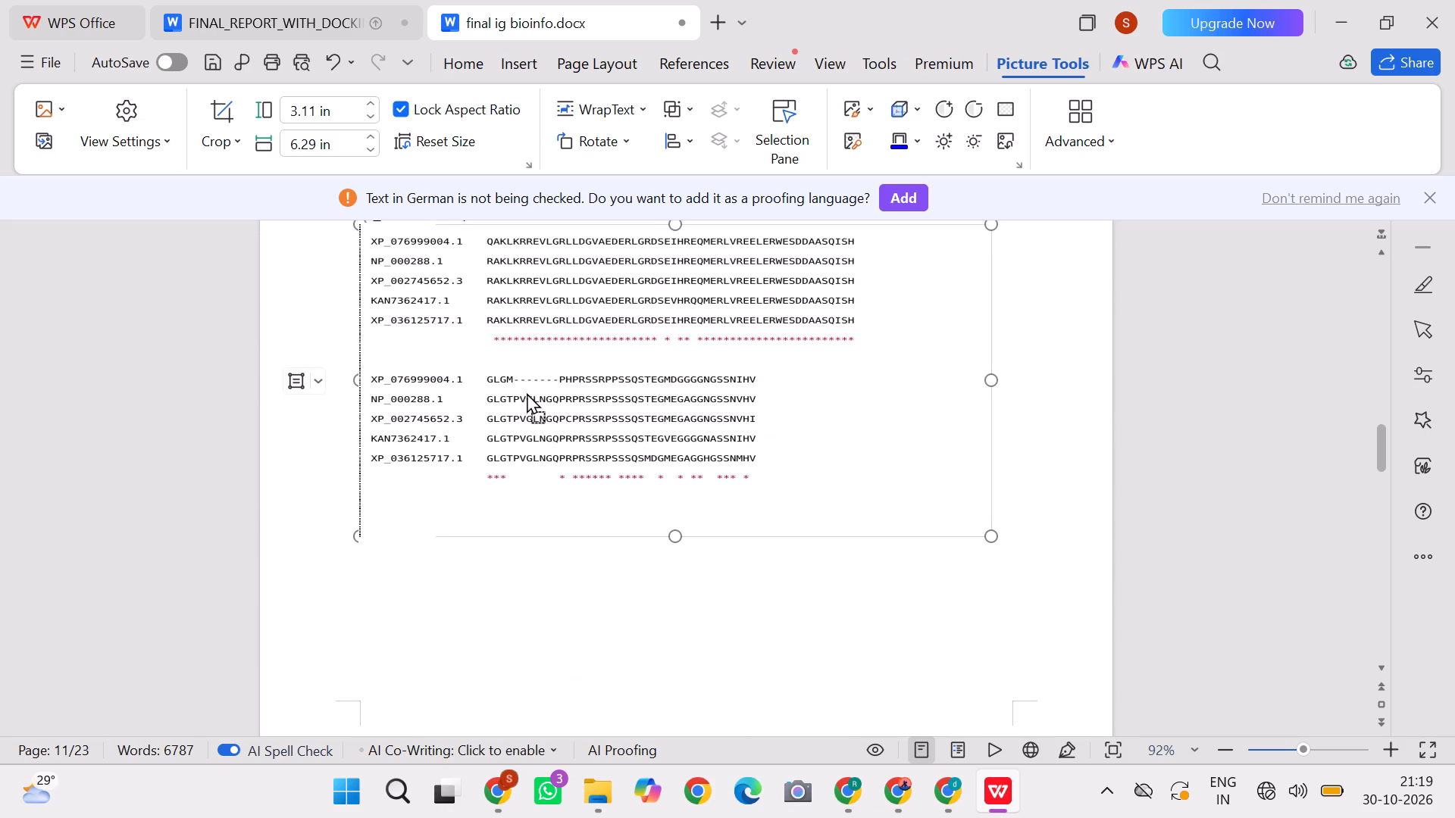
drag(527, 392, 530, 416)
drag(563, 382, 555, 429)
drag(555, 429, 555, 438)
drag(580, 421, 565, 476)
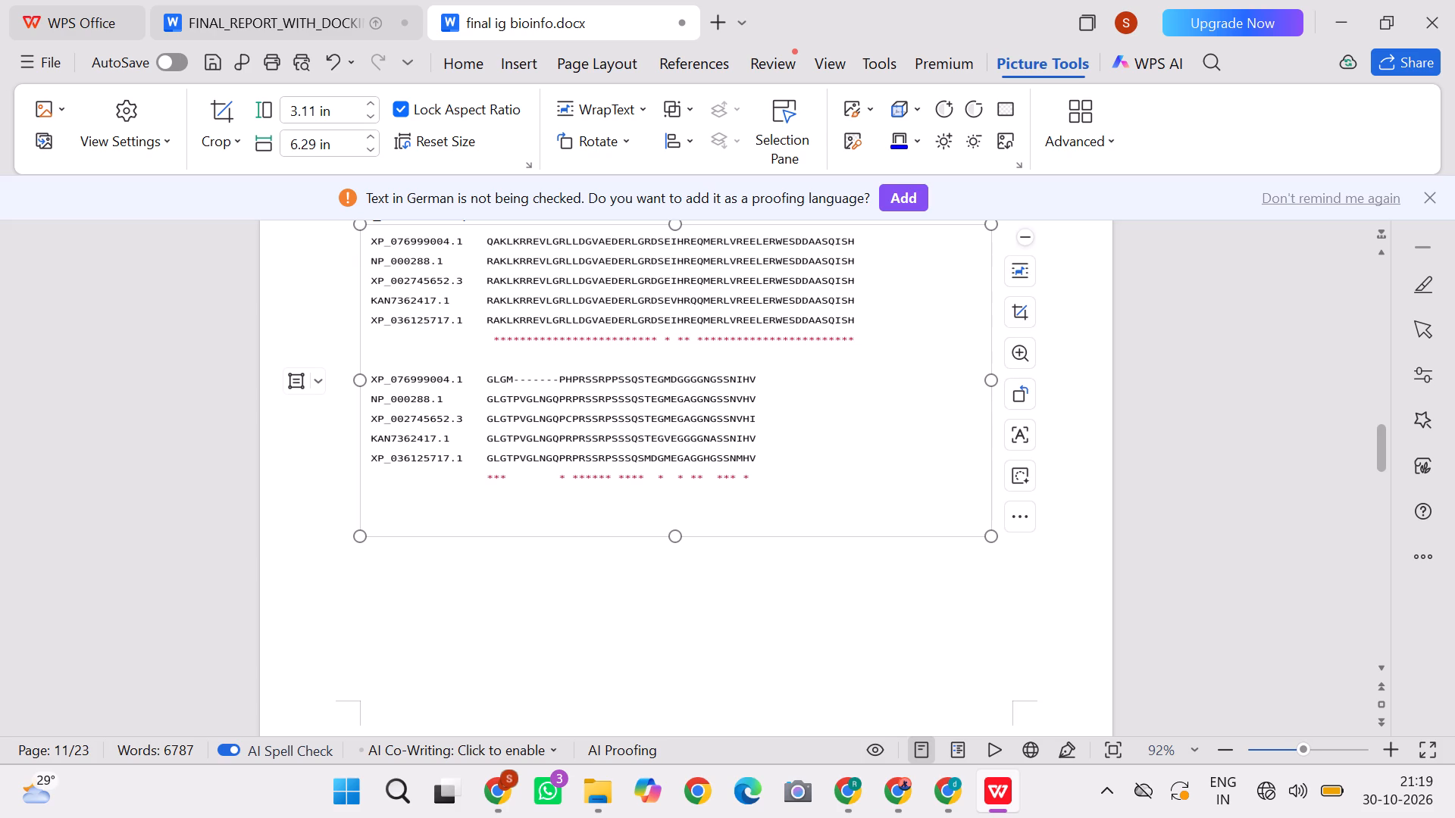
Insert three paragraph breaks after the Figure 2 caption to separate it from the PC2 alignment picture.
scroll(646, 457, up, 2)
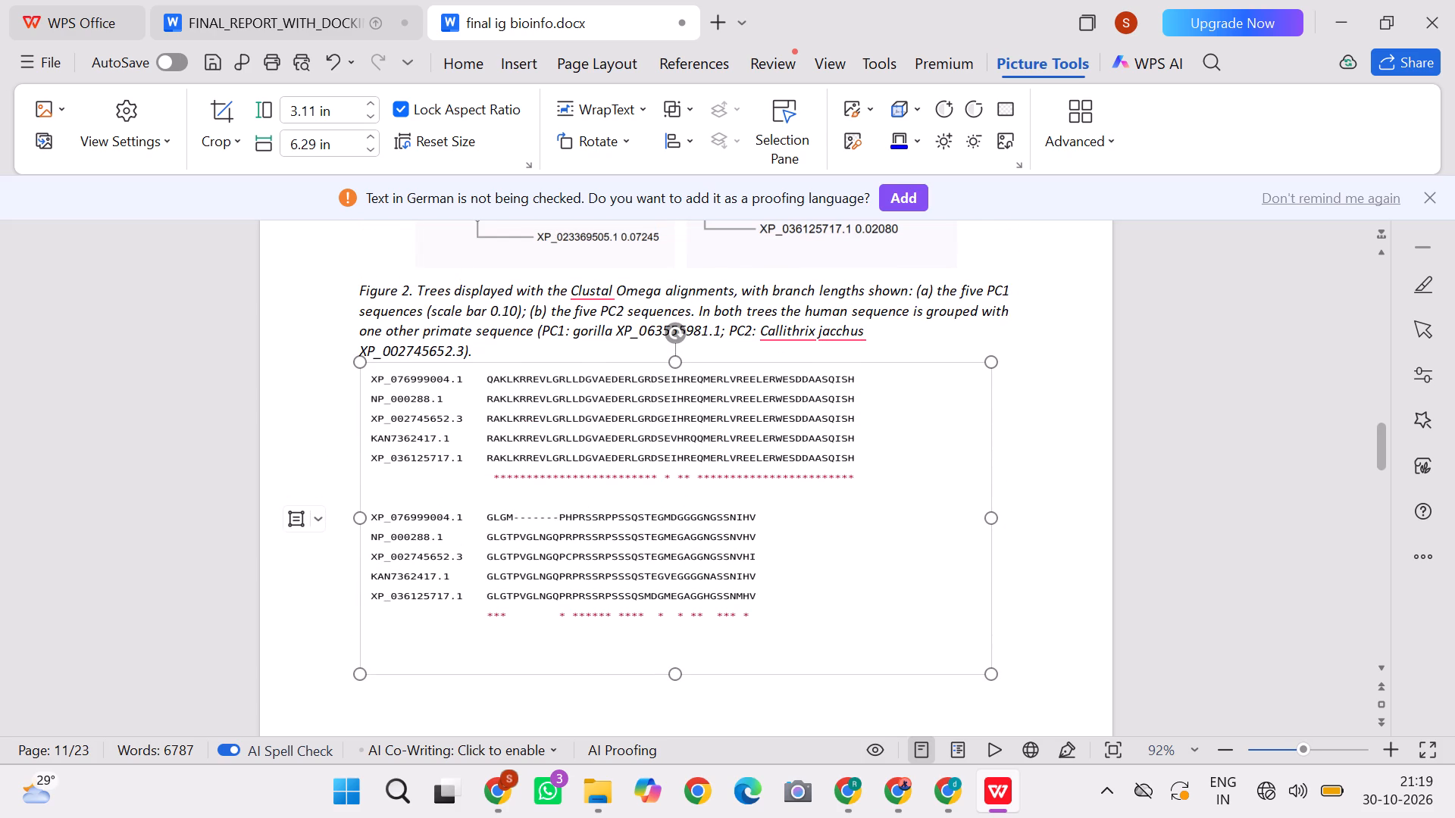
click(475, 352)
key(Return)
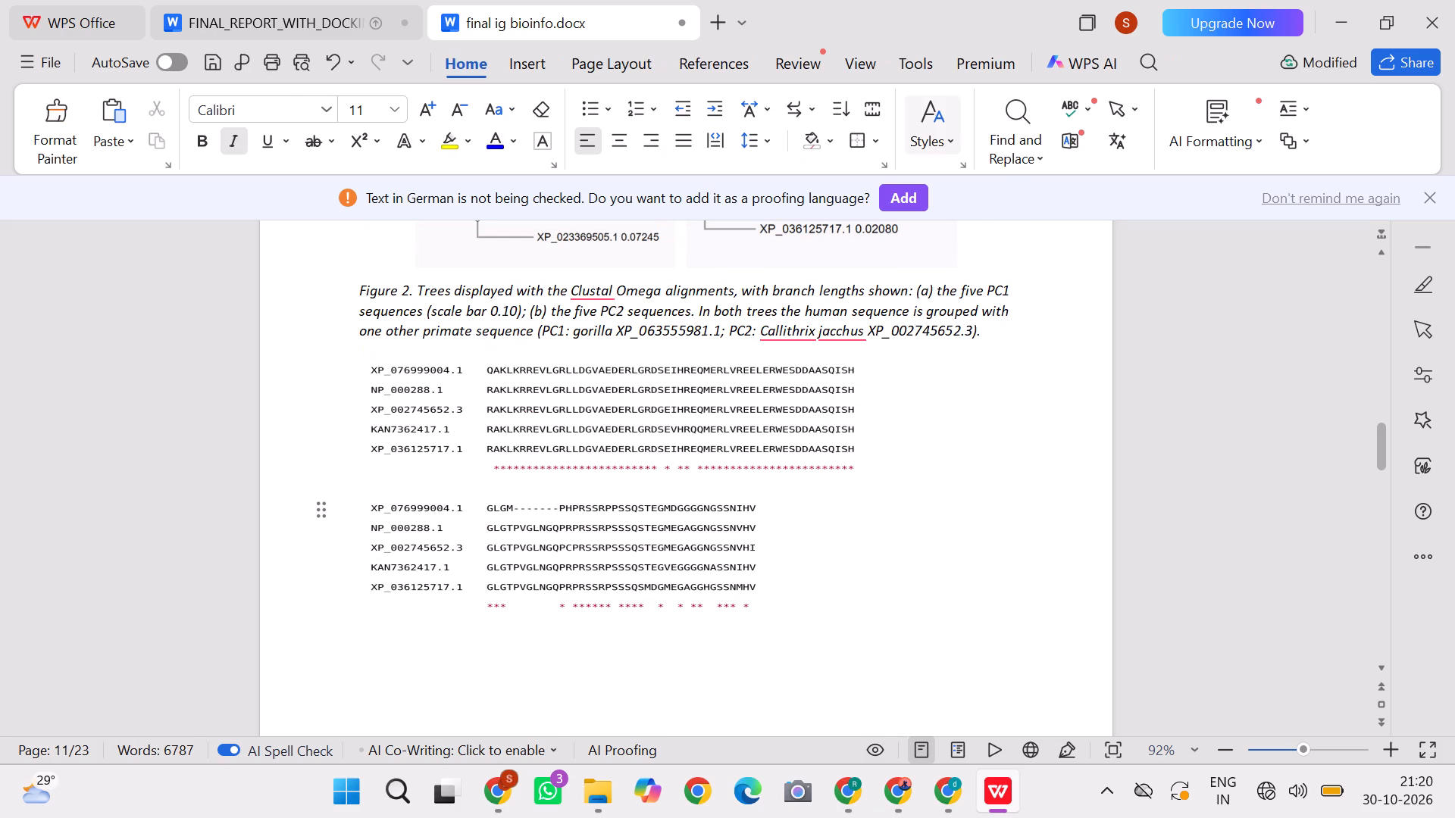
key(Return)
key(Return)
Review the Figure 3 caption and section 4.6 on predicted three-dimensional structures, including Table 9, Figures 4 and 5 and the page gaps.
scroll(494, 441, down, 3)
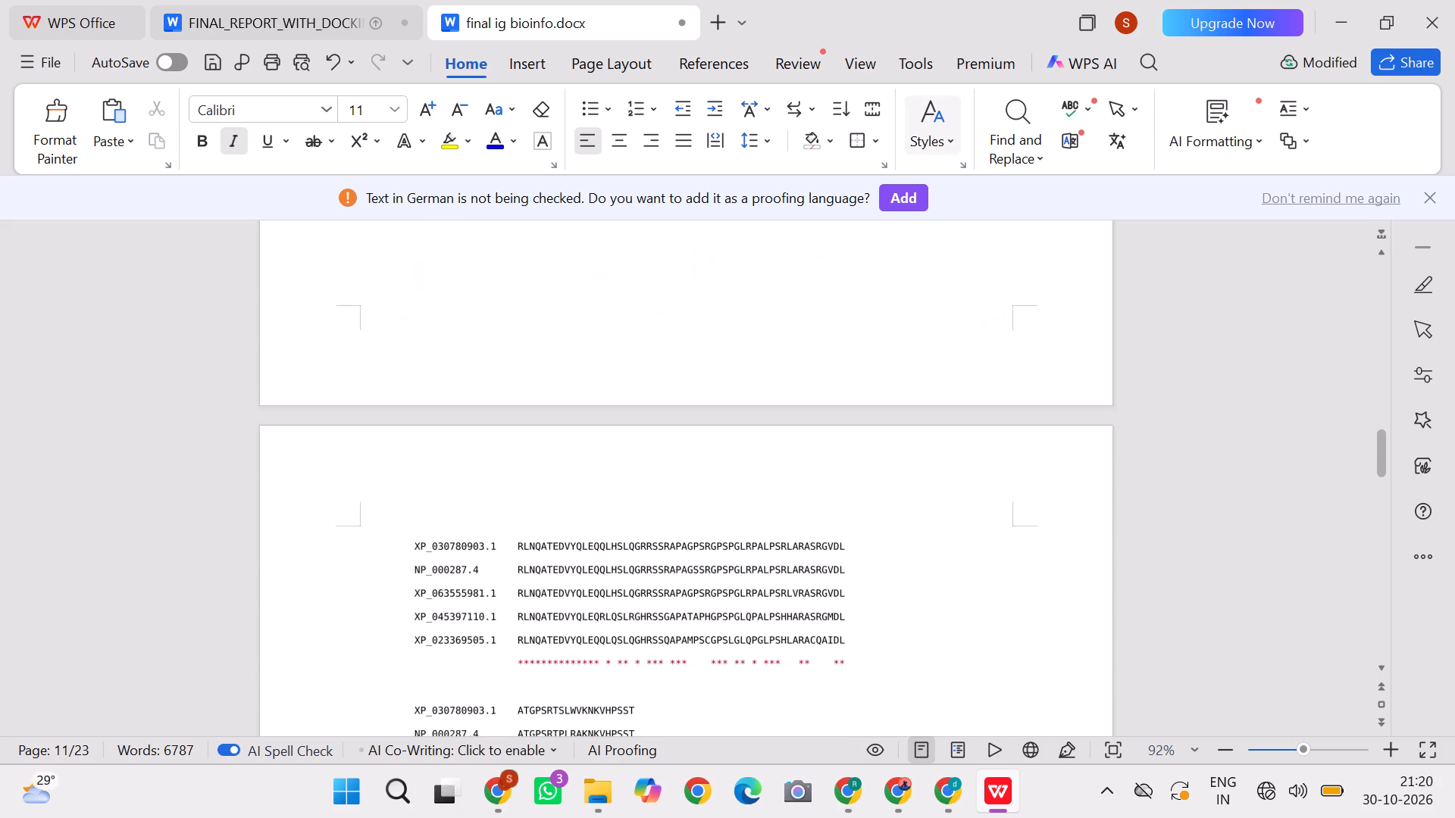
scroll(494, 441, down, 4)
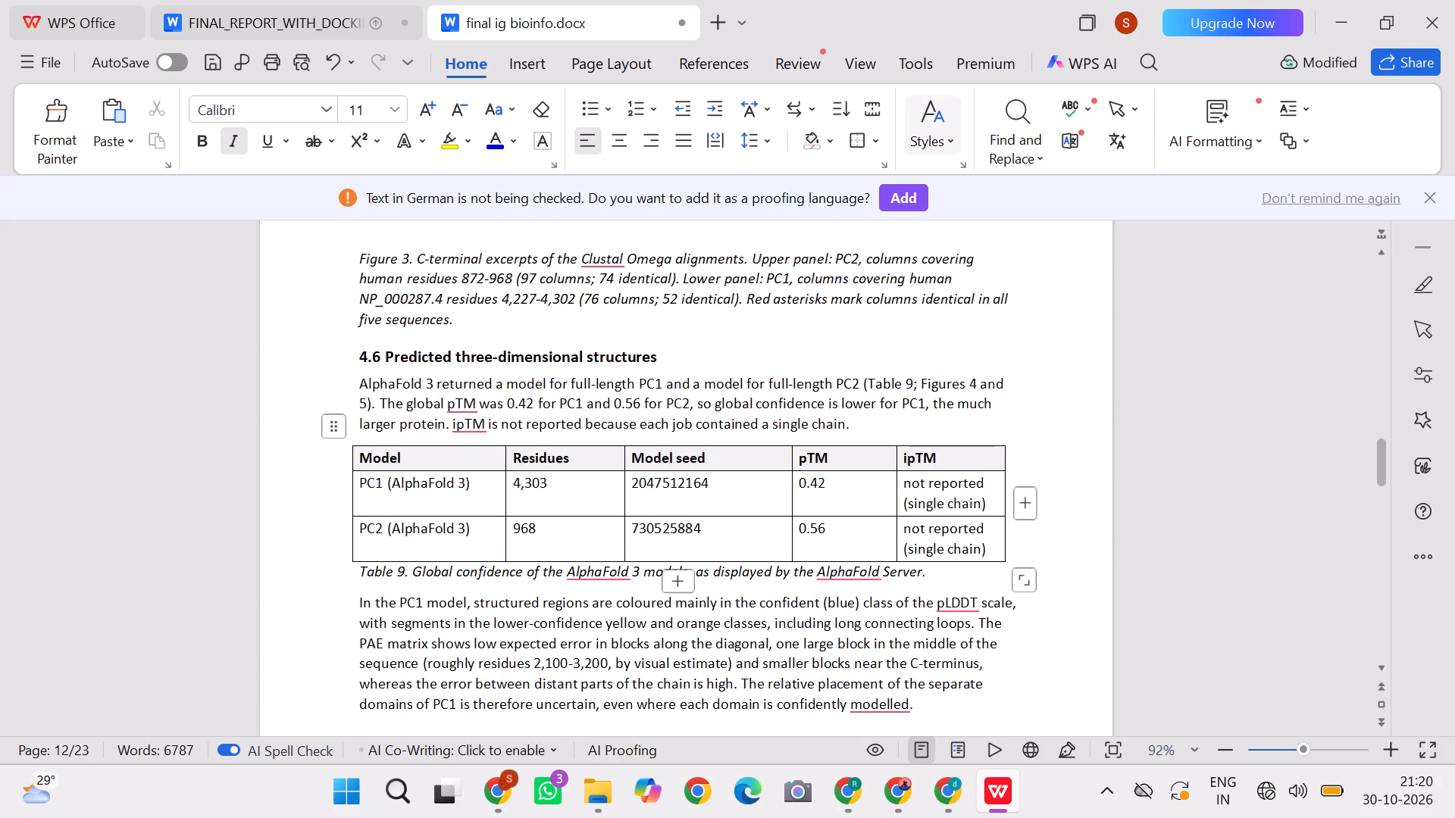
scroll(558, 322, down, 1)
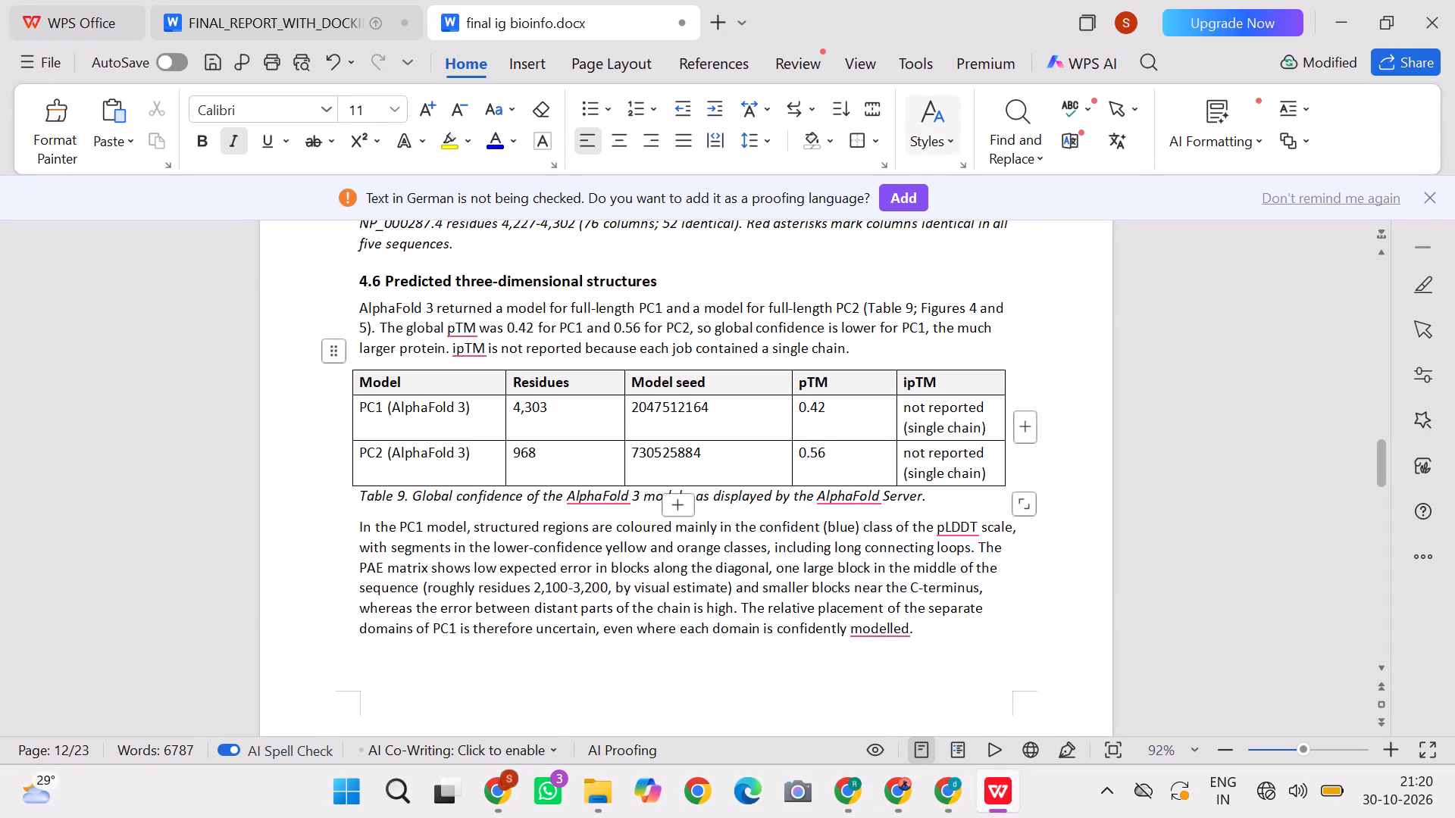
scroll(939, 451, down, 1)
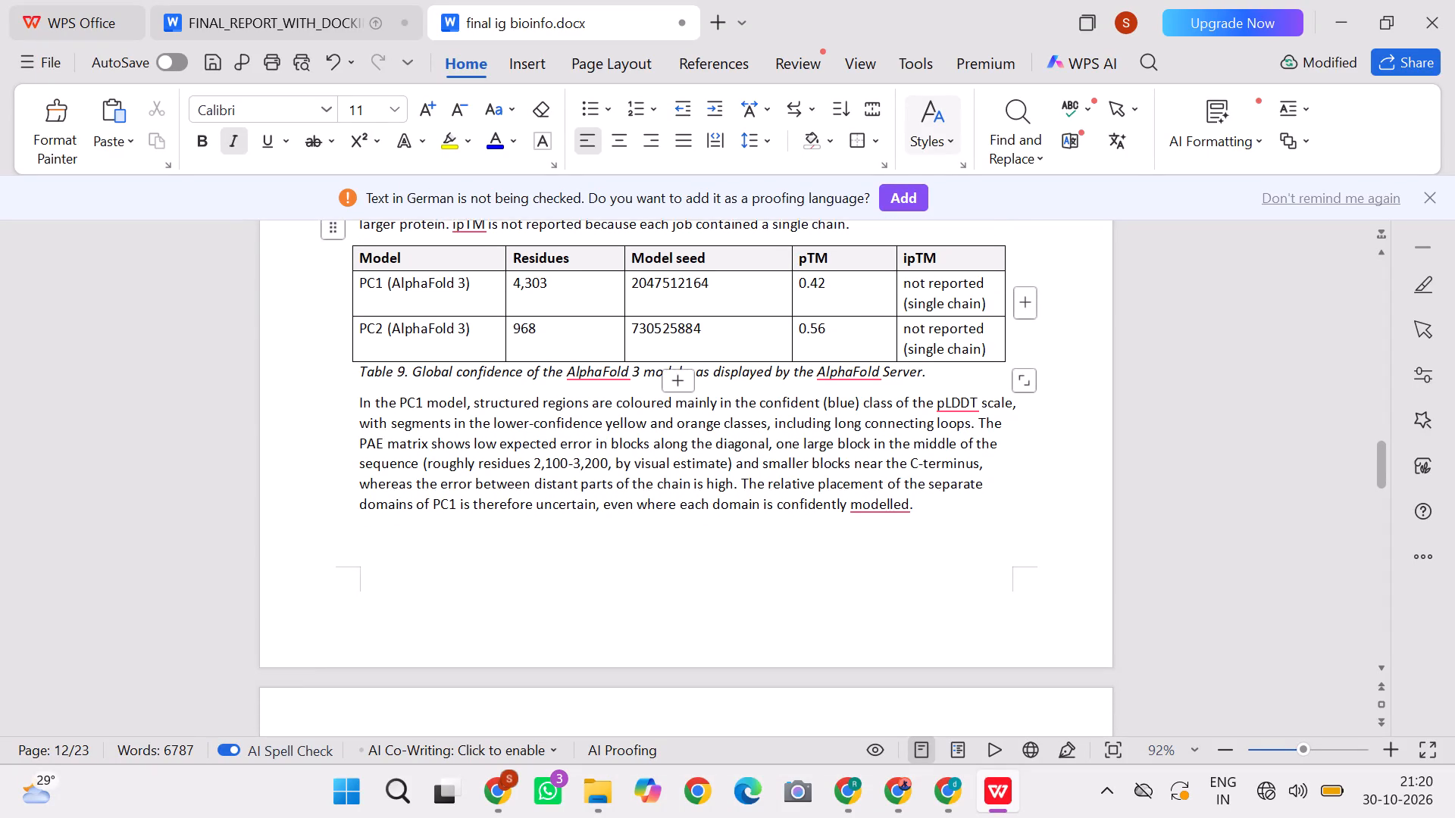
scroll(939, 451, down, 3)
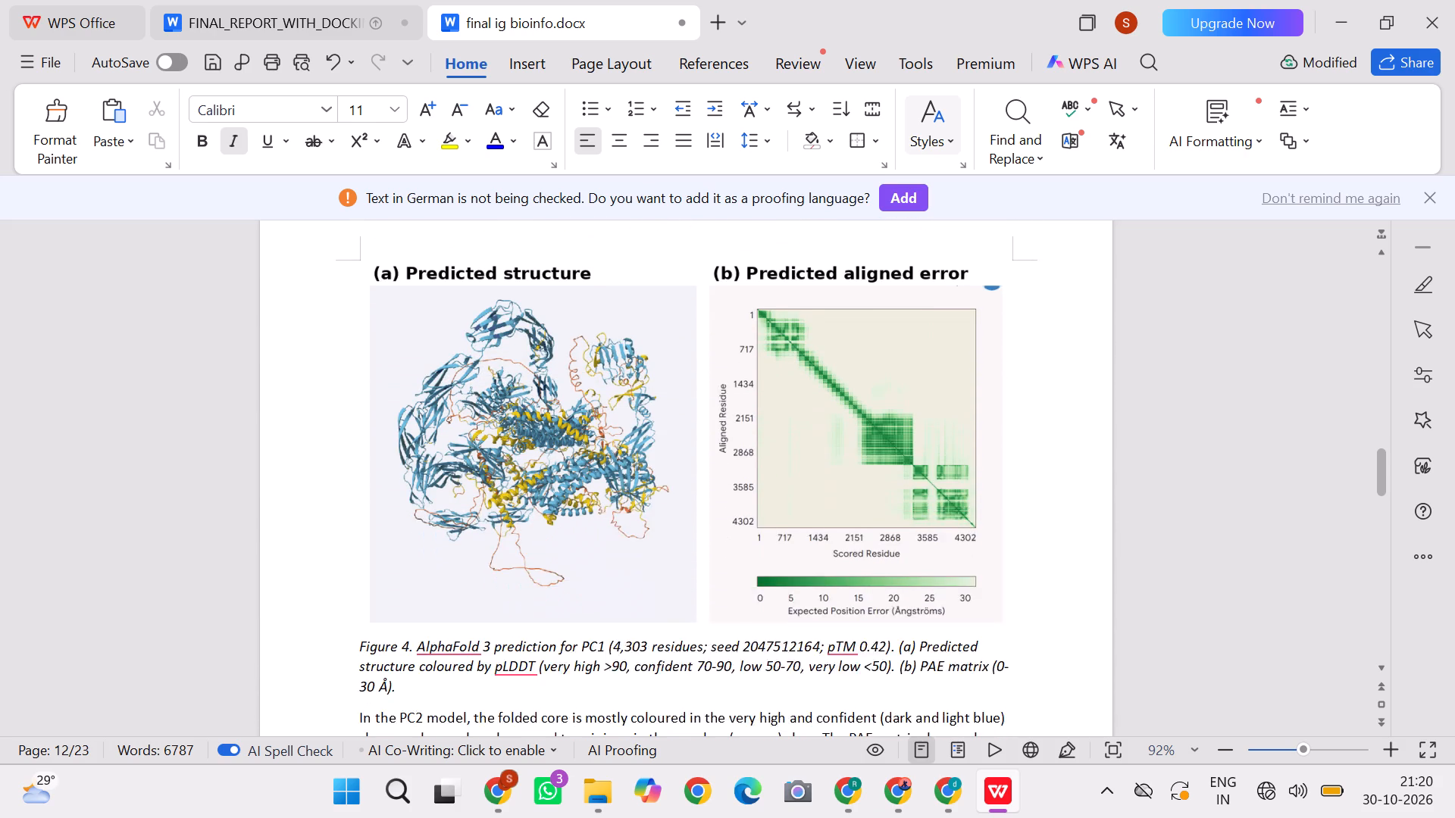
scroll(939, 451, down, 2)
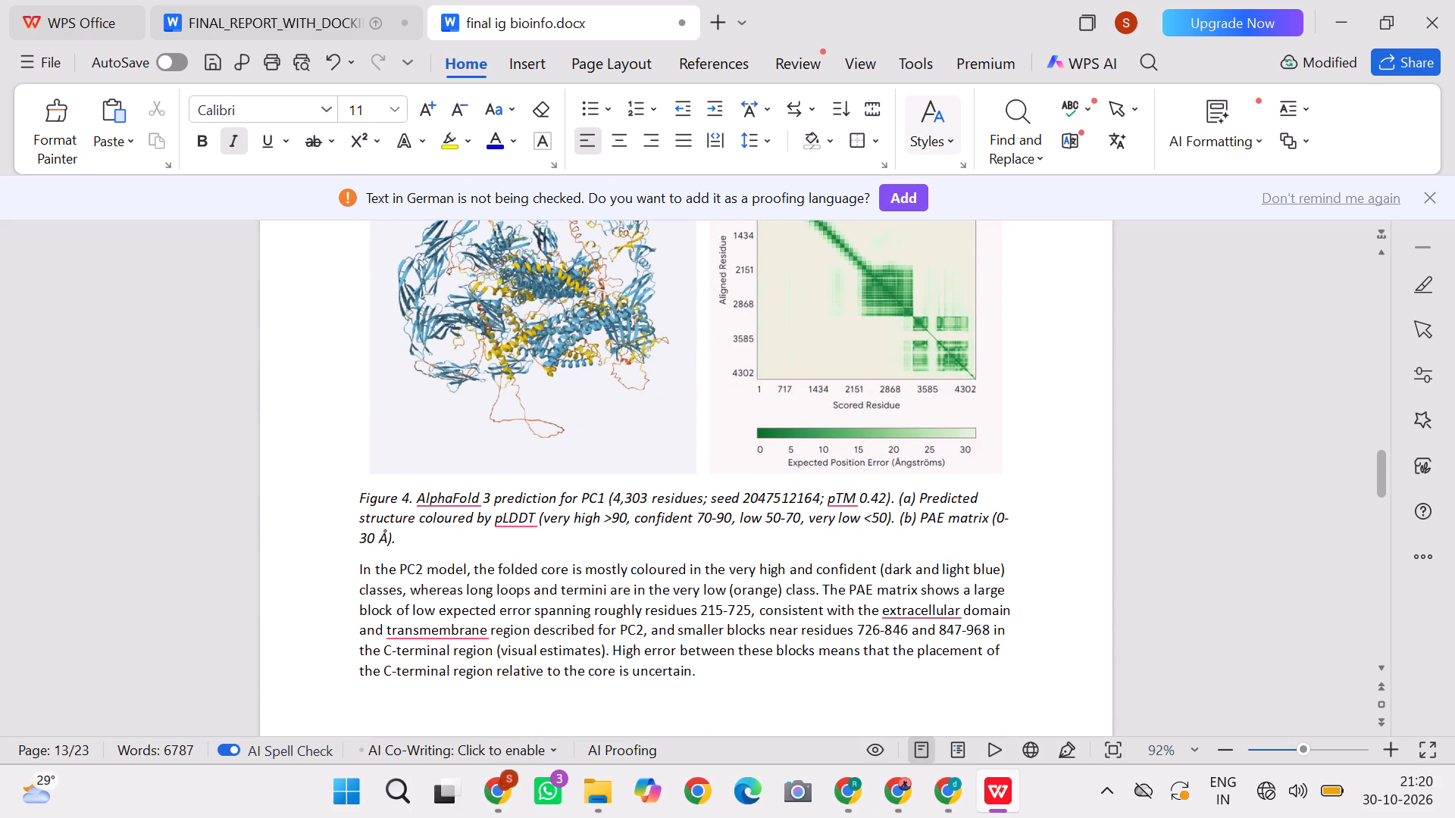
scroll(706, 577, down, 3)
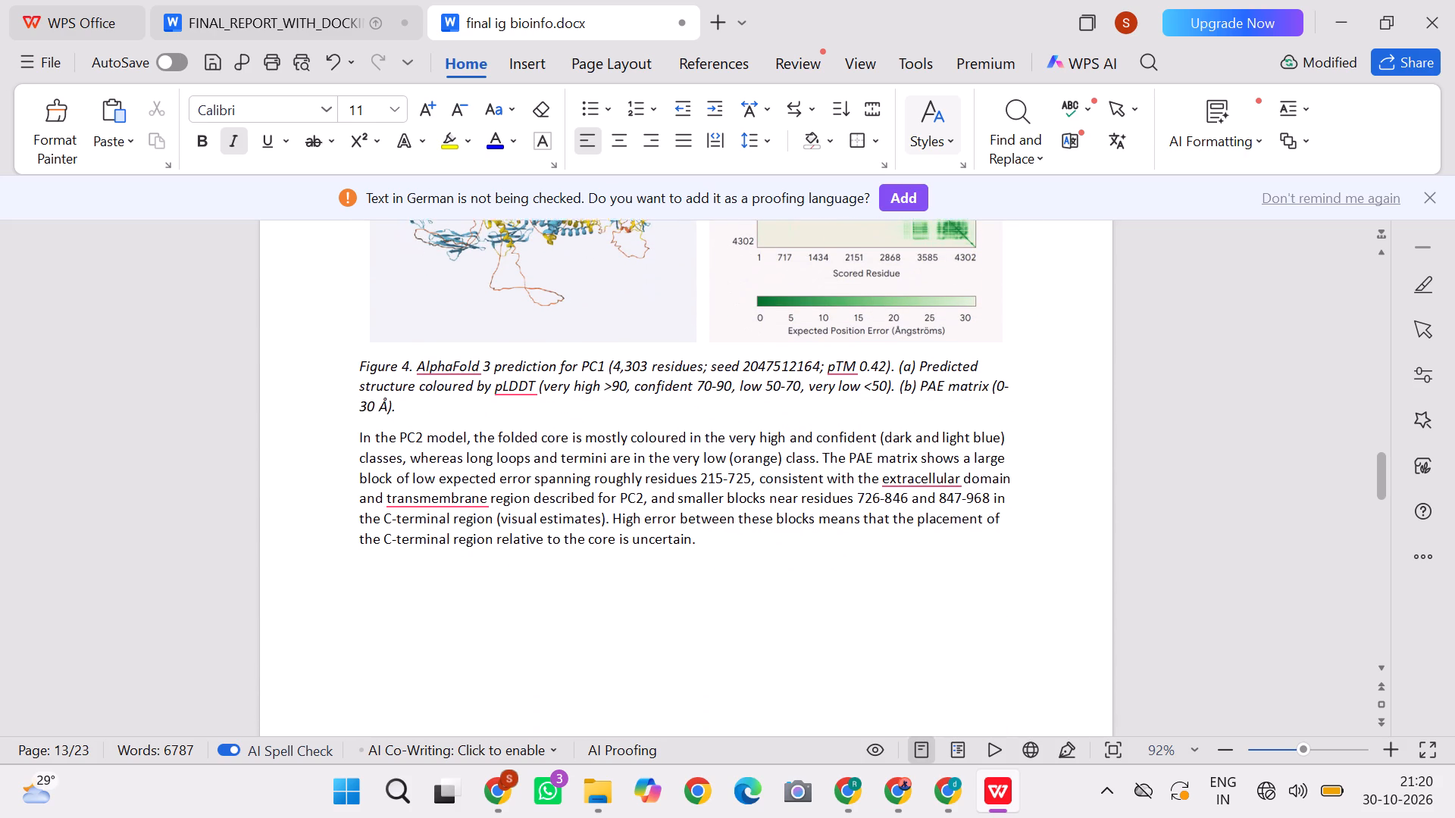
scroll(706, 577, down, 2)
scroll(706, 577, up, 1)
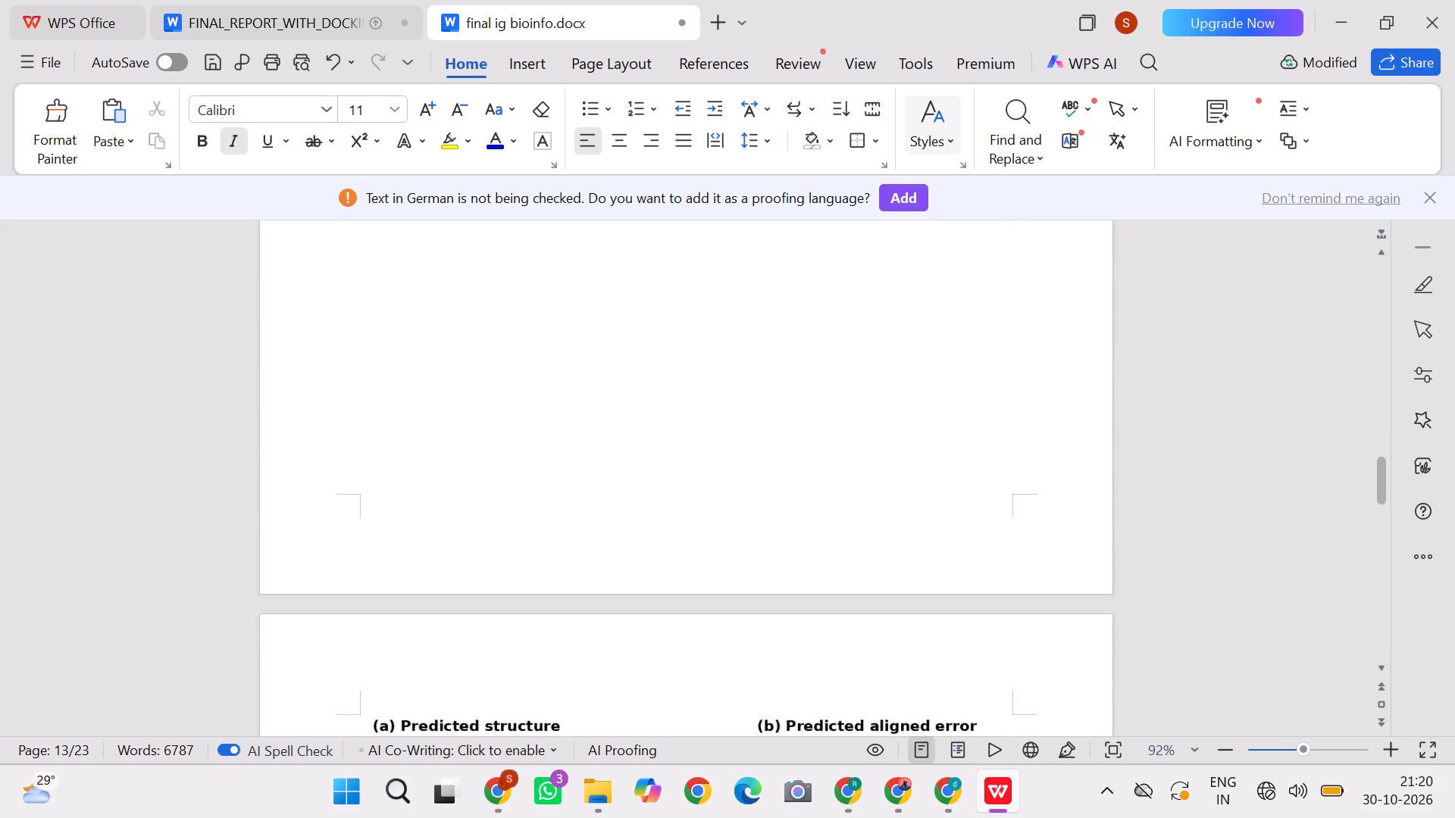
scroll(706, 577, up, 1)
scroll(706, 577, down, 2)
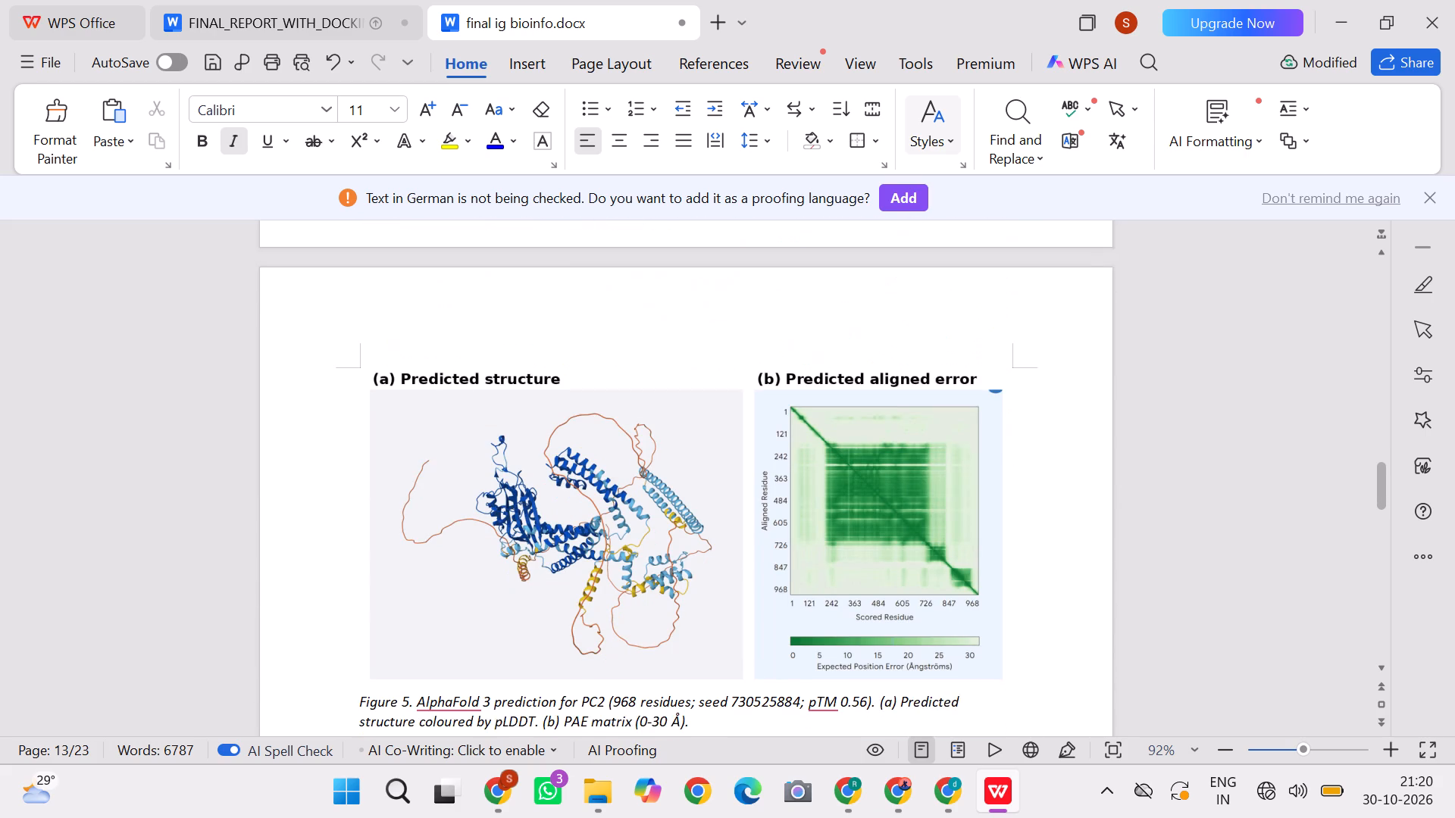
Review Figure 5 and section 4.7 on the PyMOL structural analysis, including Table 10, Figure 6 and the surrounding page gaps.
scroll(703, 574, down, 2)
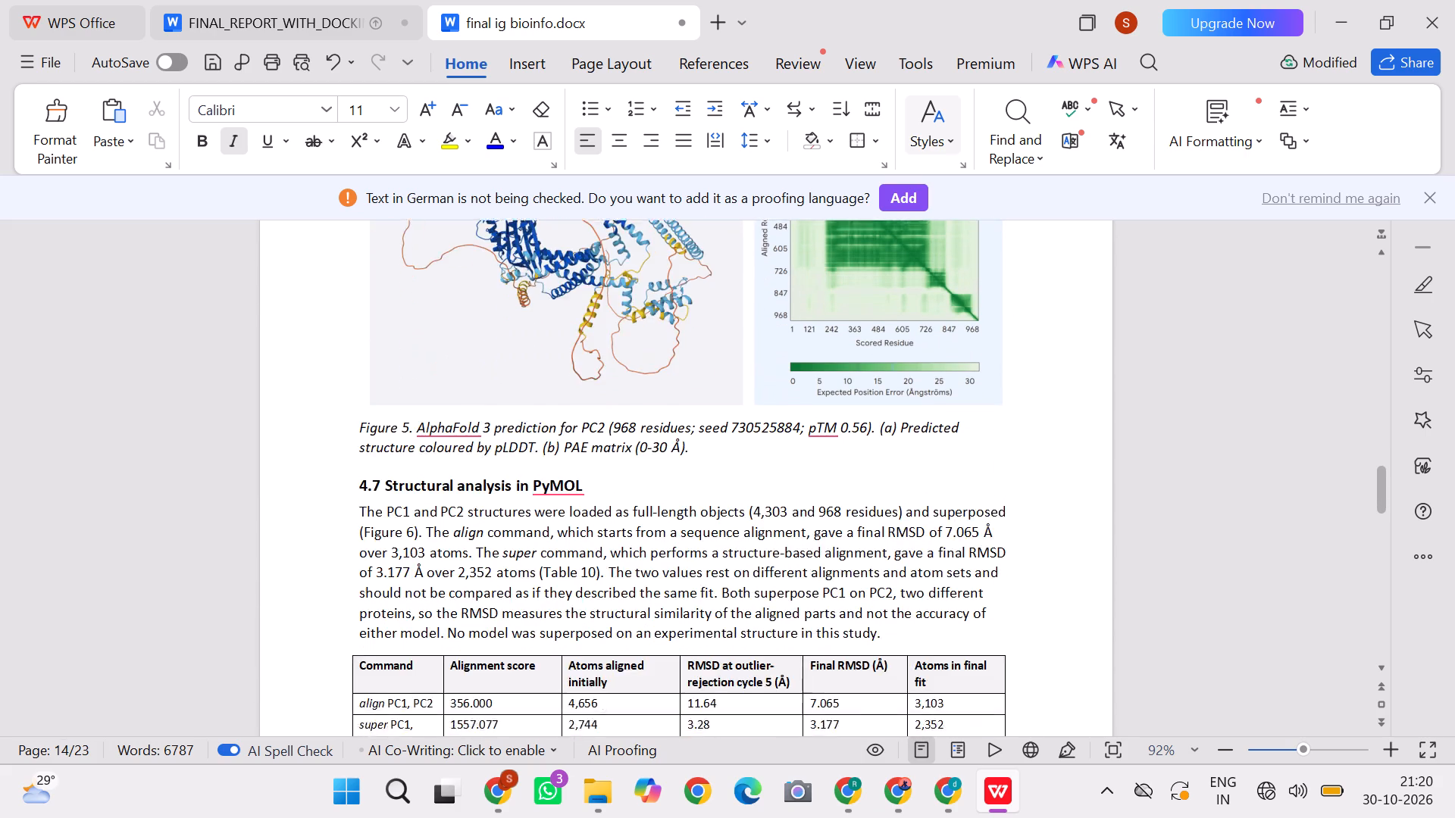
scroll(683, 549, down, 3)
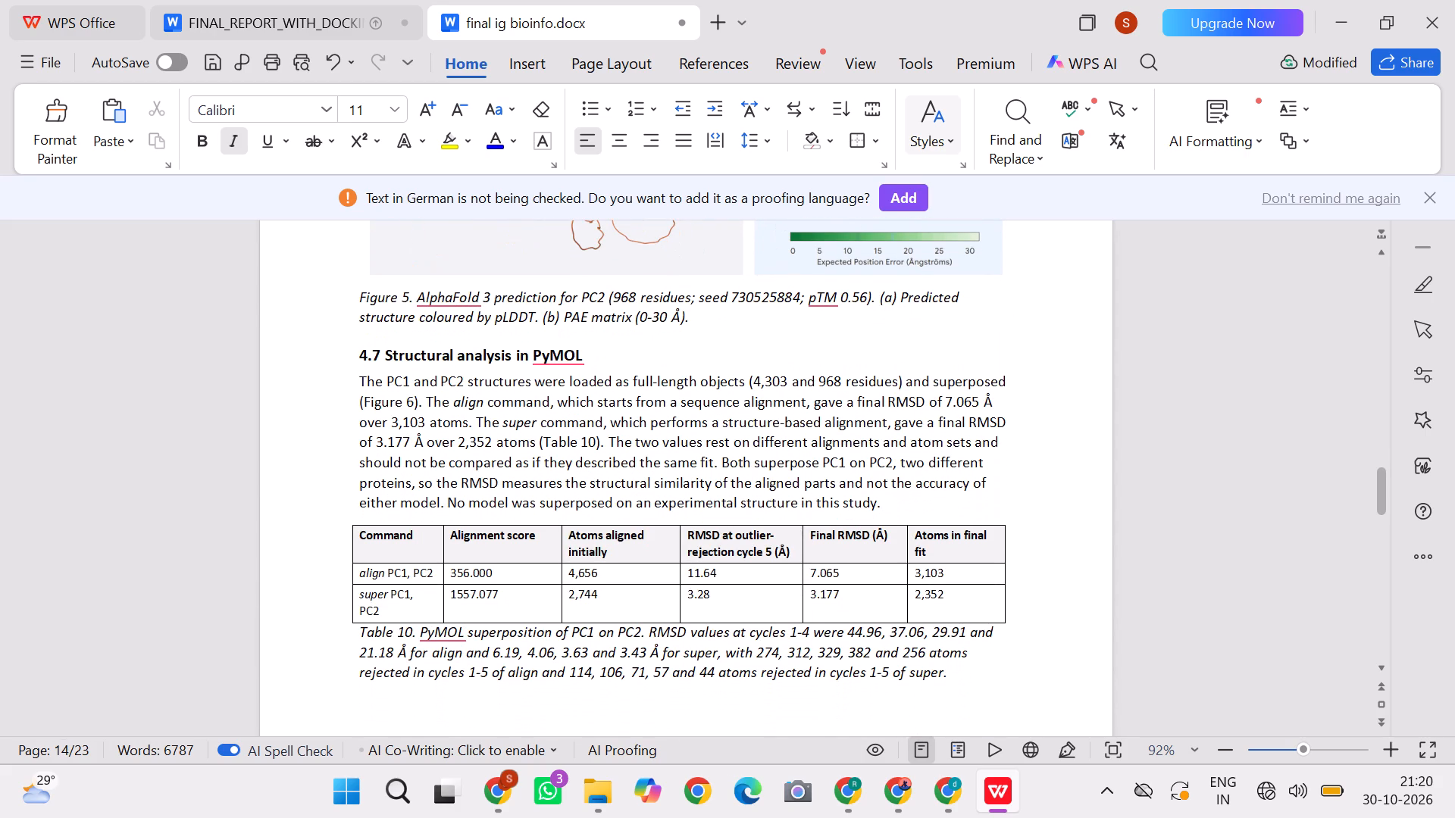
scroll(683, 549, down, 1)
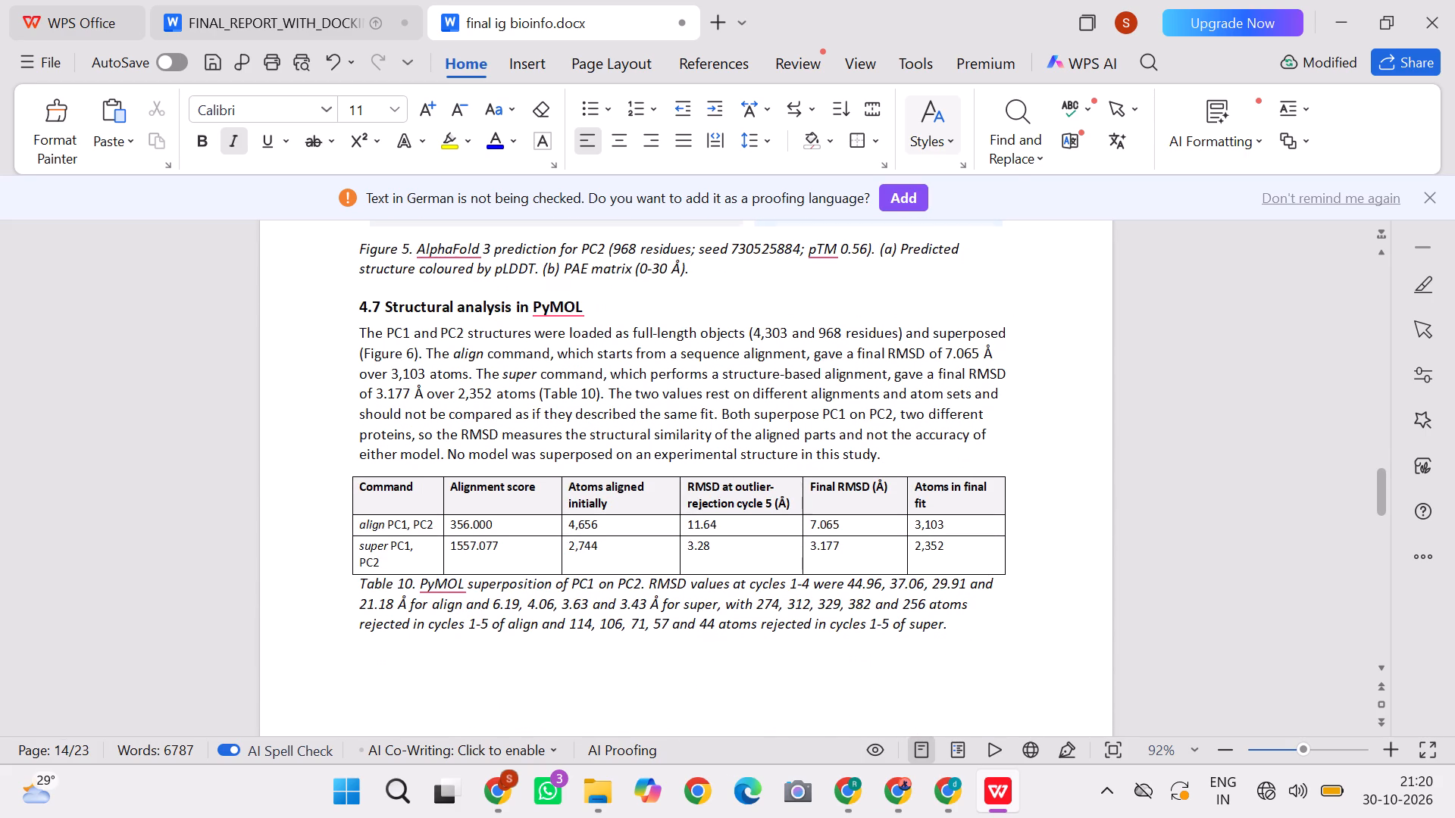
scroll(683, 549, down, 4)
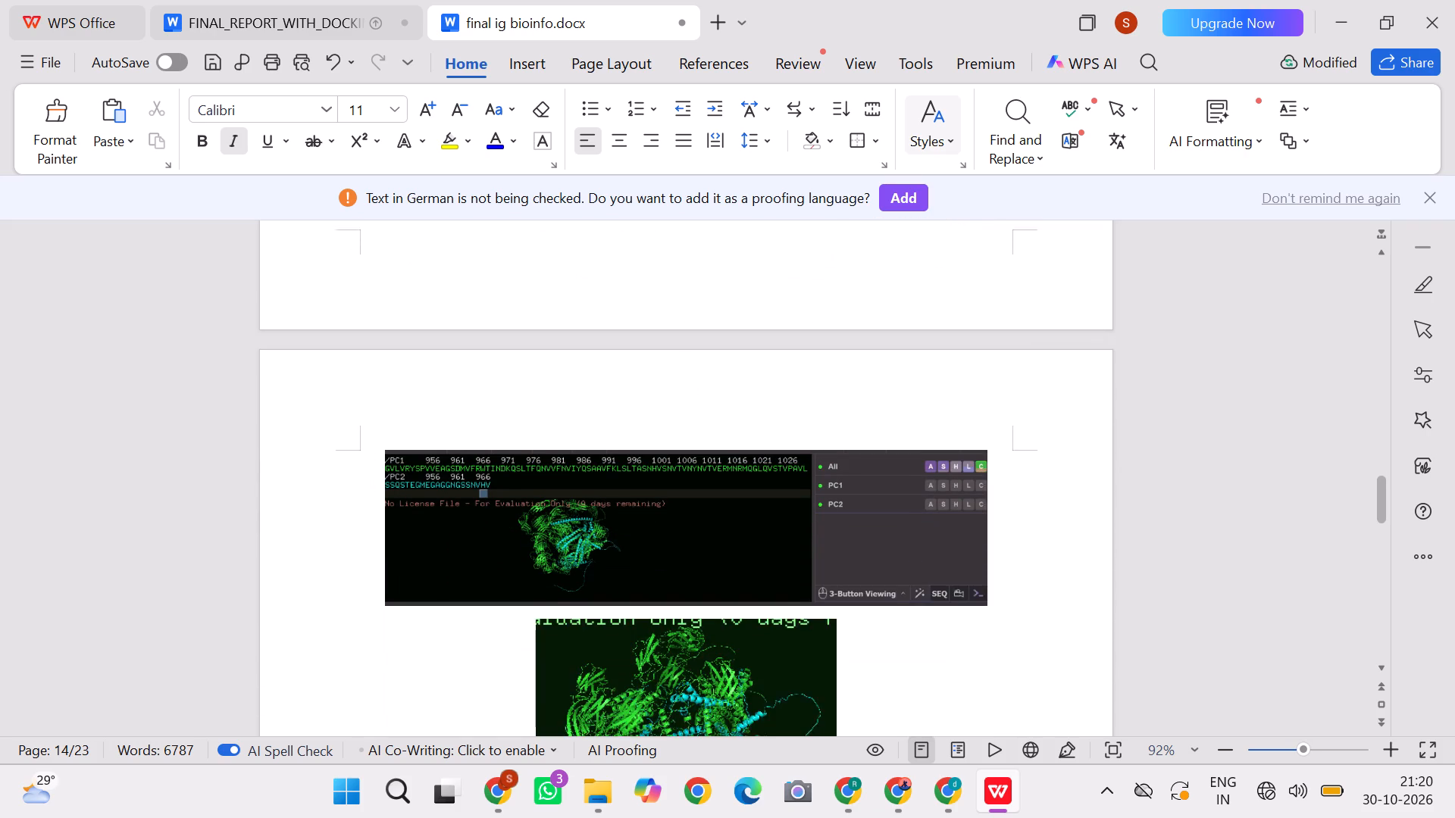
scroll(683, 549, down, 5)
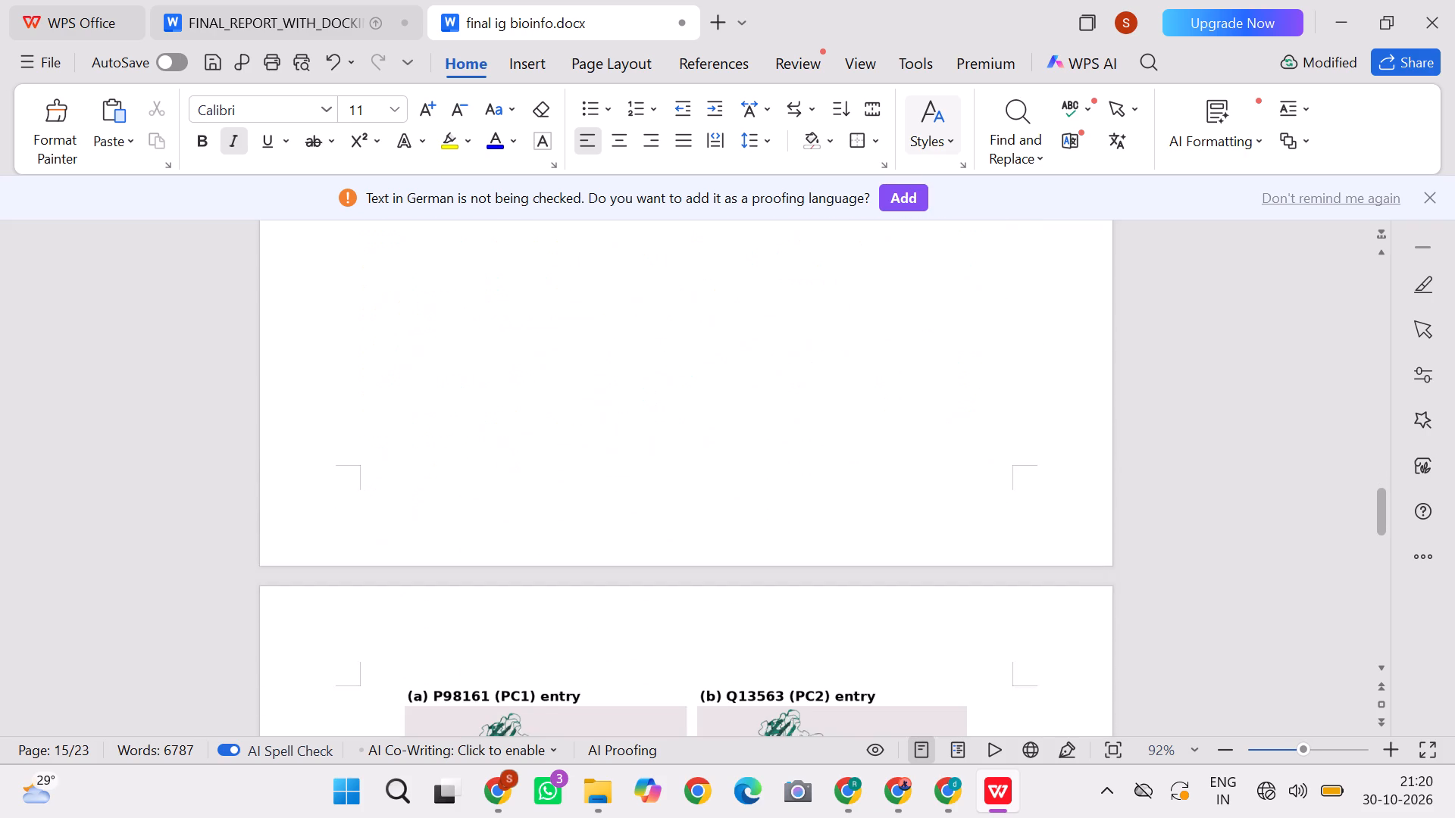
scroll(683, 549, up, 3)
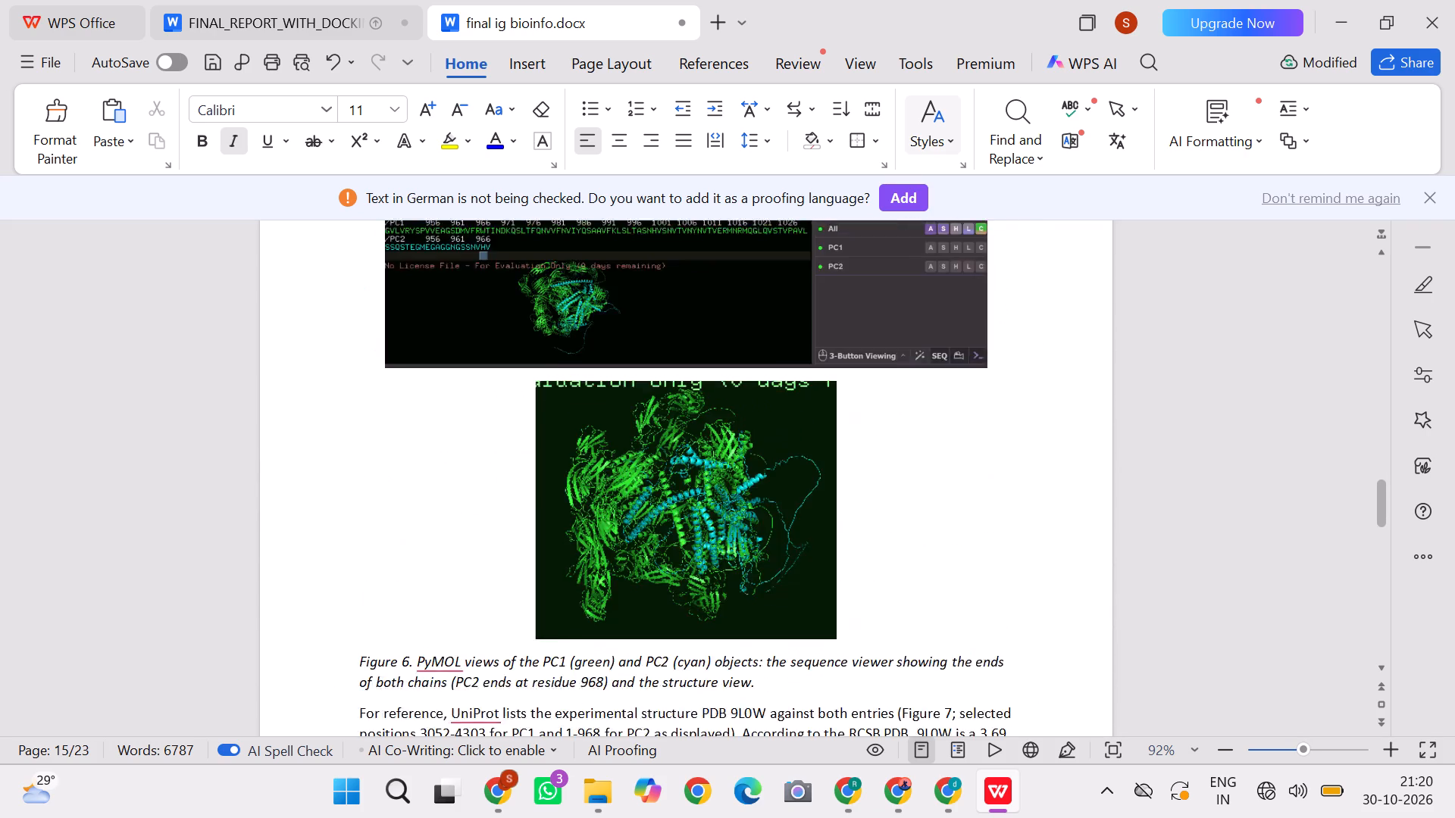
scroll(683, 549, up, 3)
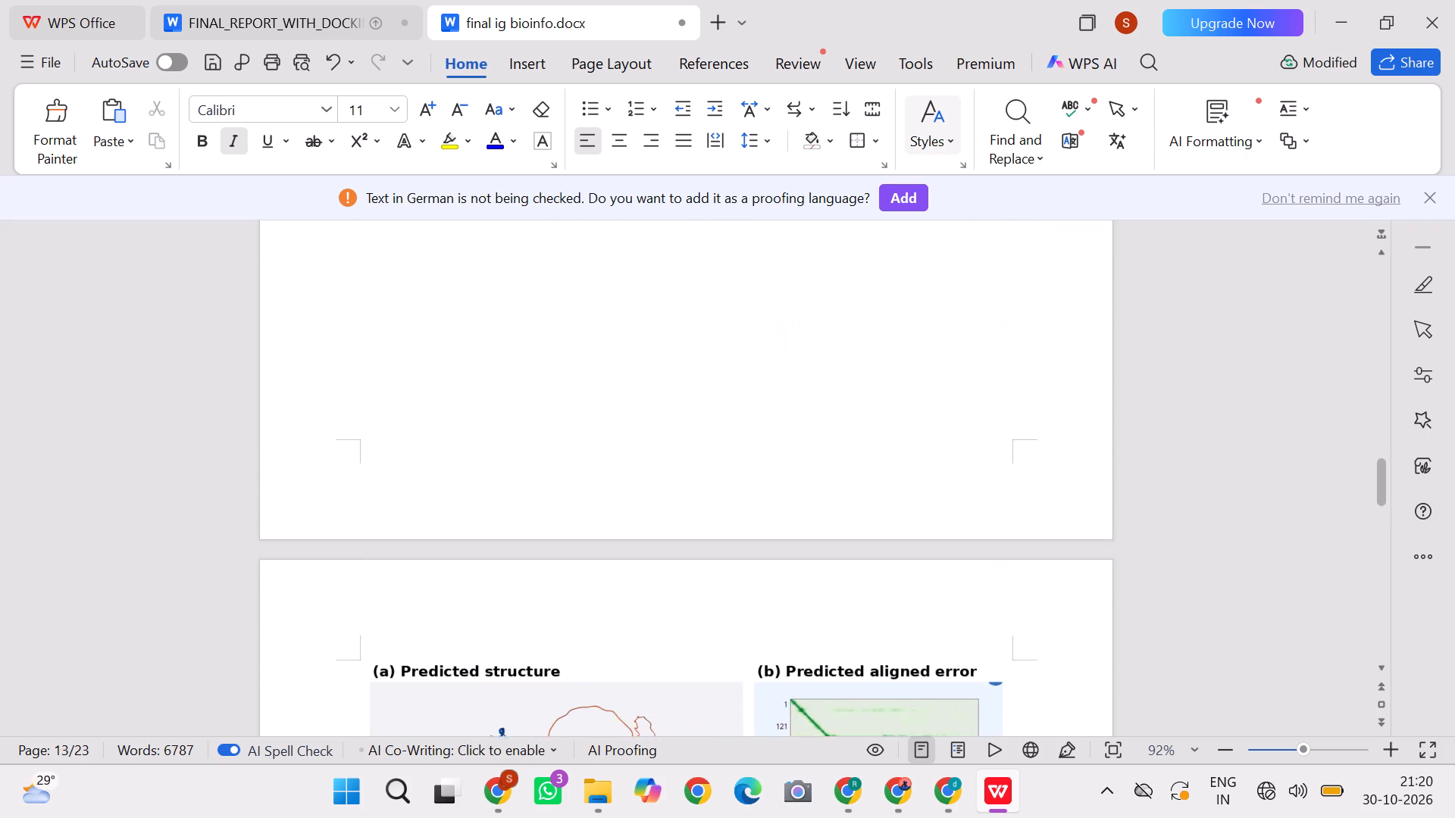
scroll(683, 549, up, 2)
scroll(683, 549, down, 1)
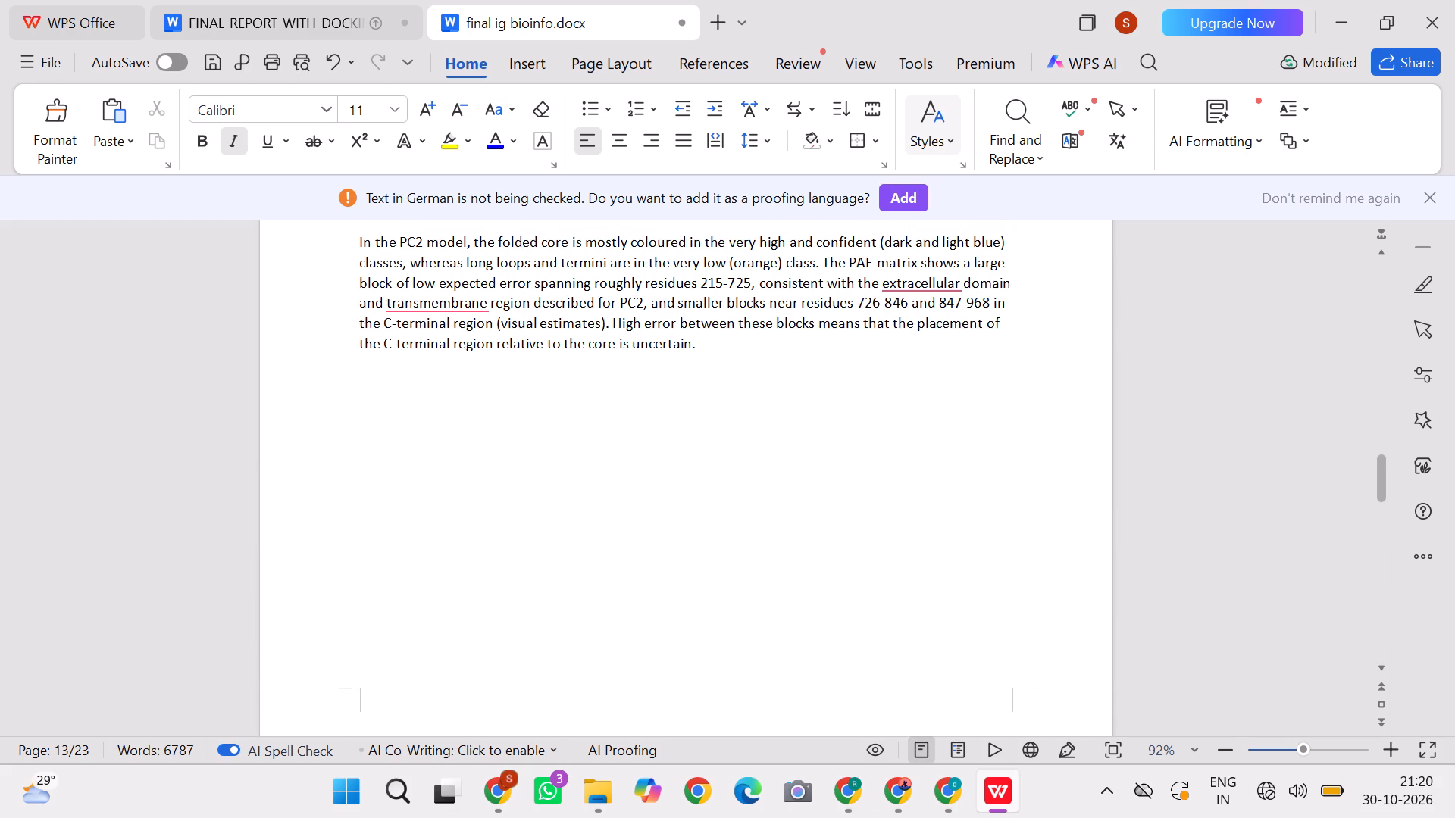
Review section 4.8 on PC1 and PC2 docking and section 4.9 Integrated discussion, including Figures 7 to 9 and Tables 11 and 12.
scroll(683, 549, down, 3)
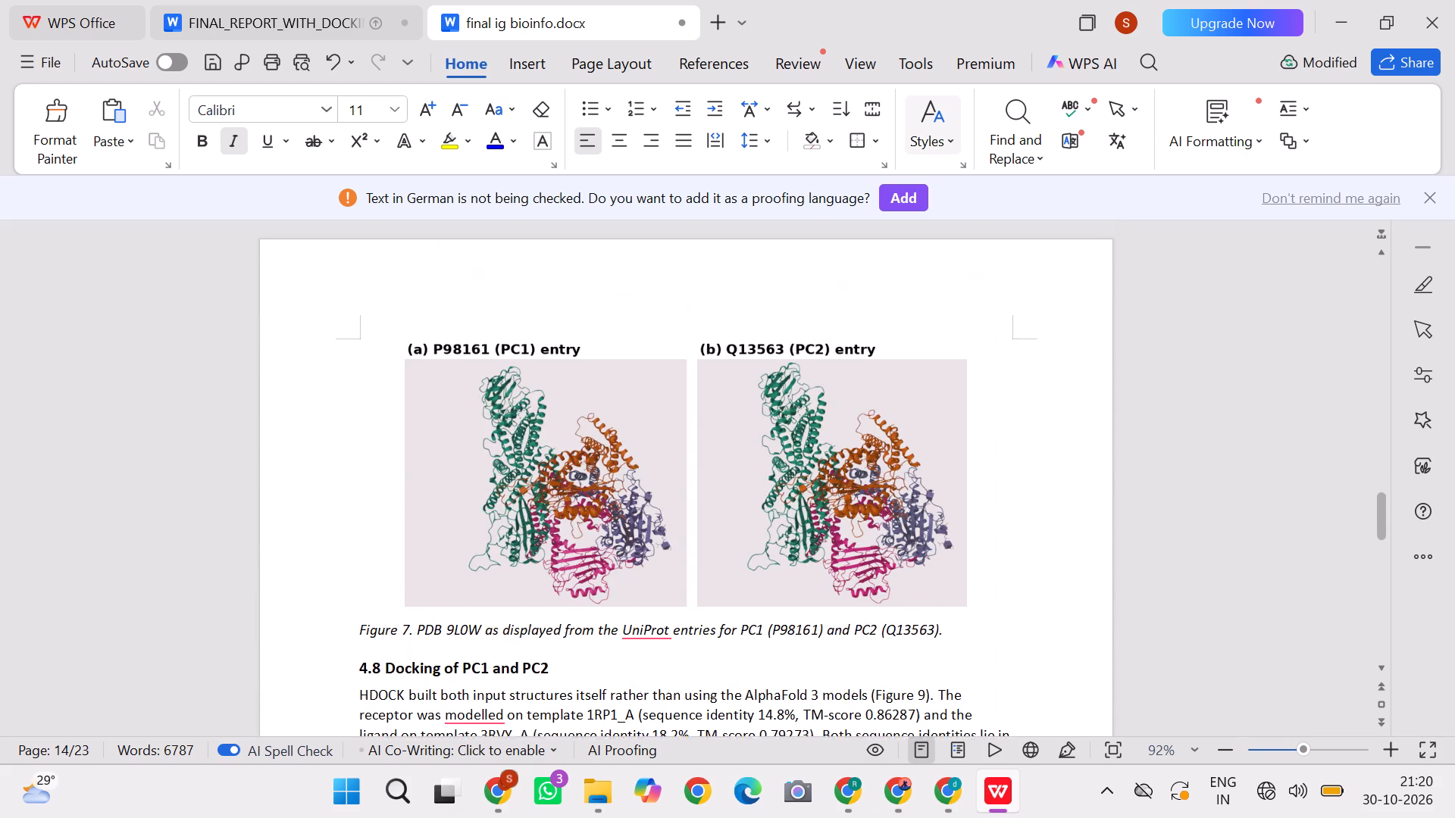
scroll(683, 549, down, 3)
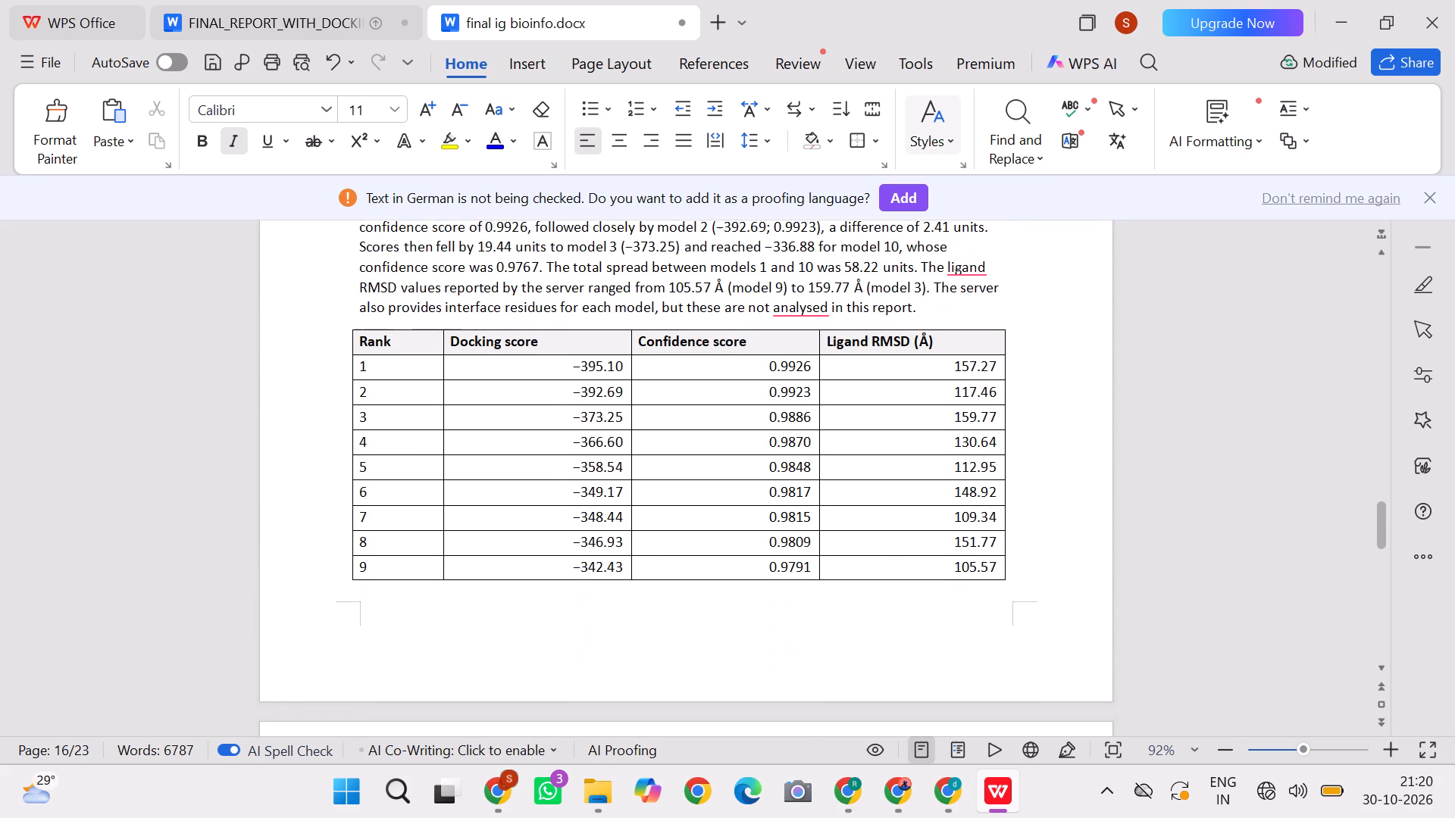
scroll(683, 549, down, 4)
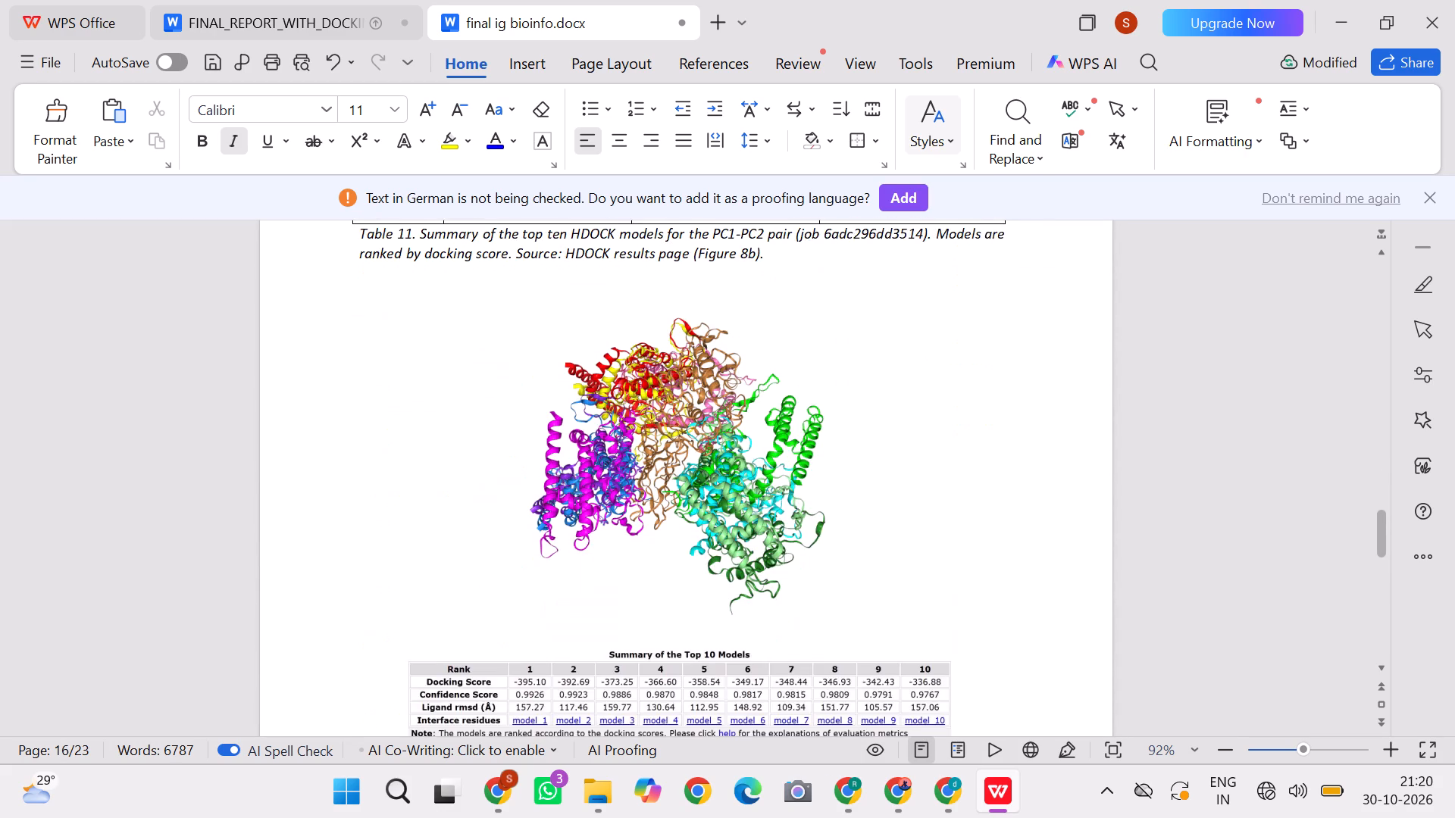
scroll(683, 549, down, 5)
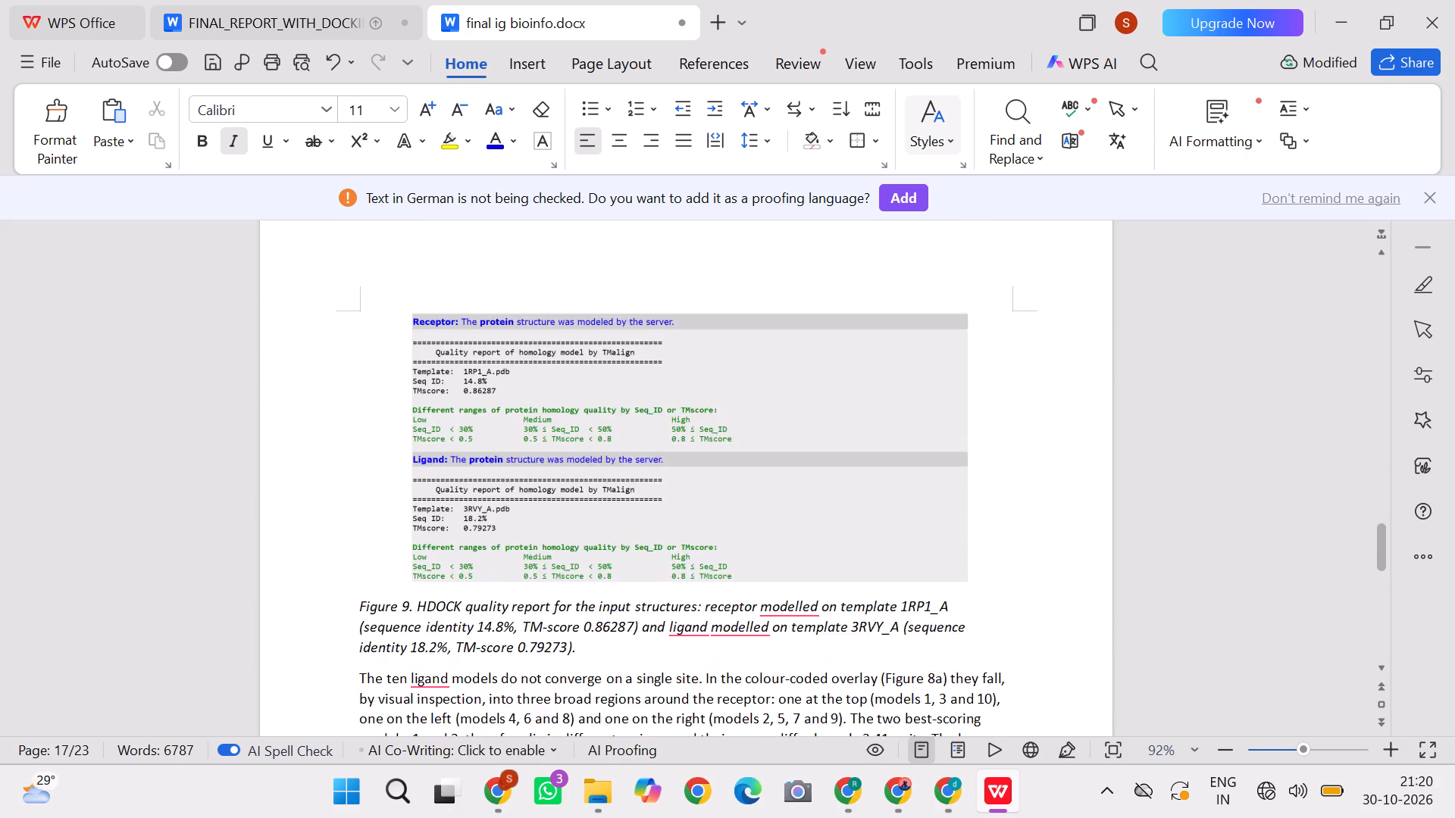
scroll(683, 549, down, 4)
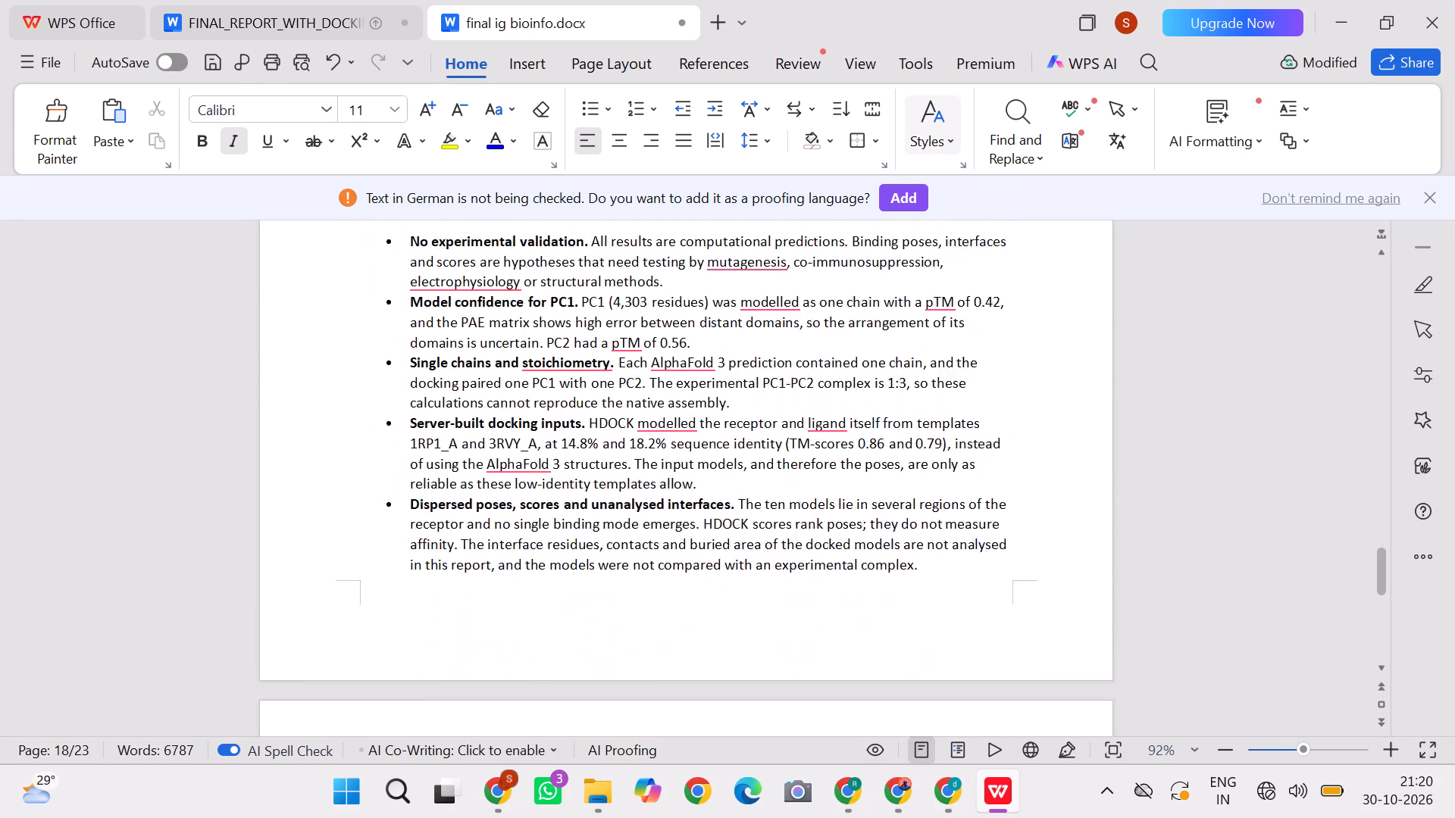
scroll(683, 549, up, 3)
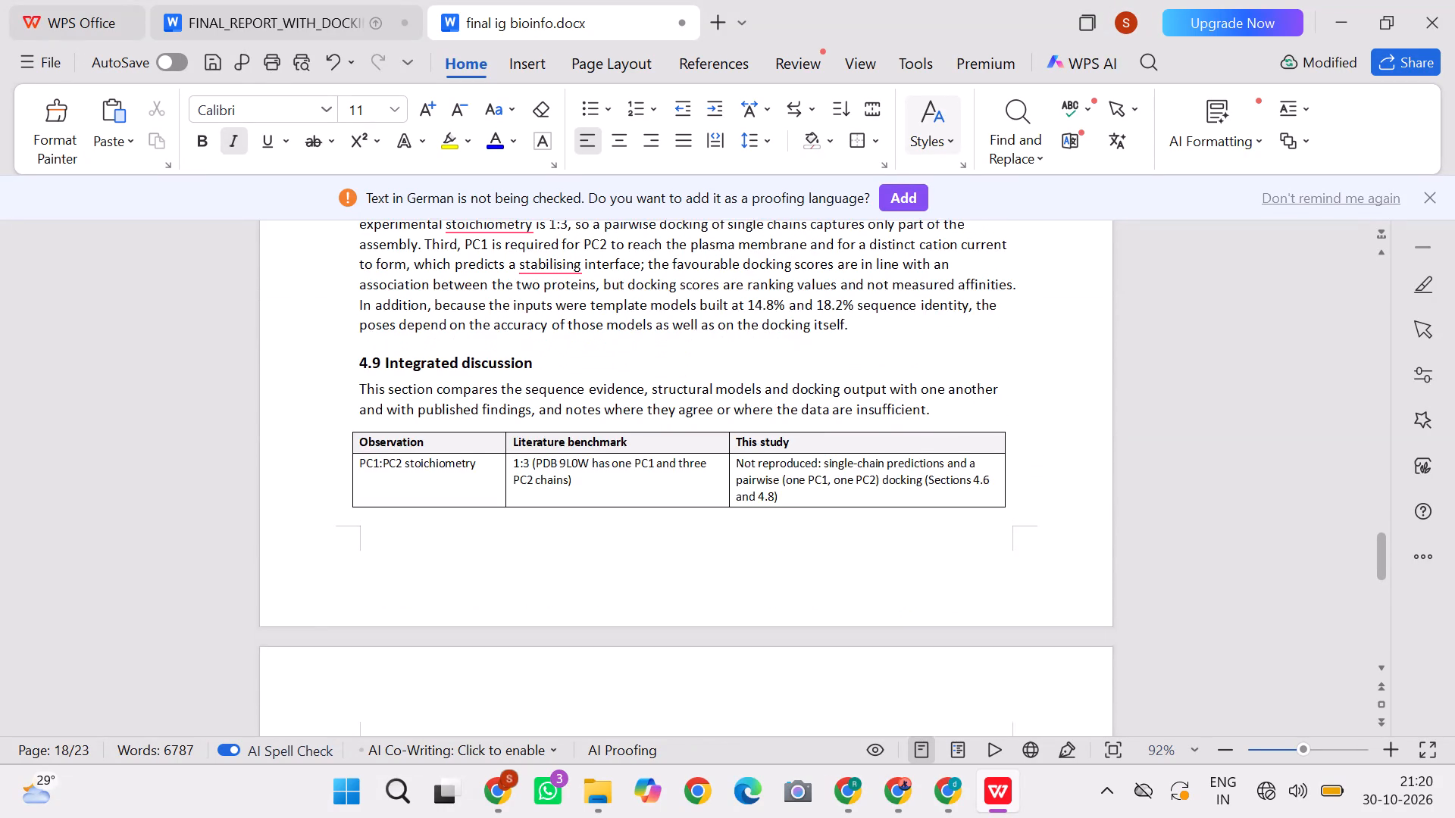
scroll(683, 549, down, 3)
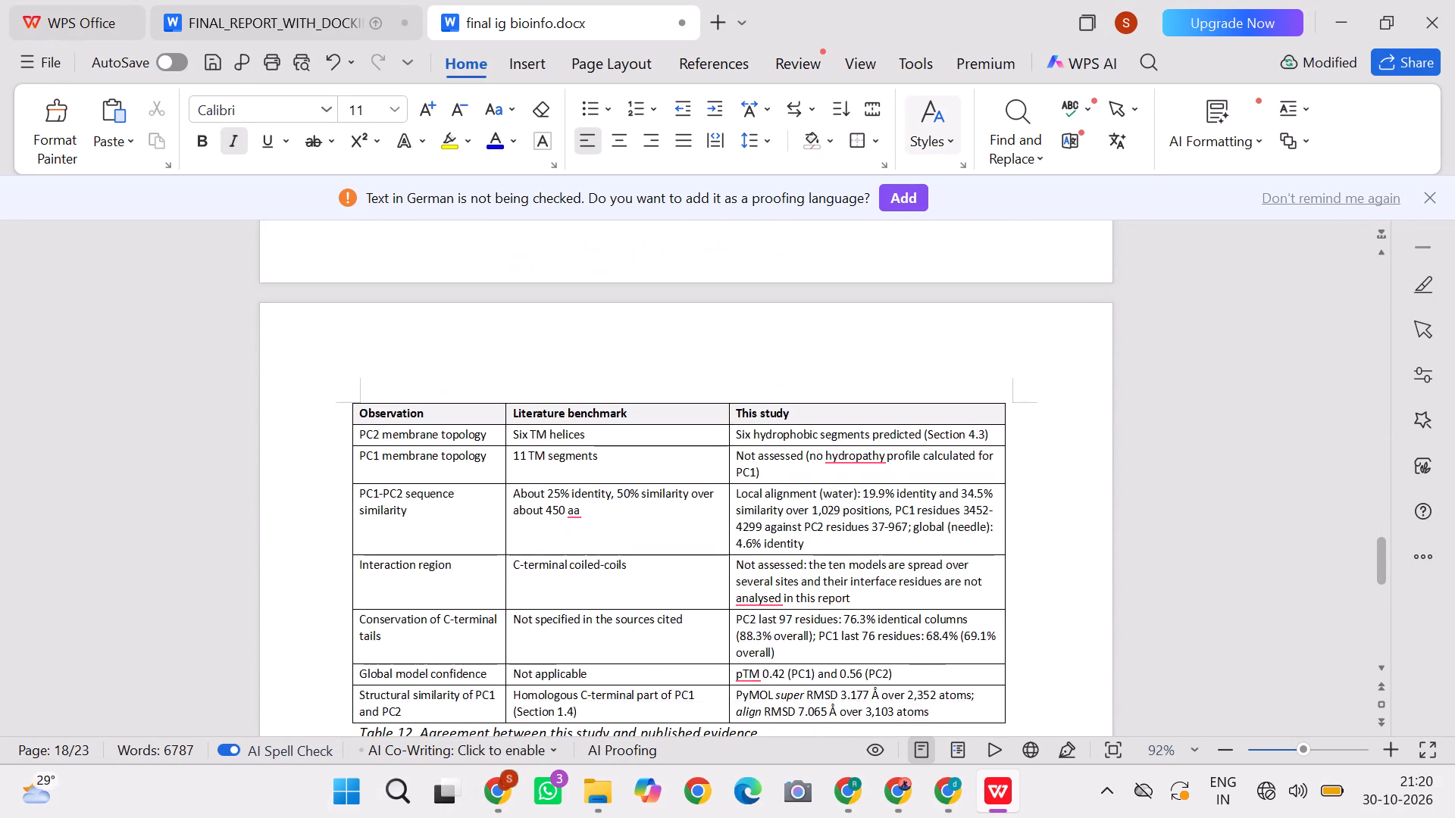
scroll(683, 549, down, 3)
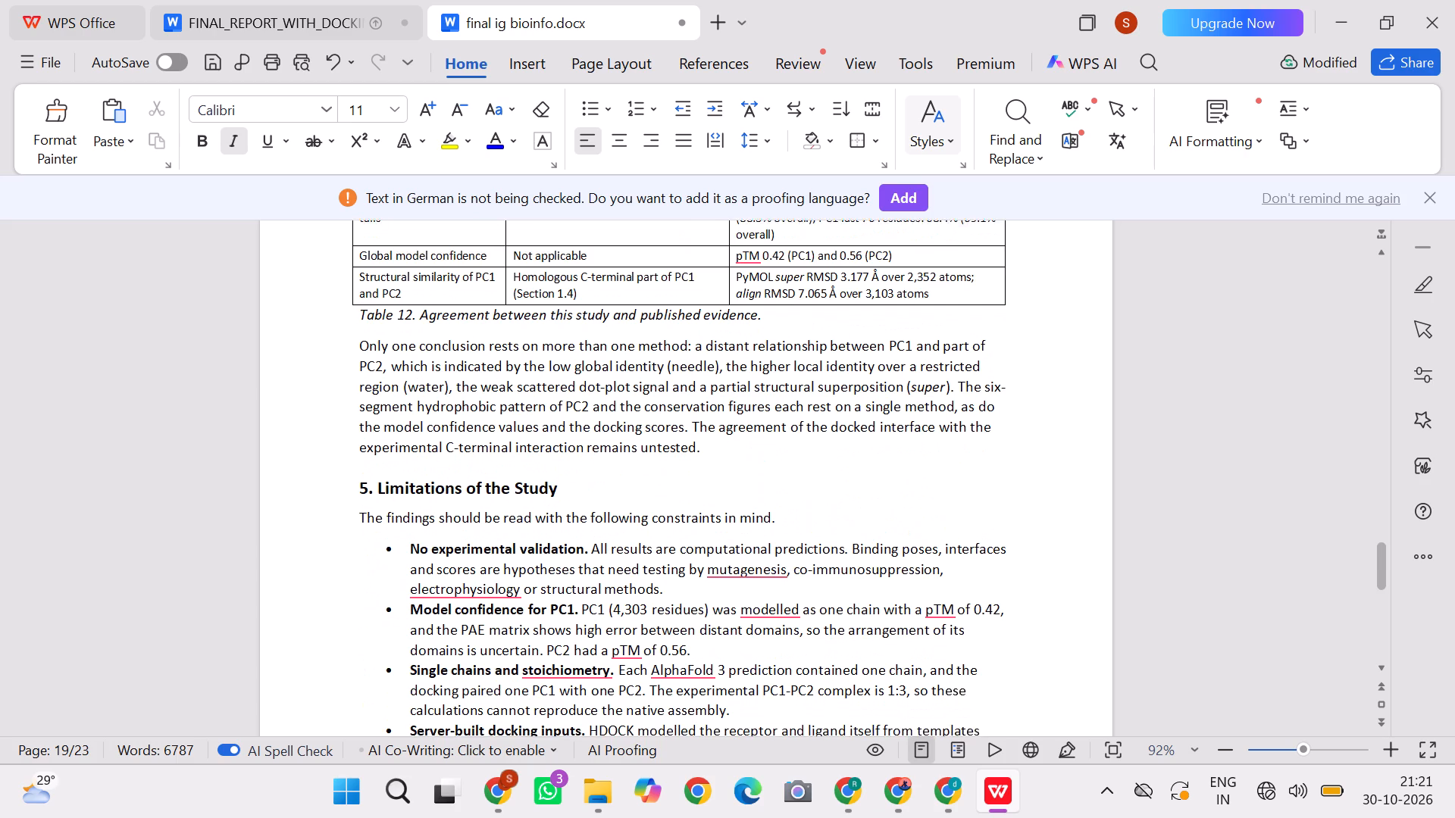
Read section 5 on the study's limitations and section 6, Conclusion and Future Perspectives, checking the page breaks between them.
scroll(683, 549, down, 3)
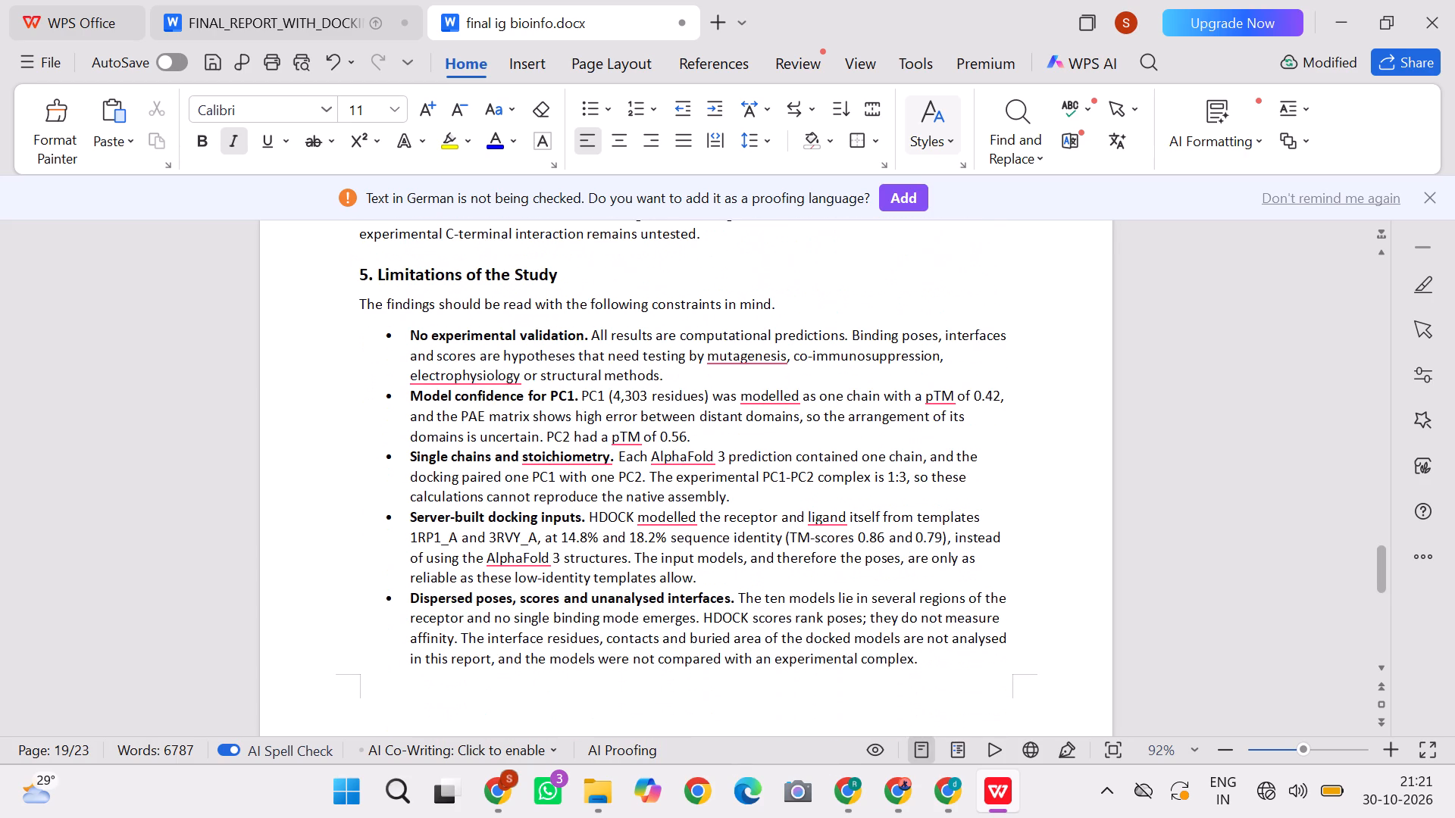
scroll(669, 514, down, 1)
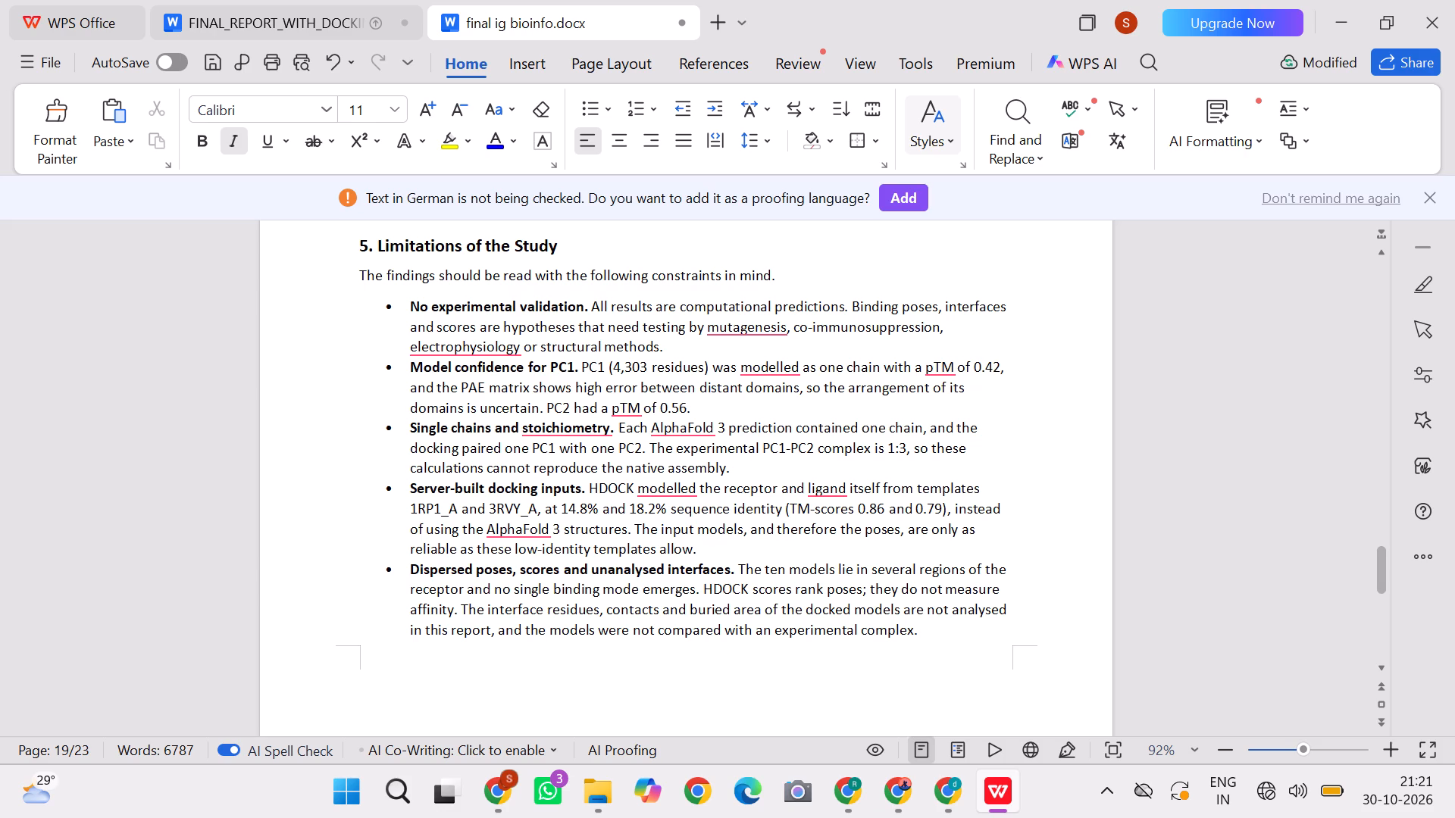
scroll(624, 479, down, 2)
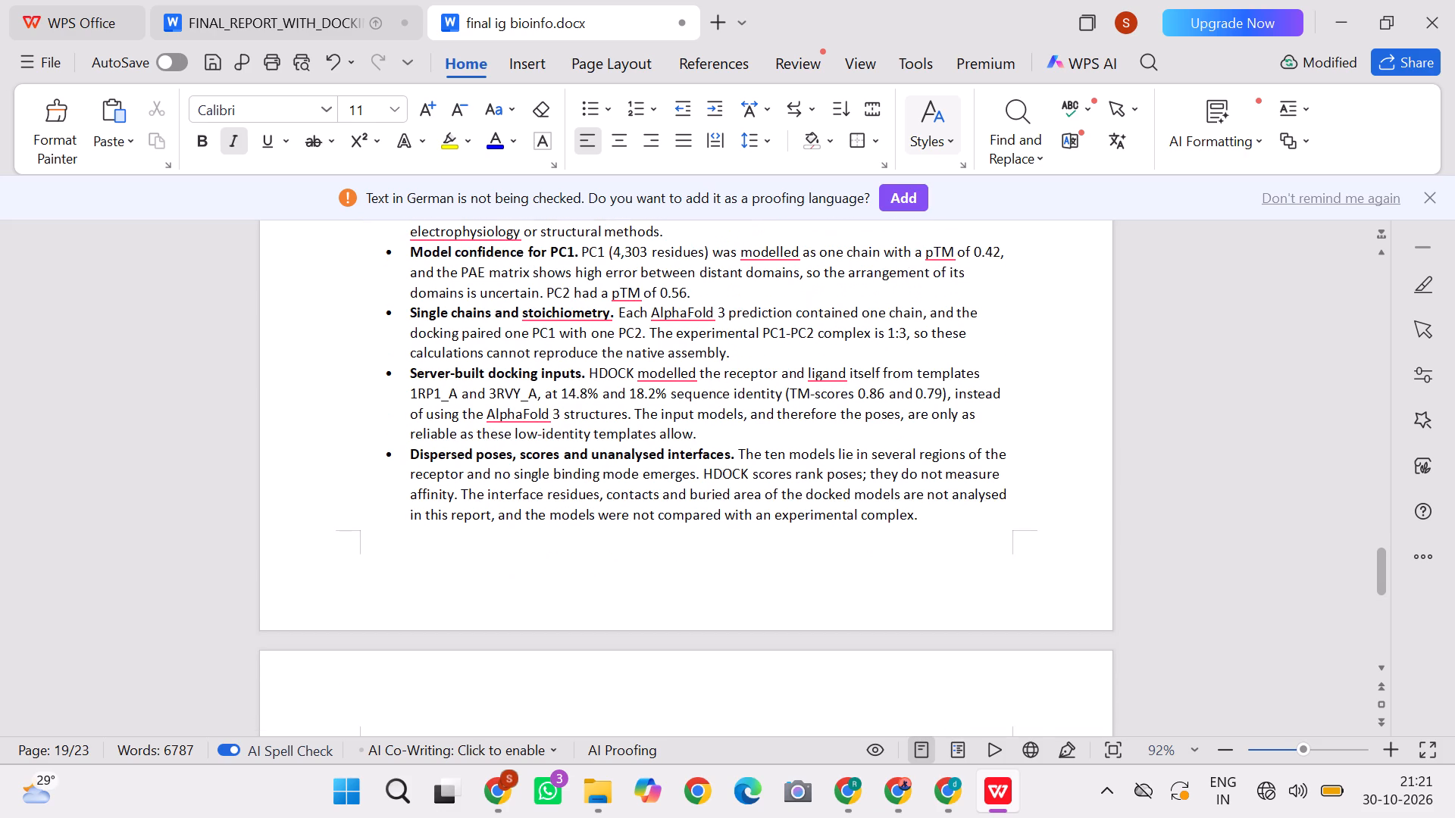
scroll(624, 479, down, 1)
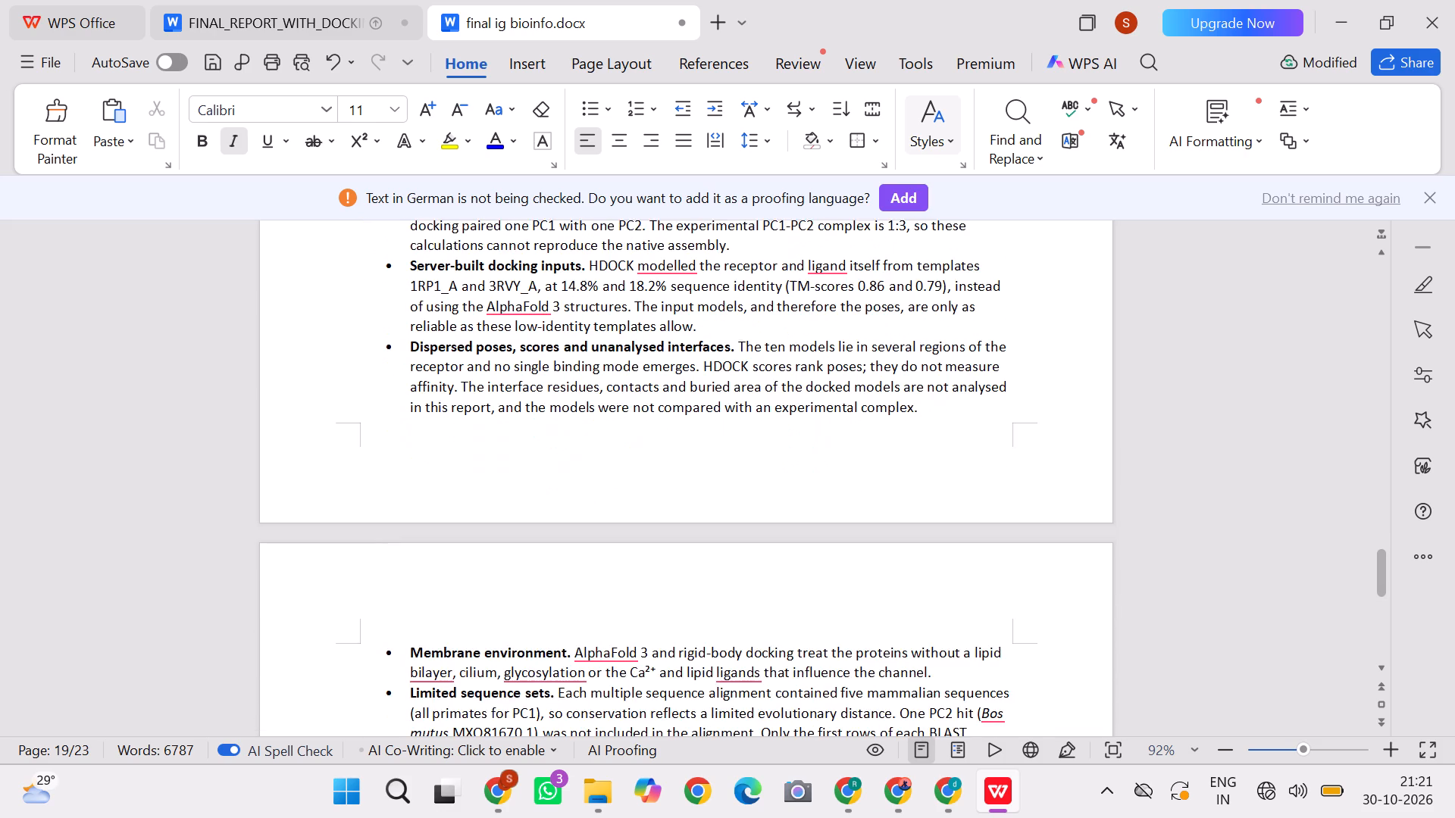
scroll(624, 479, down, 1)
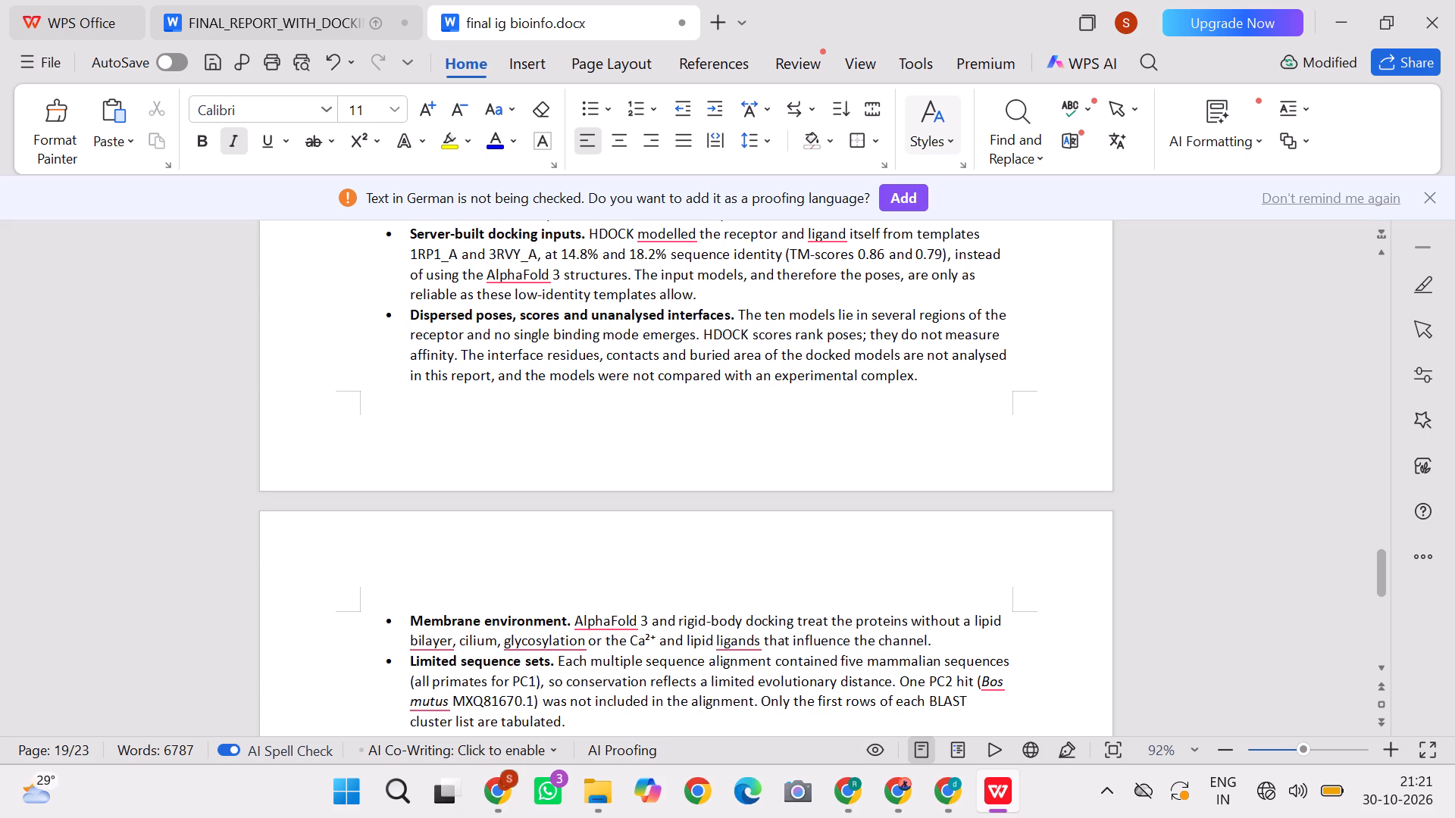
scroll(624, 479, down, 3)
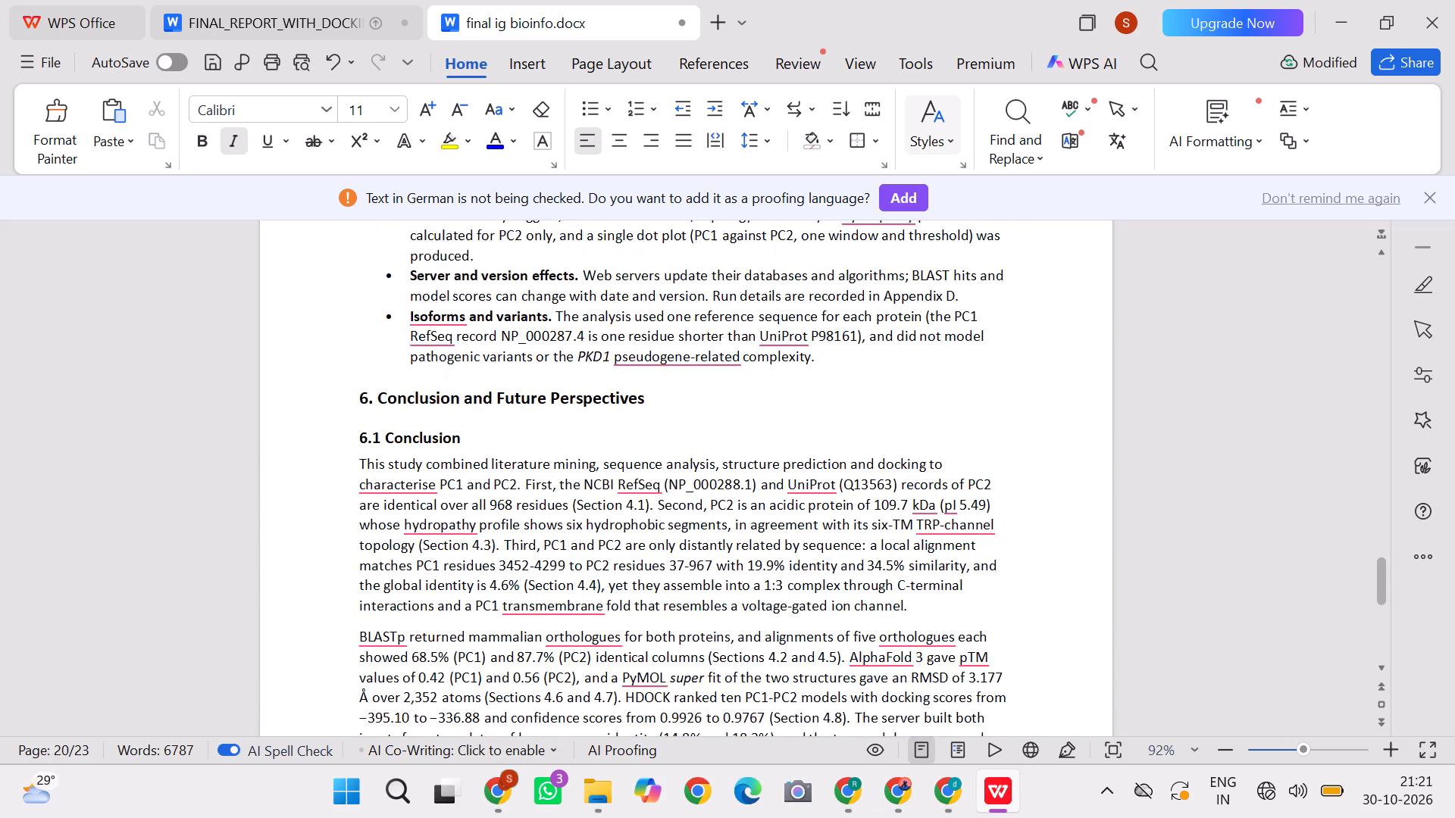
scroll(624, 479, down, 3)
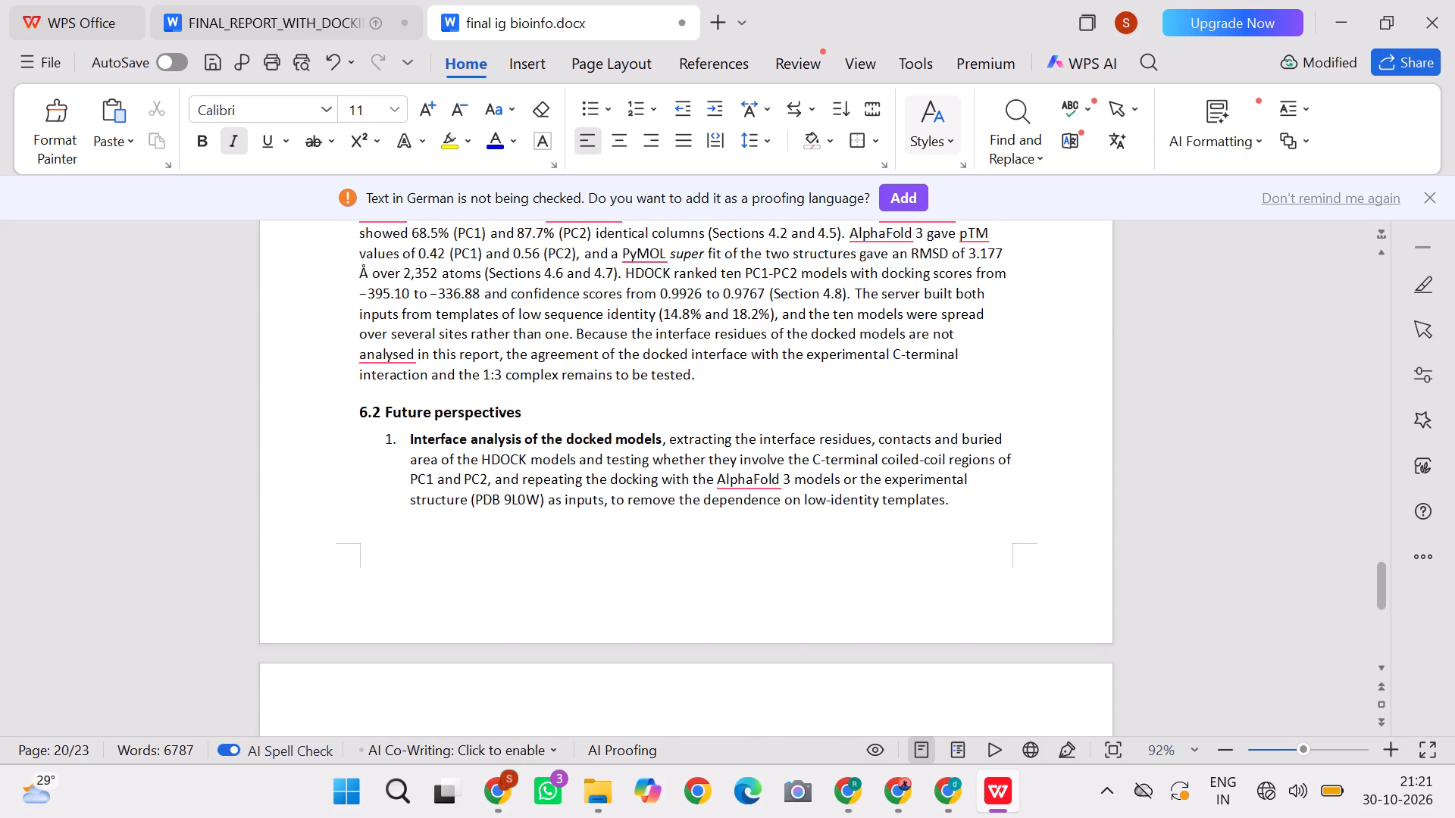
scroll(624, 479, down, 3)
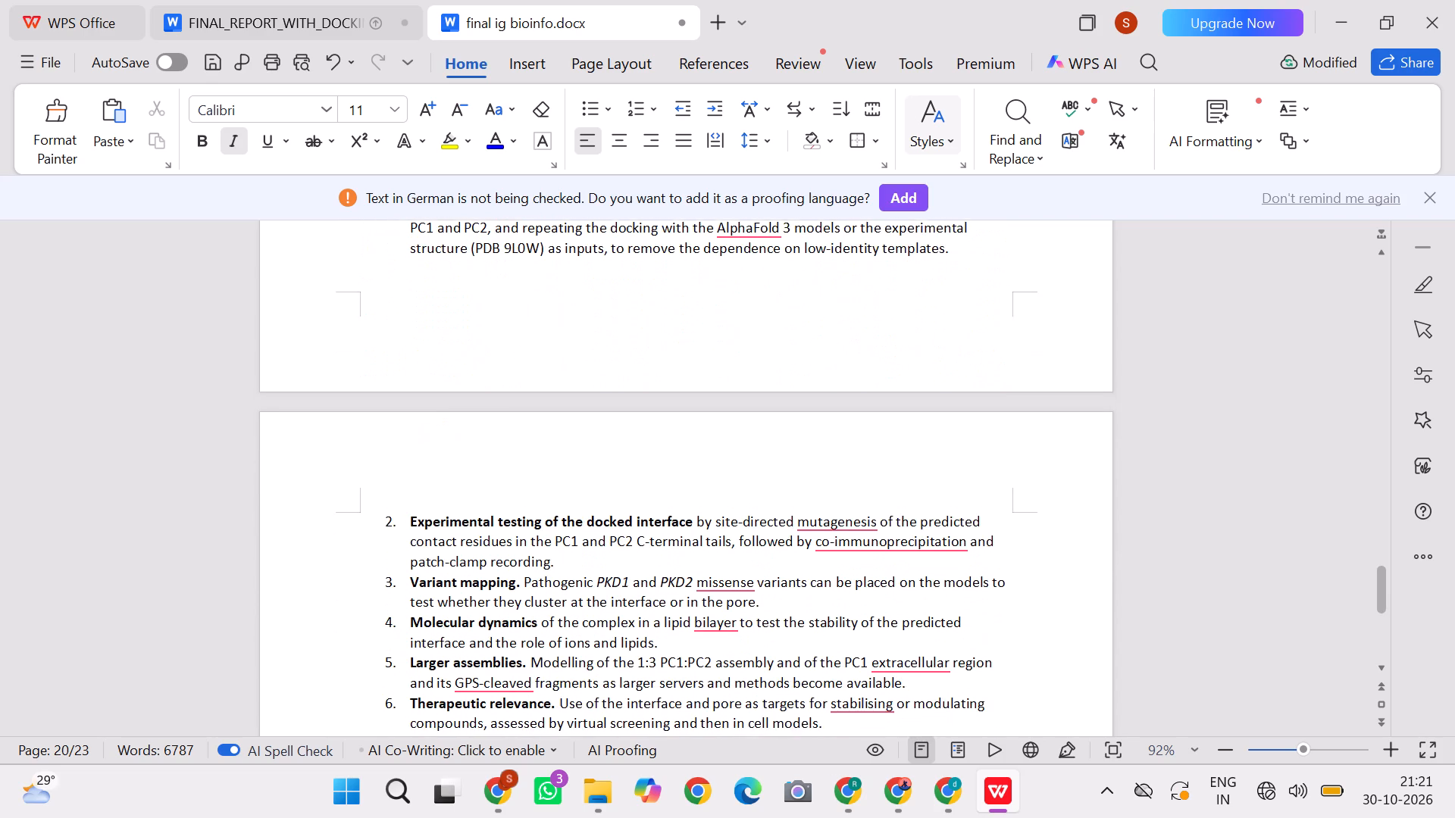
scroll(624, 479, down, 2)
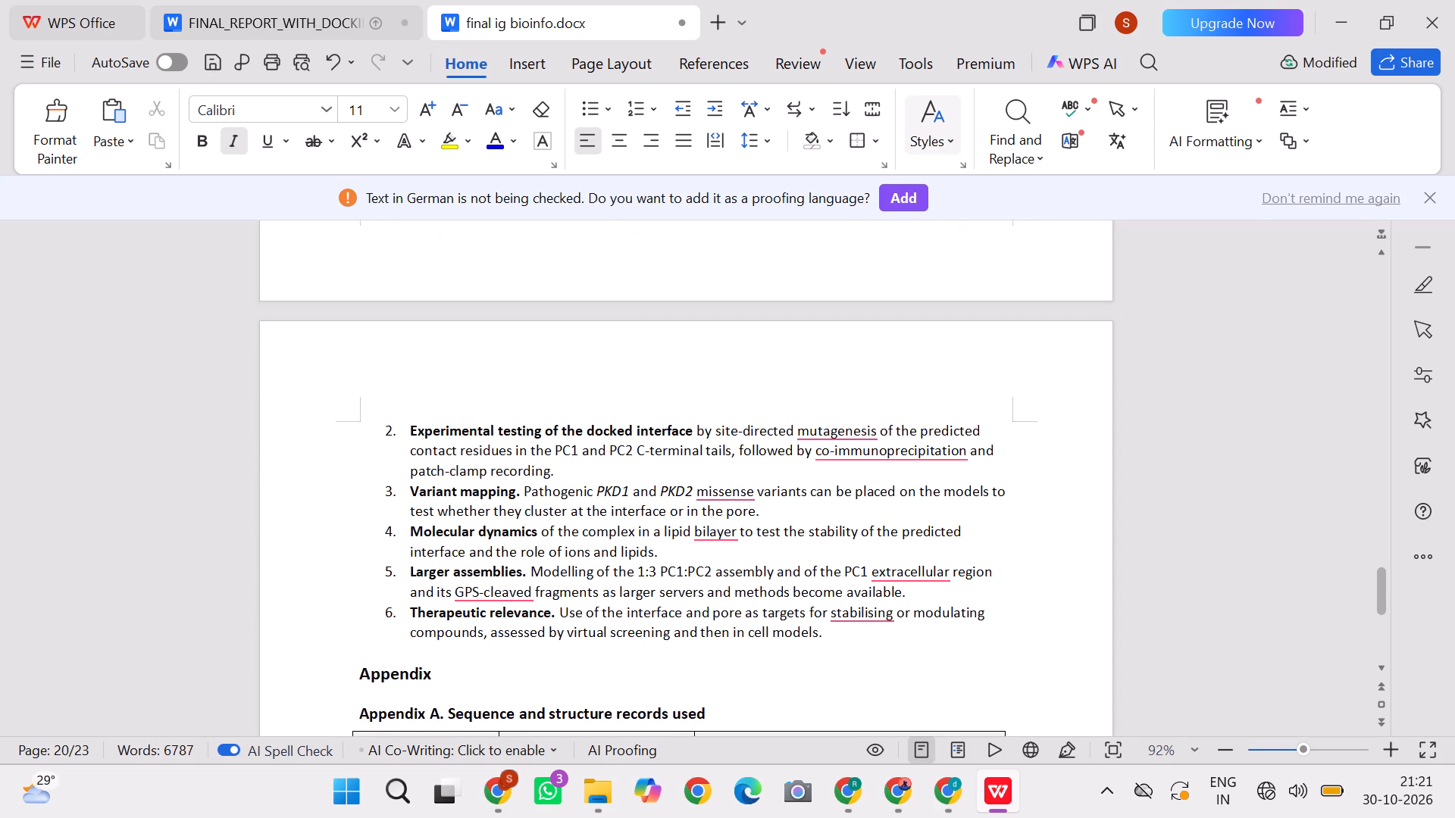
scroll(624, 479, down, 1)
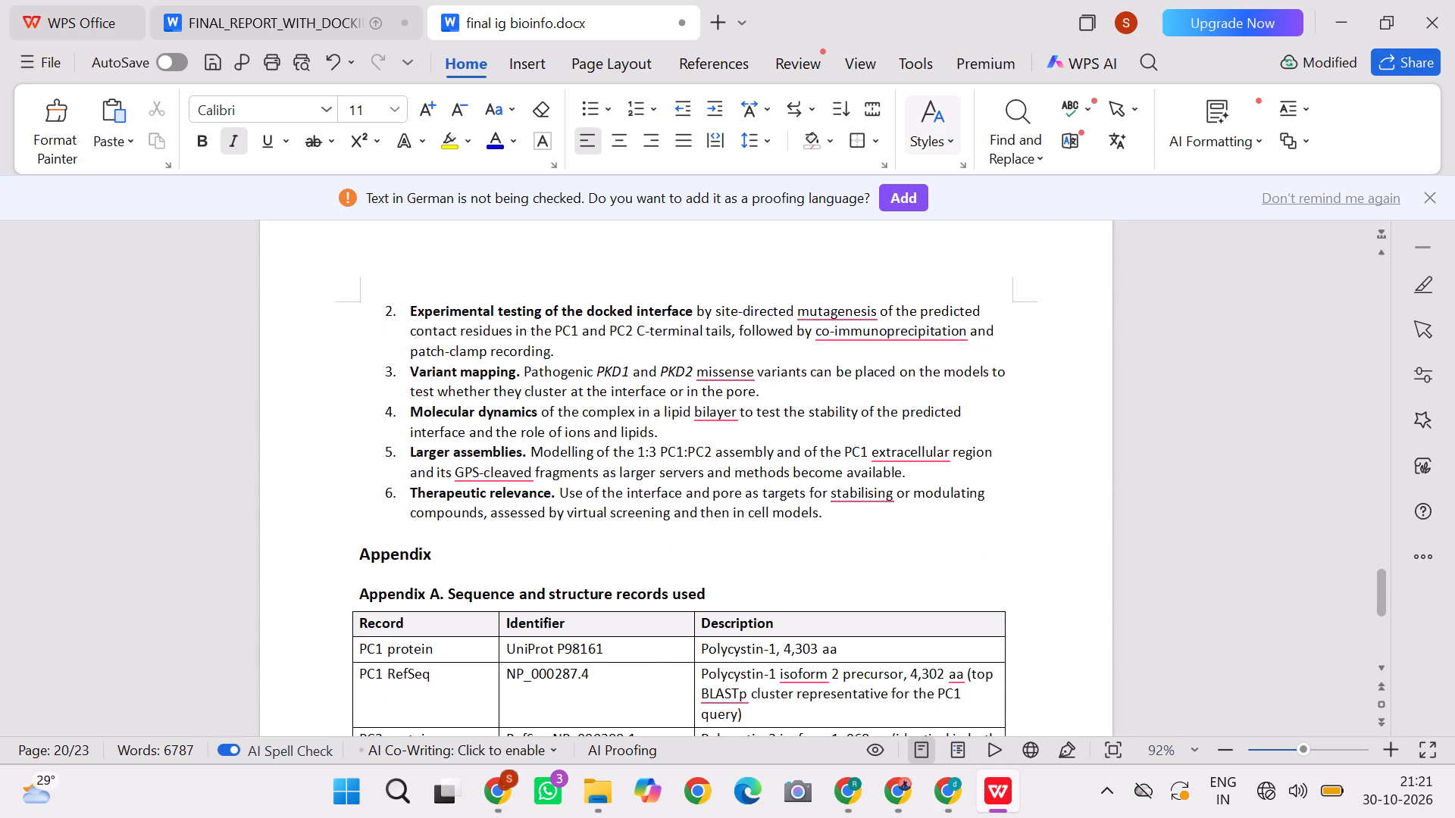
Place the cursor before the Appendix heading and review Appendix A's records table and the PC2 and PC1 sequences in Appendices B and C.
scroll(624, 479, down, 1)
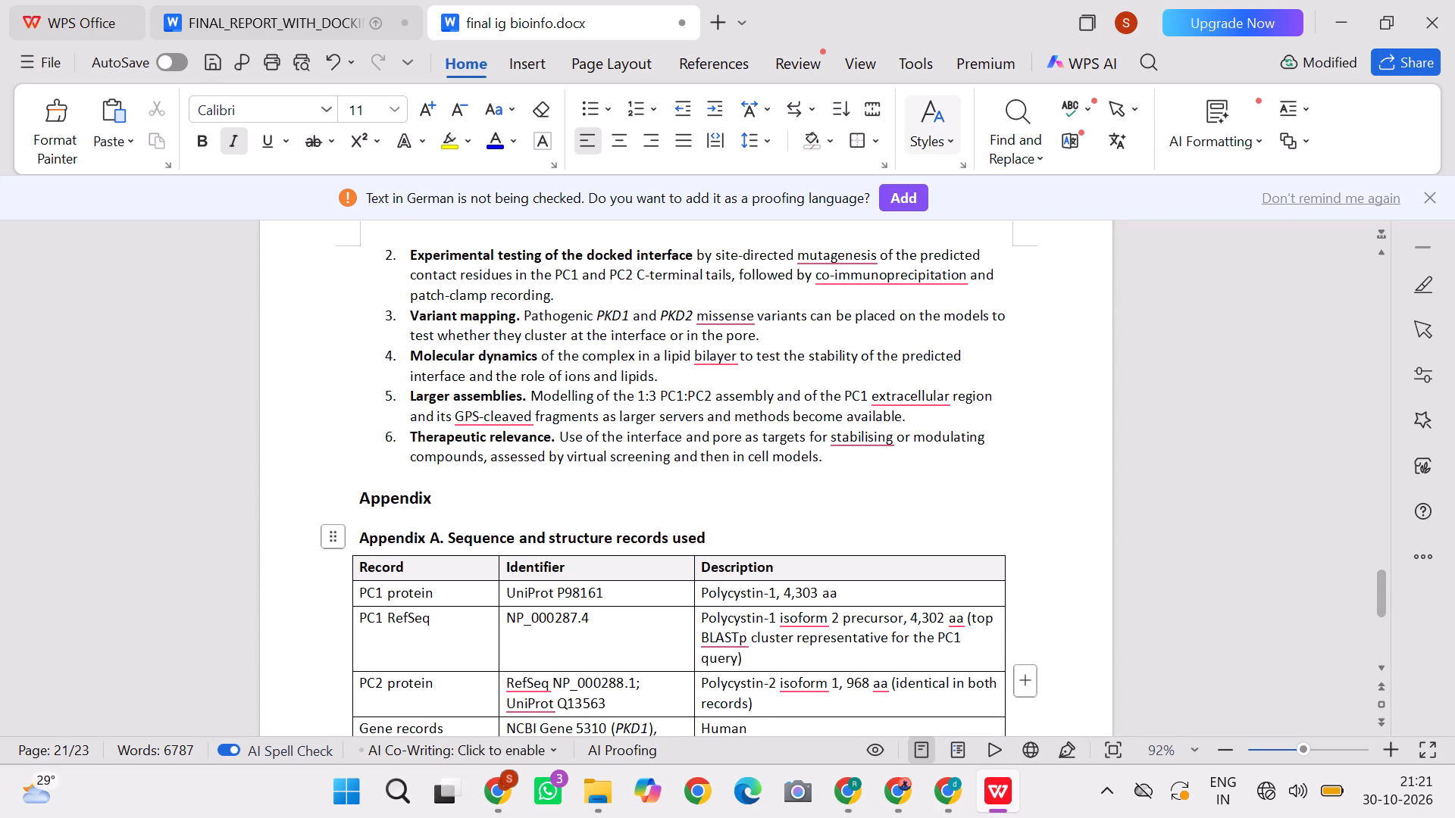
click(352, 498)
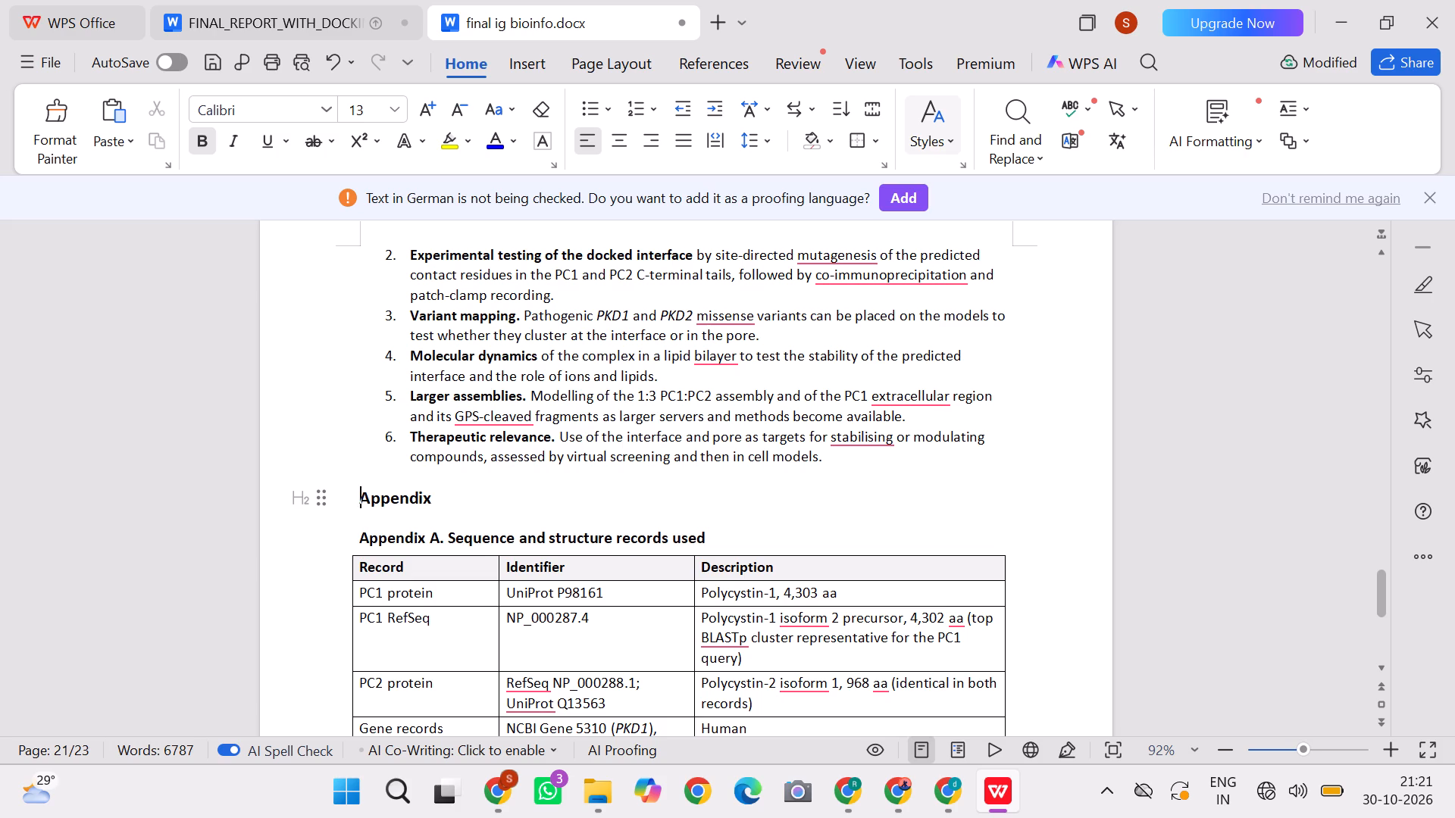
scroll(633, 623, down, 1)
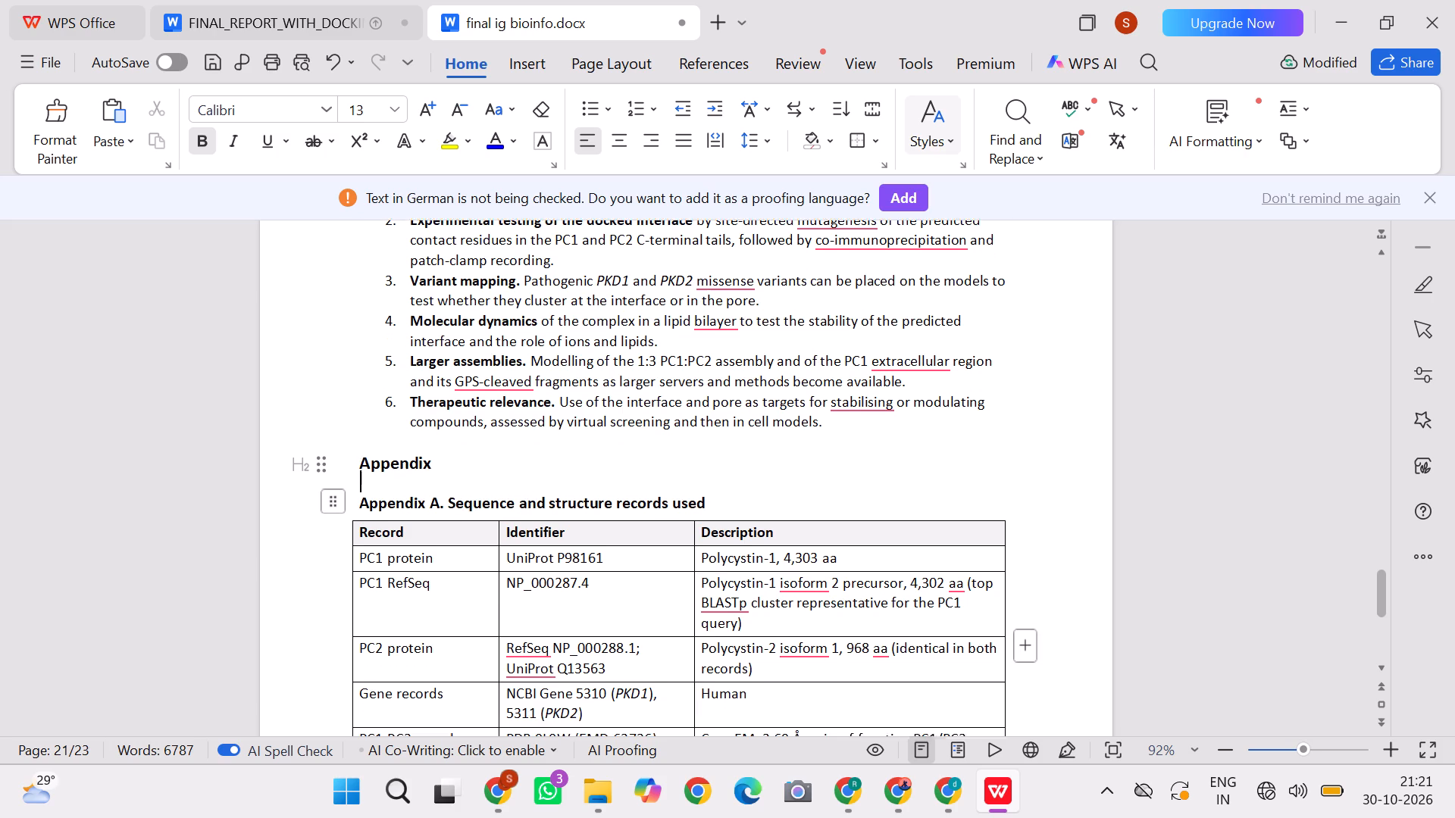
scroll(633, 623, down, 1)
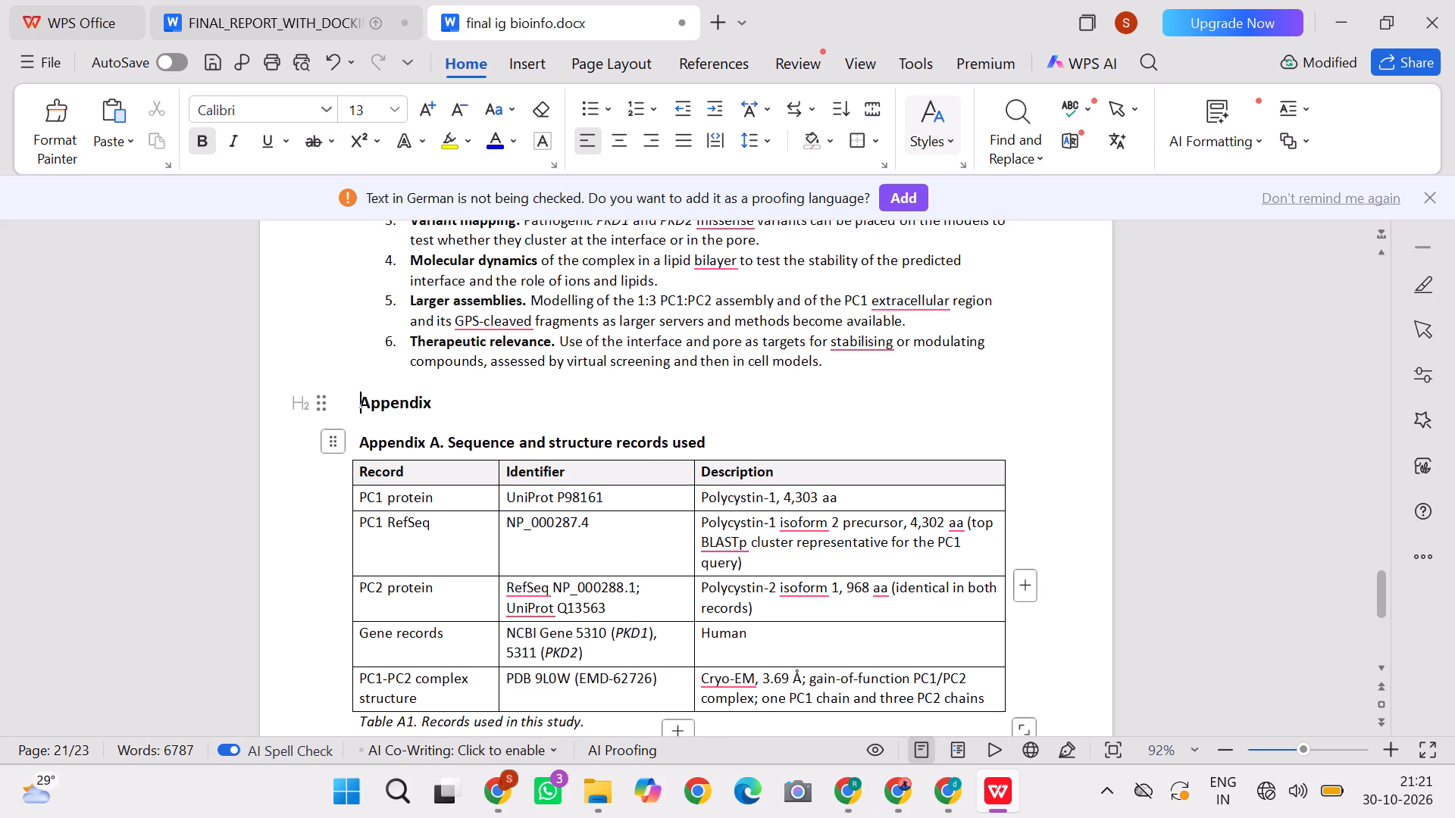
scroll(633, 623, down, 4)
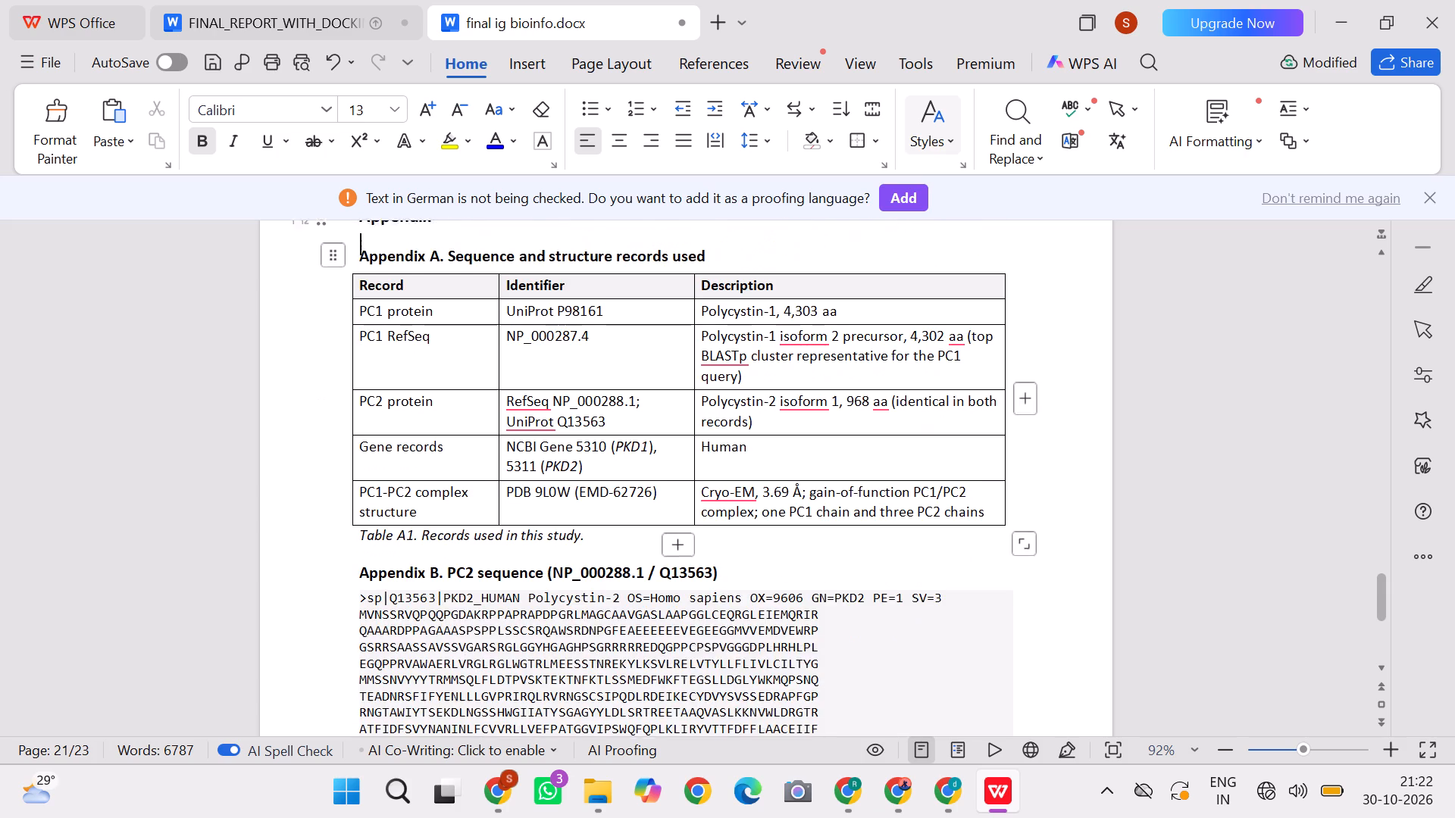
scroll(633, 623, down, 1)
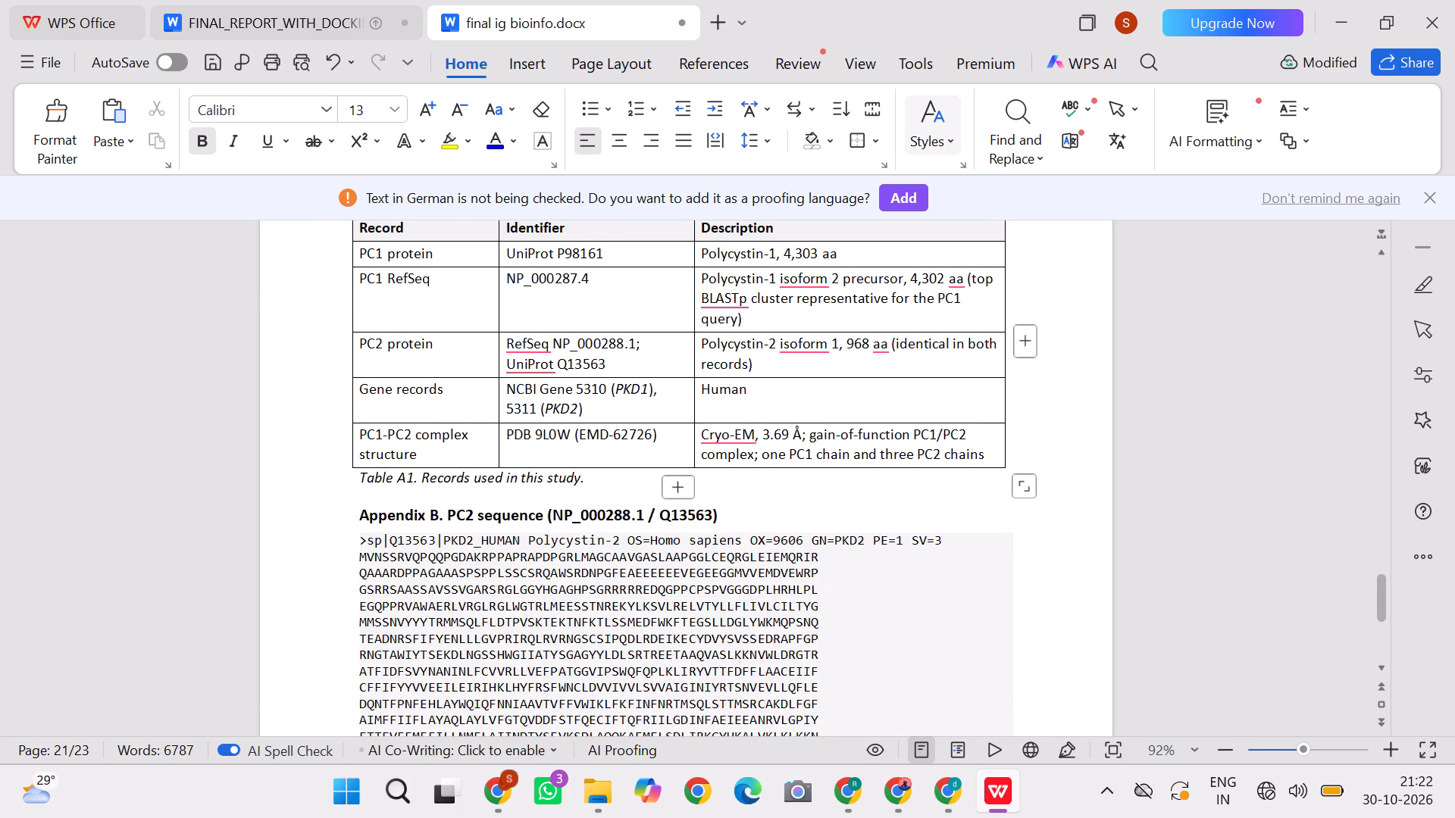
scroll(422, 585, down, 4)
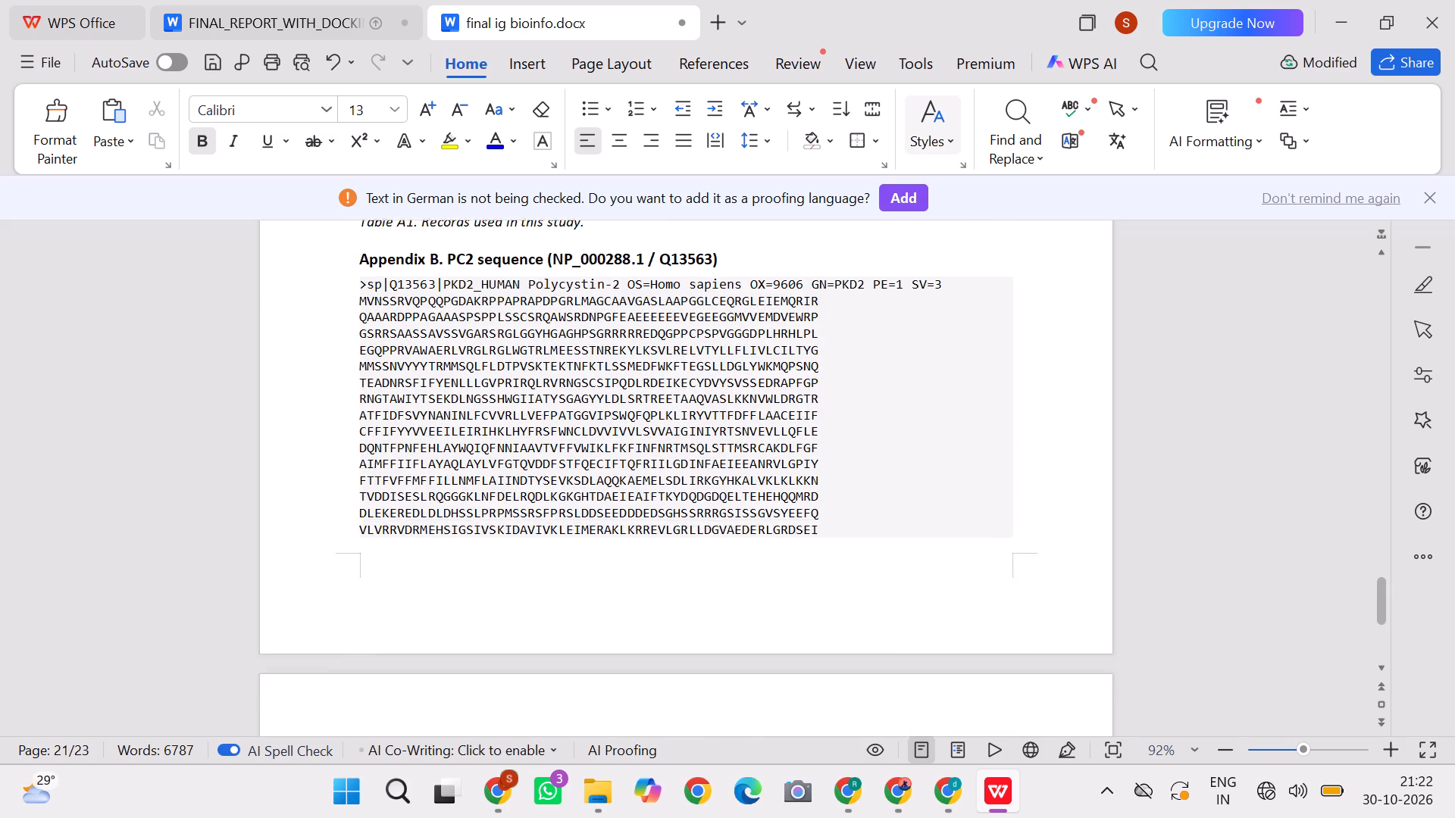
scroll(422, 585, down, 4)
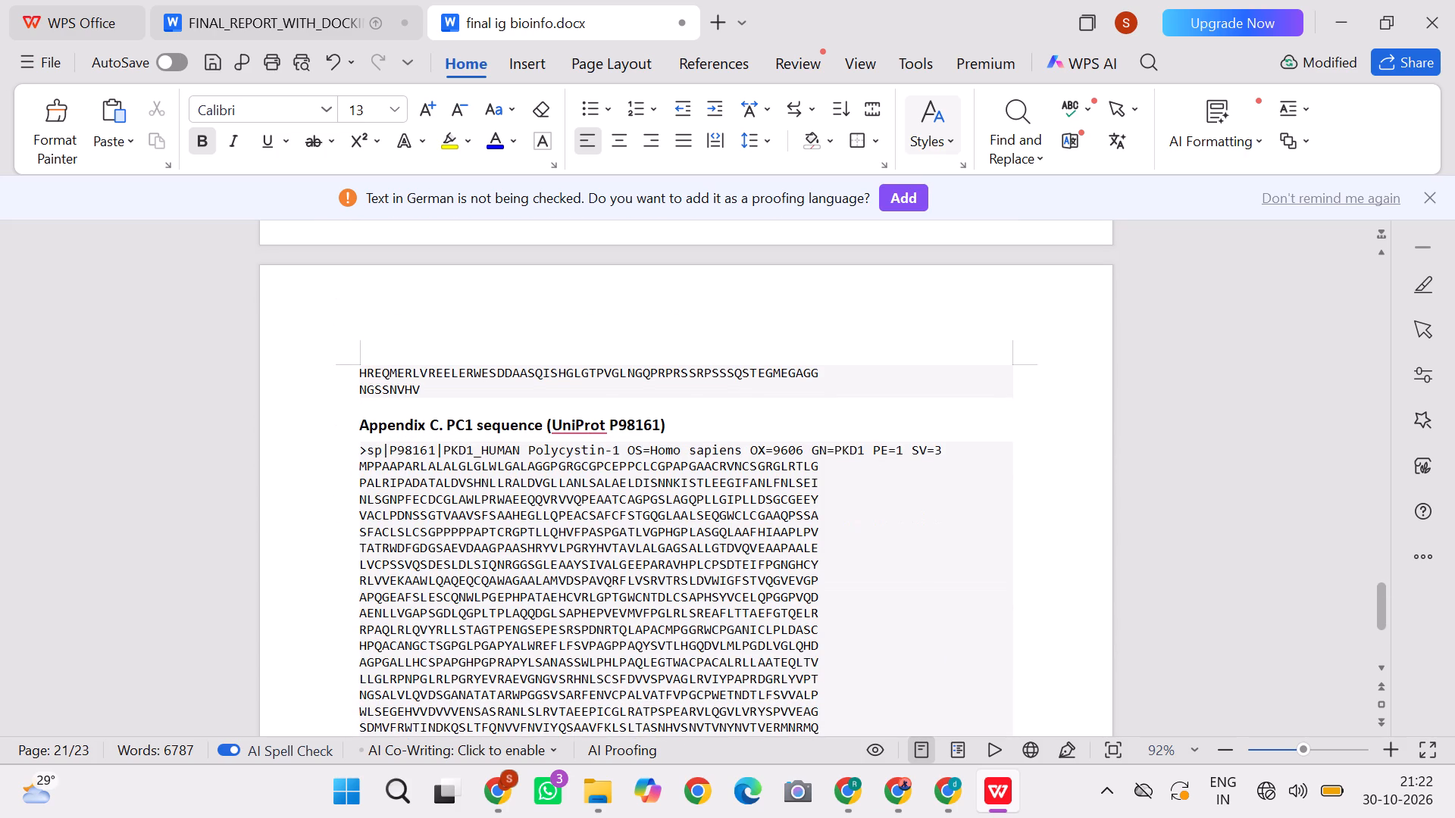
scroll(422, 585, down, 6)
scroll(422, 585, up, 5)
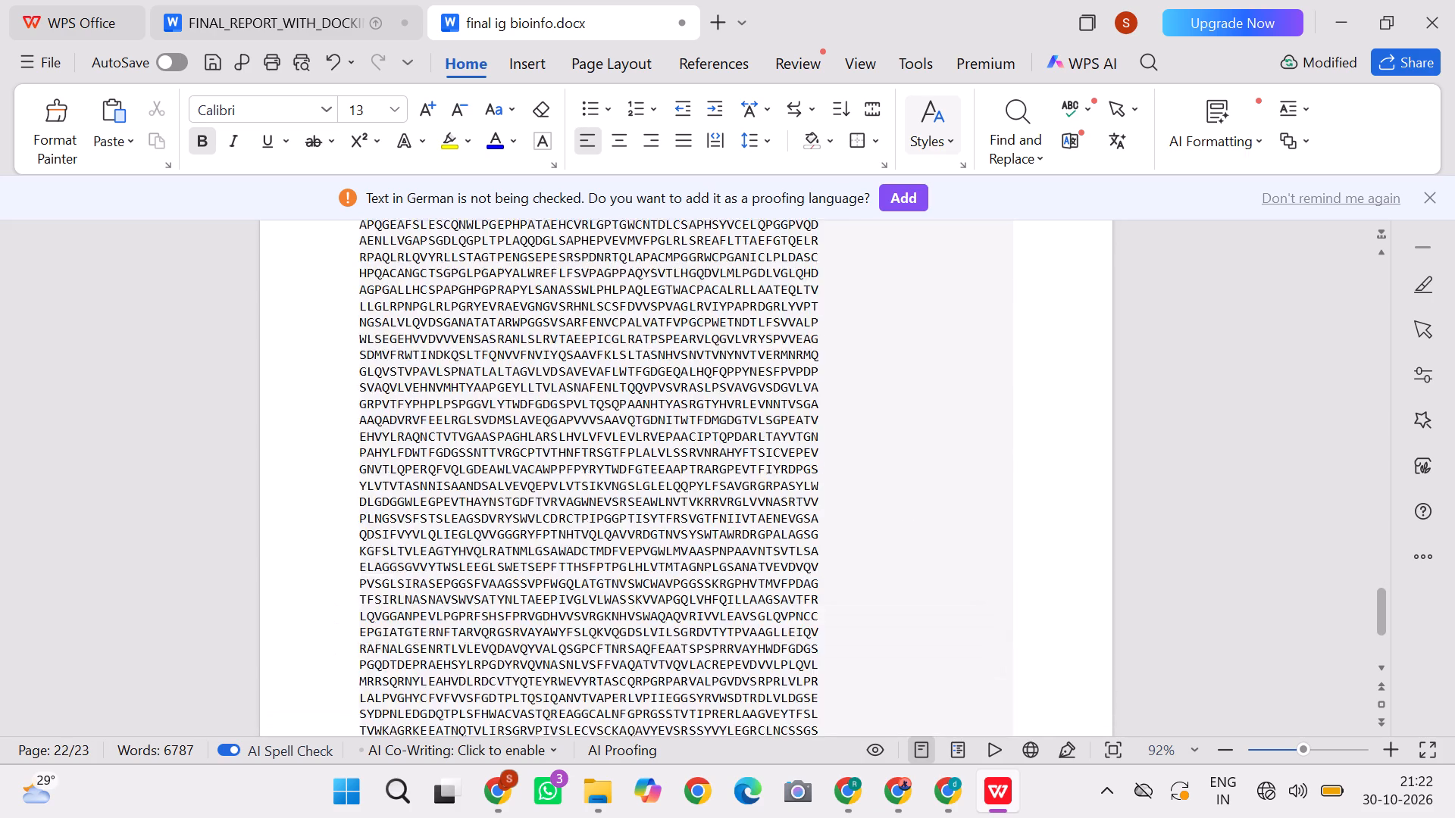
Review the rest of the PC1 sequence in Appendix C and the Appendix D reproducibility log through Table A2.
scroll(422, 585, down, 8)
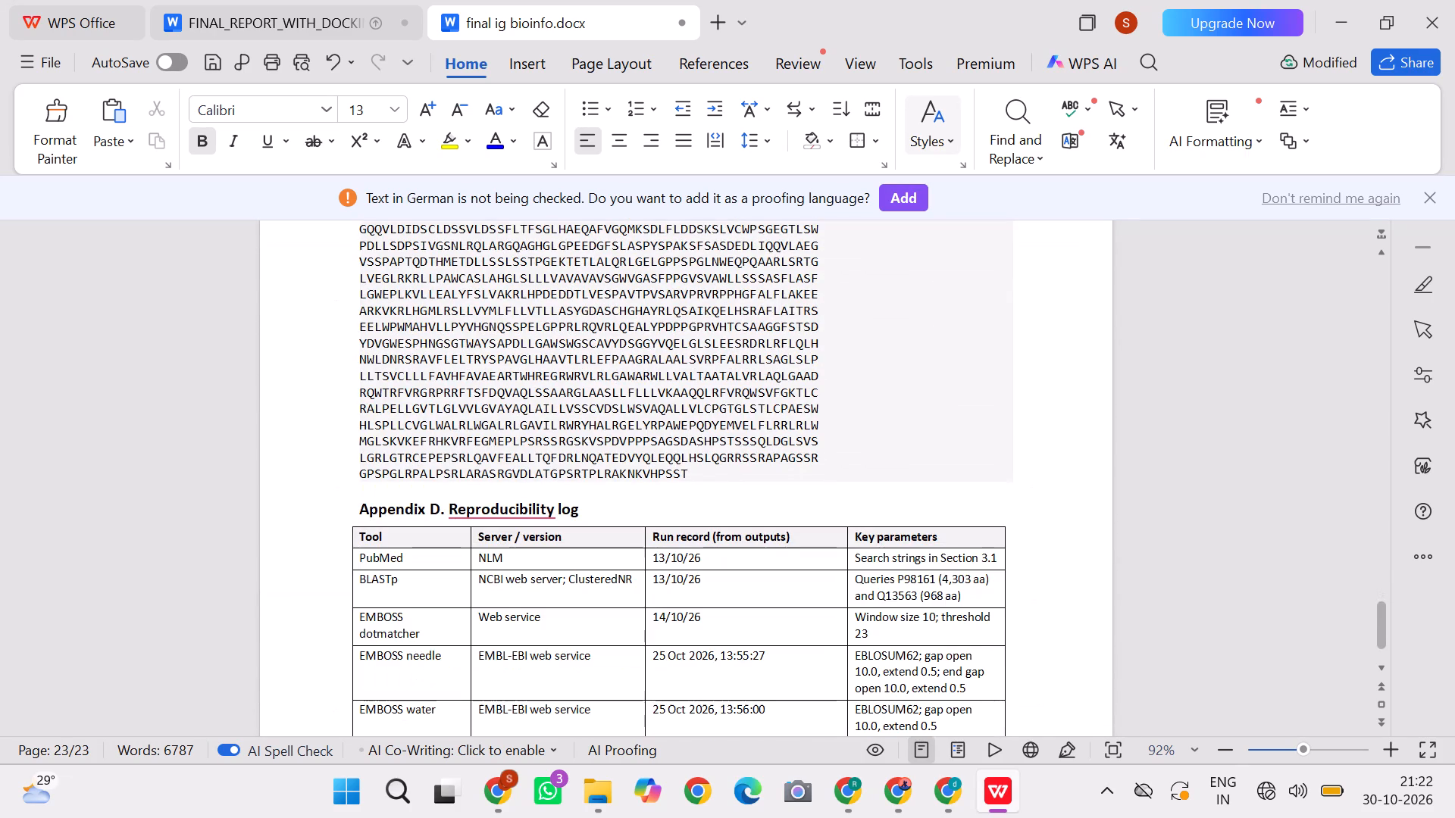
scroll(422, 585, down, 1)
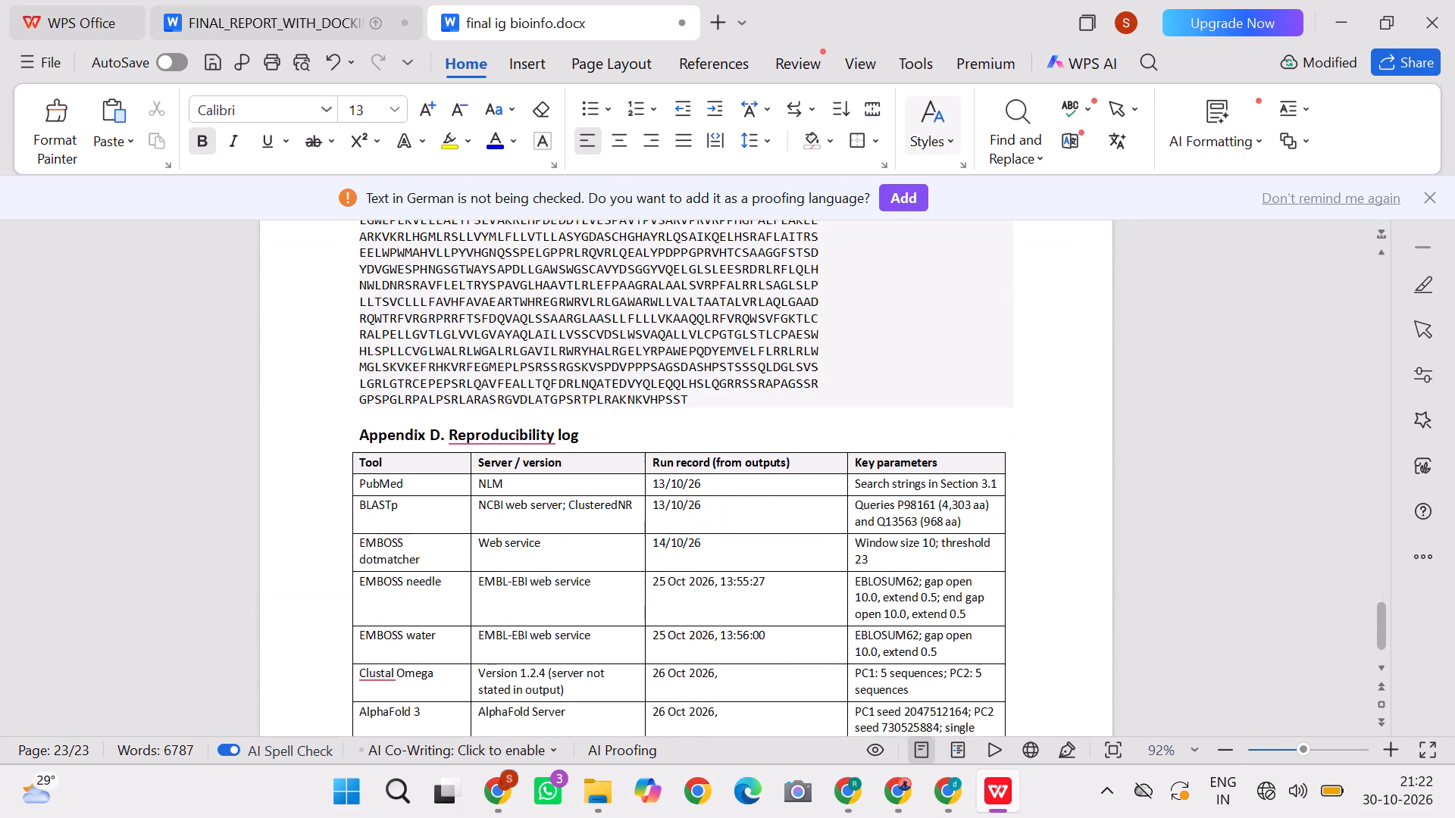
scroll(422, 585, down, 1)
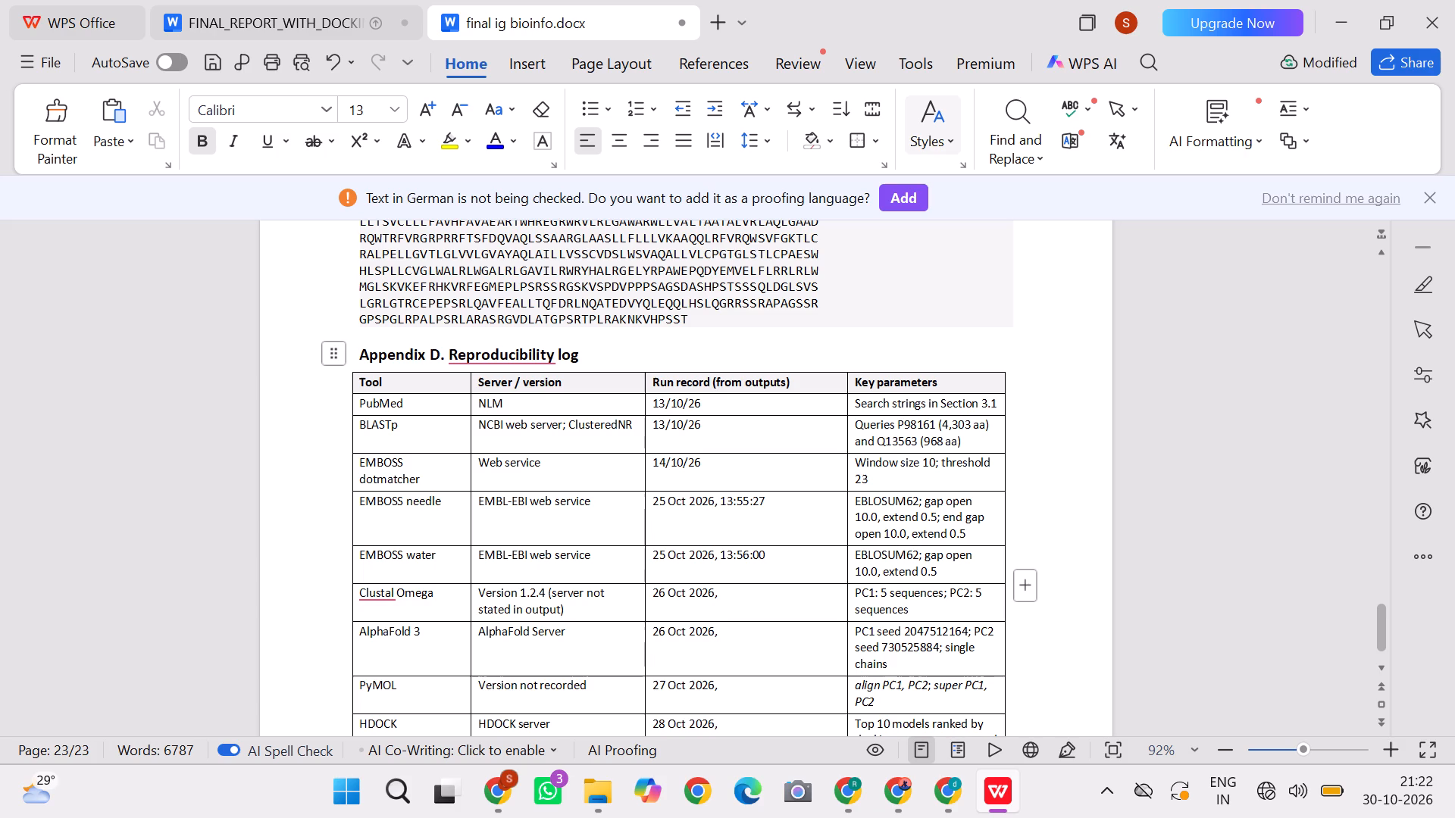
scroll(740, 551, down, 1)
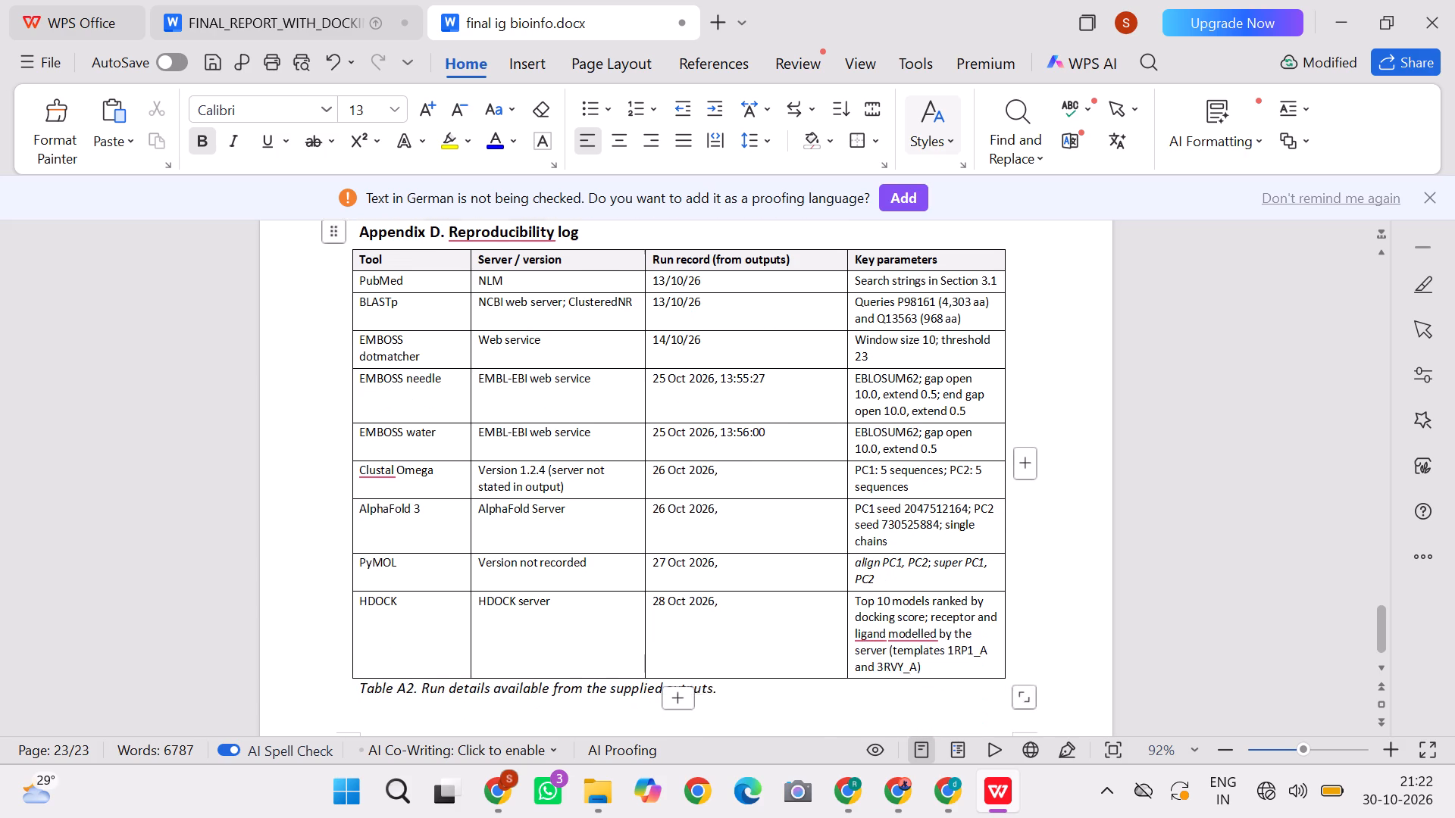
scroll(740, 551, down, 4)
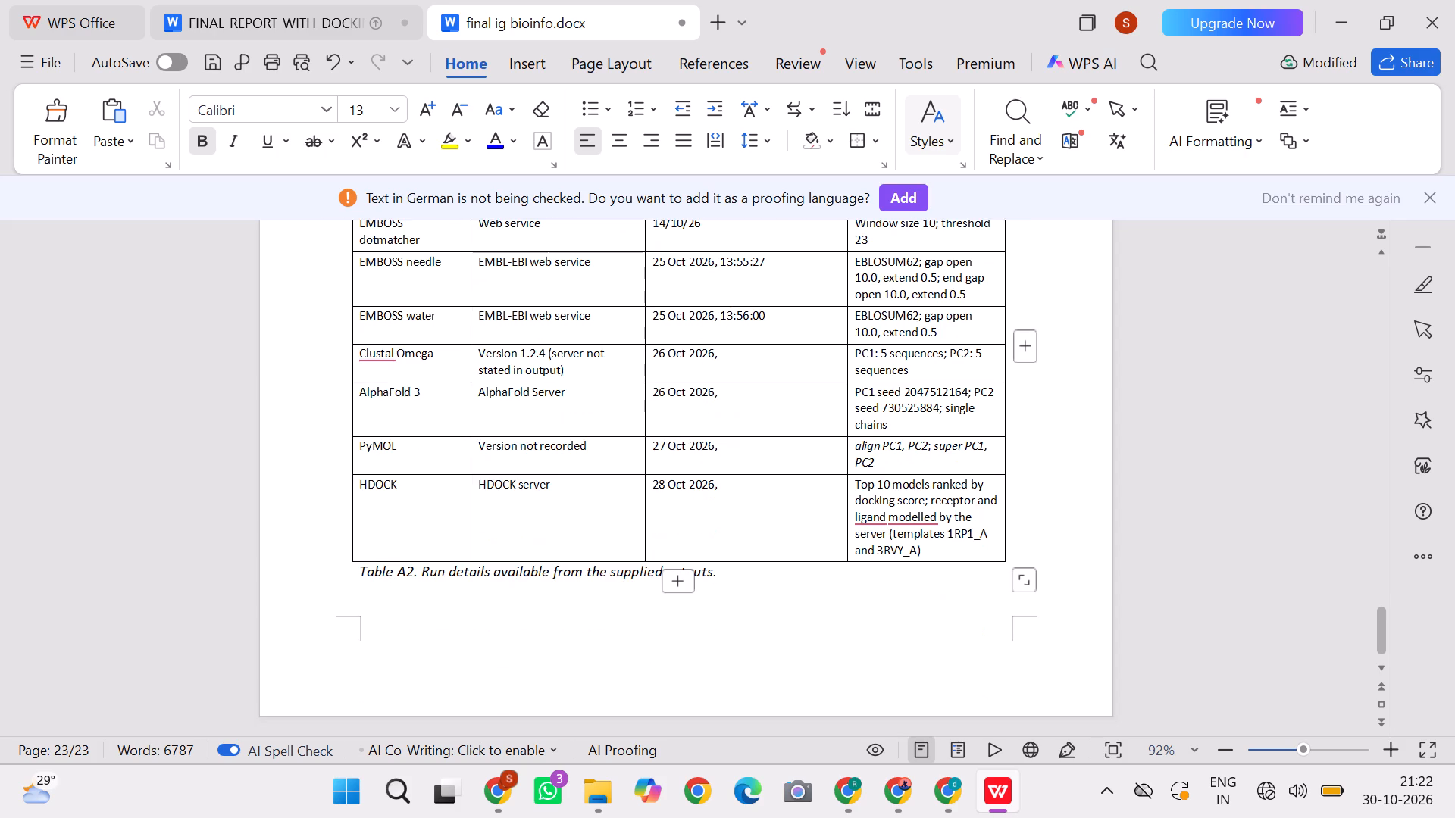
Cut the whole of section 6.2 Future perspectives, from its heading through item 6, Therapeutic relevance.
scroll(740, 551, up, 11)
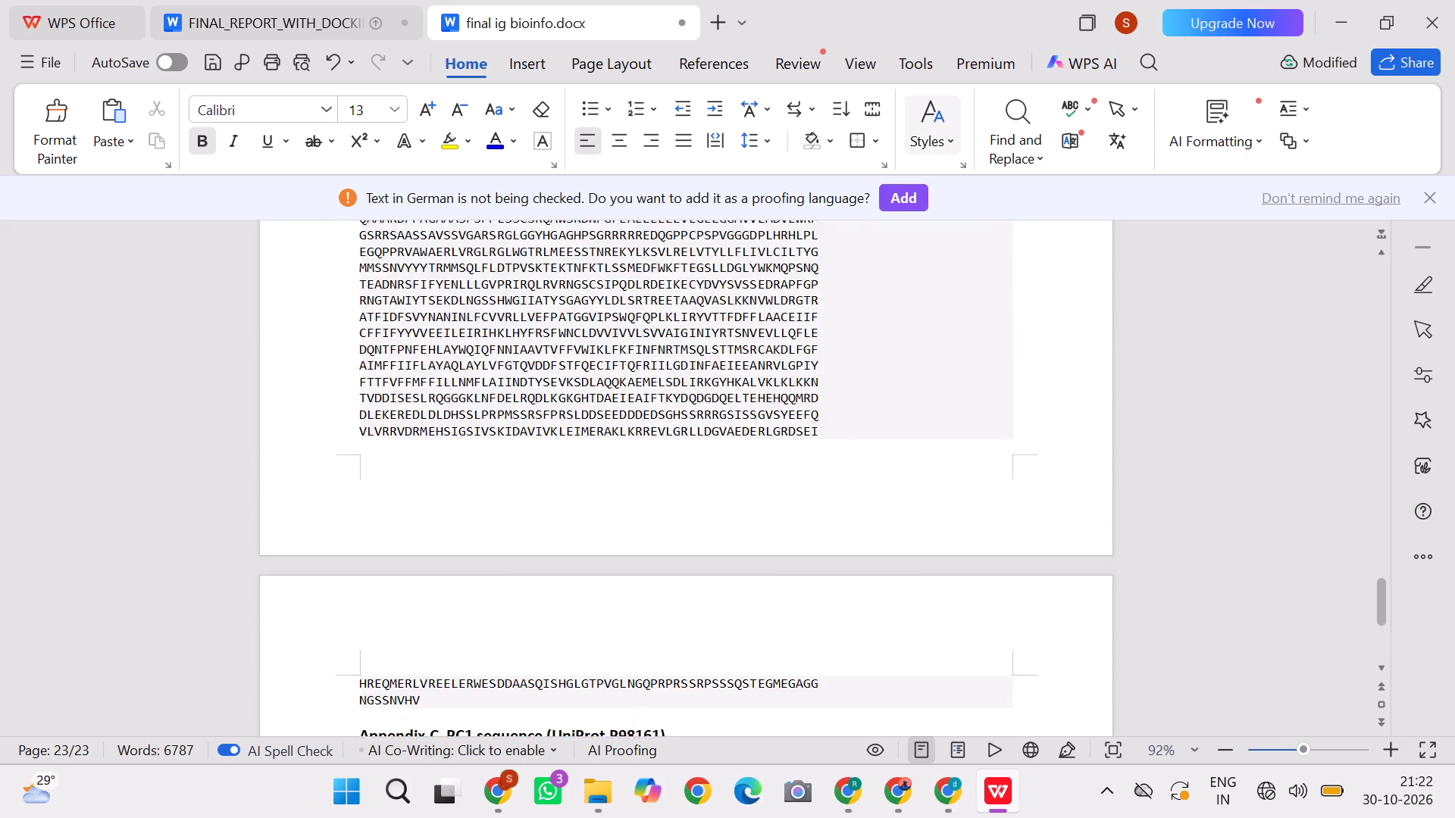
scroll(740, 551, up, 4)
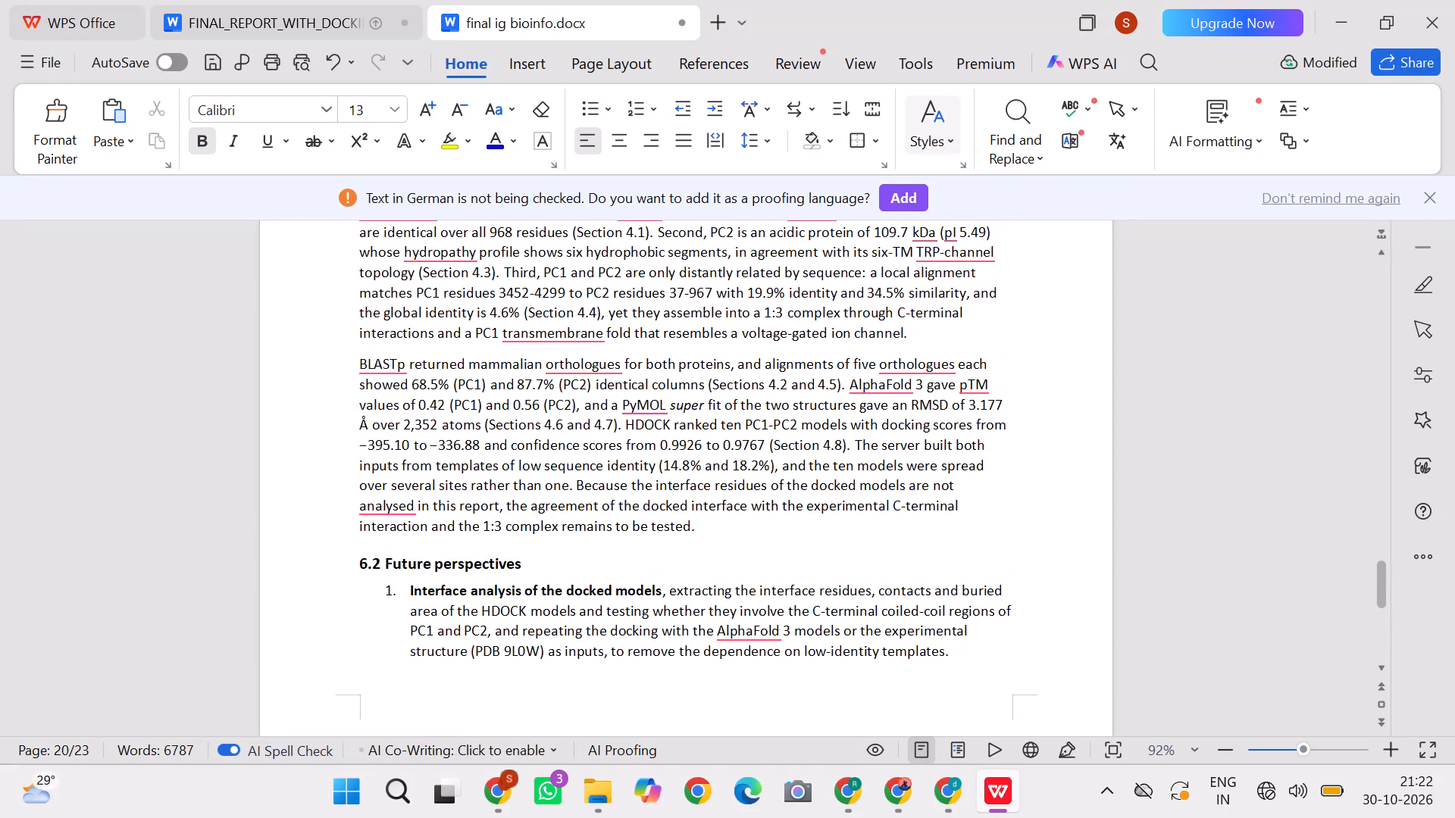
scroll(740, 551, up, 1)
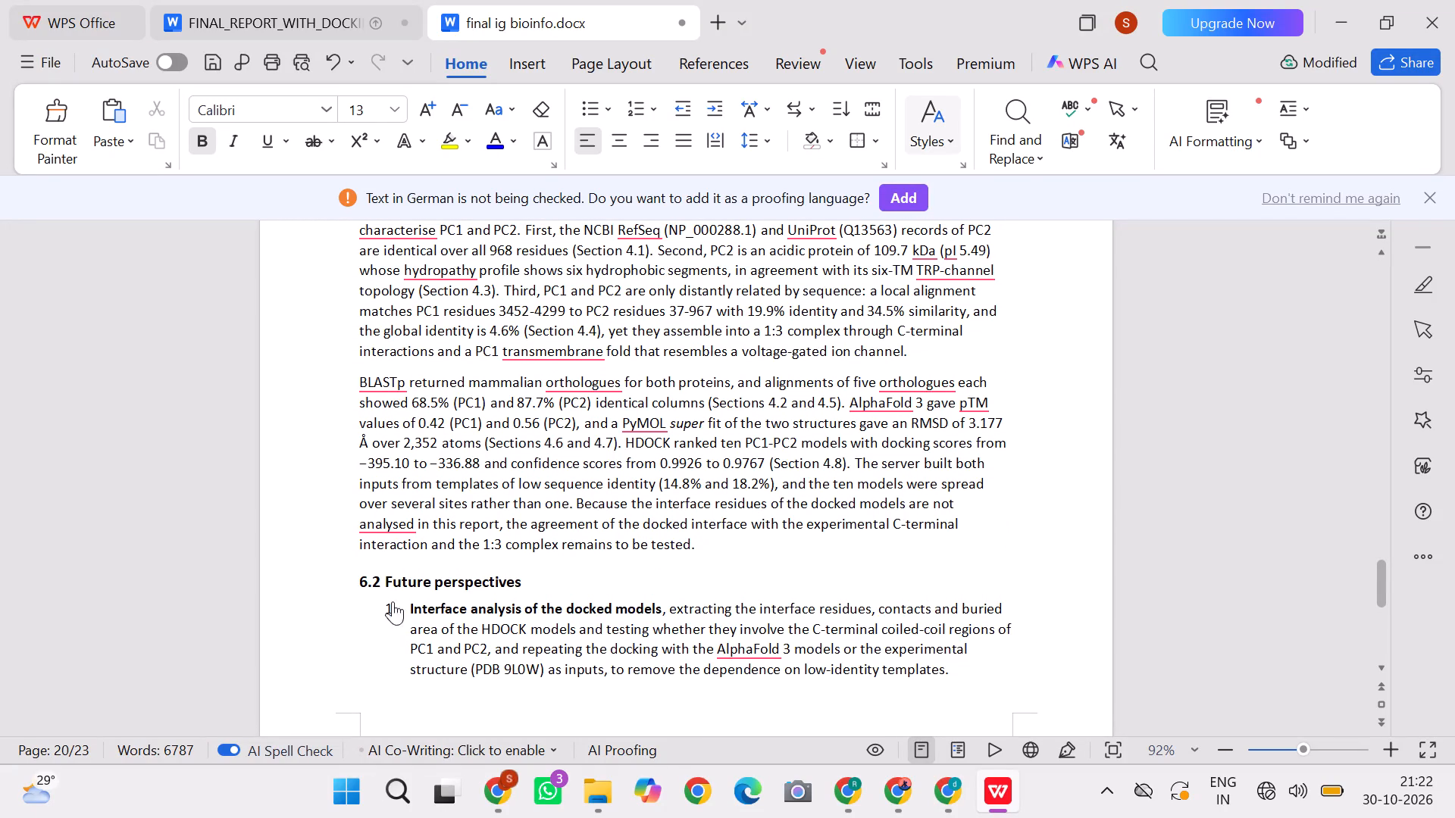
drag(352, 585, 440, 603)
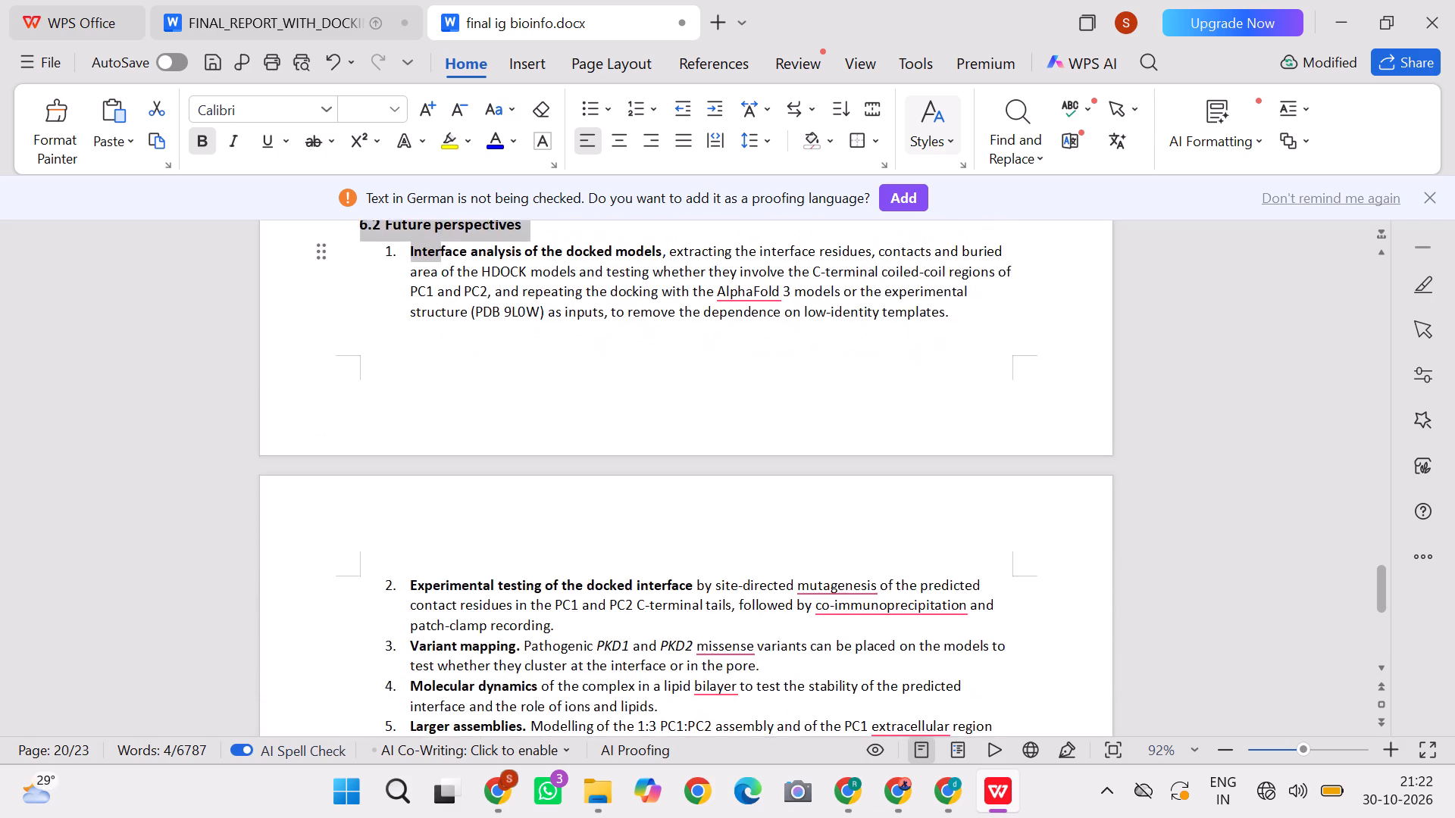
drag(440, 603, 808, 673)
scroll(448, 601, right, 1)
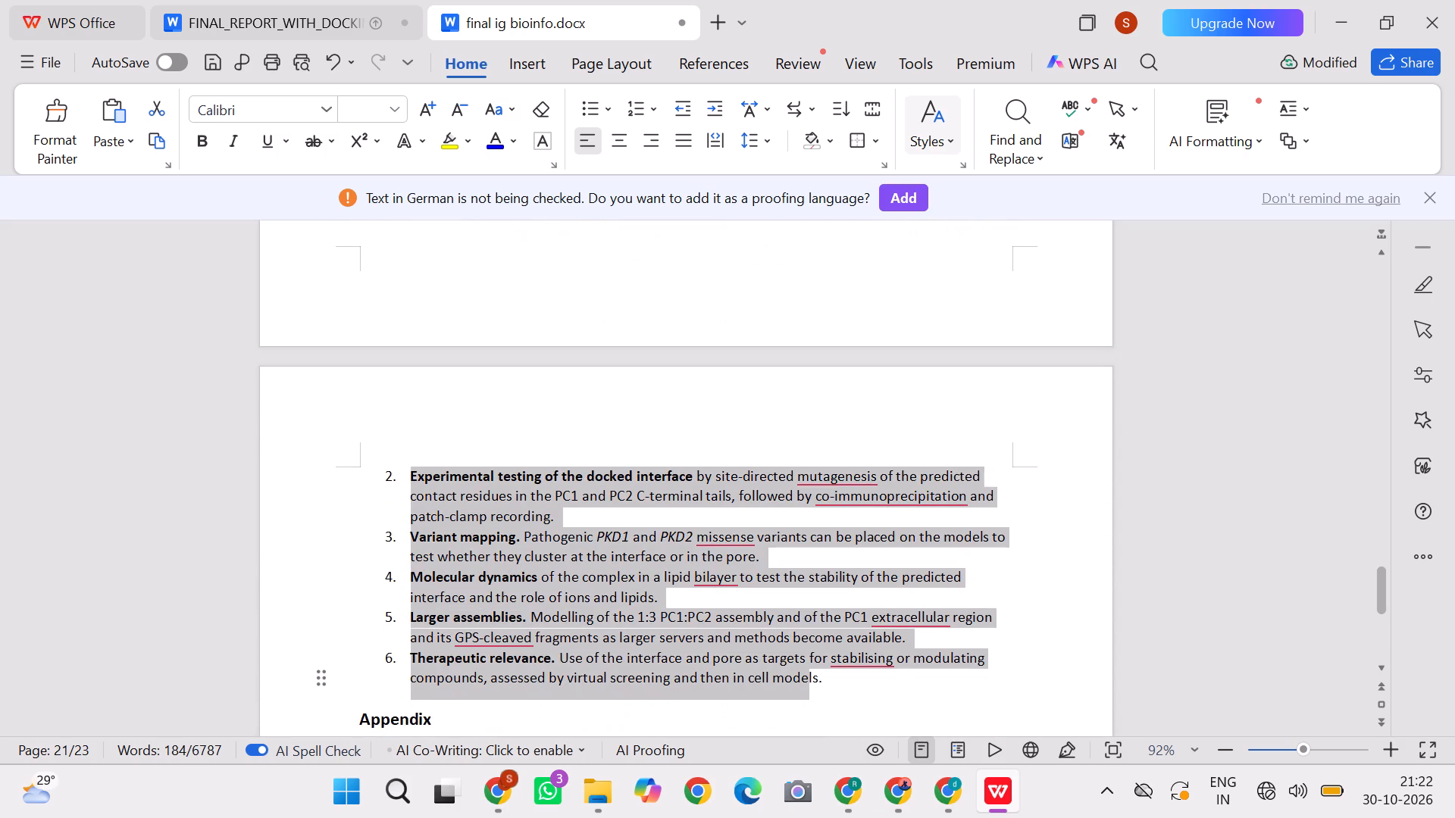
scroll(808, 673, right, 1)
drag(808, 673, 823, 684)
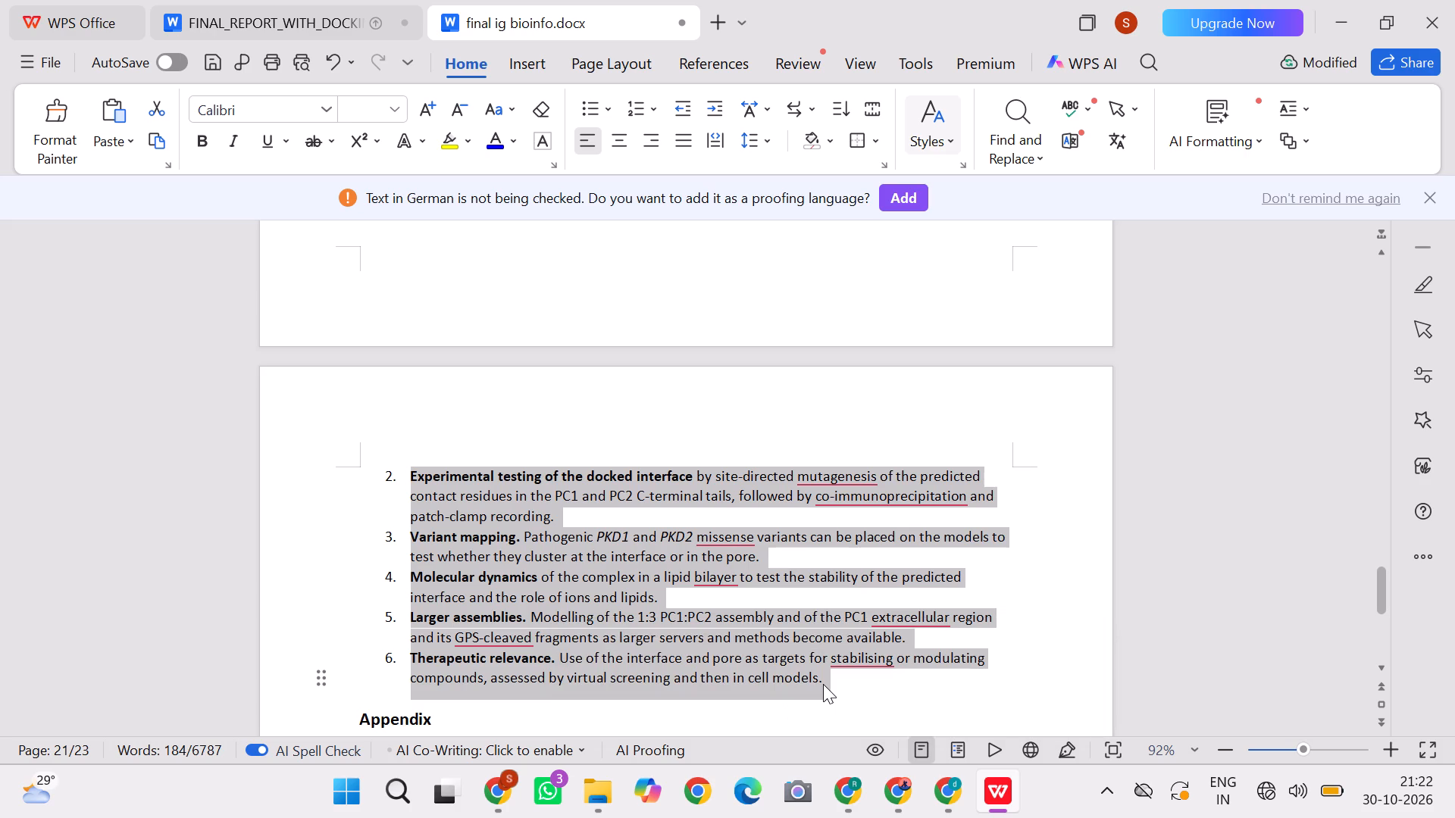
key(ctrl+x)
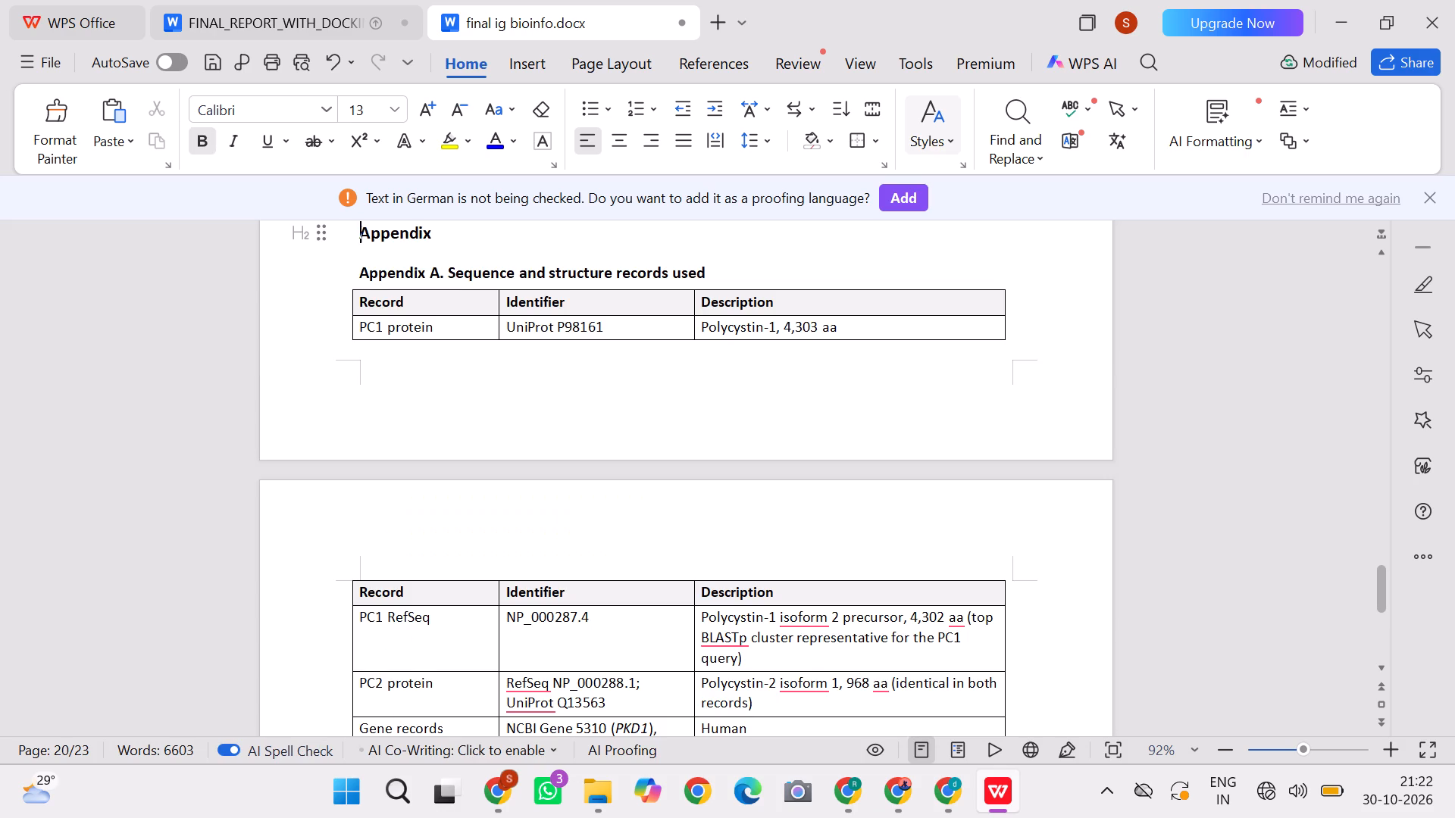
click(496, 788)
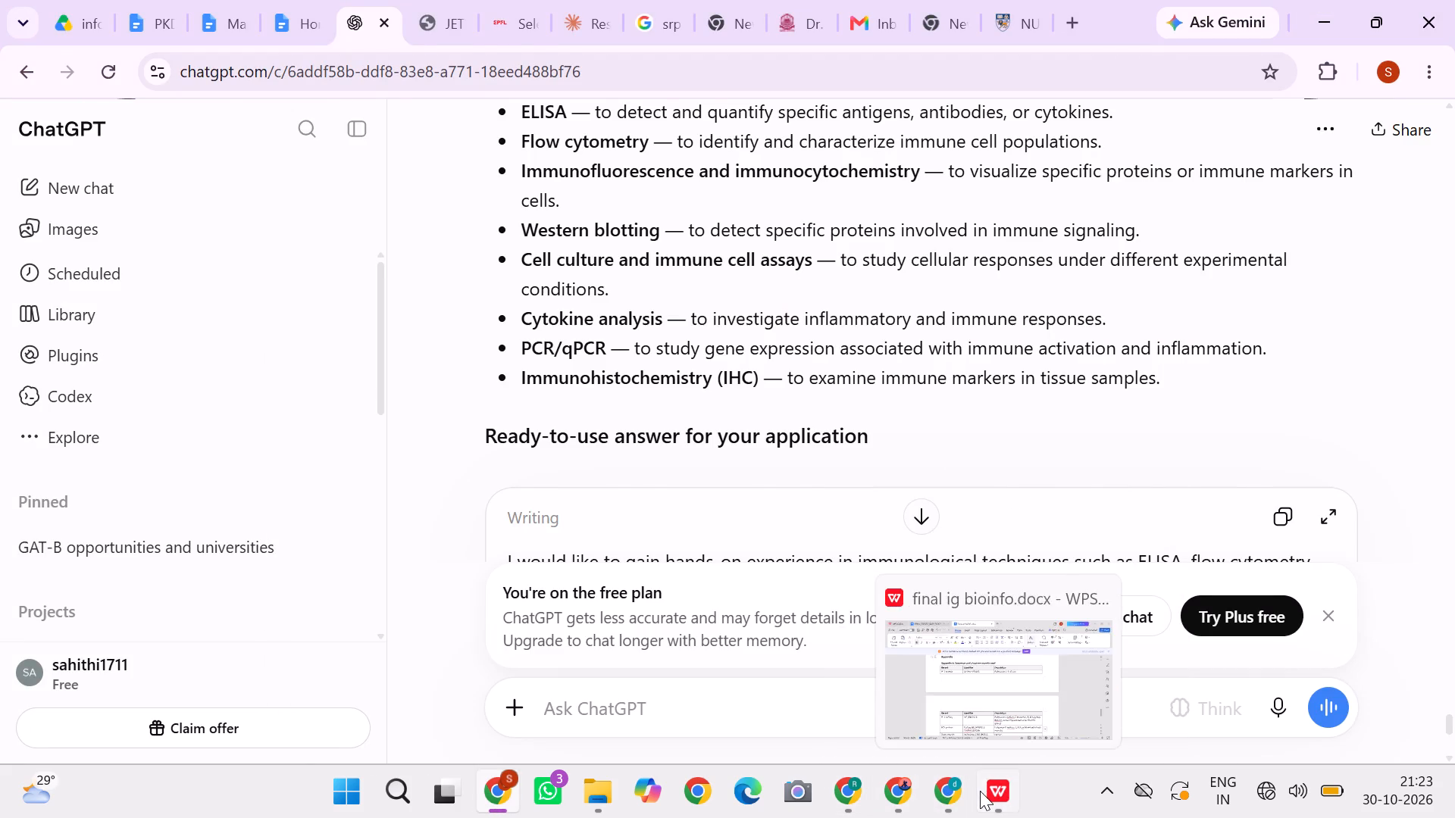
scroll(708, 399, up, 1)
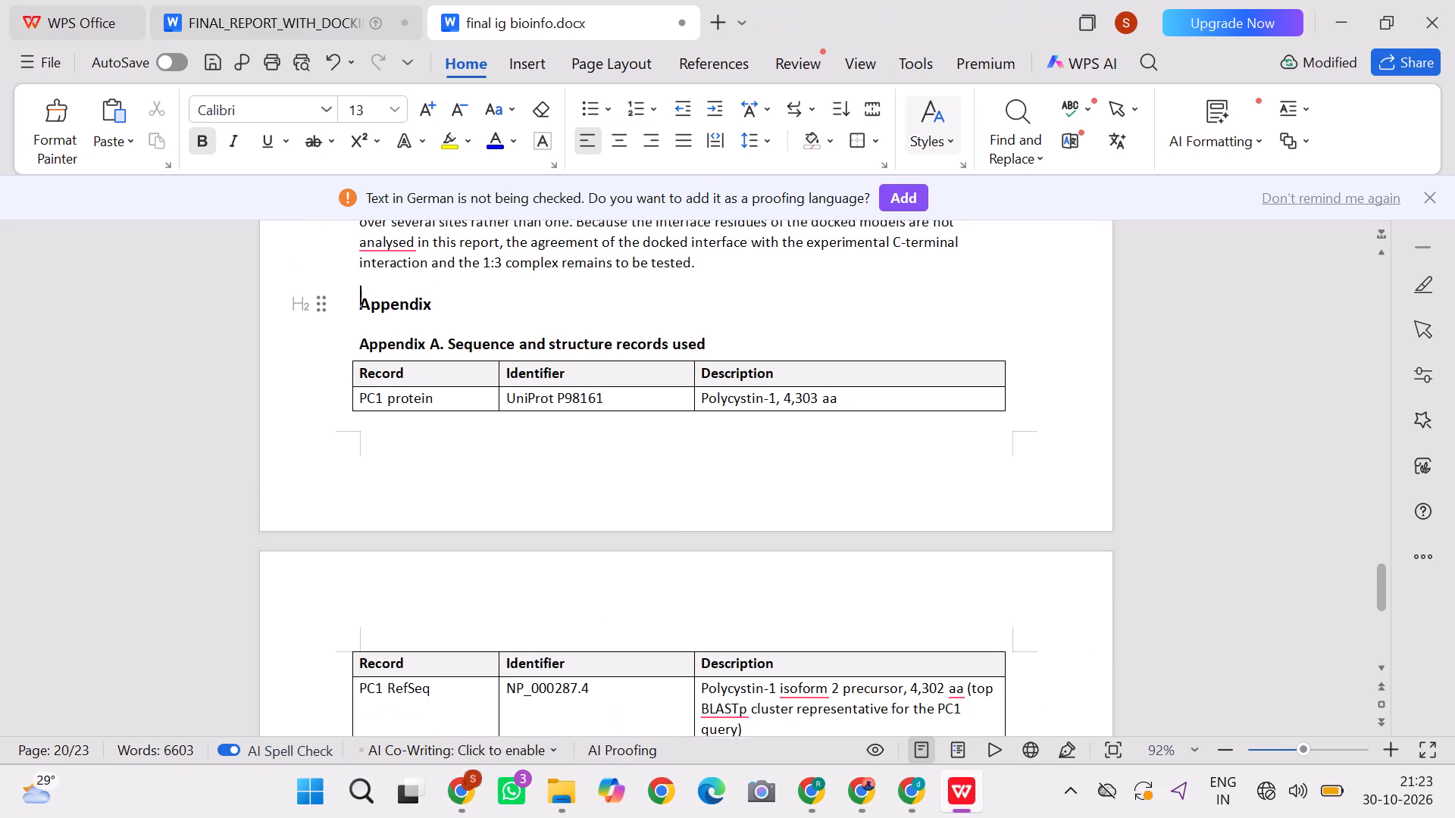
scroll(708, 399, up, 1)
scroll(708, 399, down, 13)
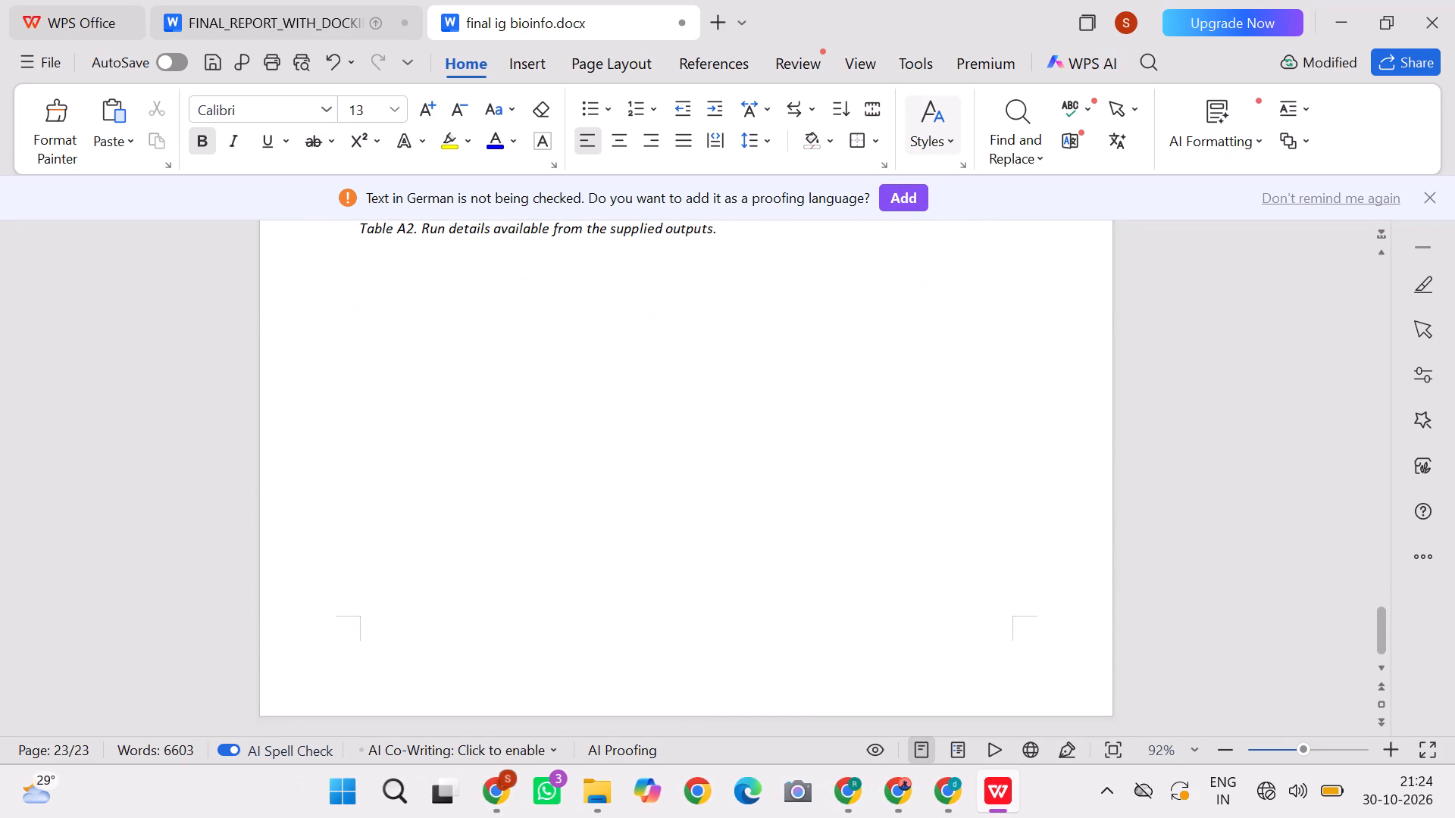
scroll(708, 399, up, 6)
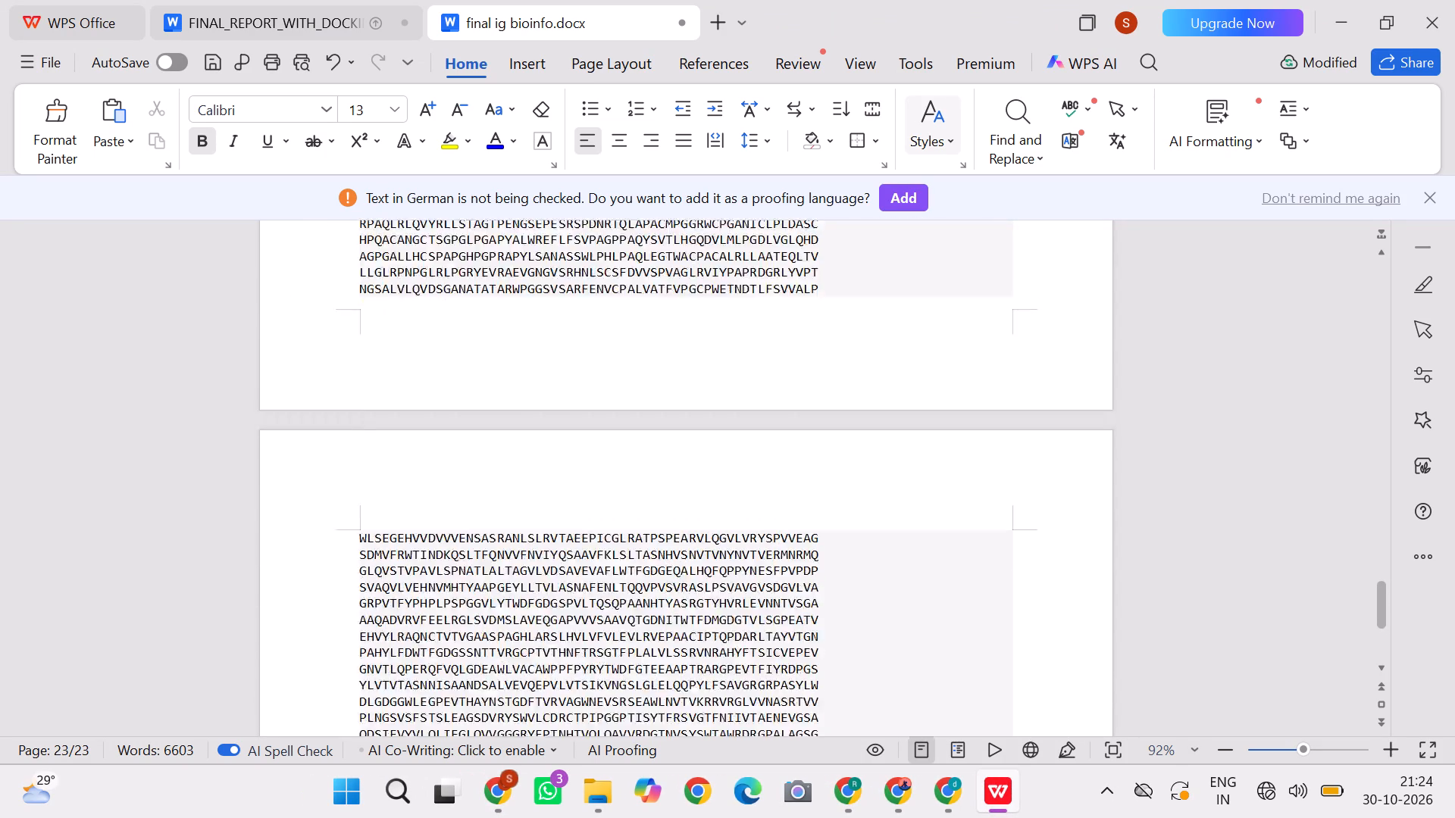
scroll(708, 399, up, 1)
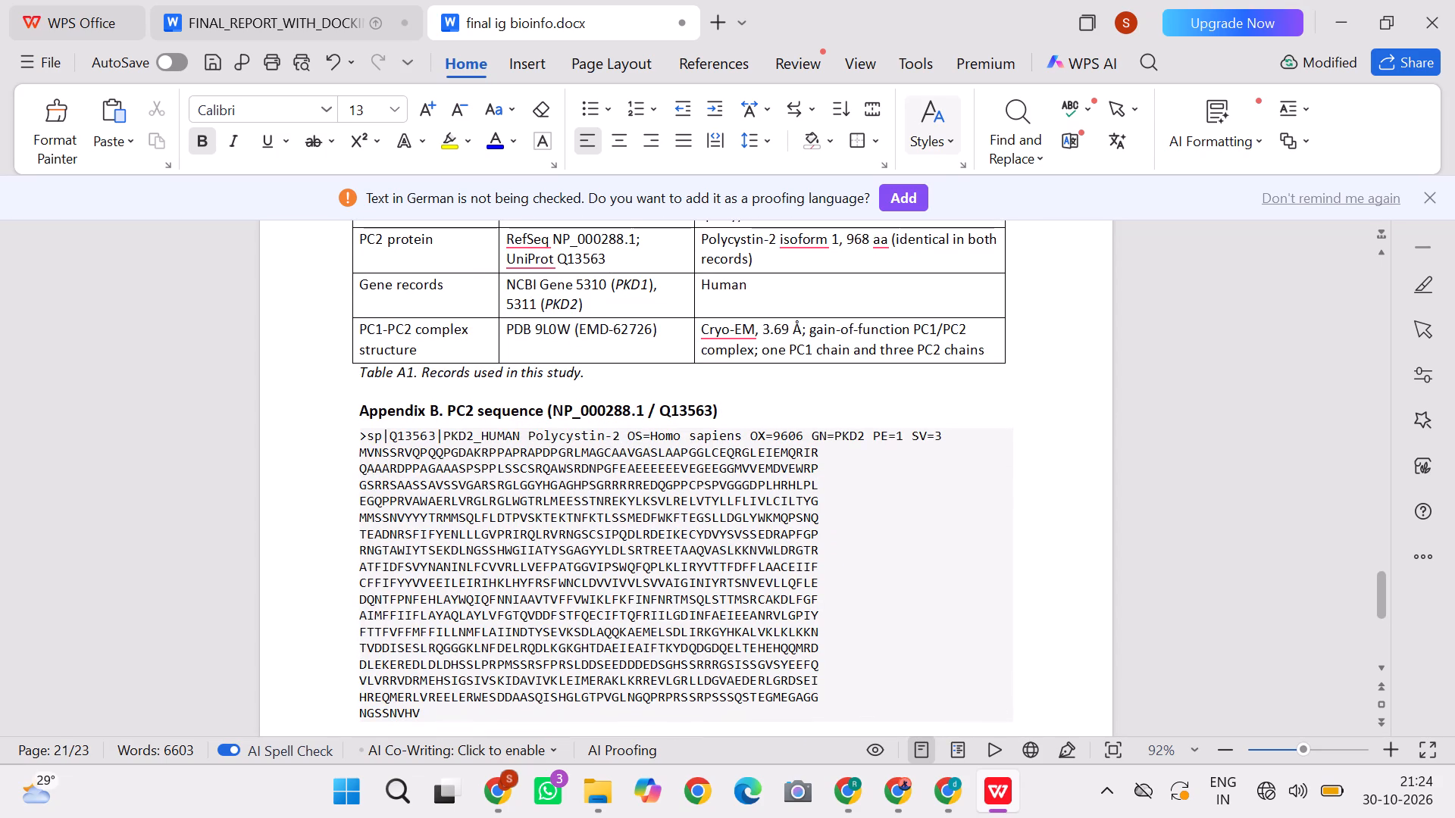
scroll(350, 398, up, 4)
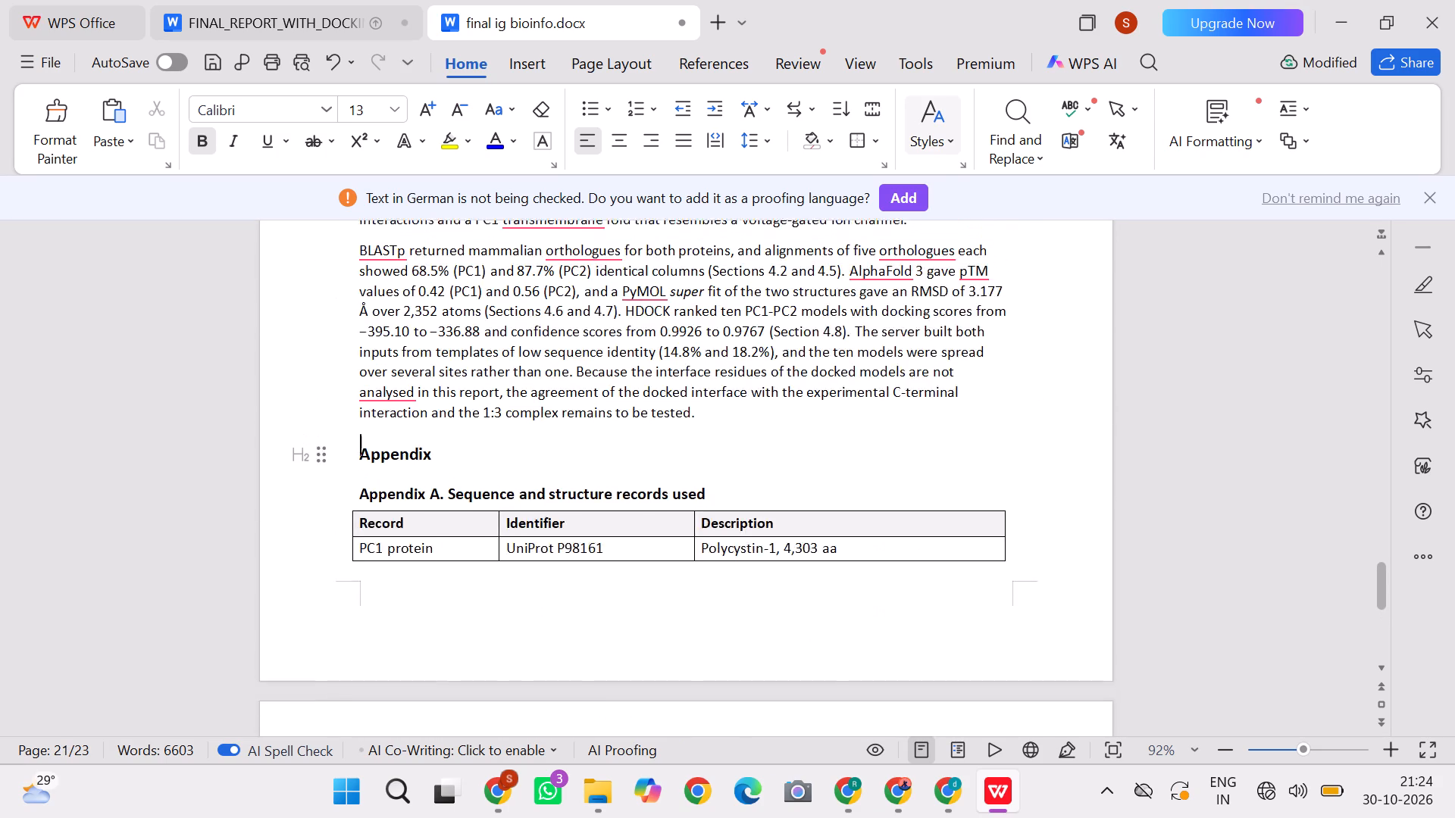
scroll(350, 398, up, 1)
scroll(360, 381, down, 1)
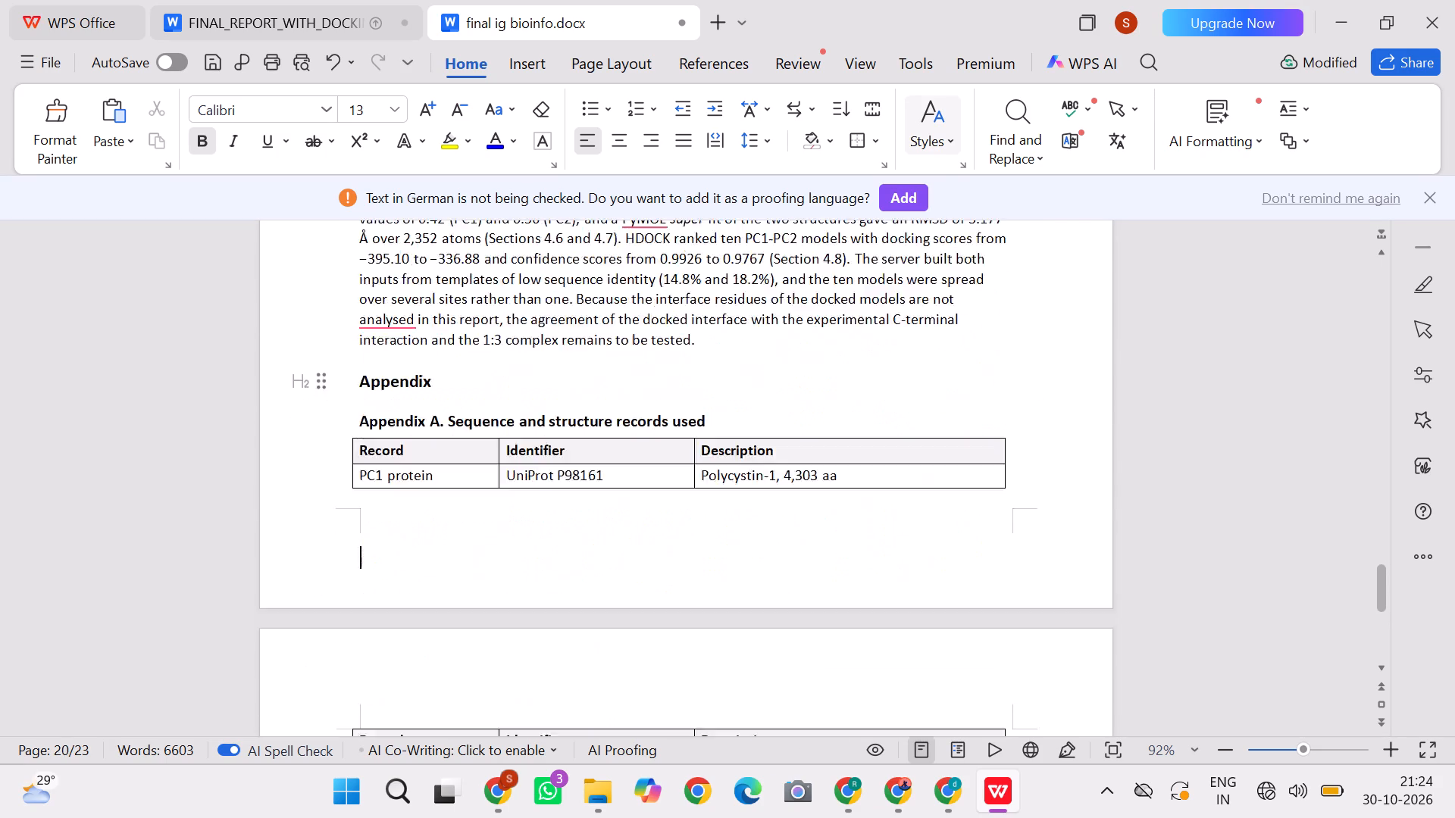
scroll(365, 392, down, 1)
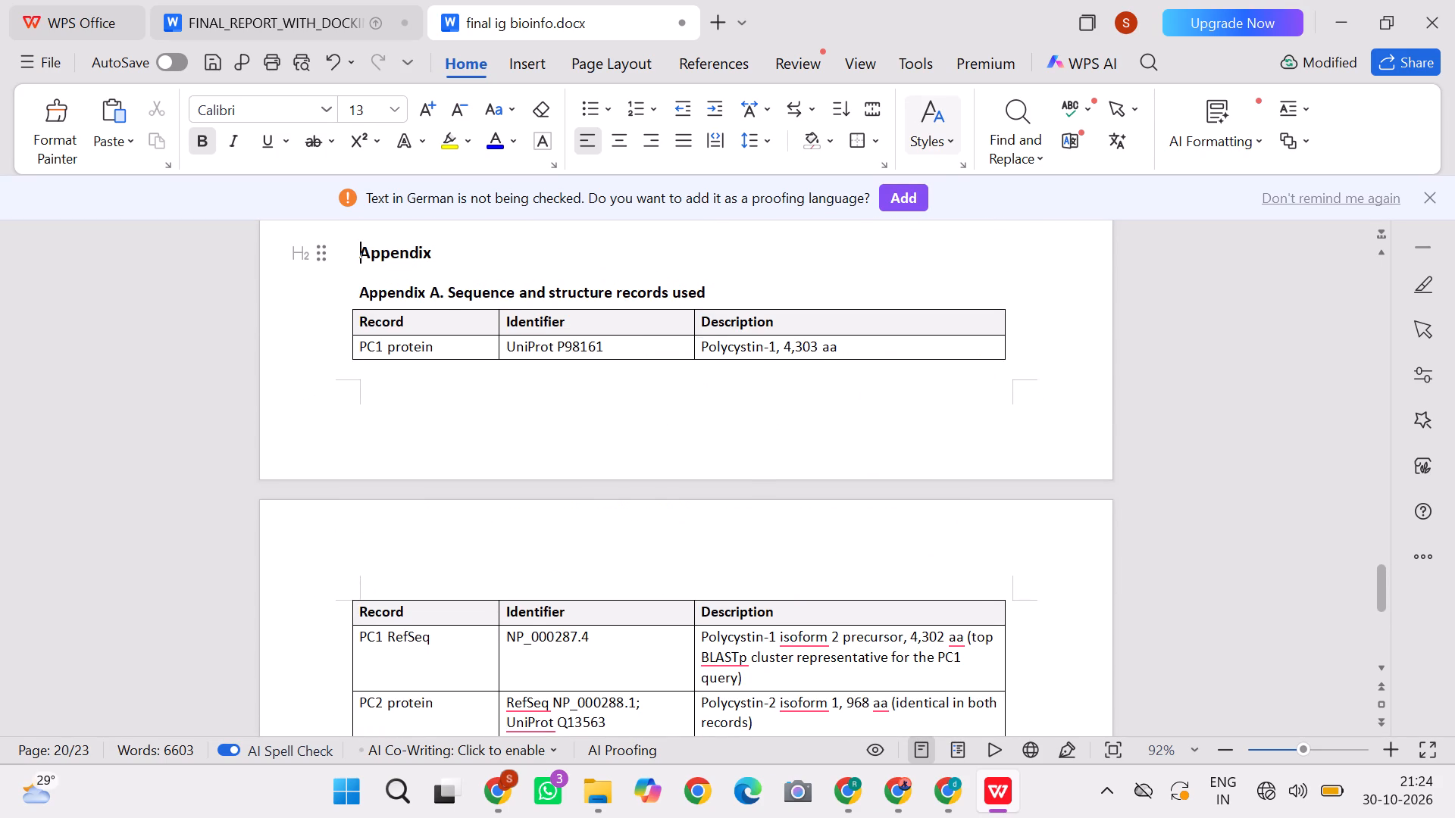
Set the font of the whole report, from the title through the Table A2 caption, to Times New Roman.
scroll(346, 248, up, 20)
scroll(346, 248, up, 12)
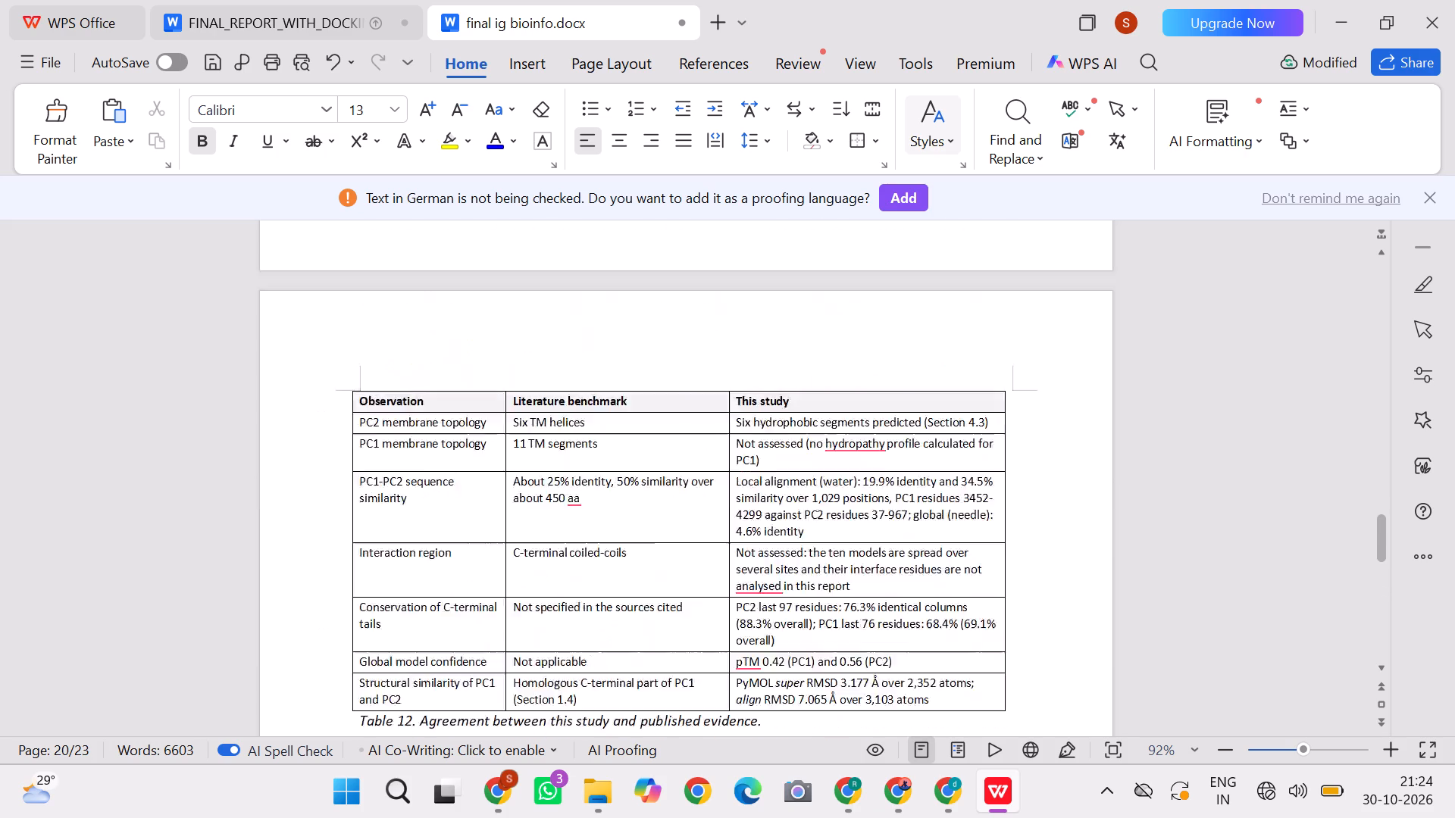
scroll(346, 248, up, 20)
scroll(346, 248, up, 20)
scroll(346, 248, up, 20)
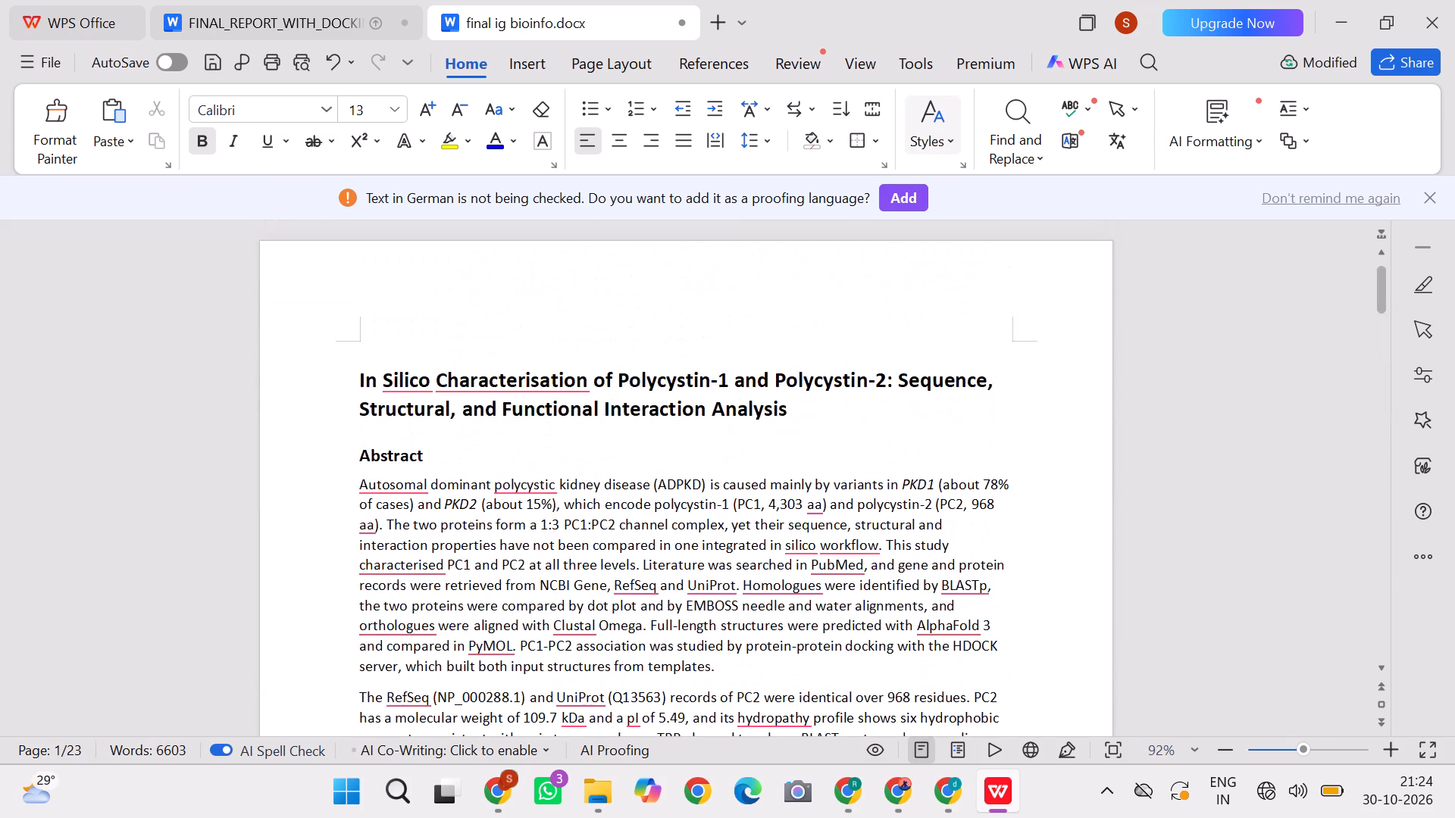
click(353, 367)
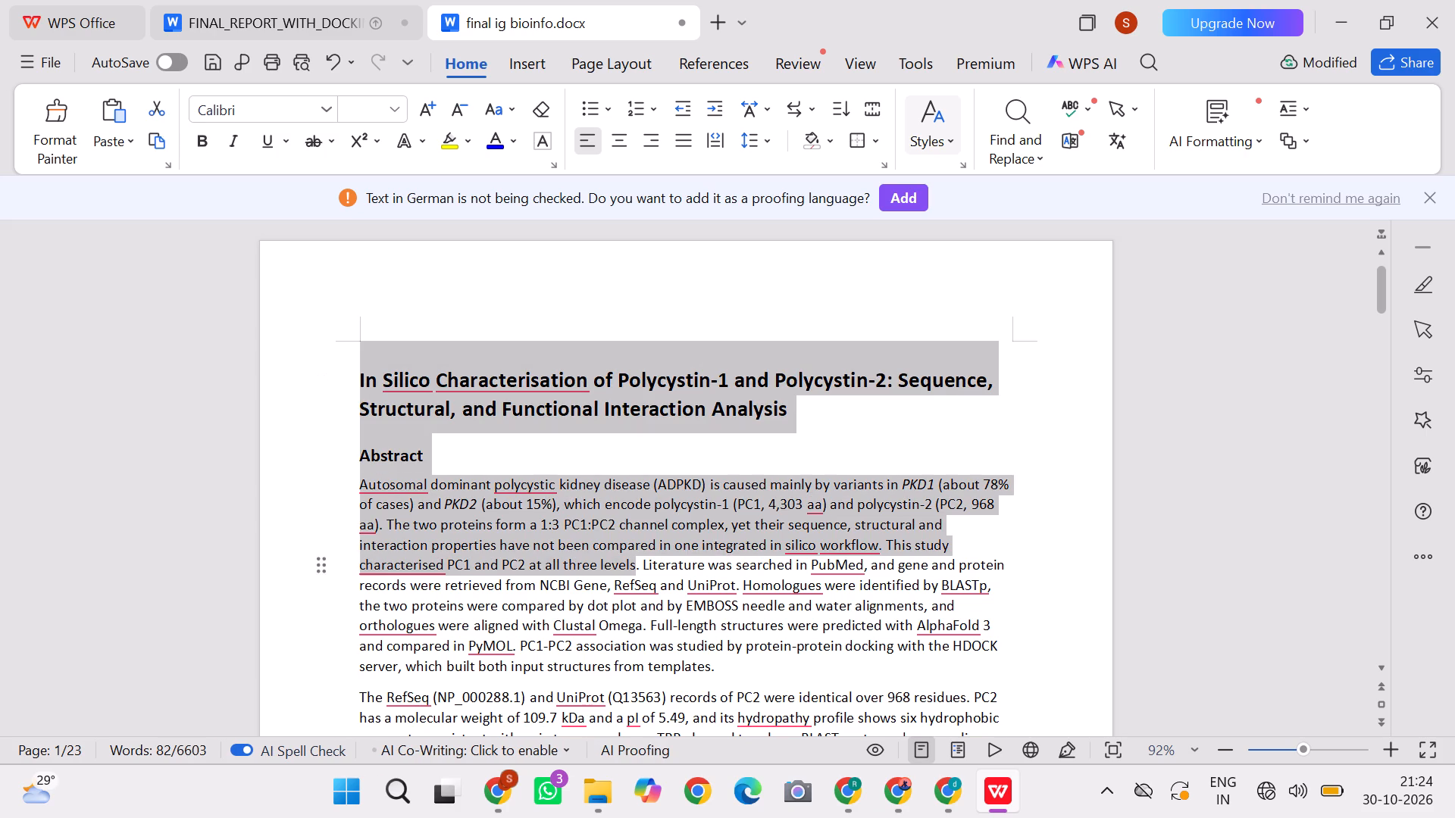
scroll(633, 568, down, 20)
scroll(633, 568, down, 20)
scroll(633, 568, down, 3)
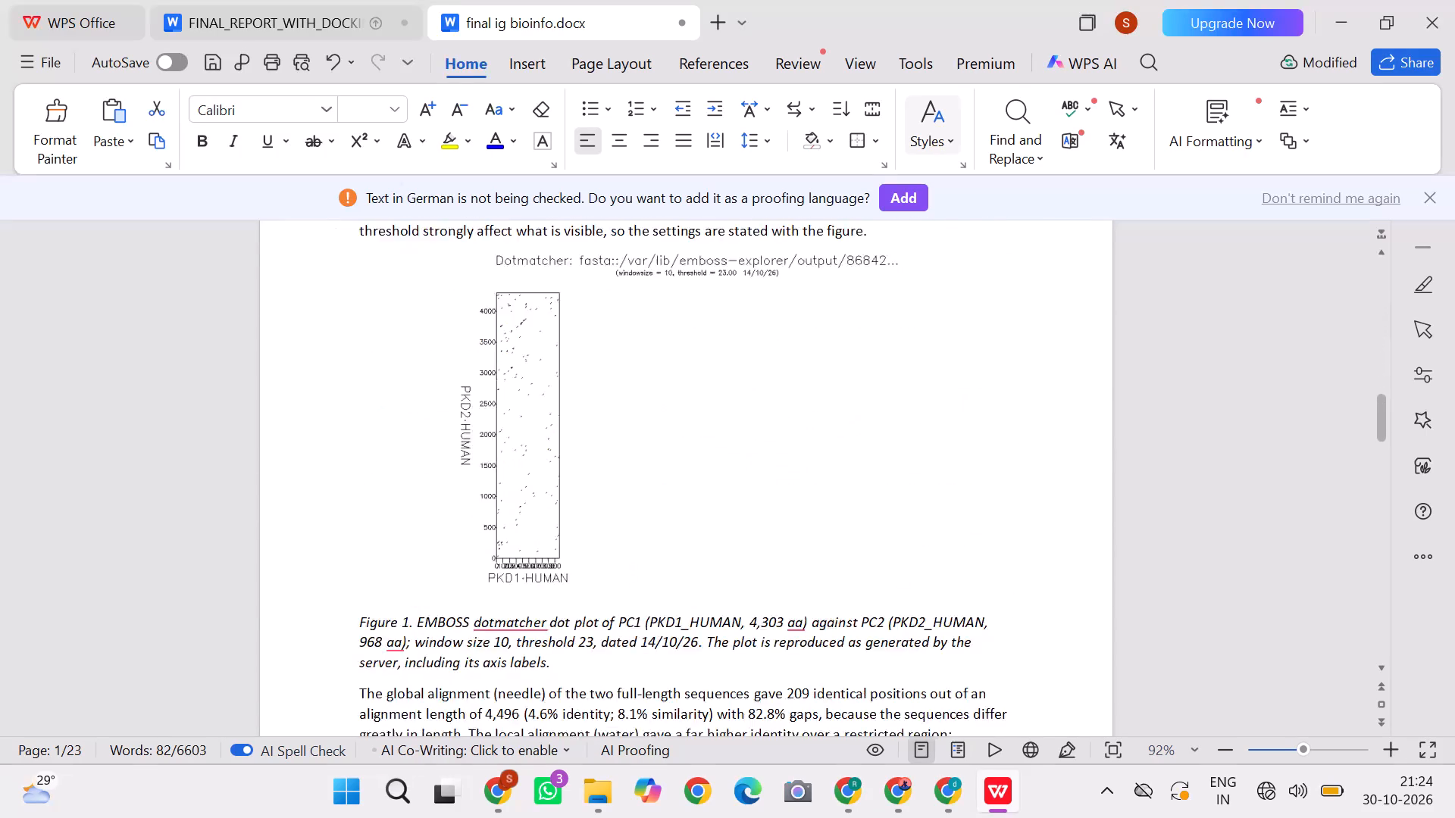
scroll(633, 568, down, 20)
scroll(633, 568, down, 20)
scroll(633, 568, down, 2)
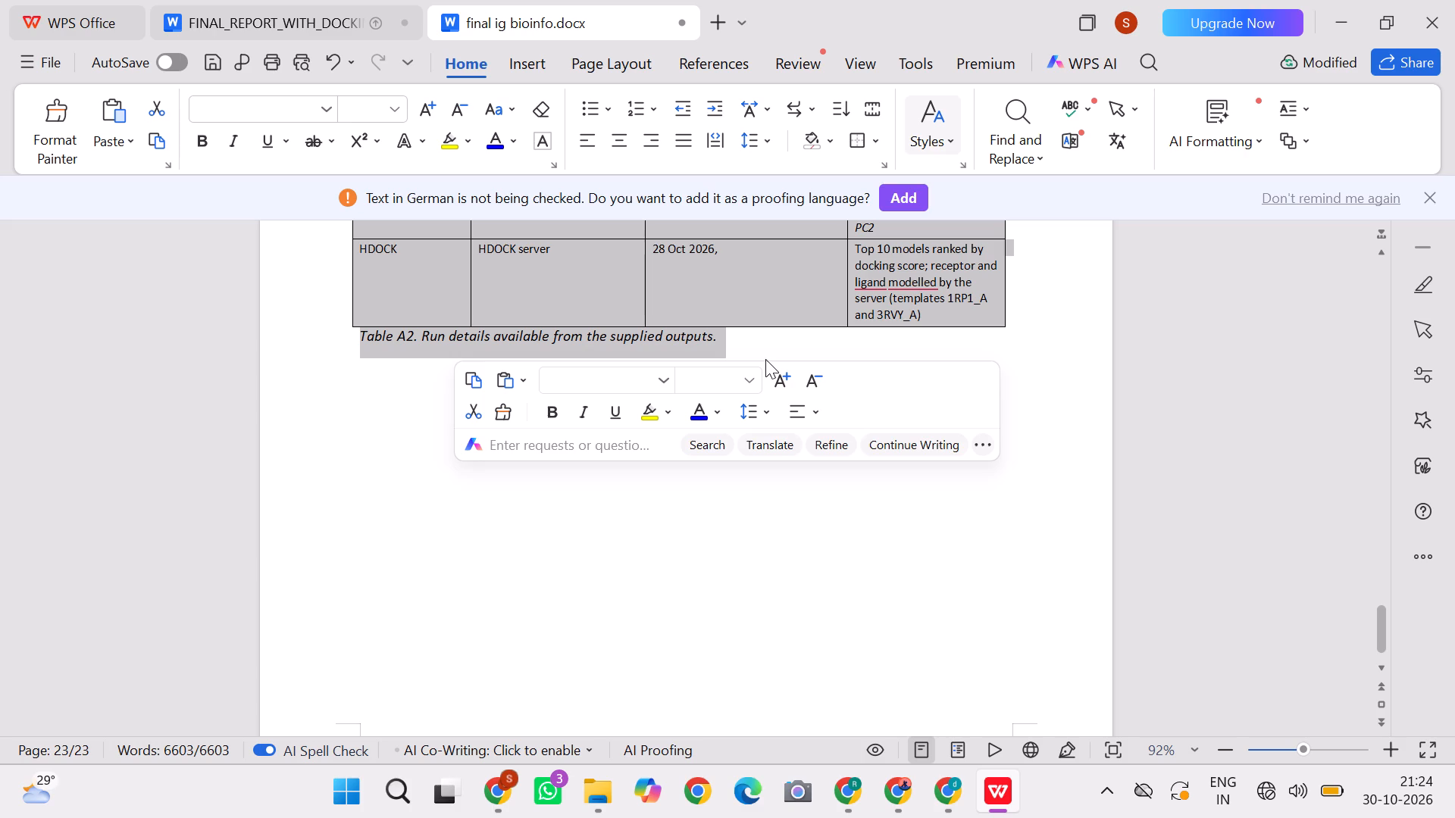
click(329, 111)
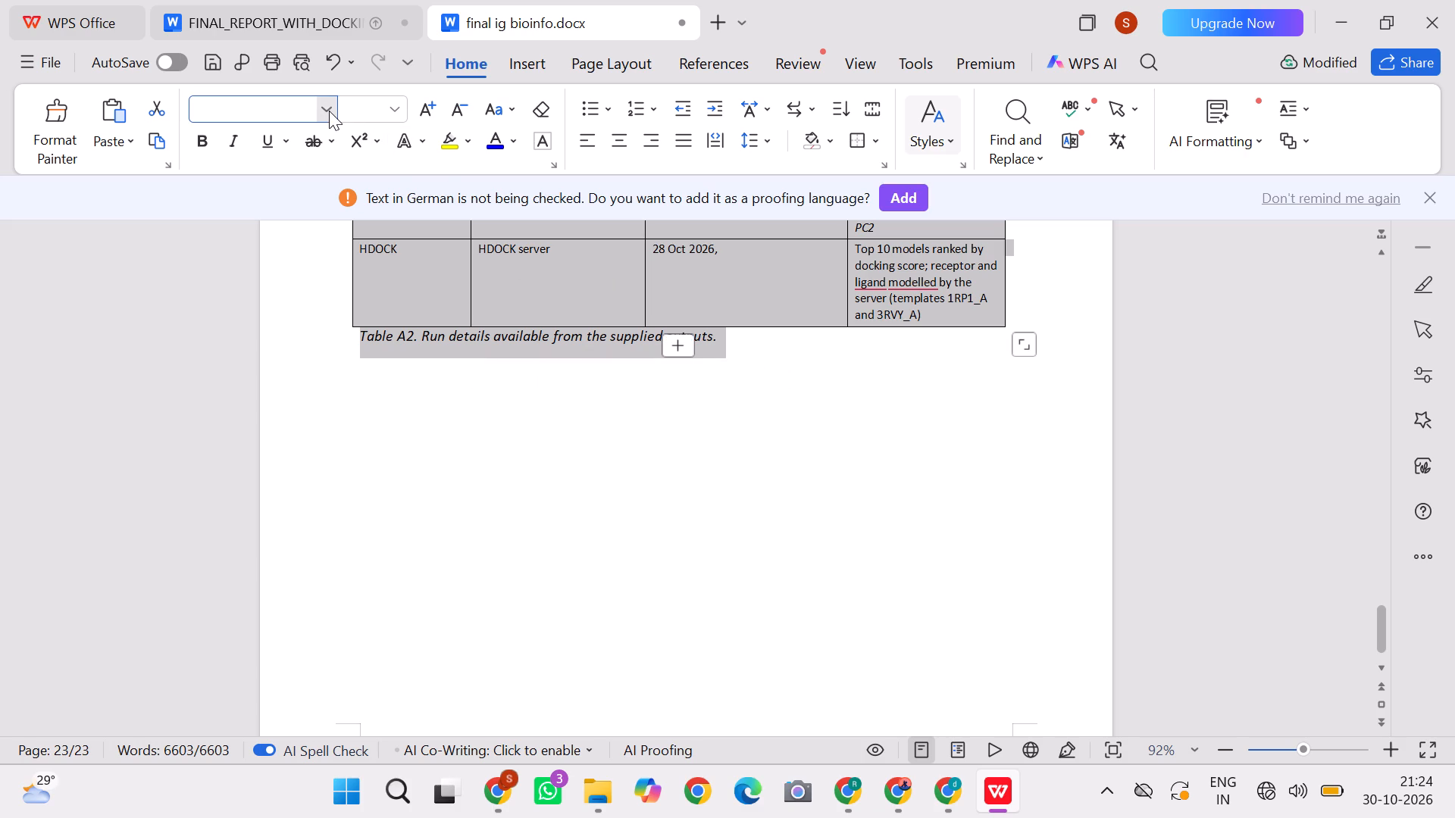
click(293, 102)
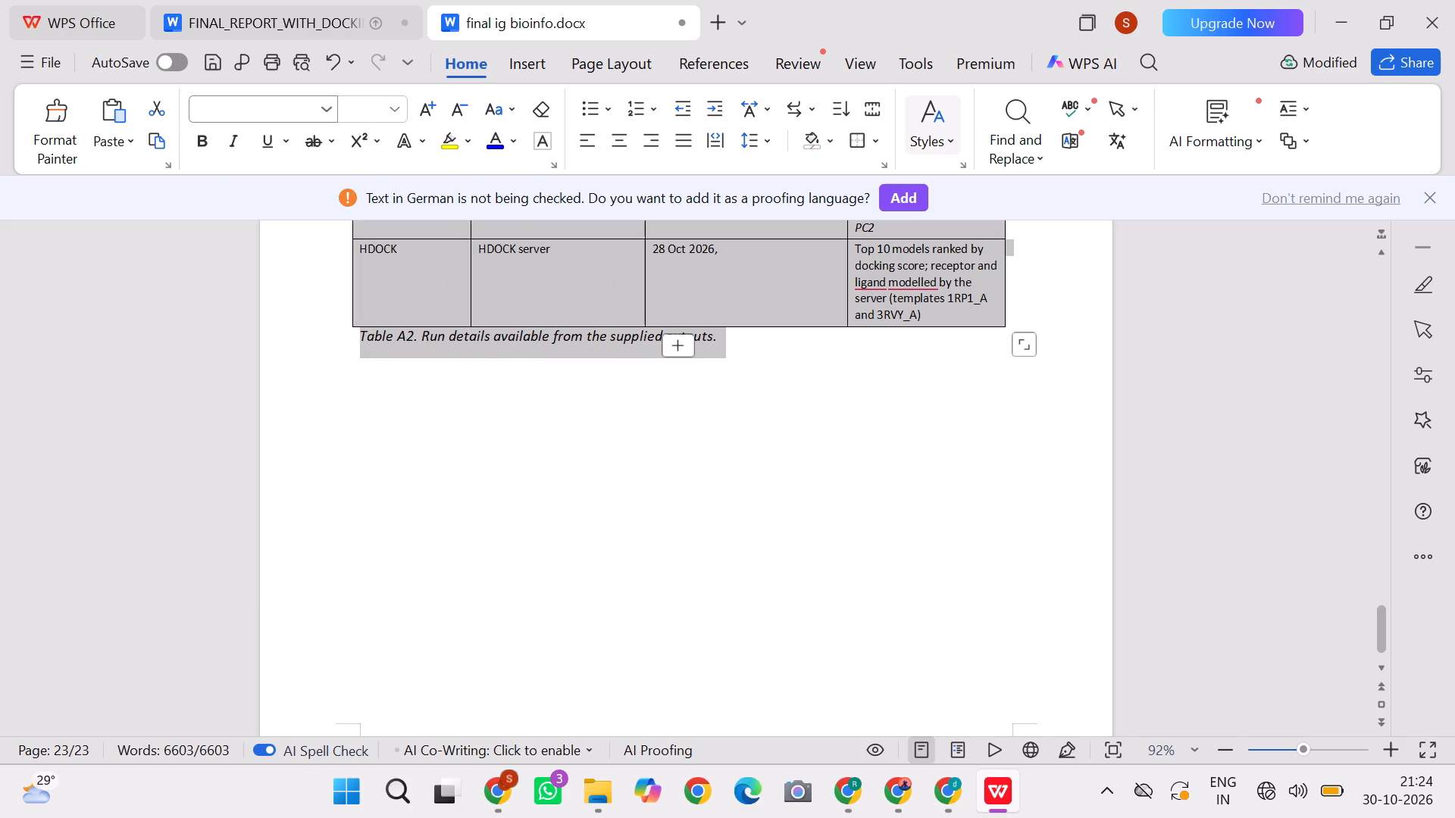
click(246, 109)
text(tim)
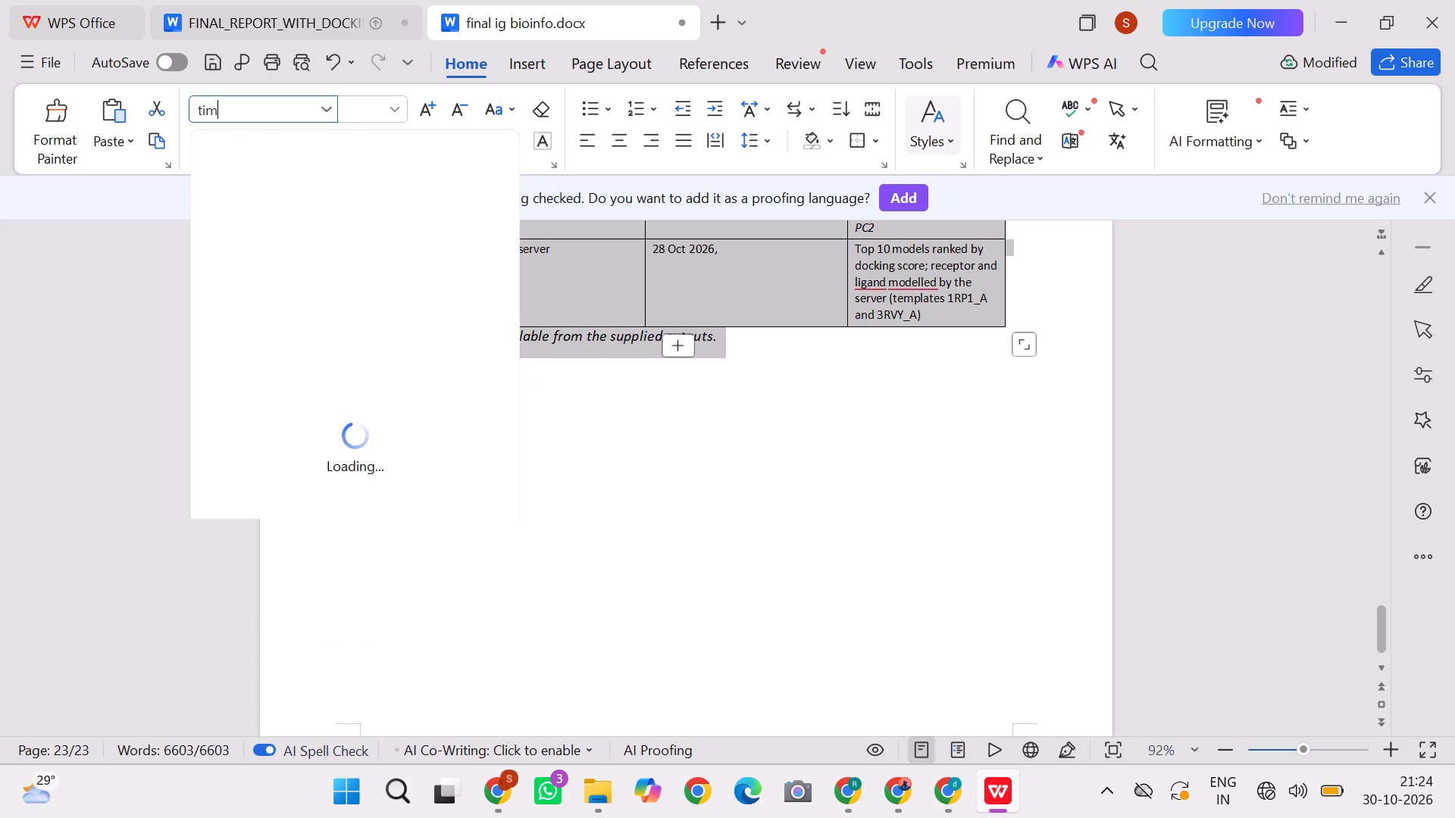
click(276, 178)
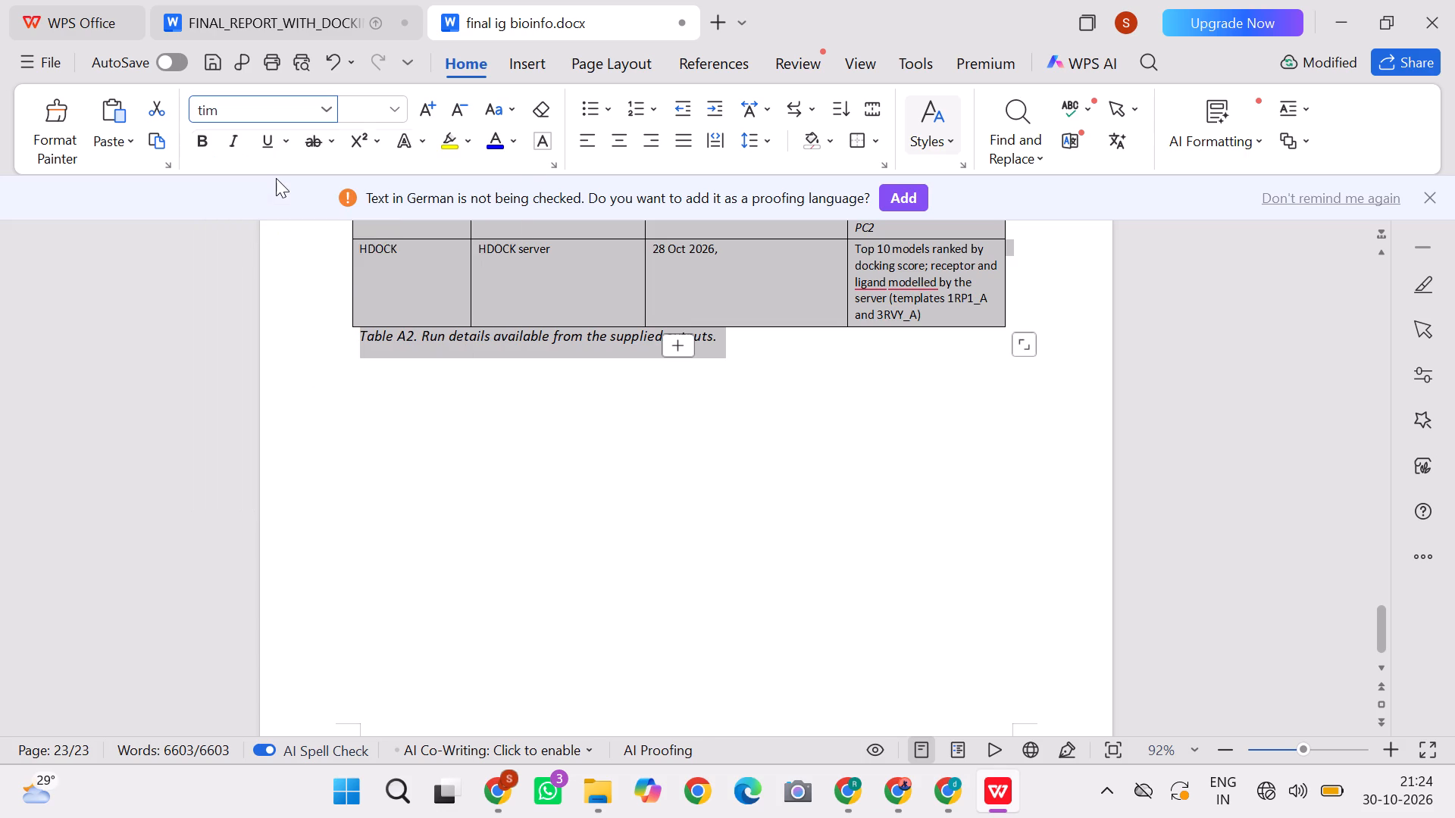
click(446, 448)
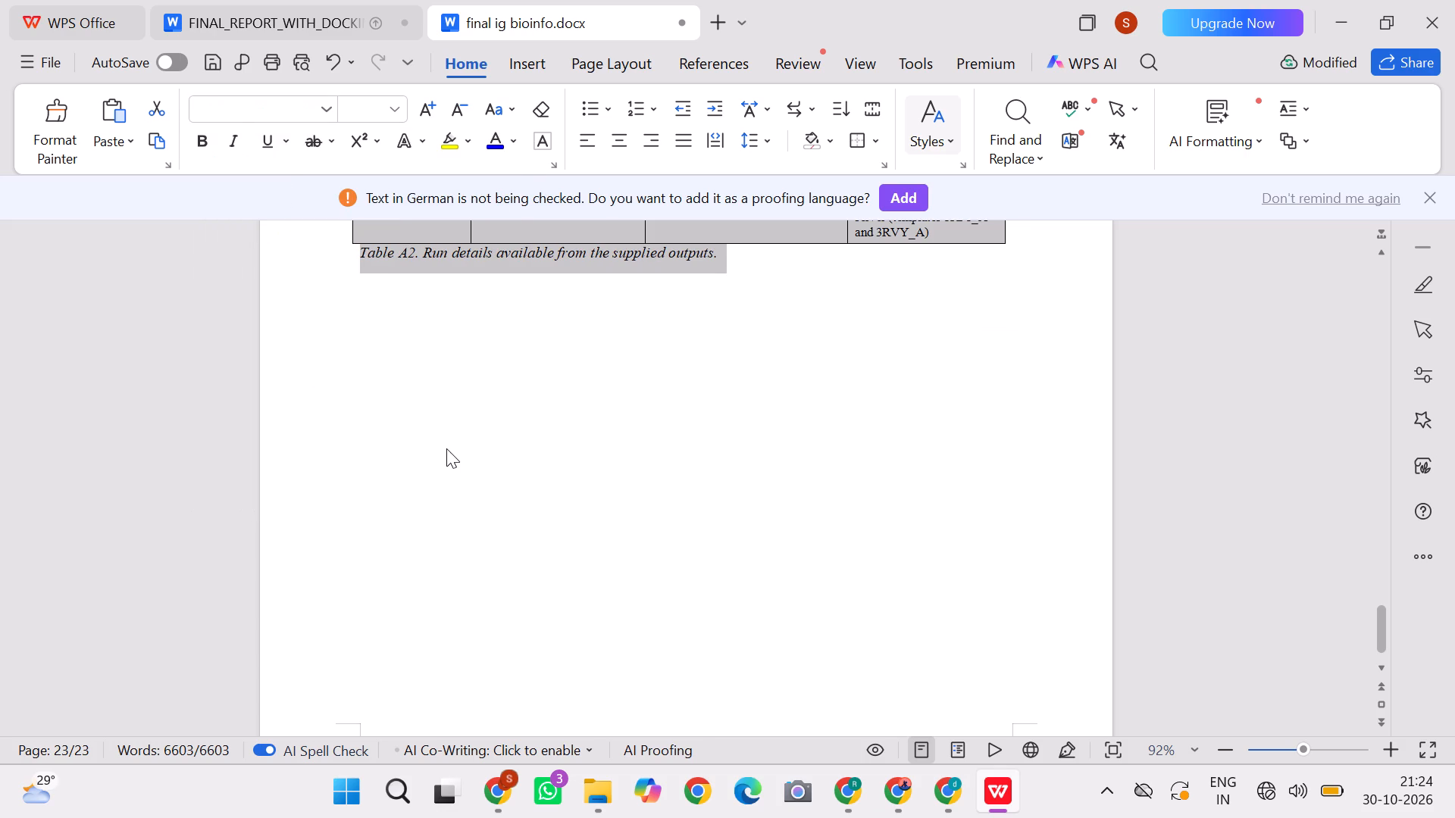
Review the tables, figures and page breaks from the appendix back to the title page in the new font.
scroll(446, 448, up, 5)
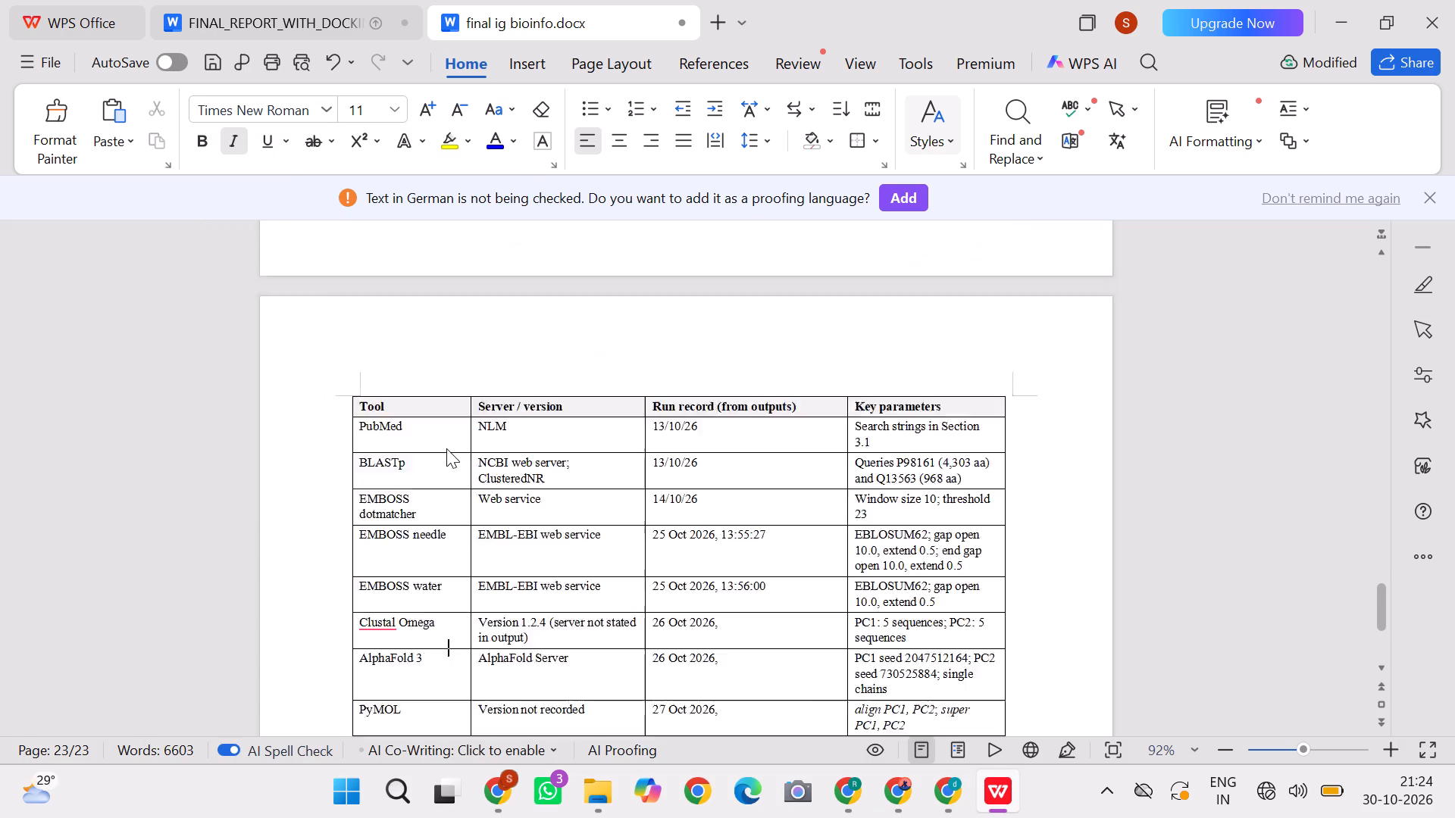
scroll(446, 448, up, 8)
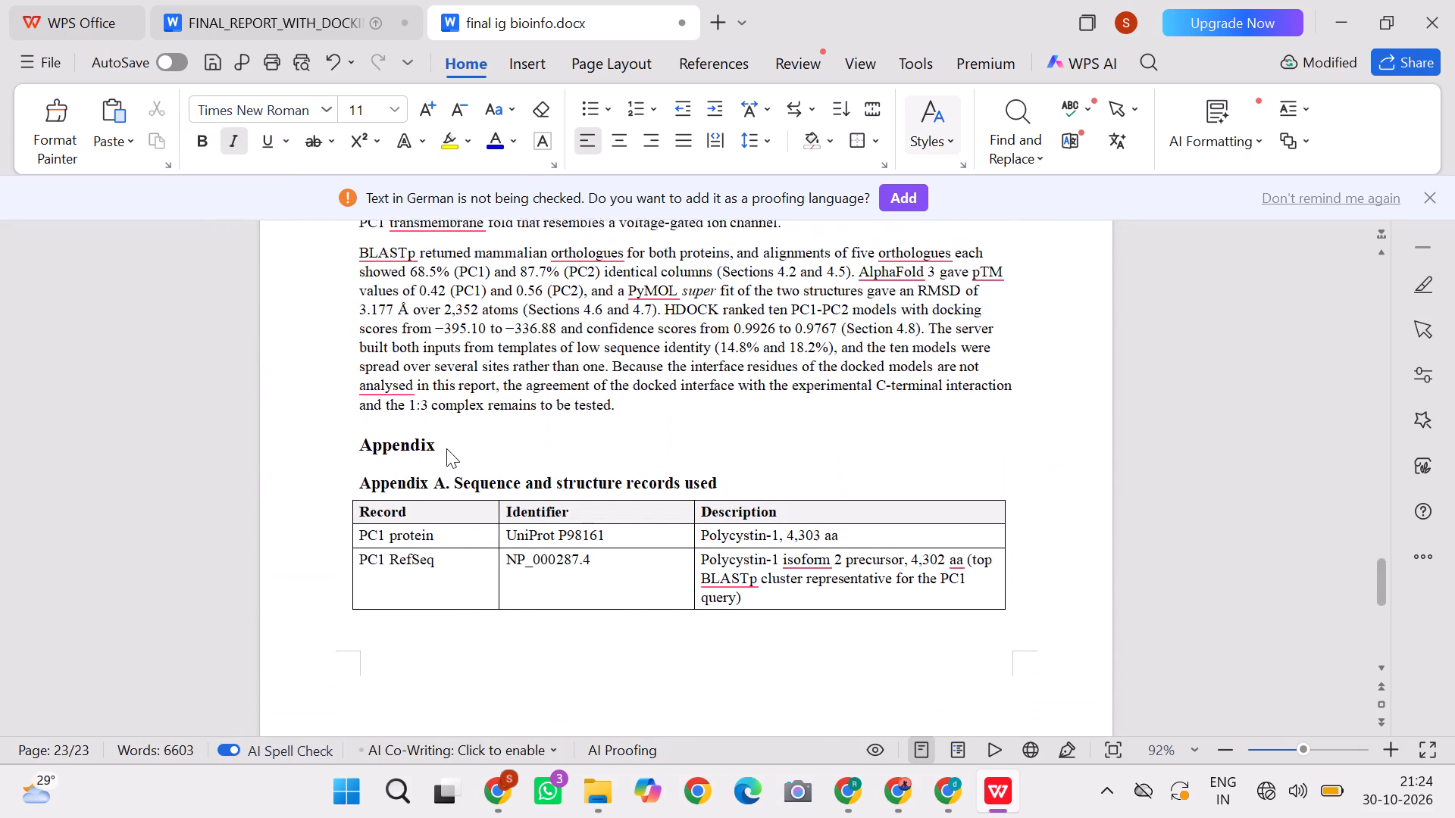
scroll(446, 448, up, 2)
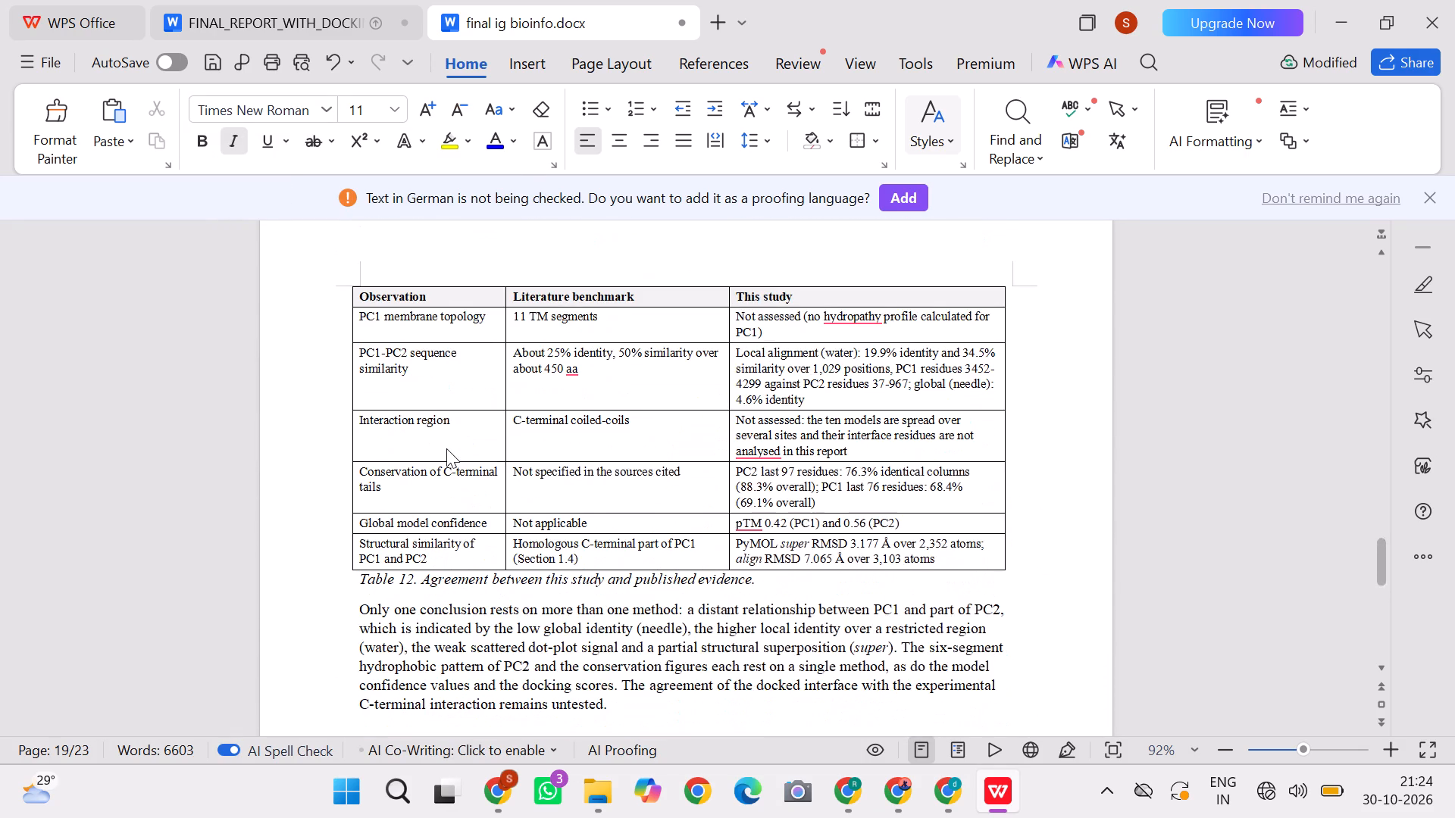
scroll(446, 448, up, 9)
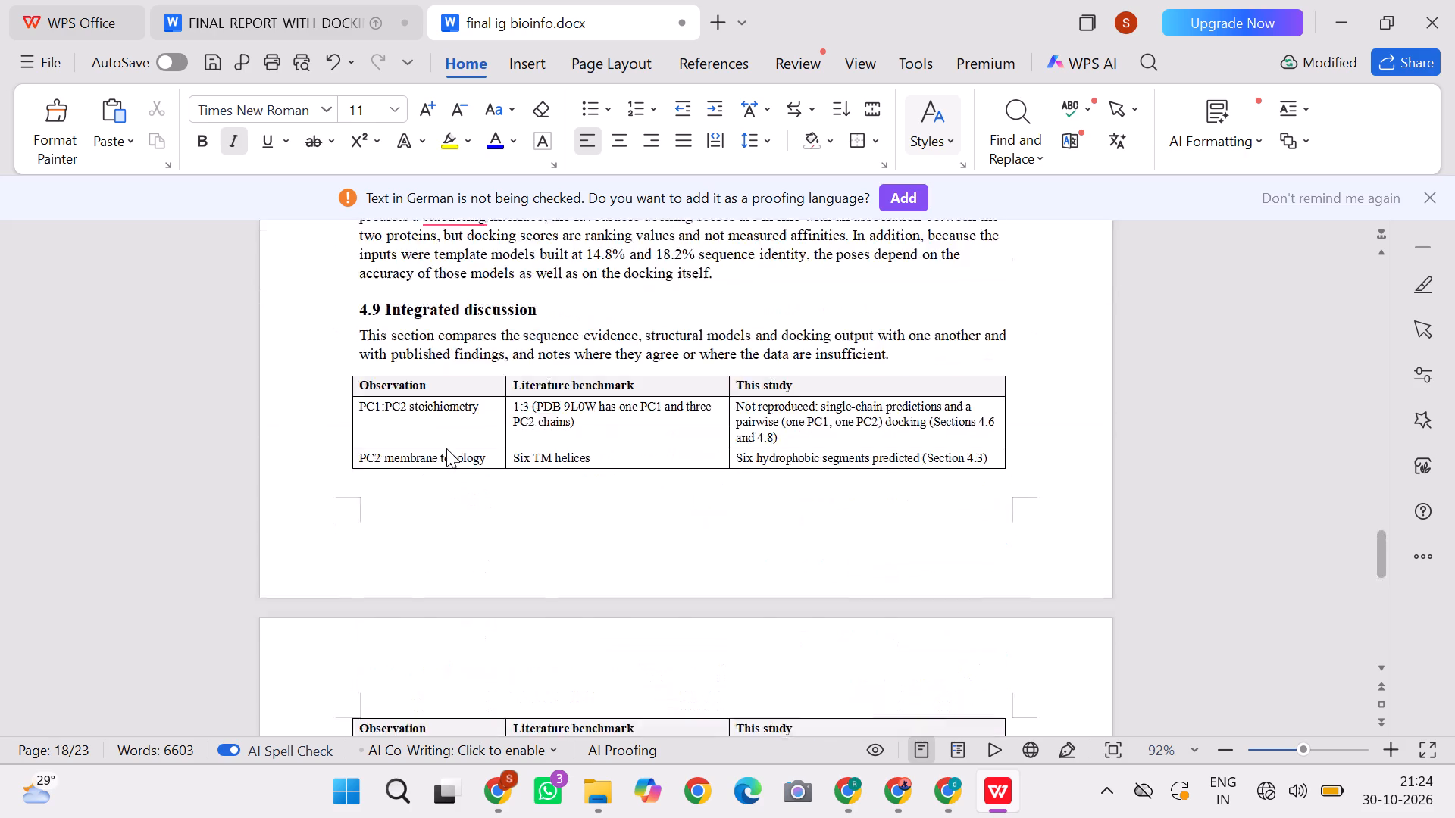
scroll(446, 448, up, 18)
scroll(446, 448, up, 5)
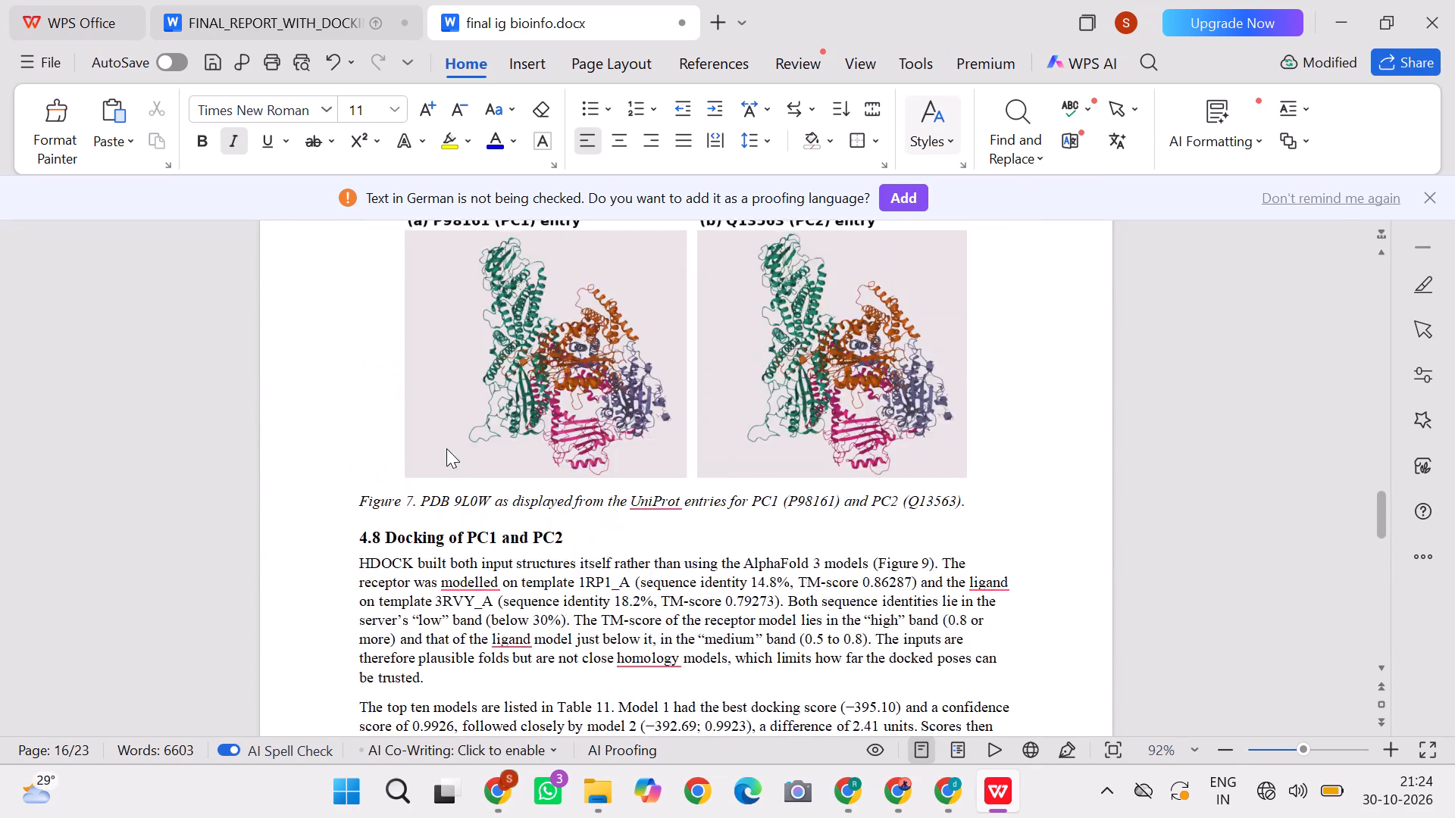
scroll(446, 448, up, 20)
scroll(446, 448, up, 1)
scroll(446, 448, up, 20)
scroll(446, 448, up, 12)
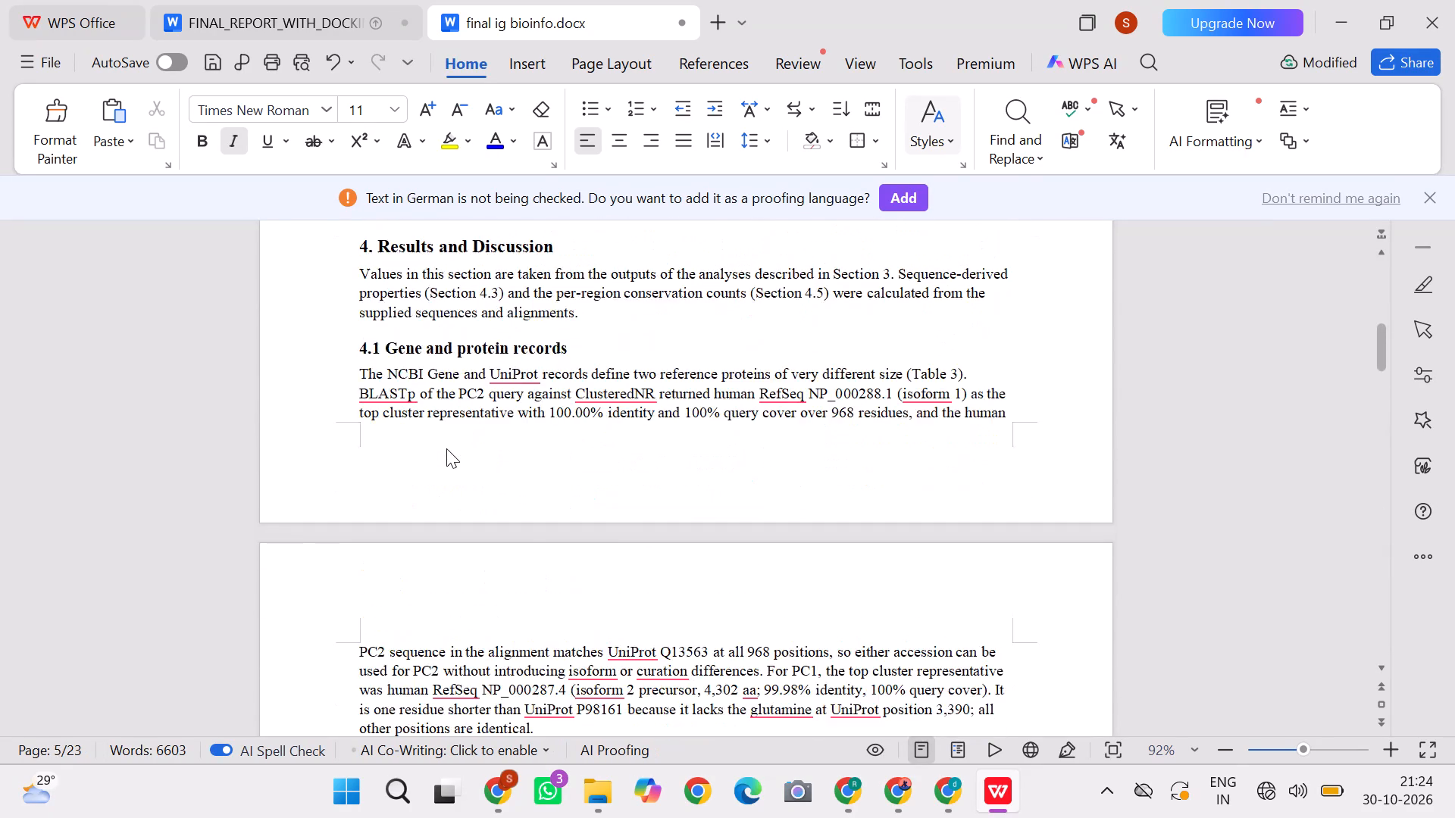
scroll(446, 448, up, 19)
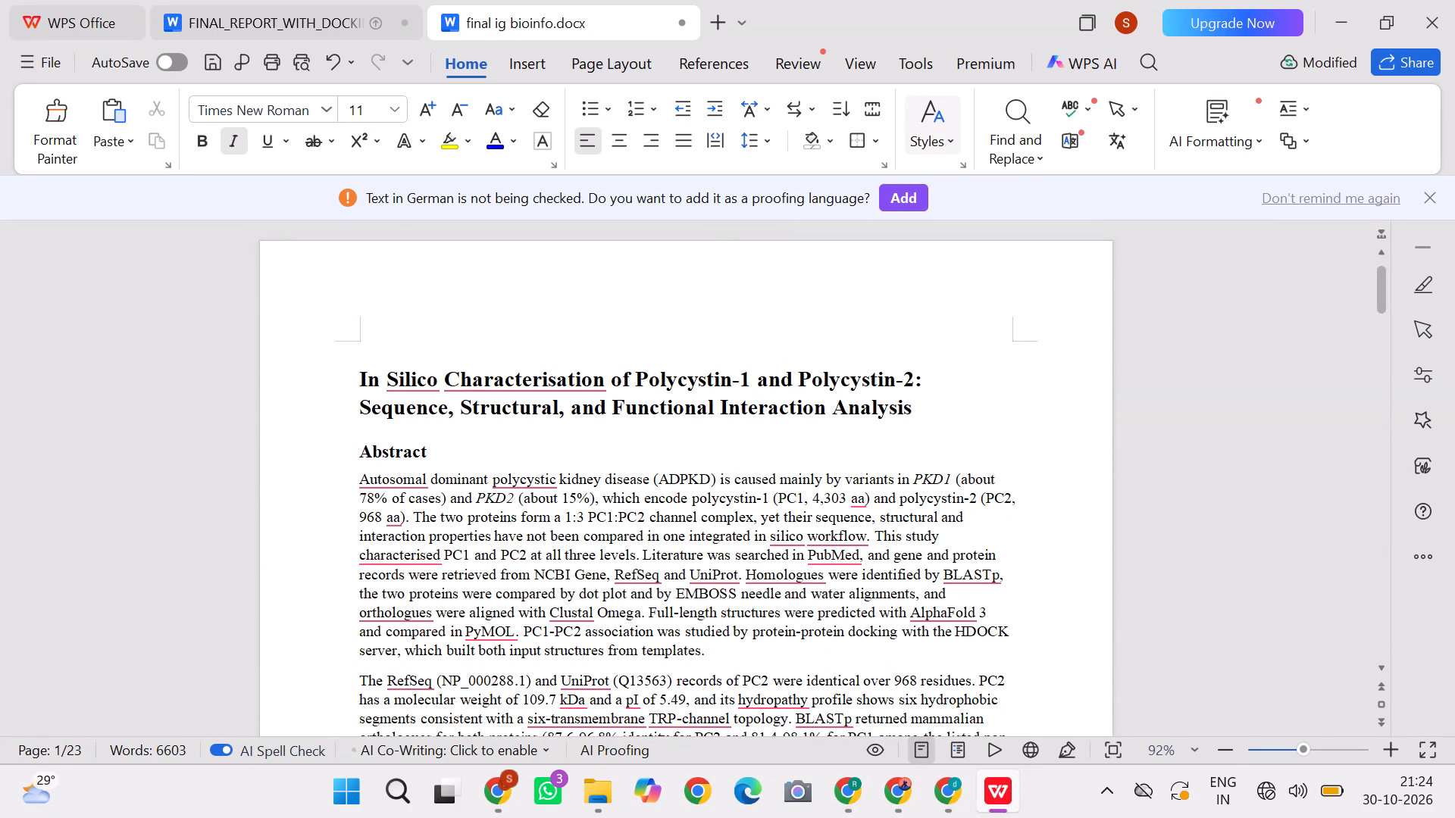
Check the font sizes of the title and the Abstract, Introduction and Clinical background headings.
click(394, 370)
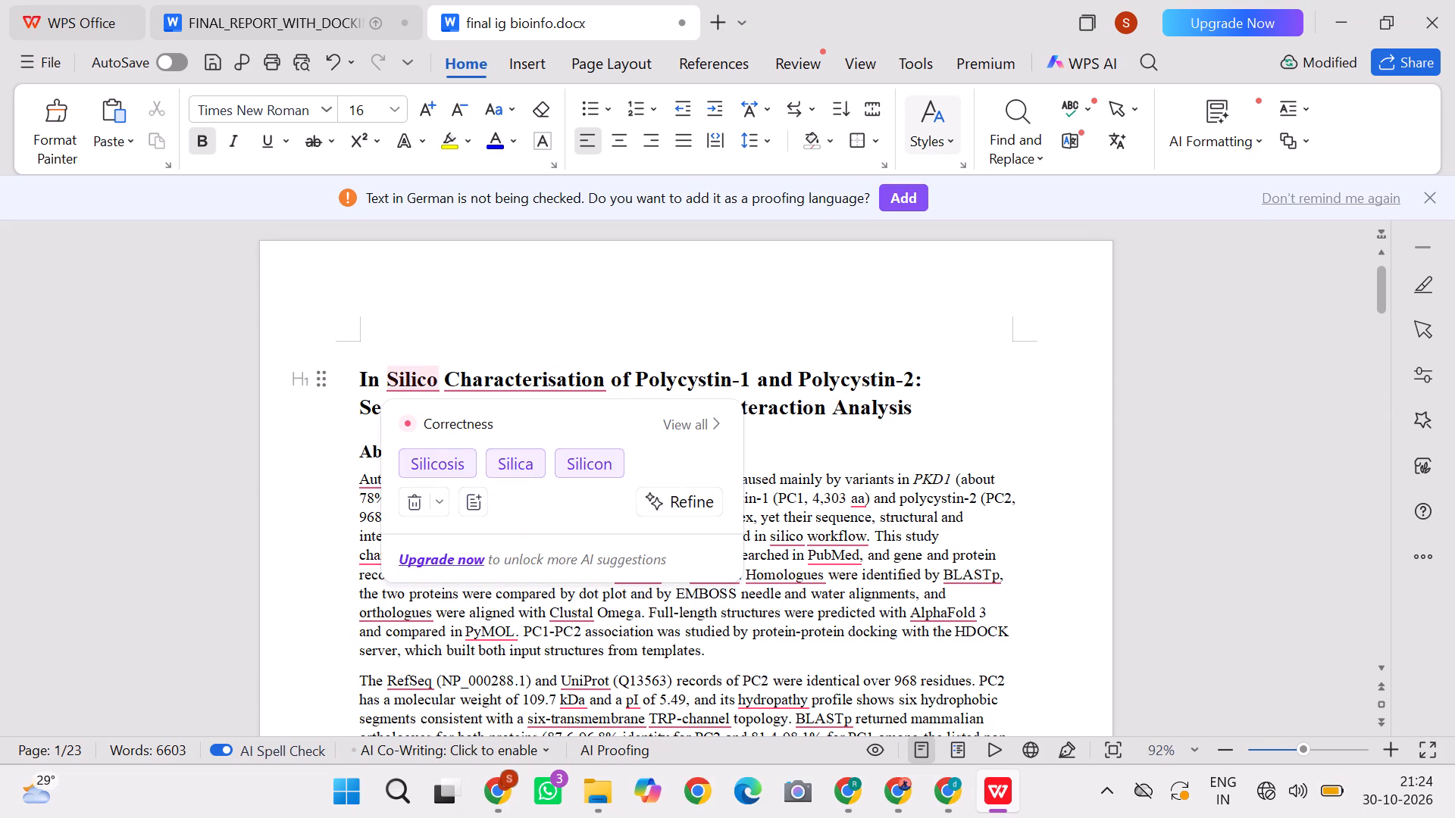
click(297, 495)
click(367, 450)
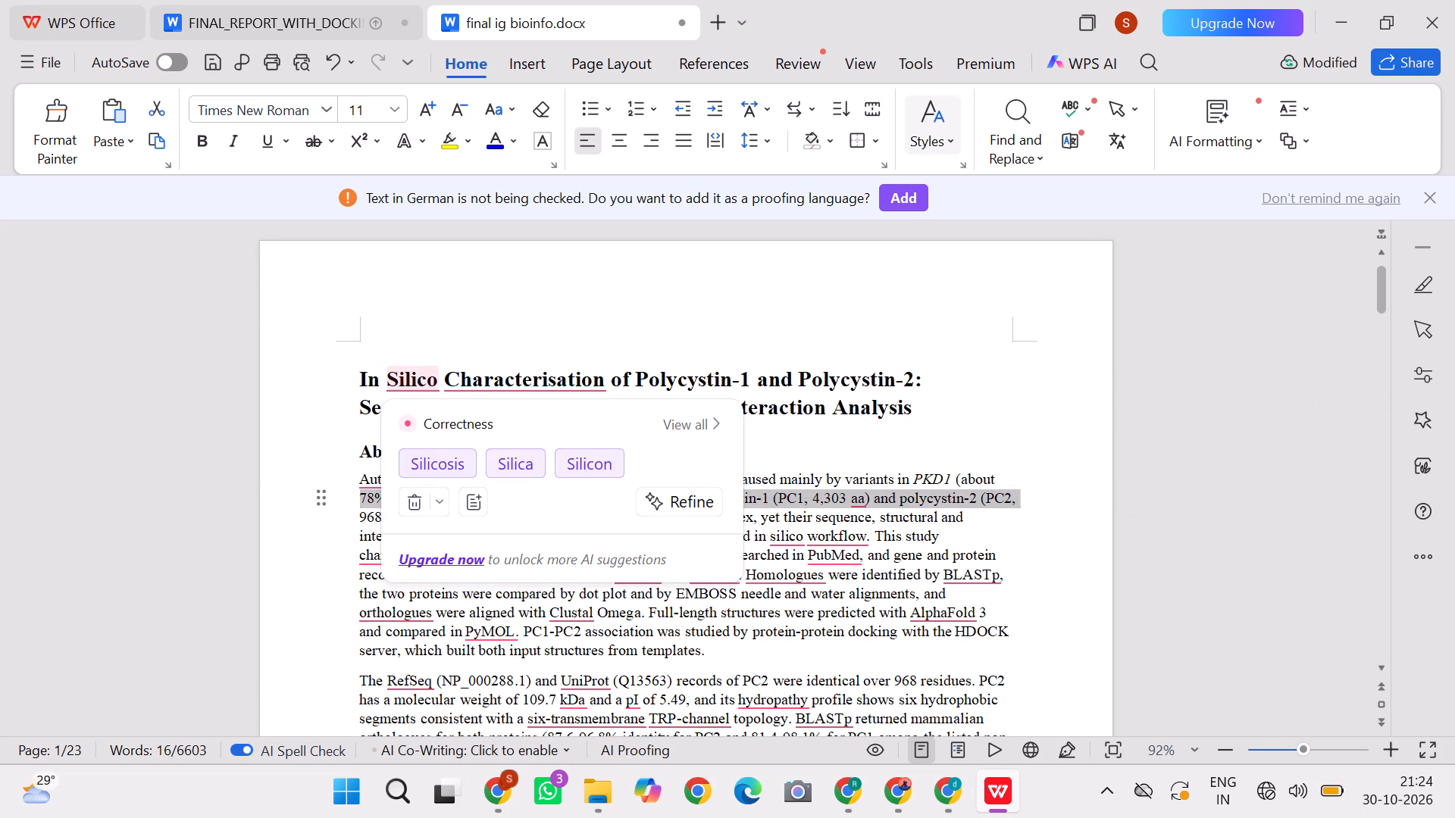
scroll(367, 450, down, 6)
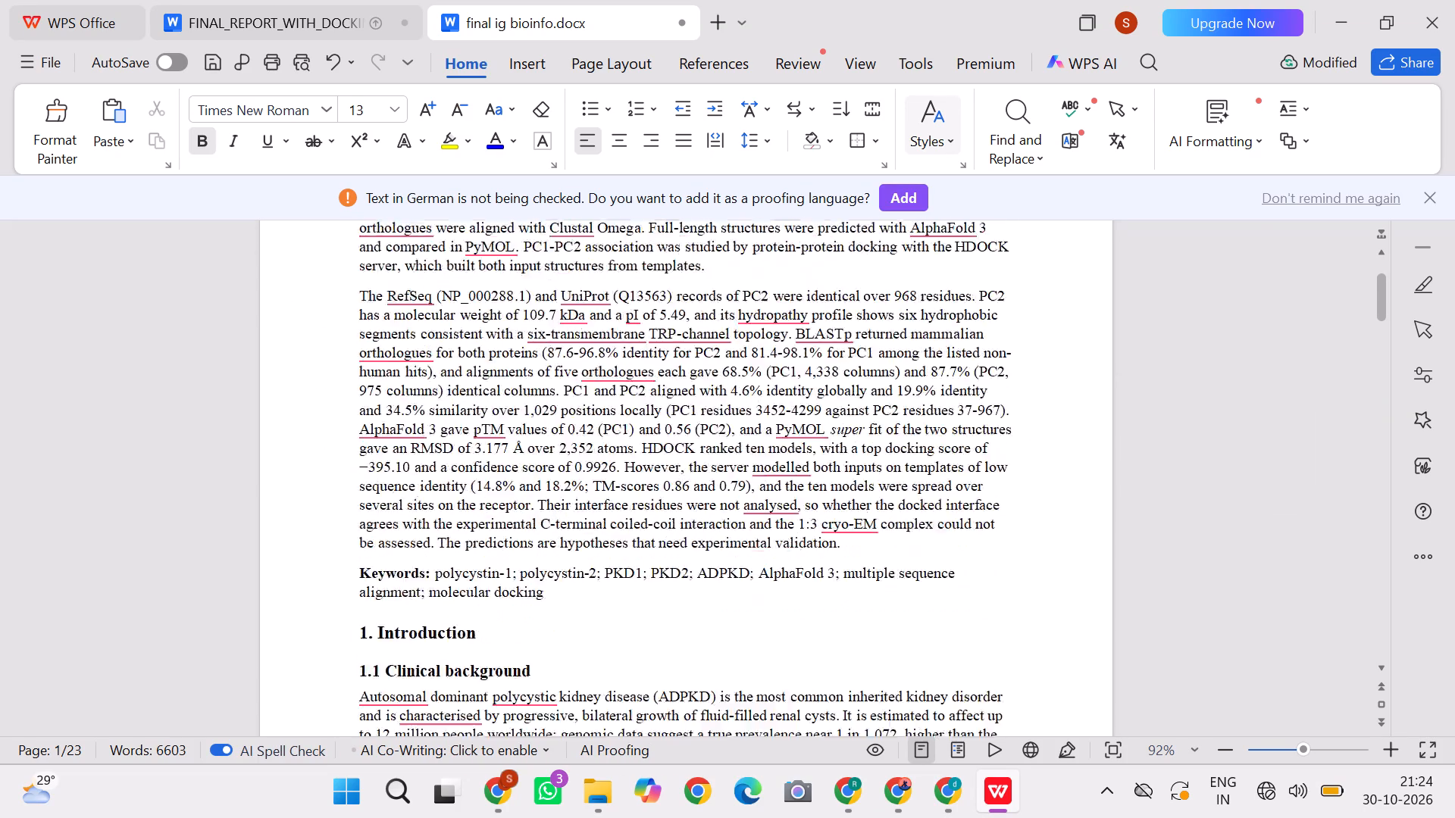
click(433, 229)
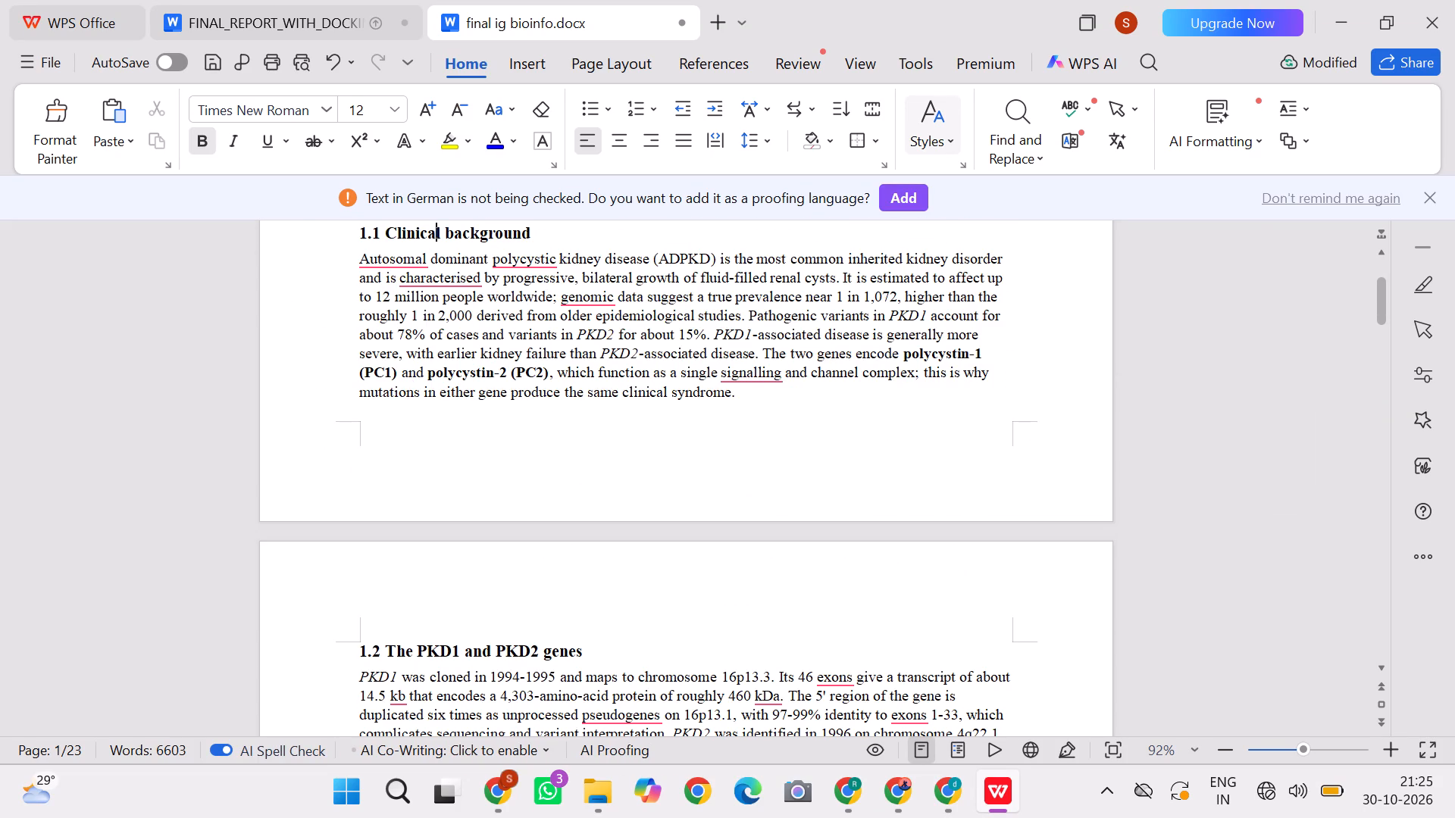
scroll(433, 229, up, 3)
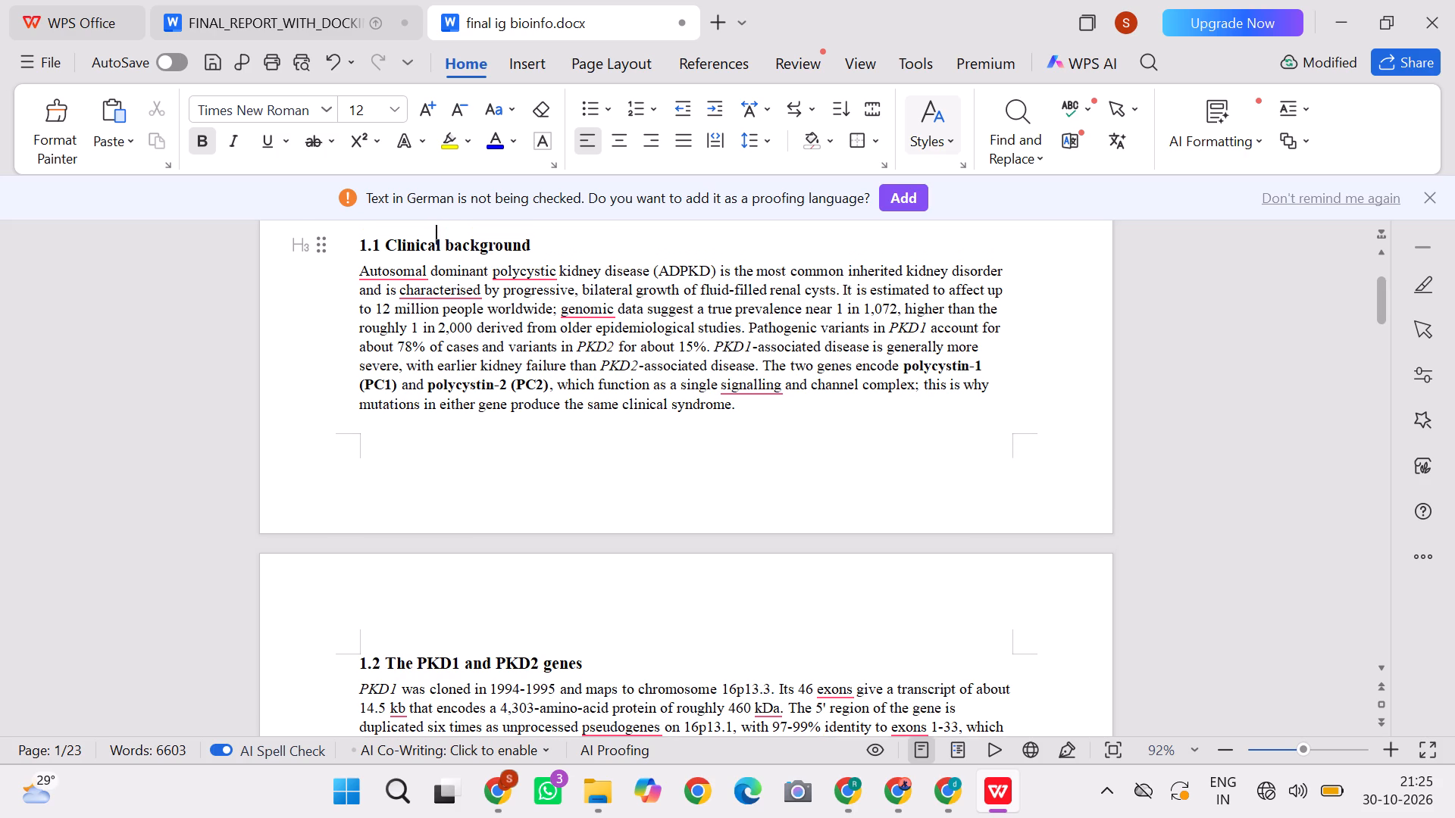
scroll(433, 229, up, 3)
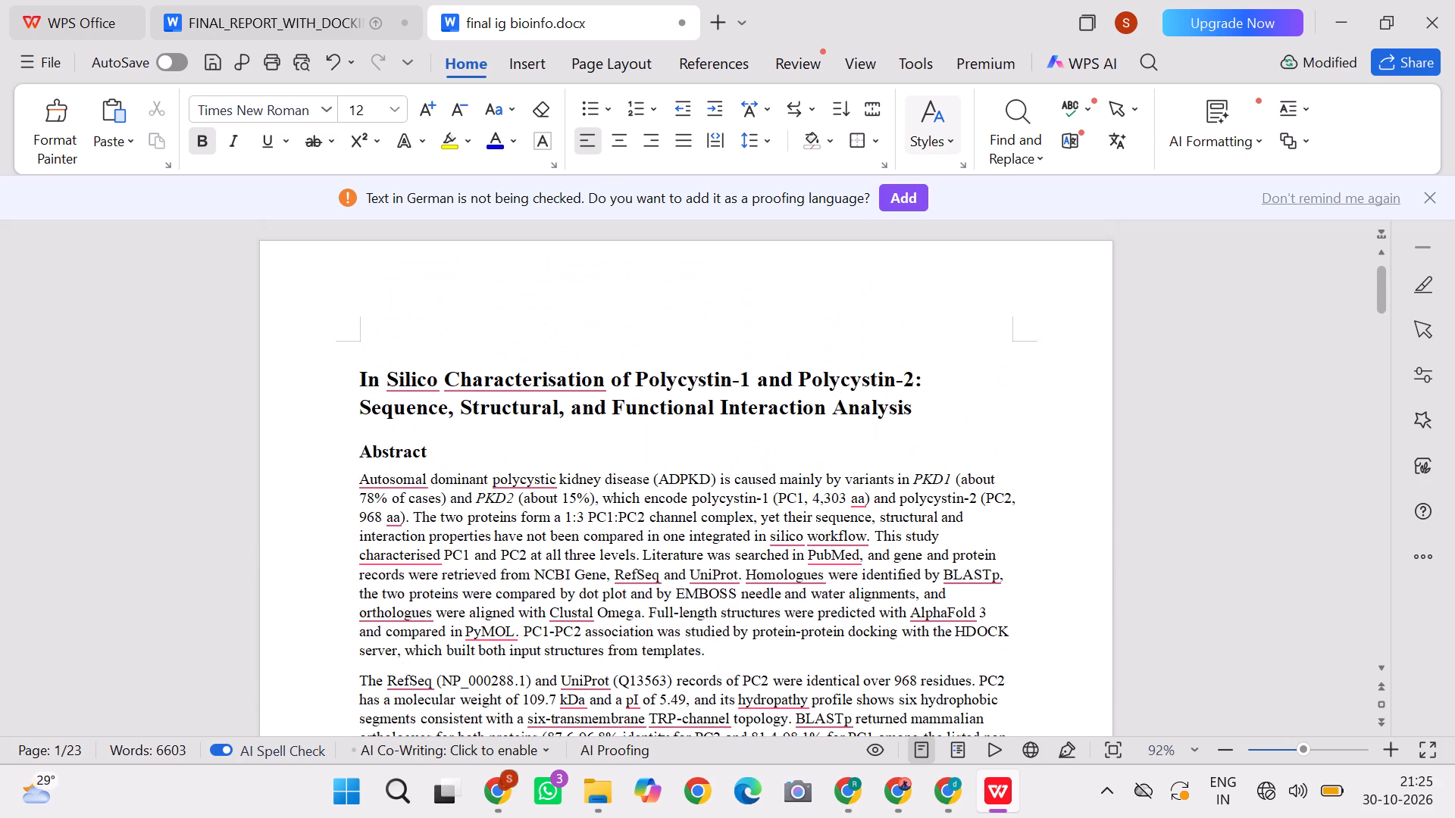
click(468, 382)
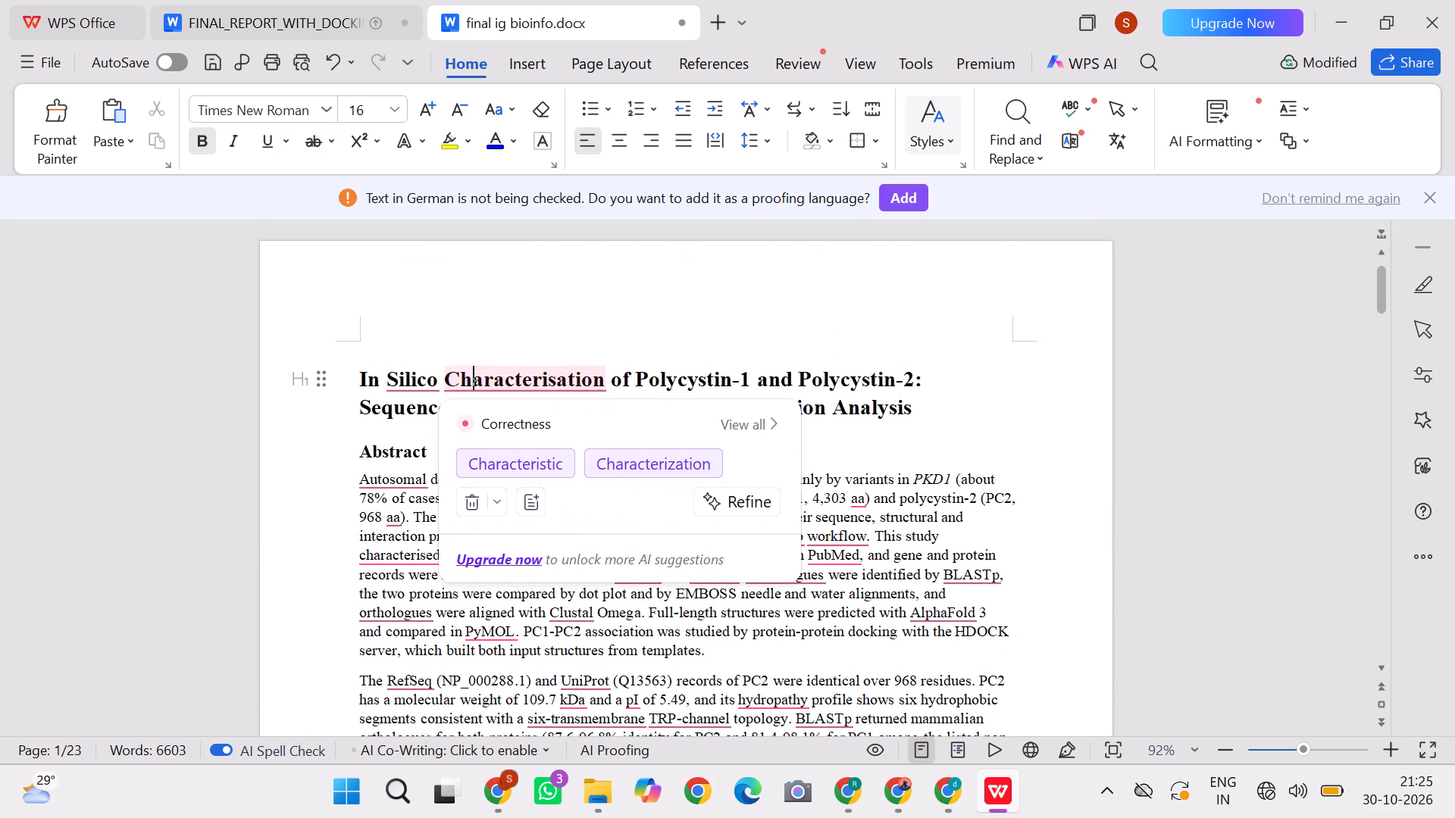
click(391, 451)
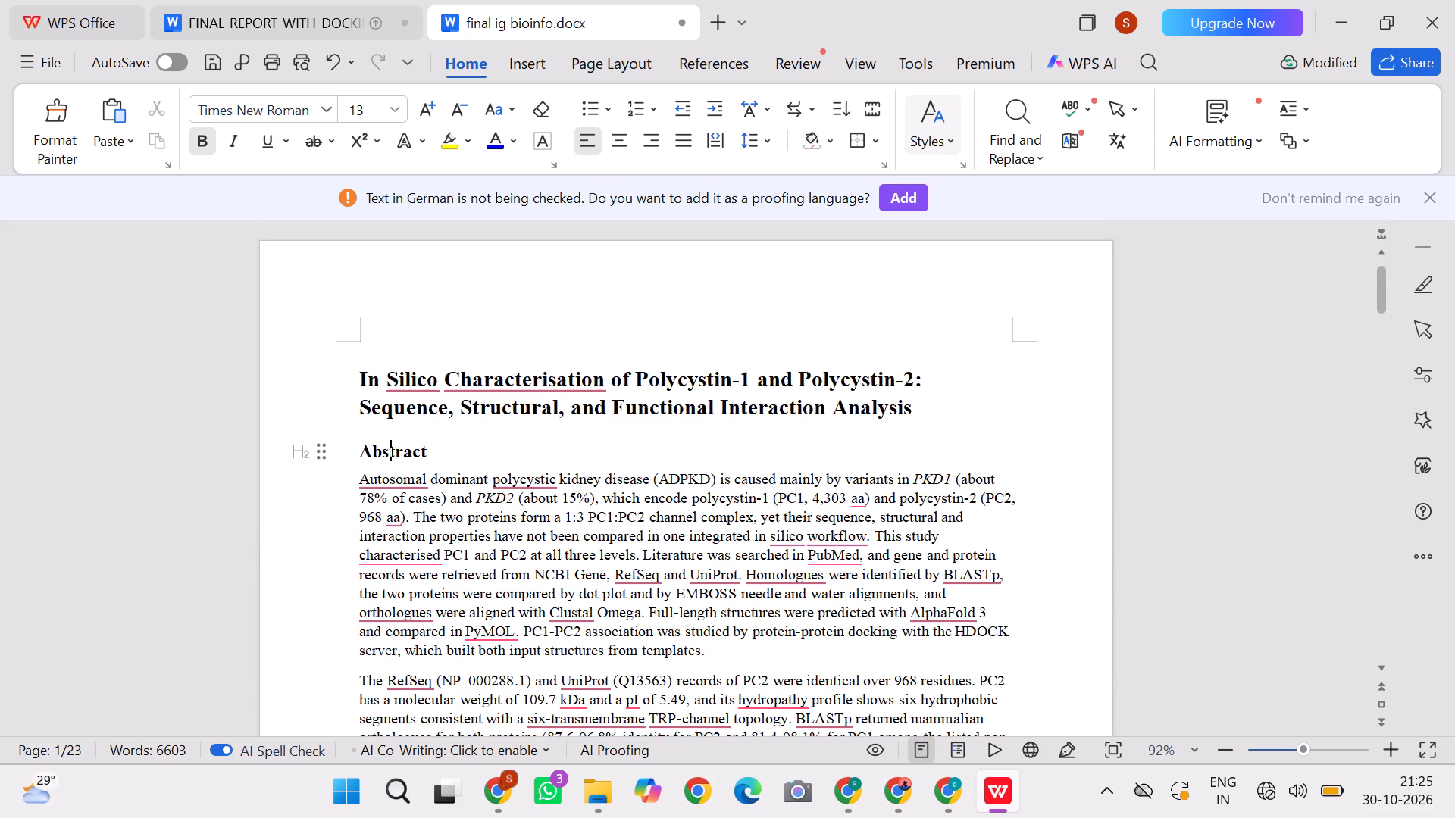
scroll(391, 451, down, 4)
click(402, 516)
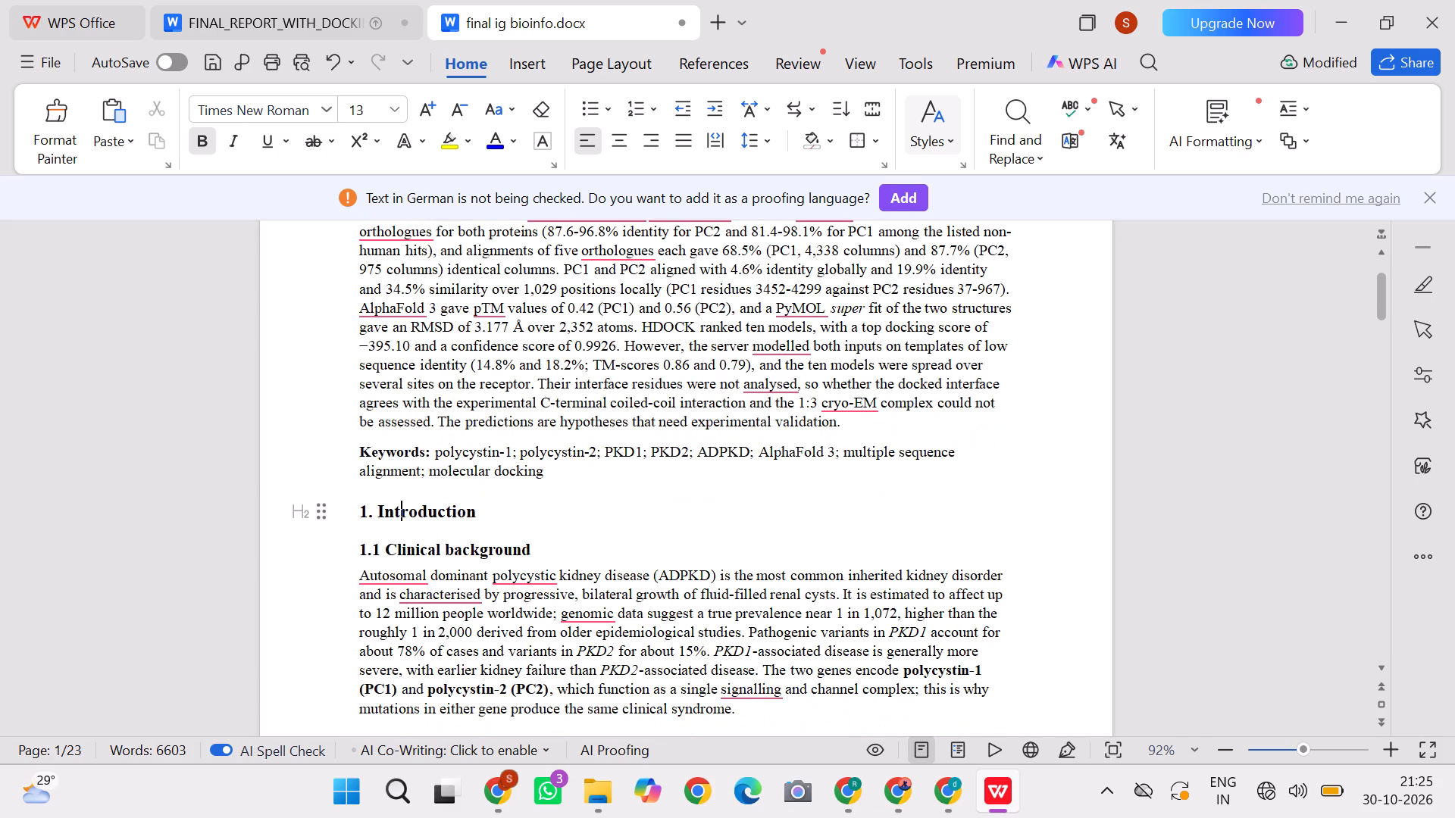
Set the font size of the whole report, from the title through the Table A2 caption, to 12.
scroll(402, 516, down, 1)
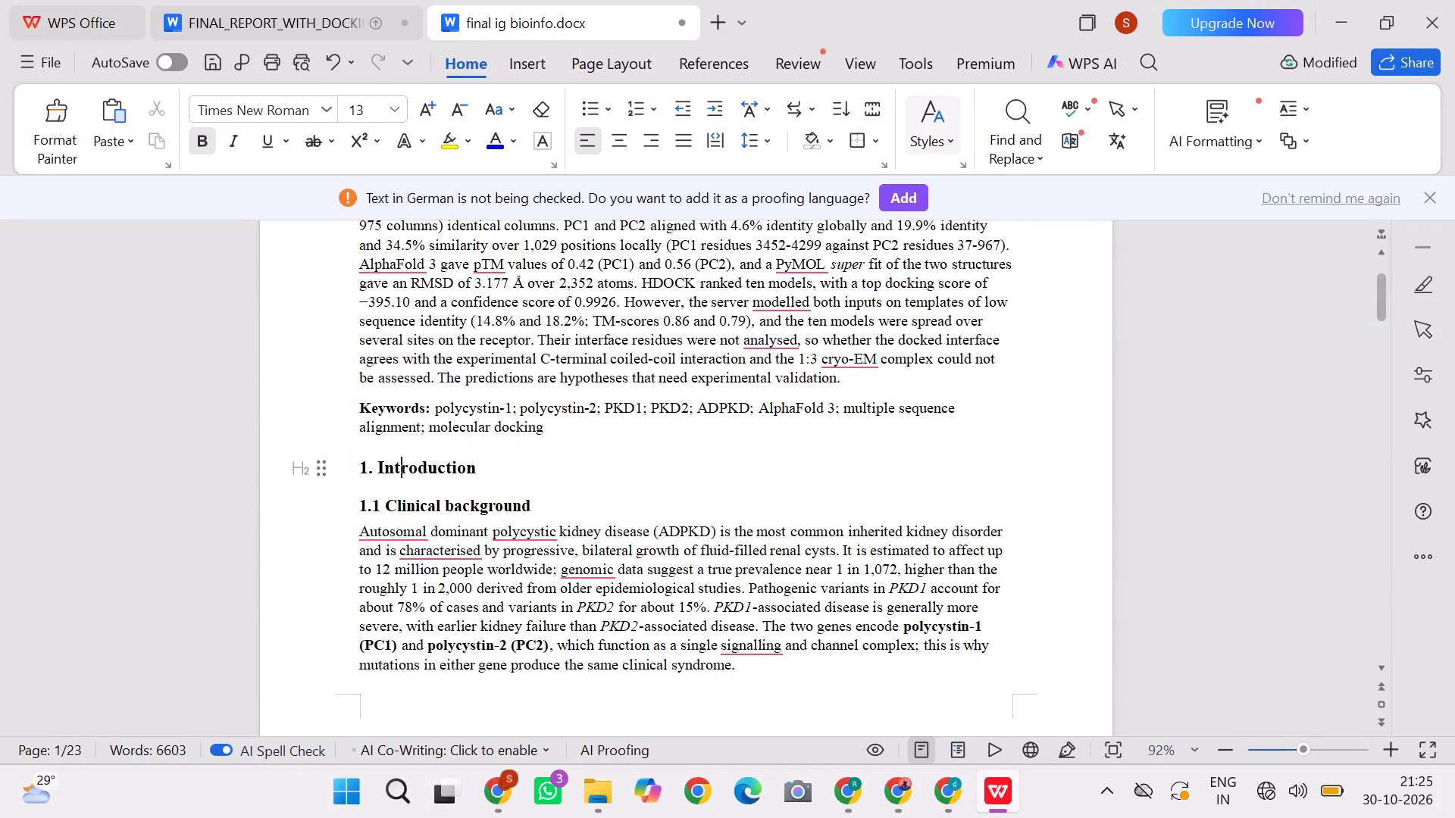
click(415, 504)
scroll(415, 504, down, 5)
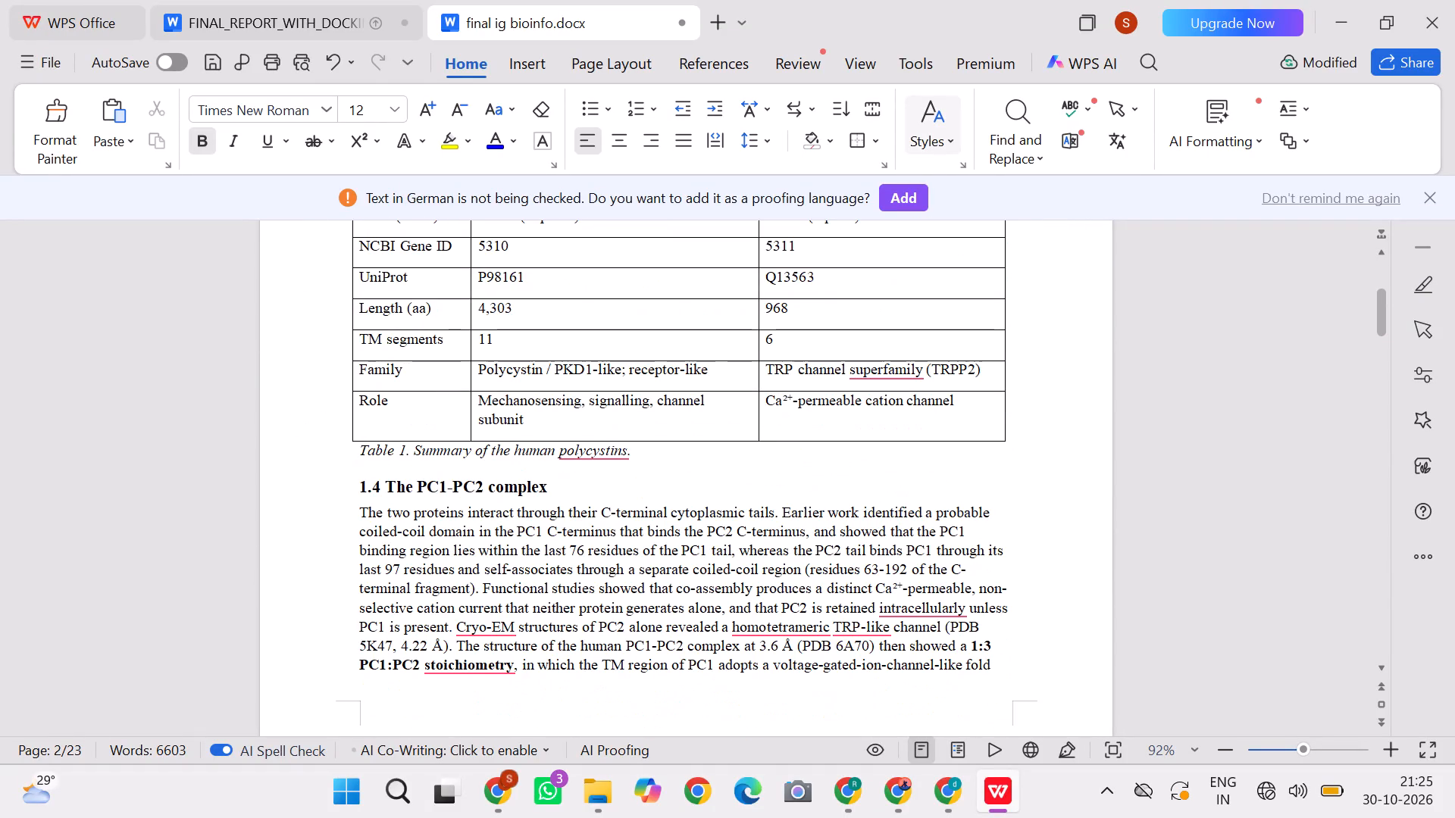
scroll(415, 504, up, 17)
scroll(415, 504, up, 8)
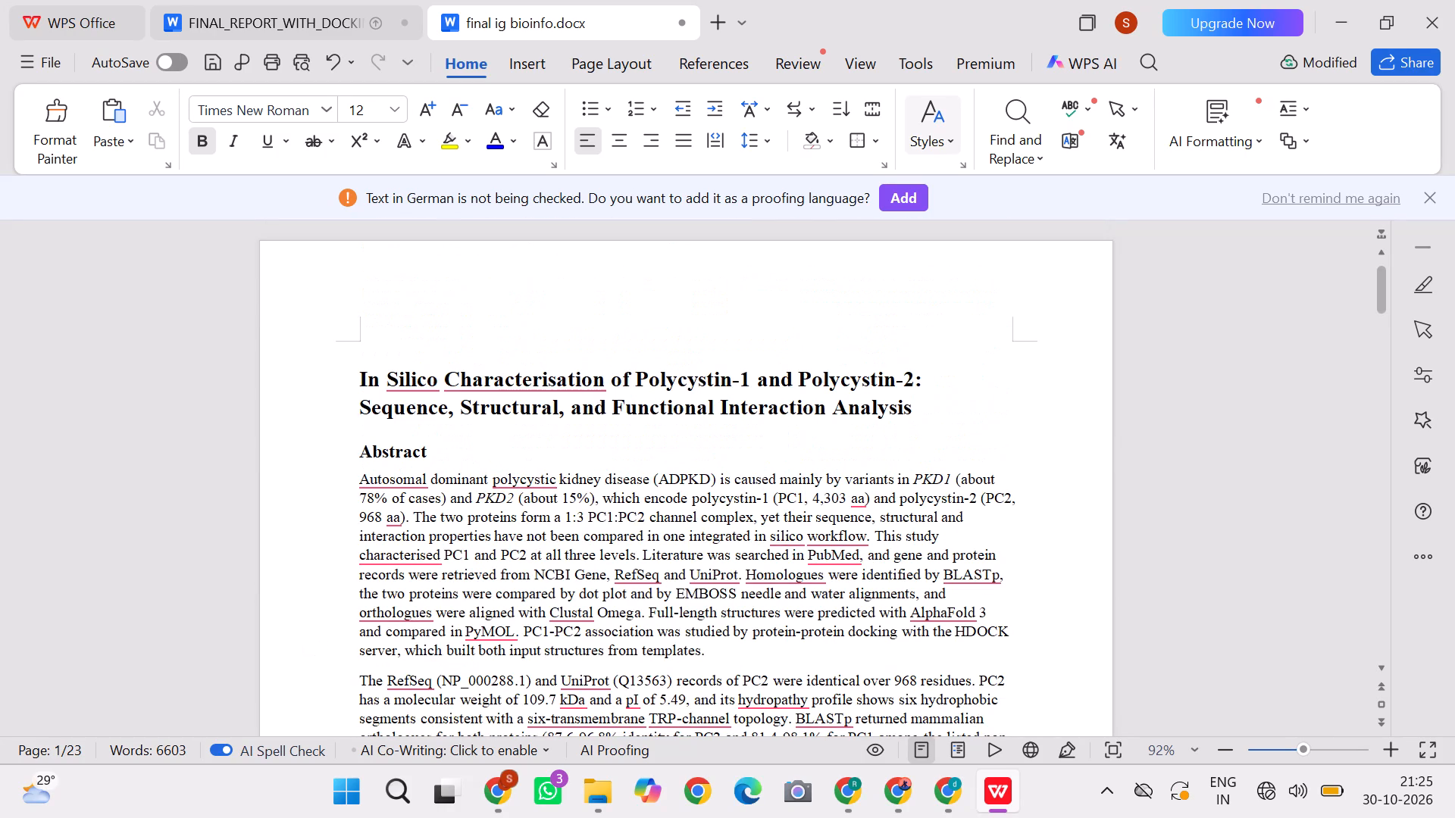
drag(356, 378, 512, 568)
scroll(512, 568, down, 14)
scroll(512, 568, down, 12)
scroll(512, 568, down, 14)
scroll(512, 568, down, 20)
scroll(512, 568, down, 12)
scroll(512, 568, down, 20)
scroll(512, 568, down, 11)
scroll(512, 568, up, 1)
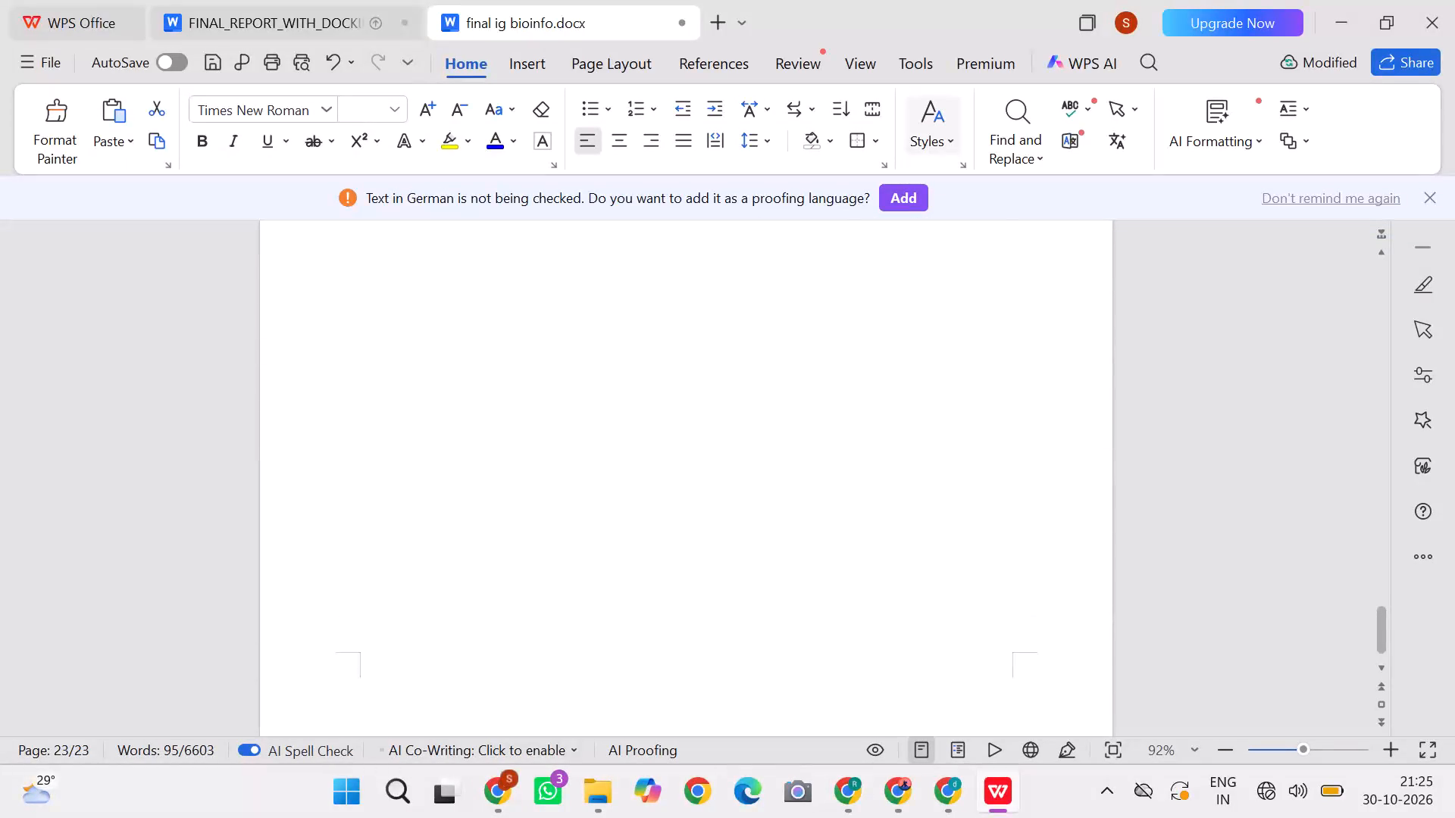
scroll(512, 568, up, 2)
drag(512, 568, 743, 460)
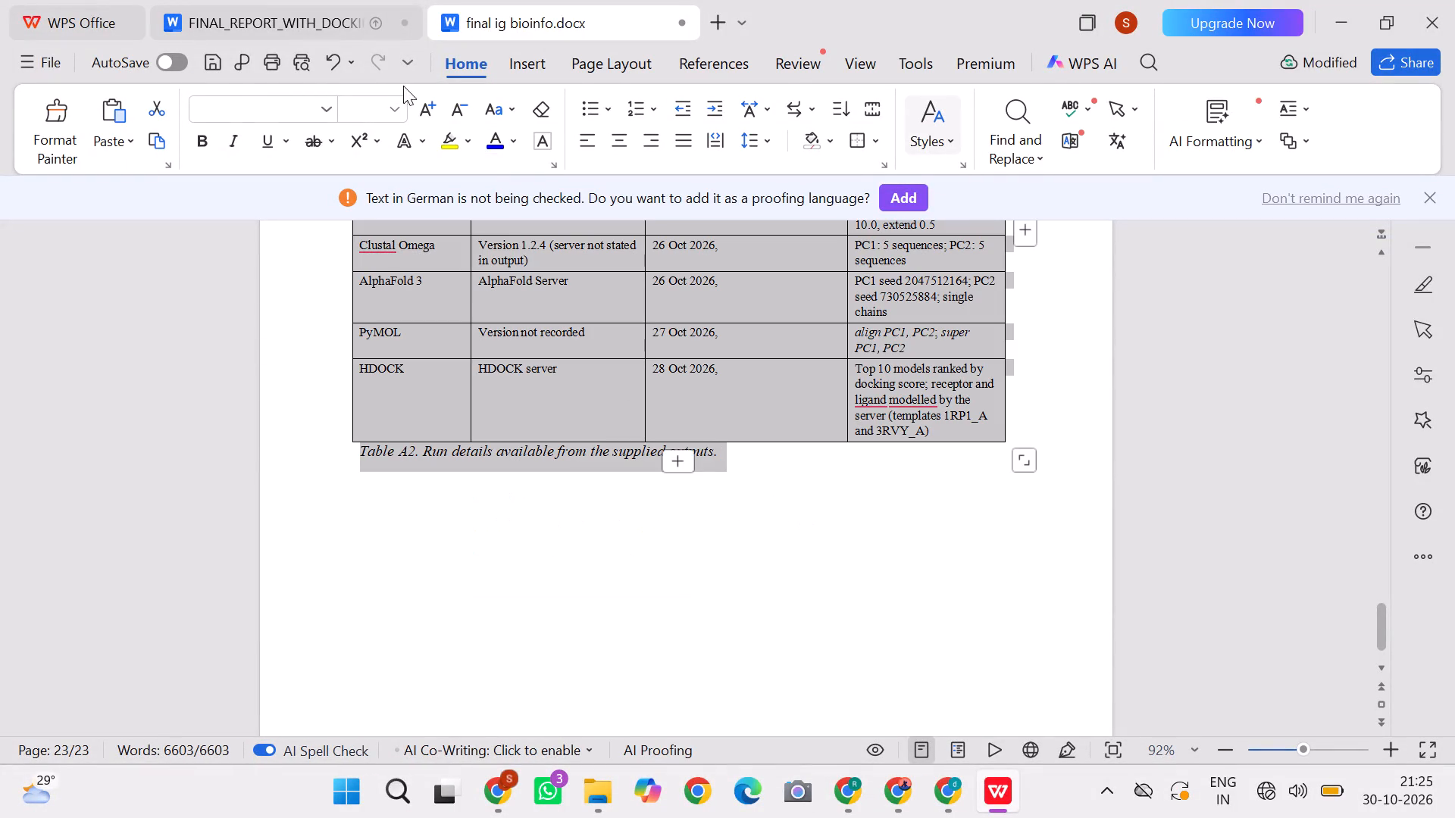
click(397, 107)
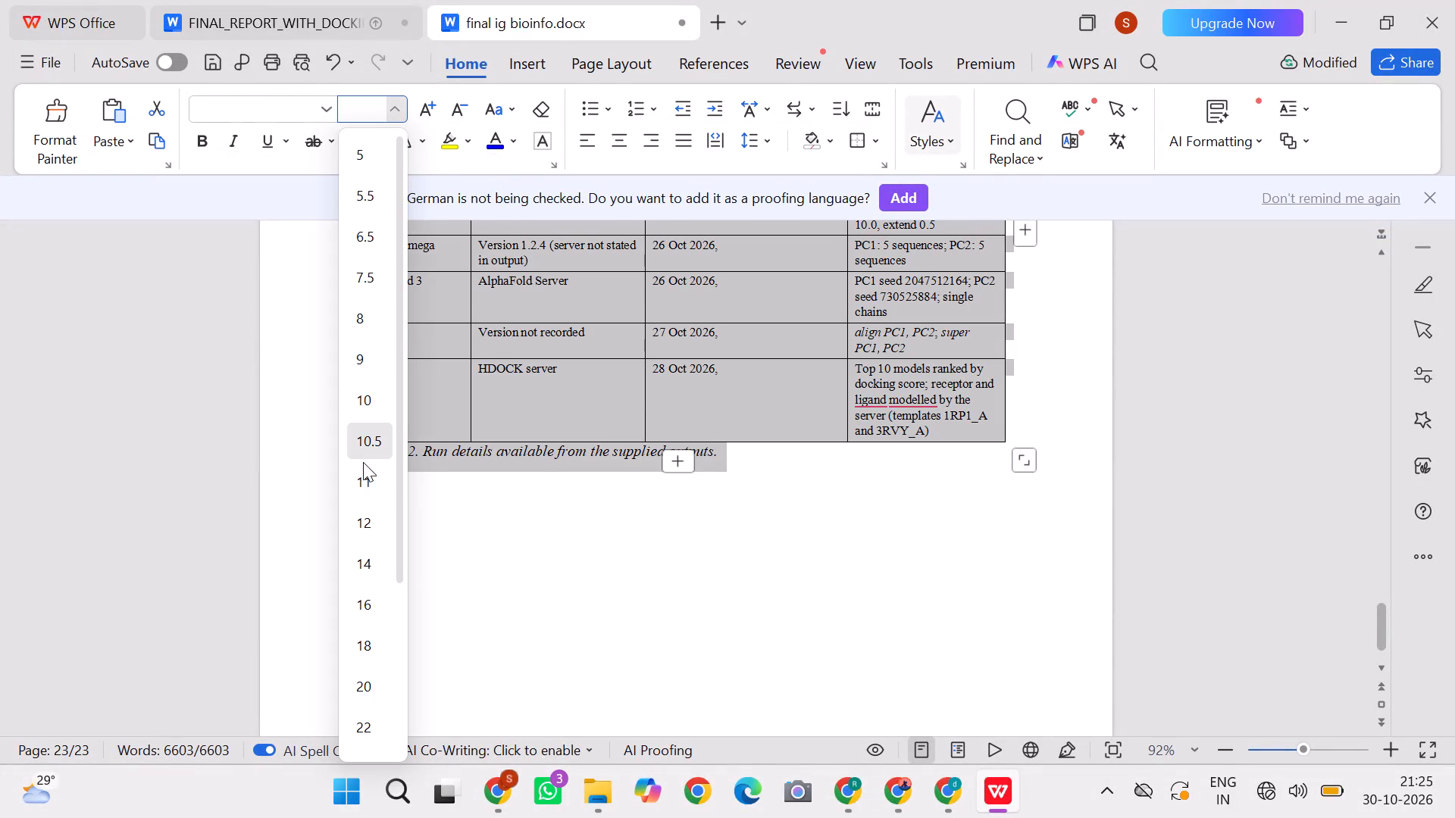
click(368, 522)
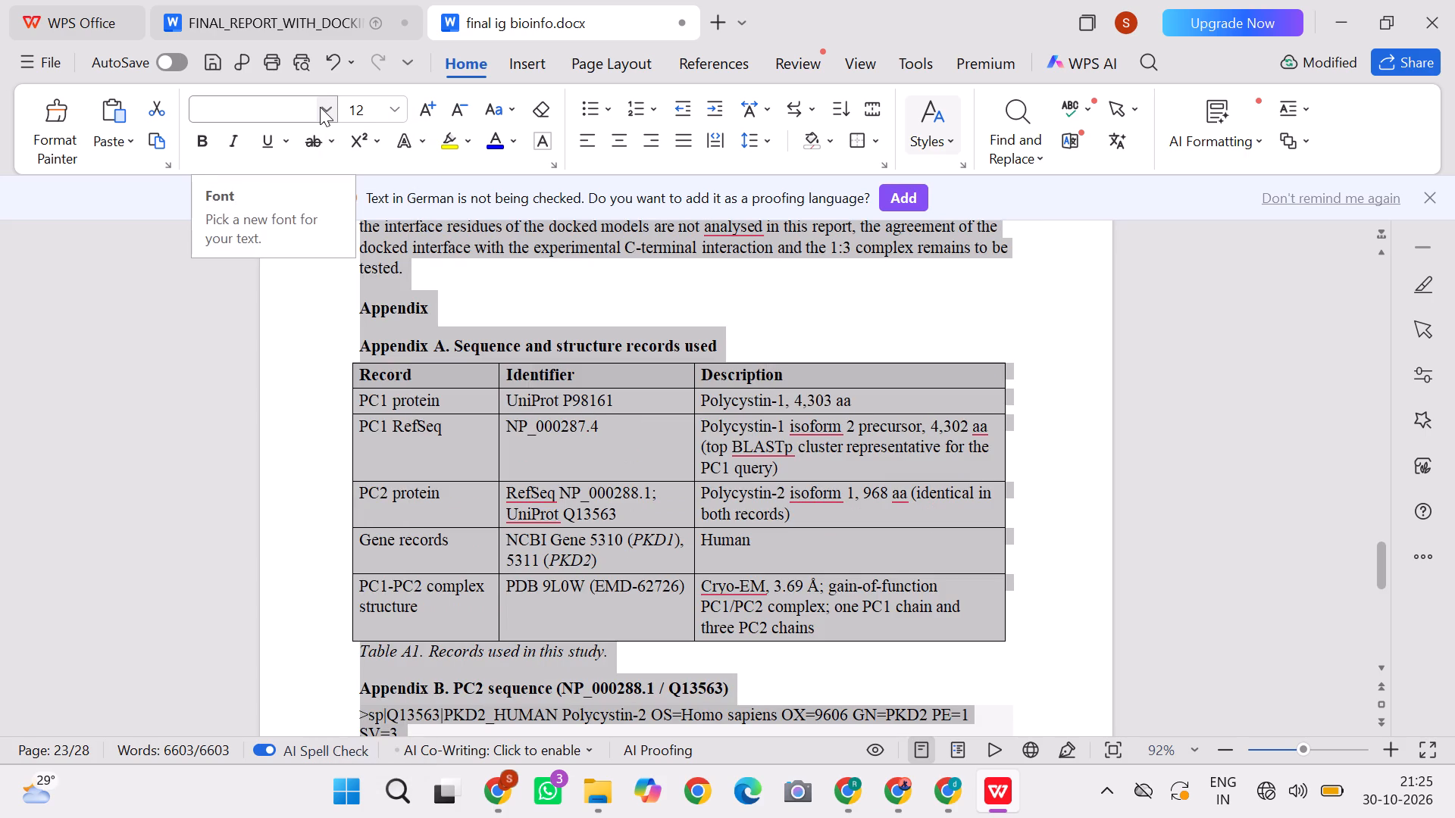
Apply Times New Roman again to the whole selected report.
click(320, 107)
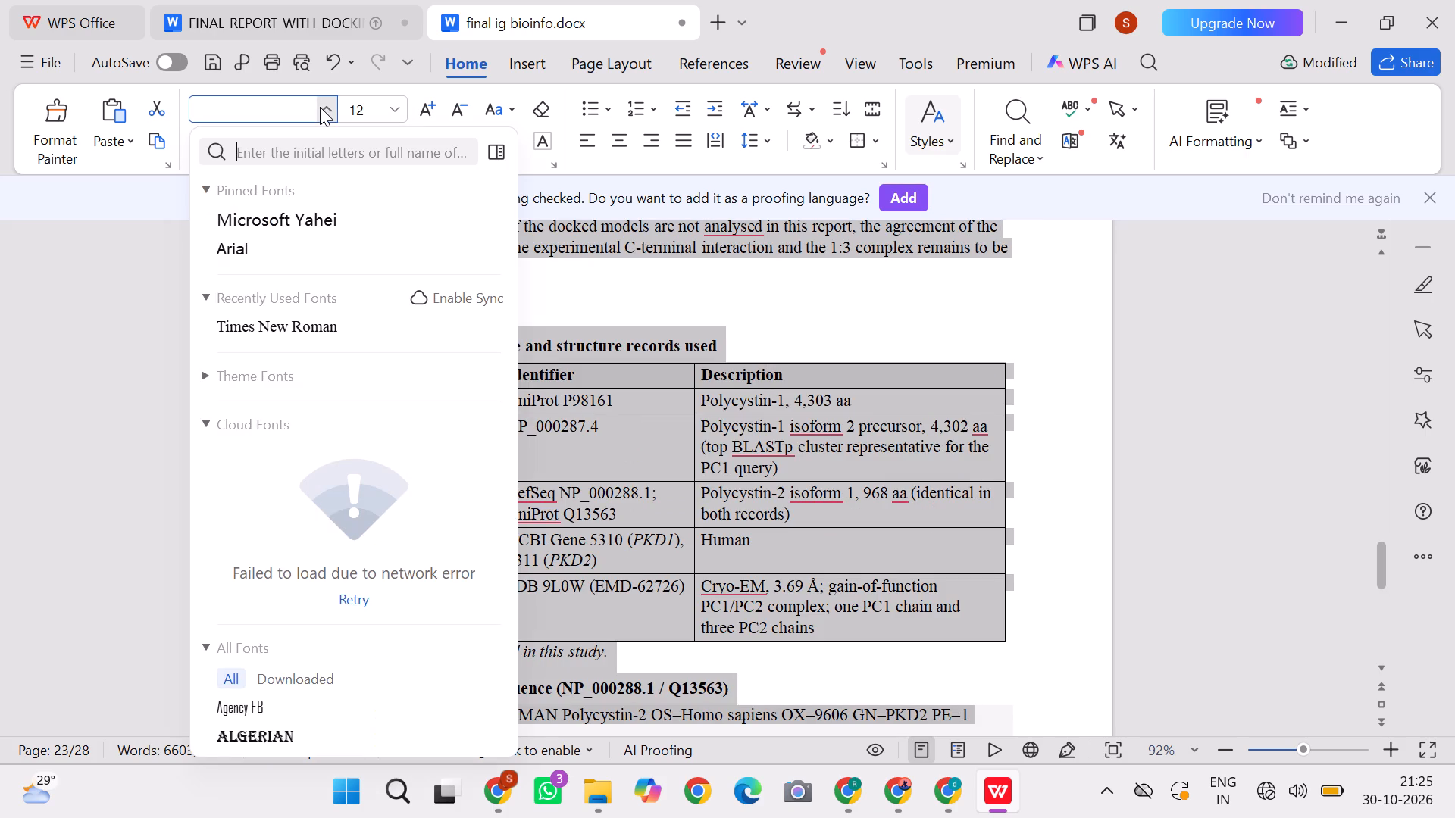
click(281, 331)
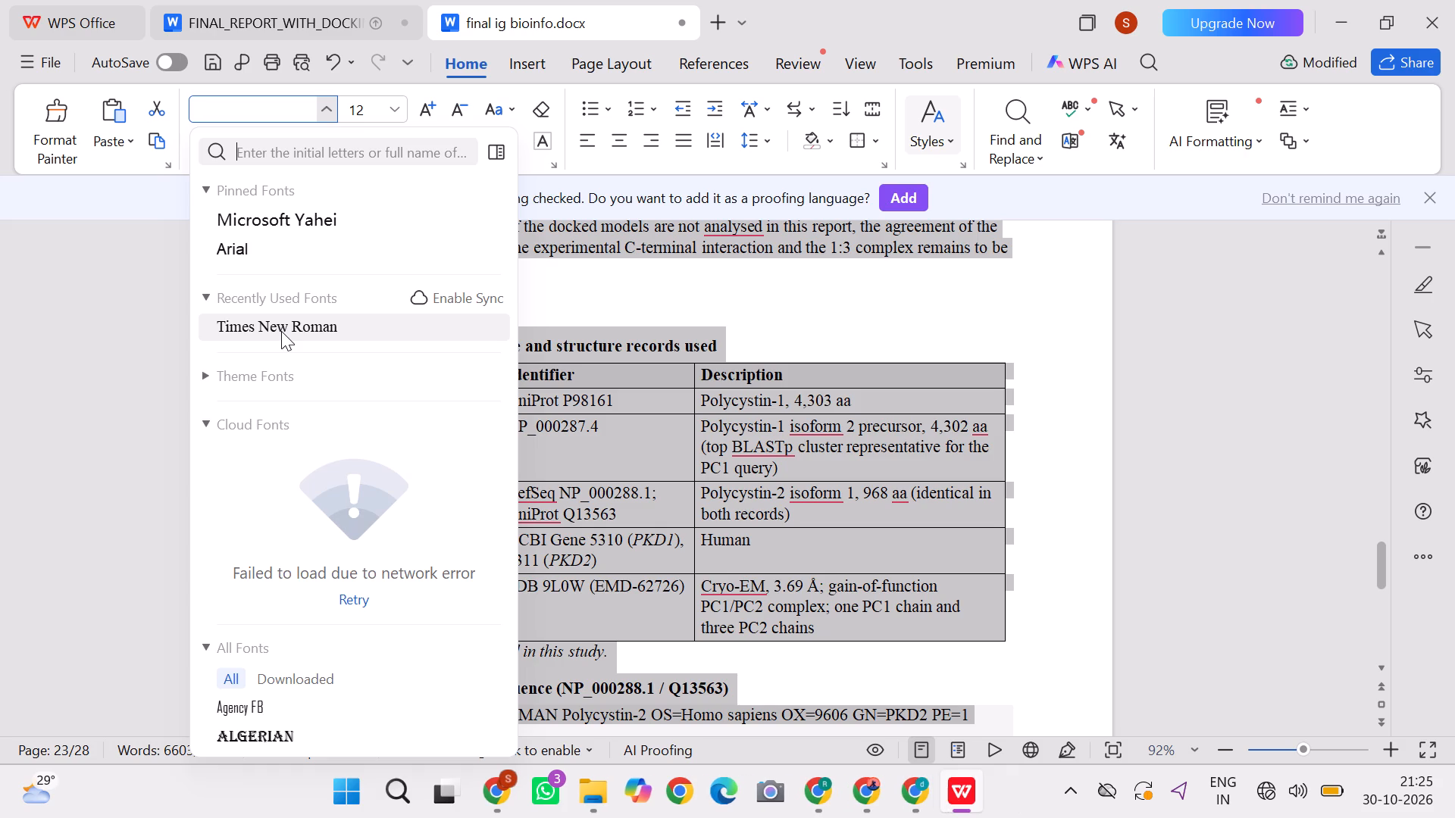
click(1046, 298)
Review the layout at the new text size from the title page through the BLASTp cluster tables in section 4.2.
scroll(1046, 298, up, 14)
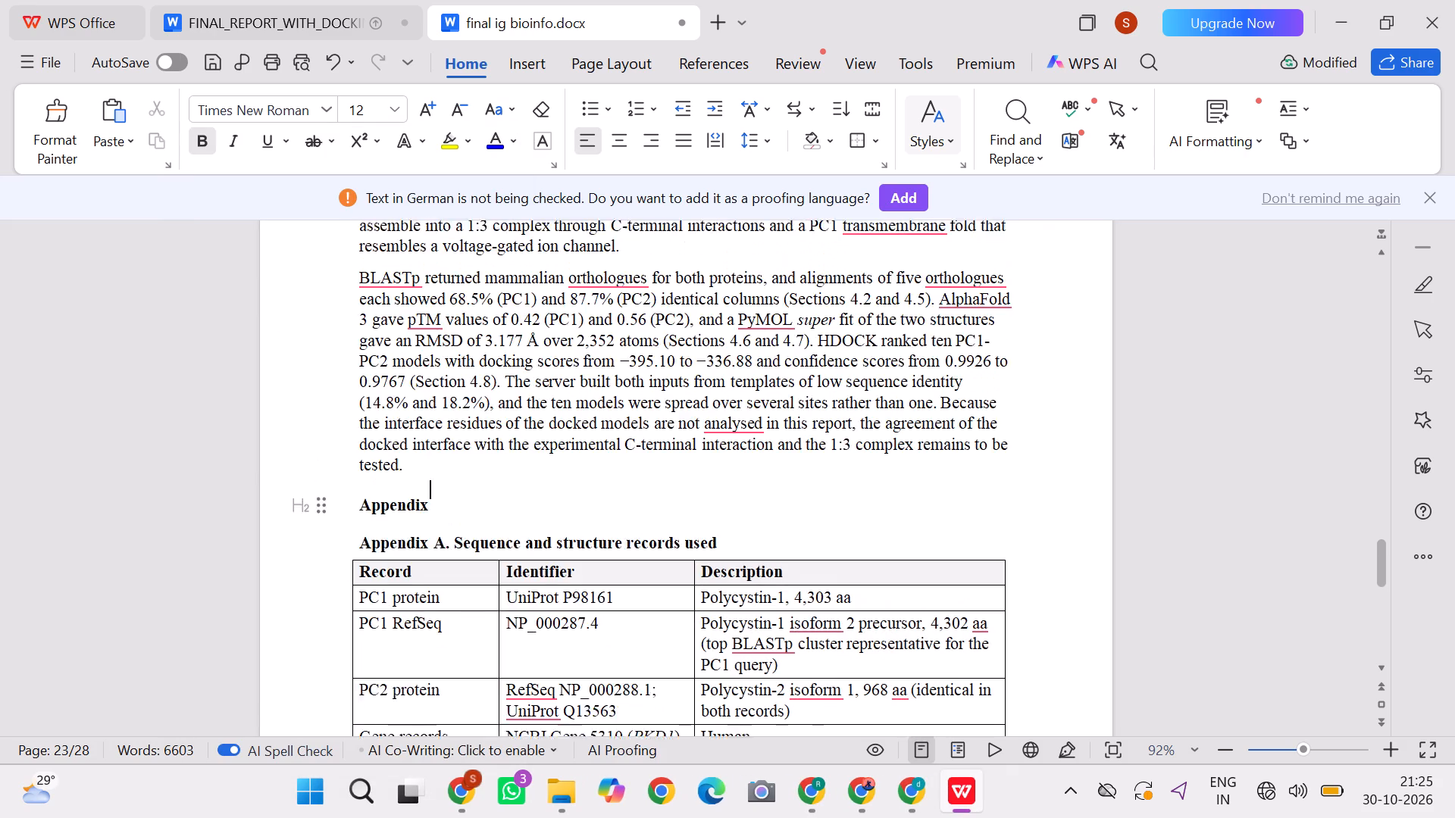
scroll(1046, 298, up, 20)
scroll(1046, 298, up, 20)
scroll(1046, 298, up, 20)
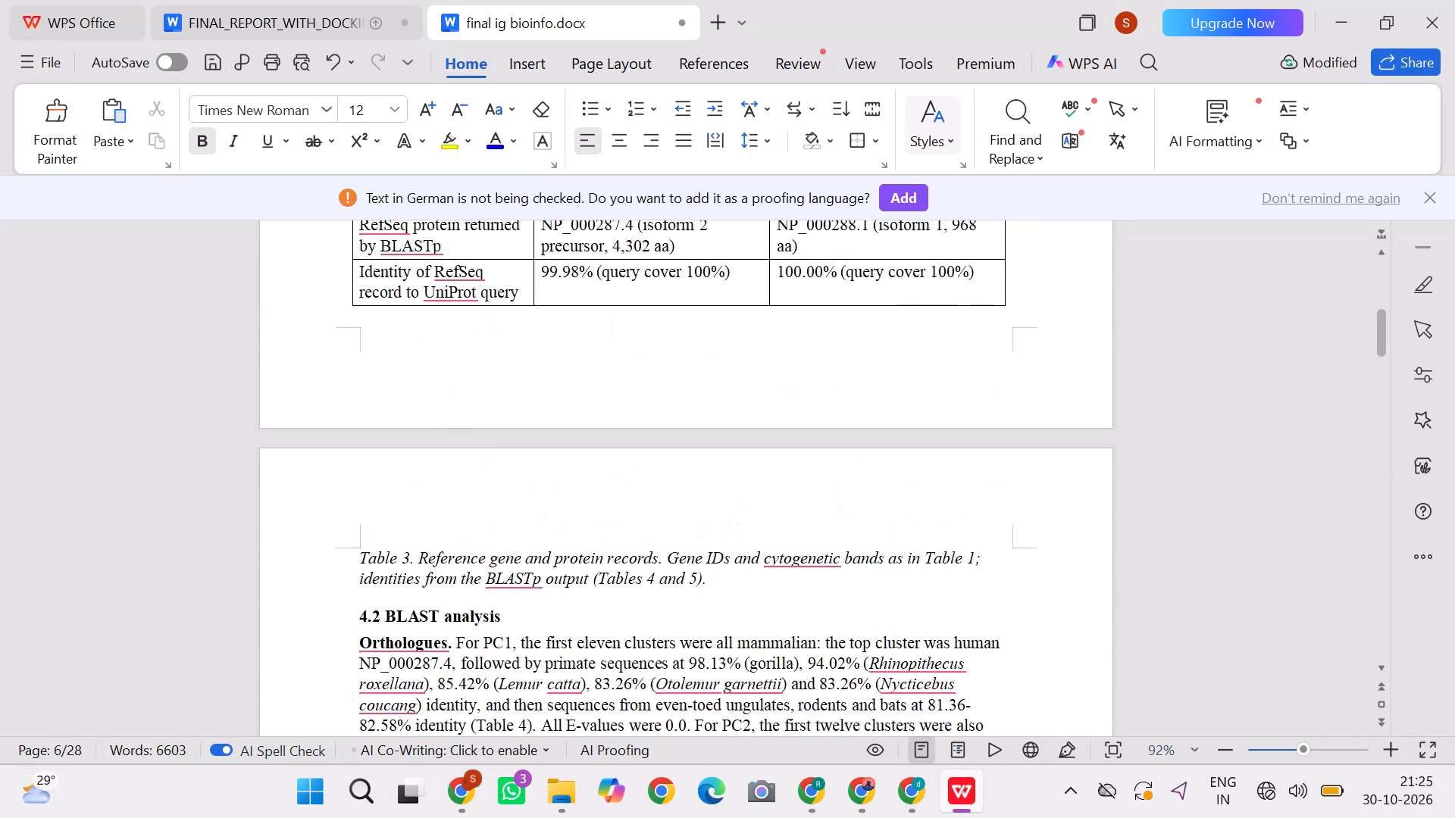
scroll(1046, 298, up, 20)
scroll(1046, 298, up, 6)
scroll(906, 429, down, 1)
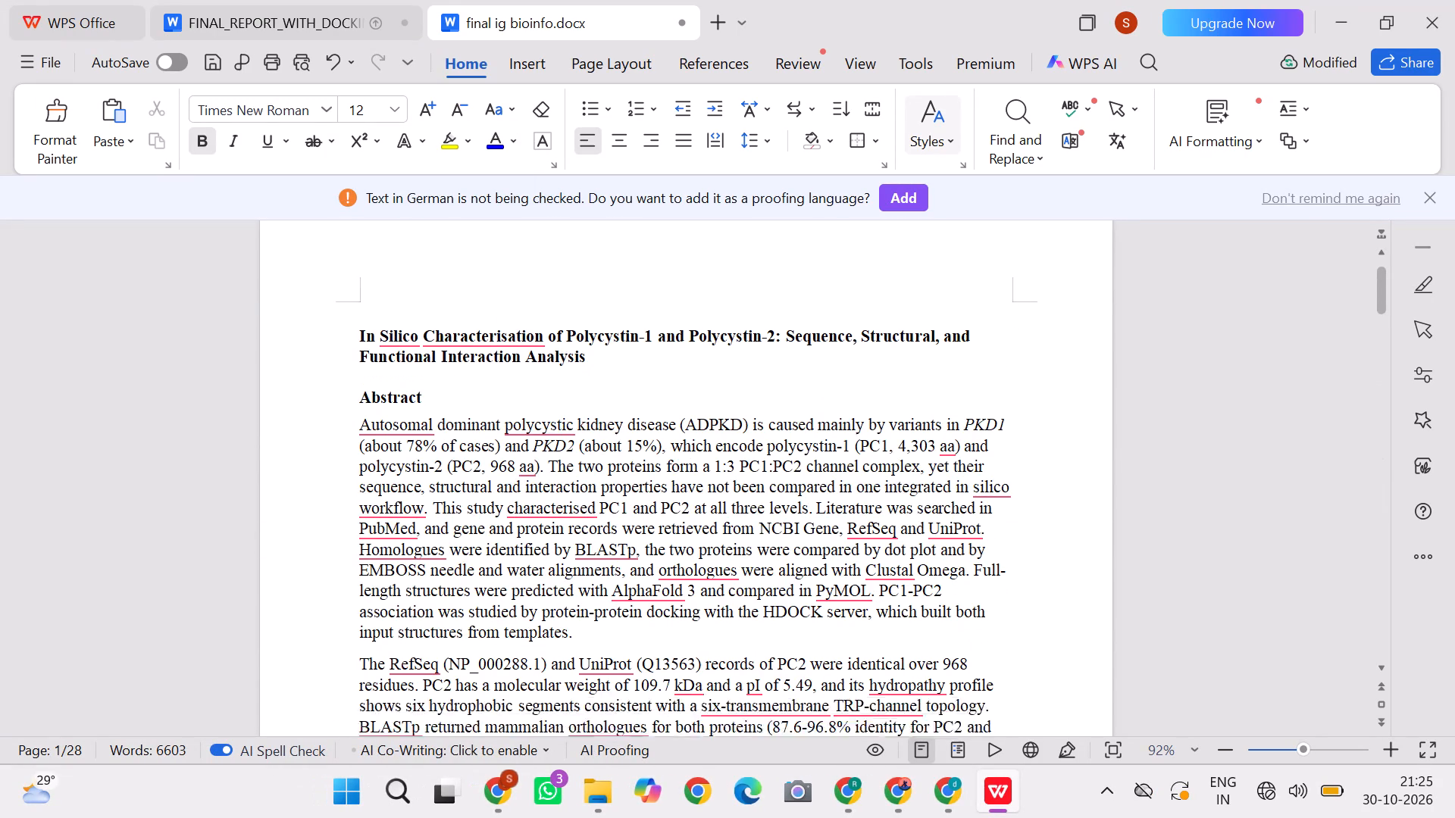
scroll(906, 429, down, 4)
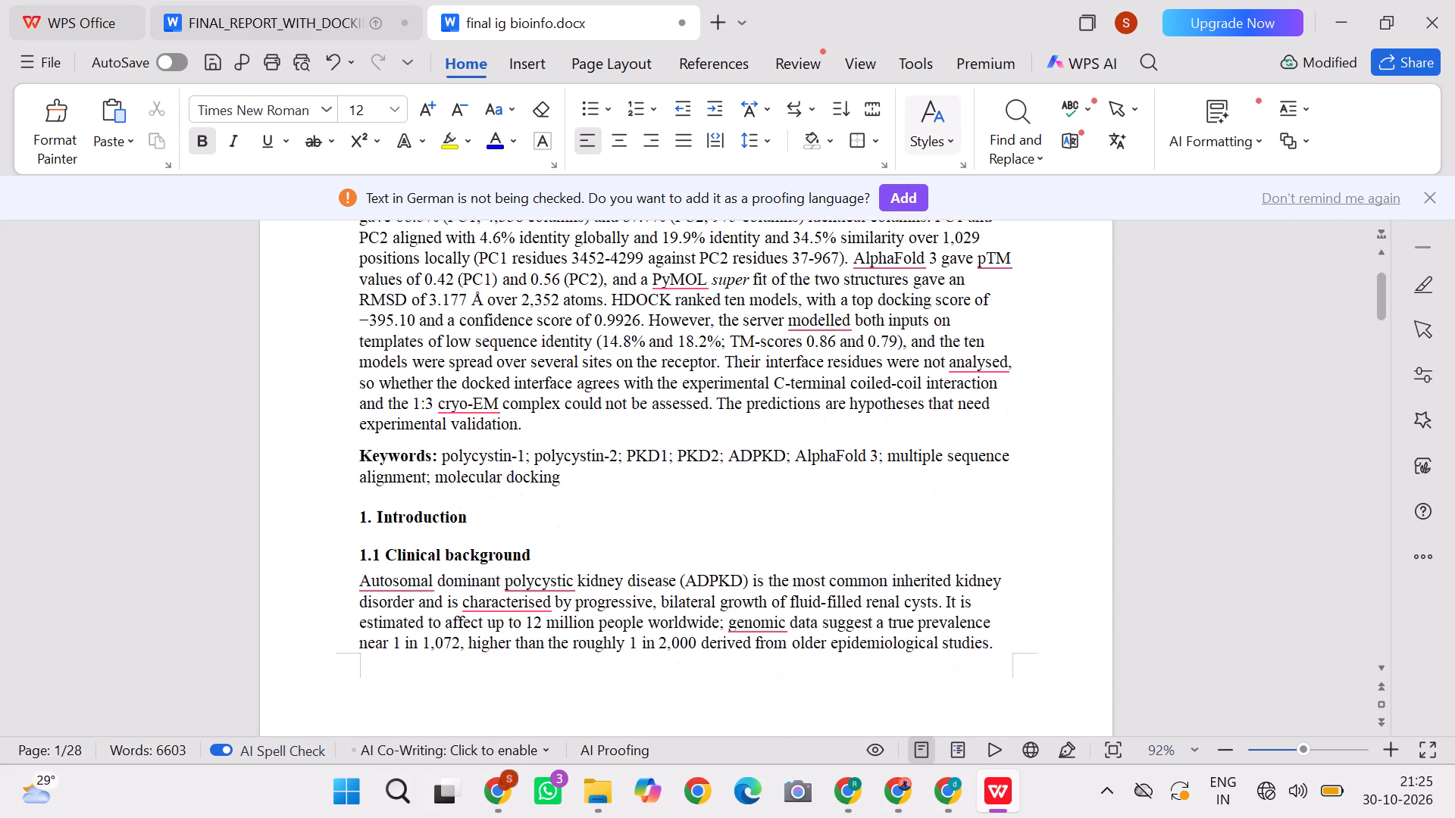
scroll(906, 429, down, 4)
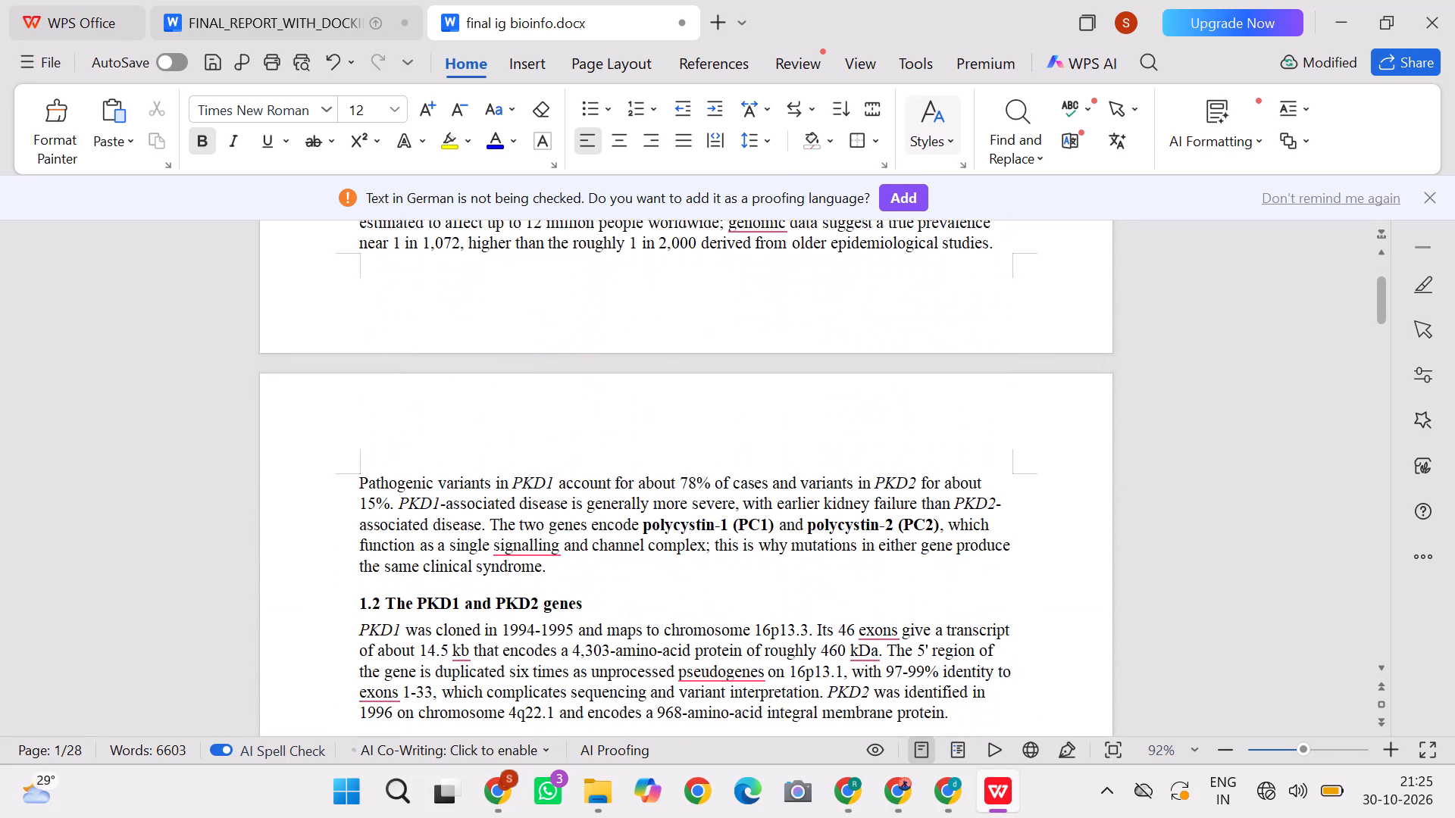
scroll(906, 429, down, 4)
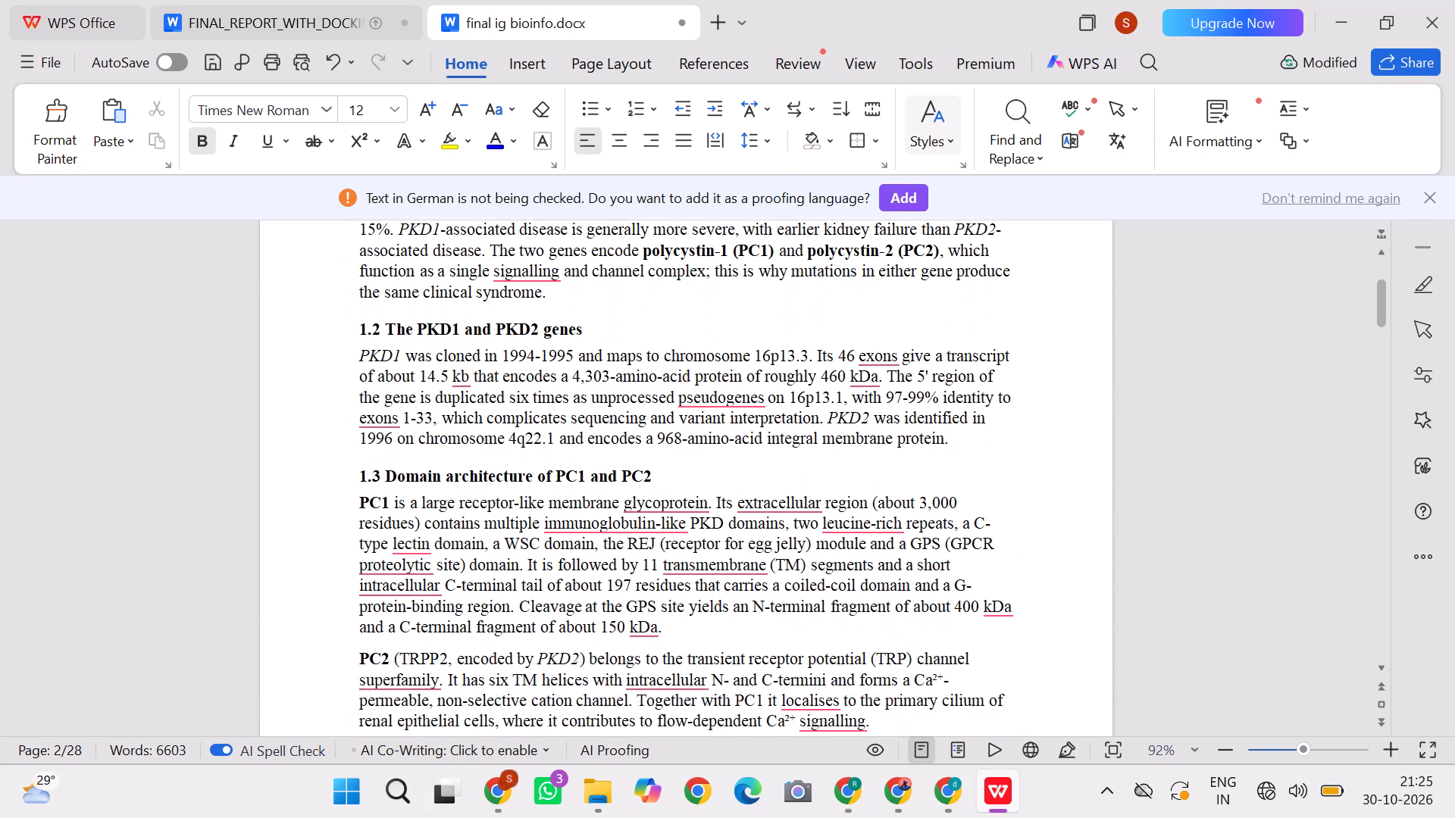
scroll(906, 429, down, 4)
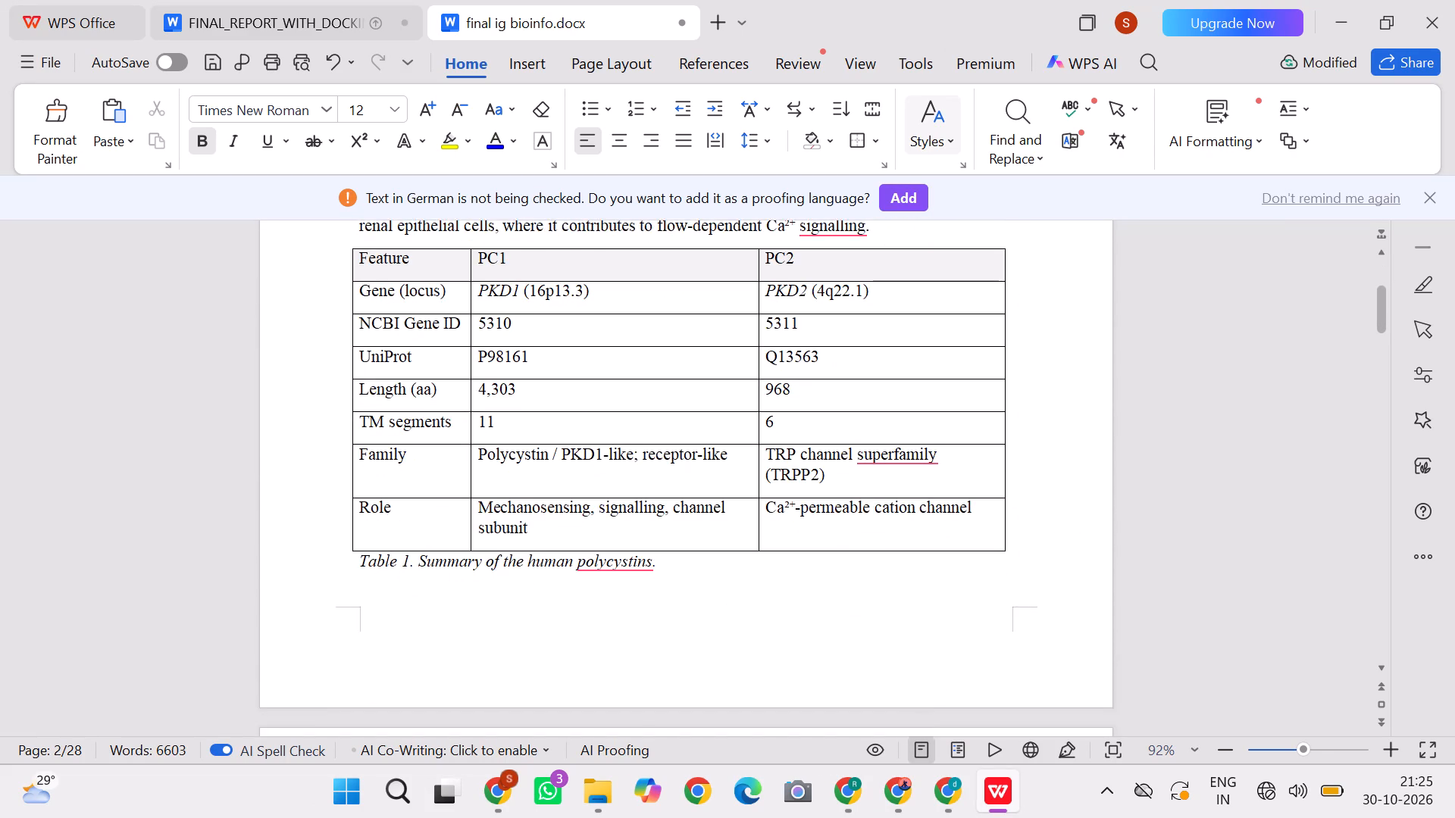
scroll(906, 429, down, 4)
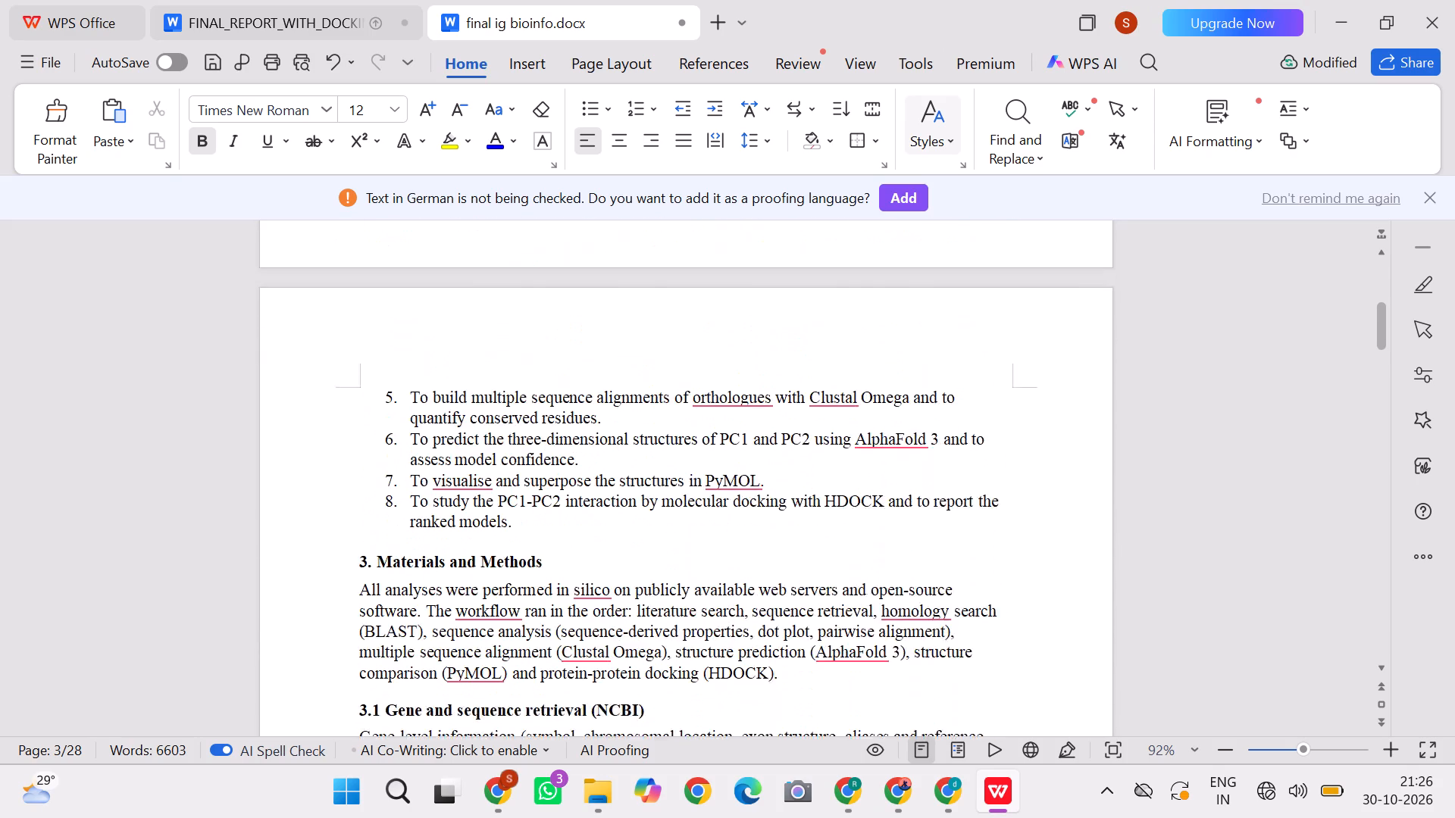
scroll(906, 429, down, 4)
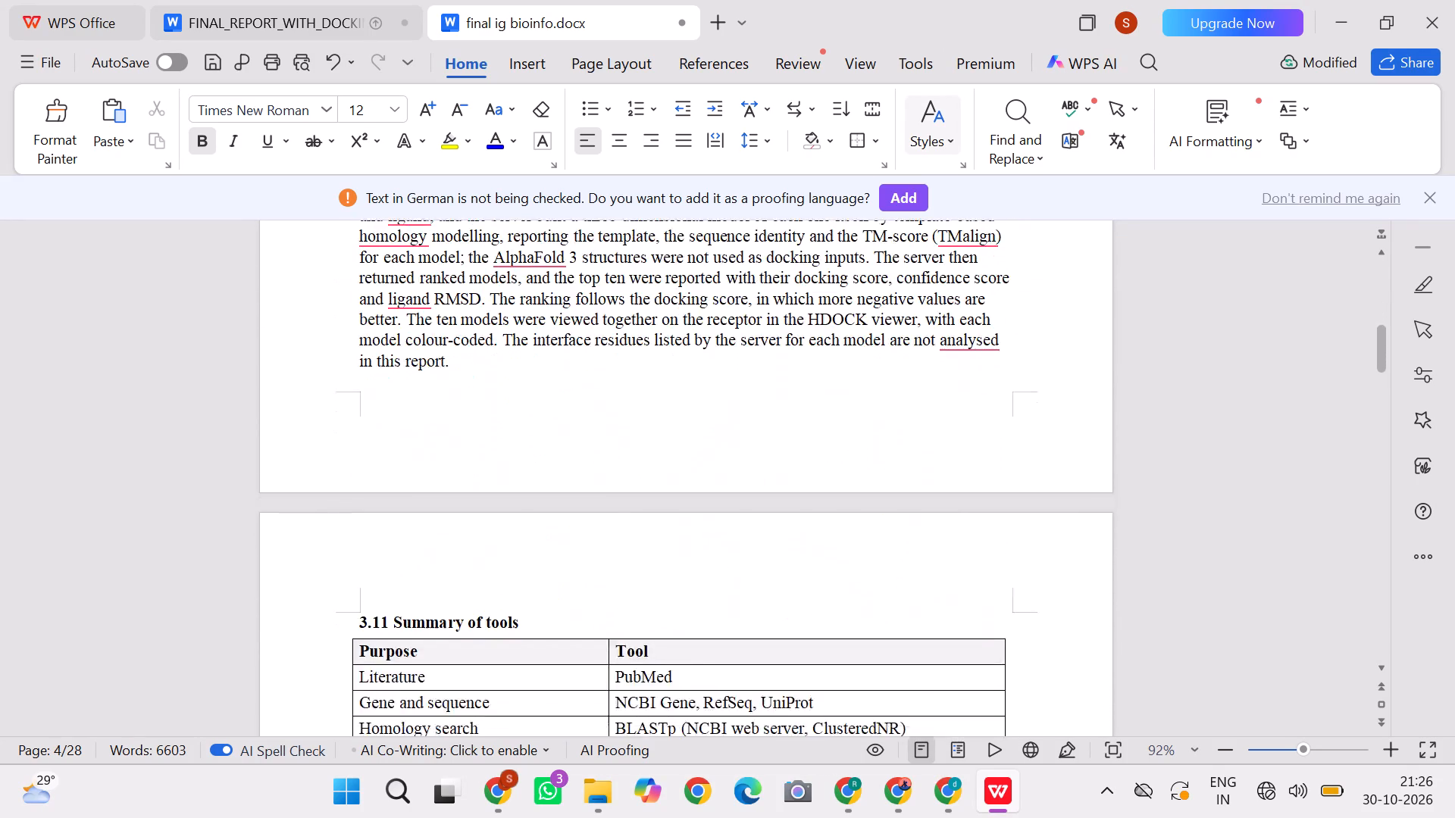
scroll(906, 429, down, 2)
scroll(906, 429, up, 1)
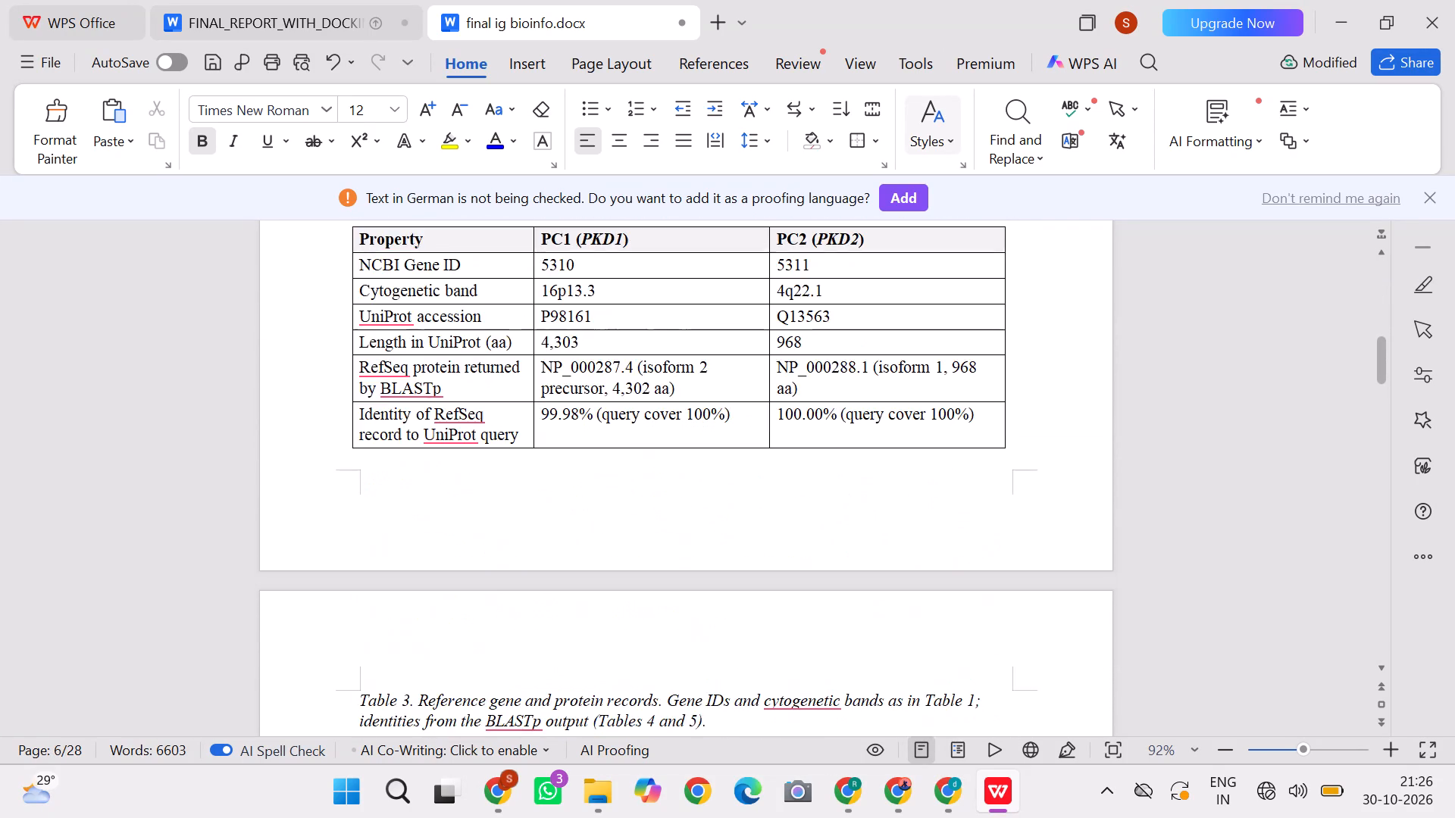
scroll(906, 429, down, 3)
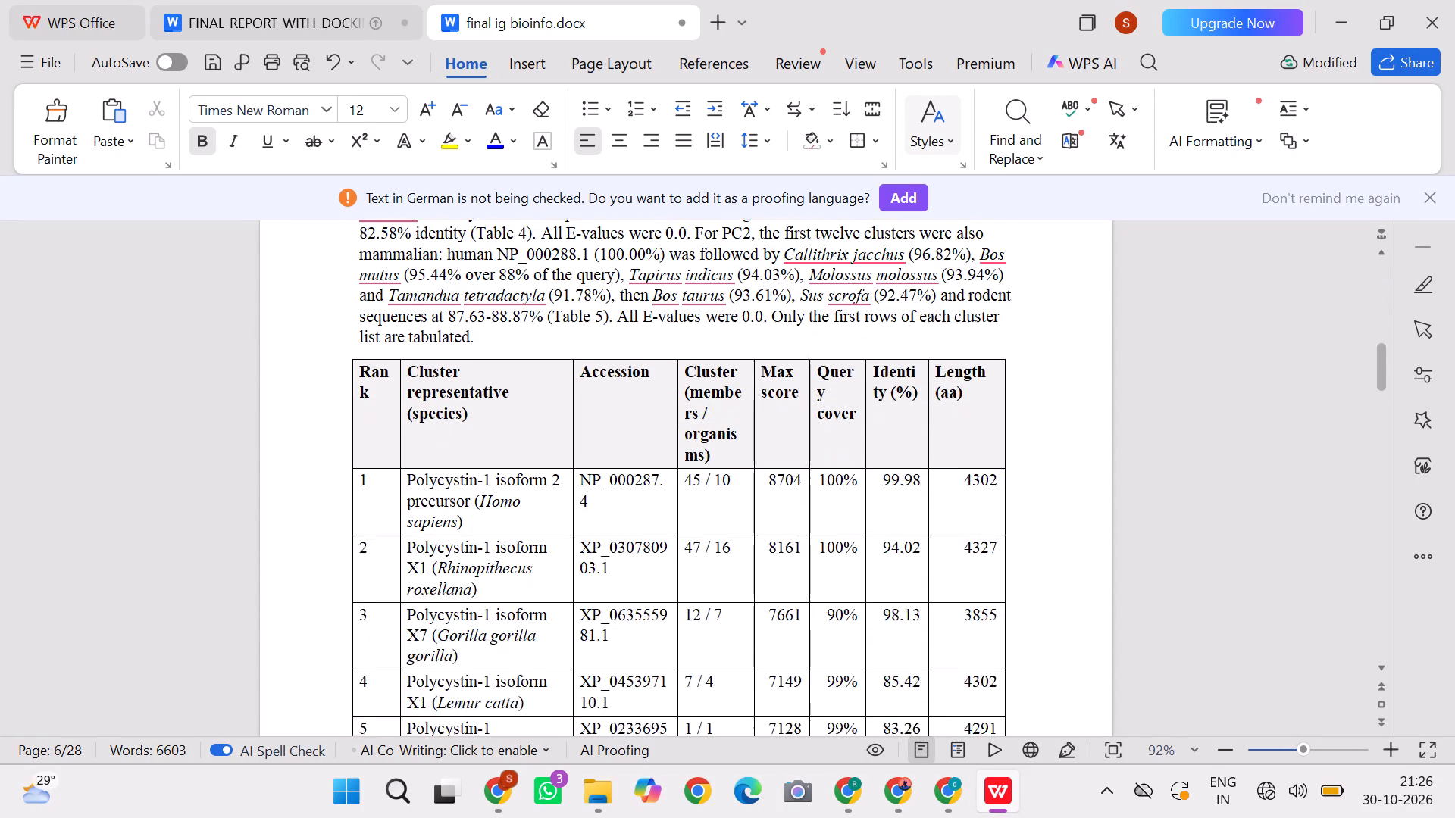
scroll(906, 429, down, 3)
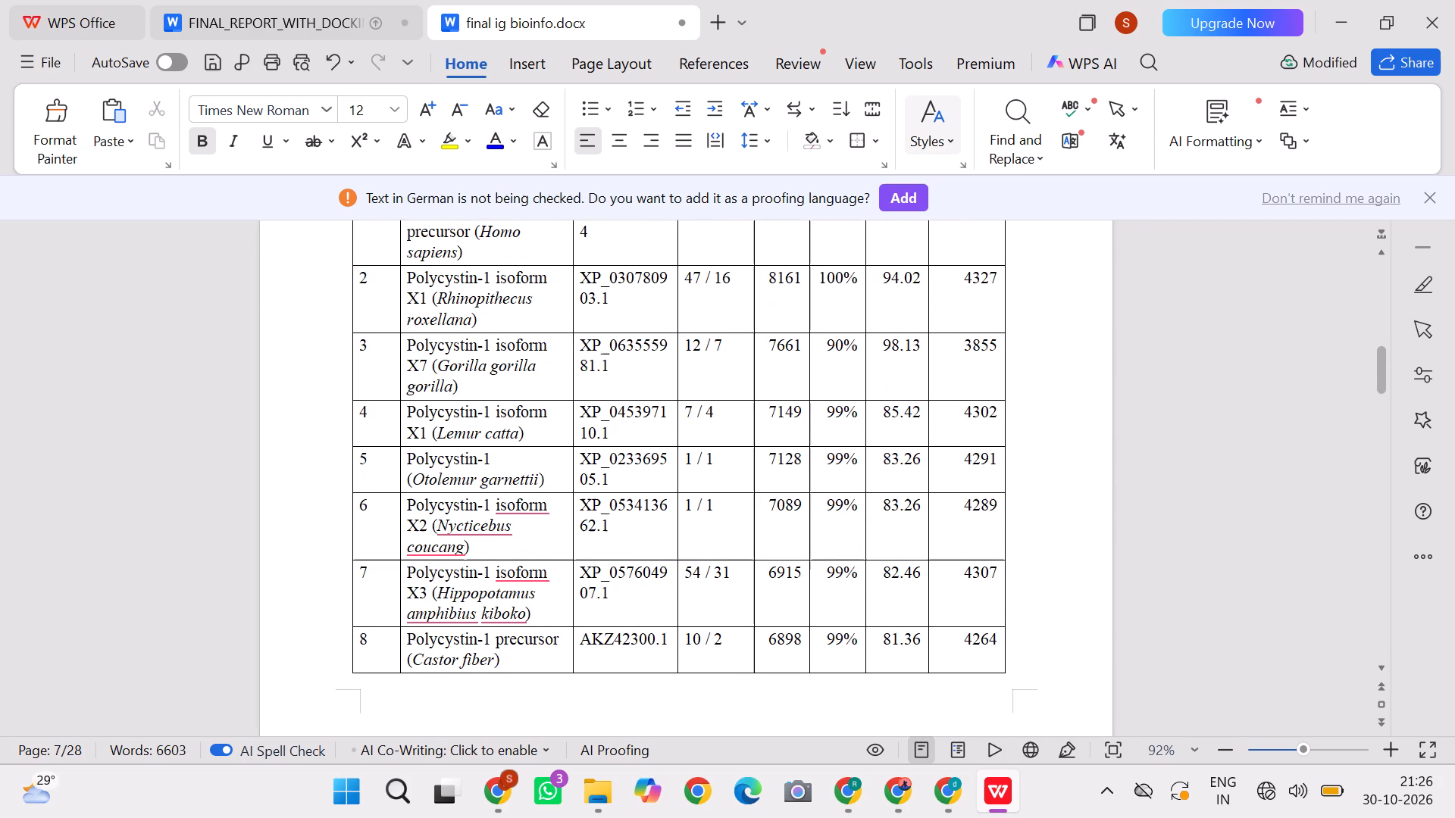
scroll(906, 429, up, 1)
scroll(906, 429, down, 1)
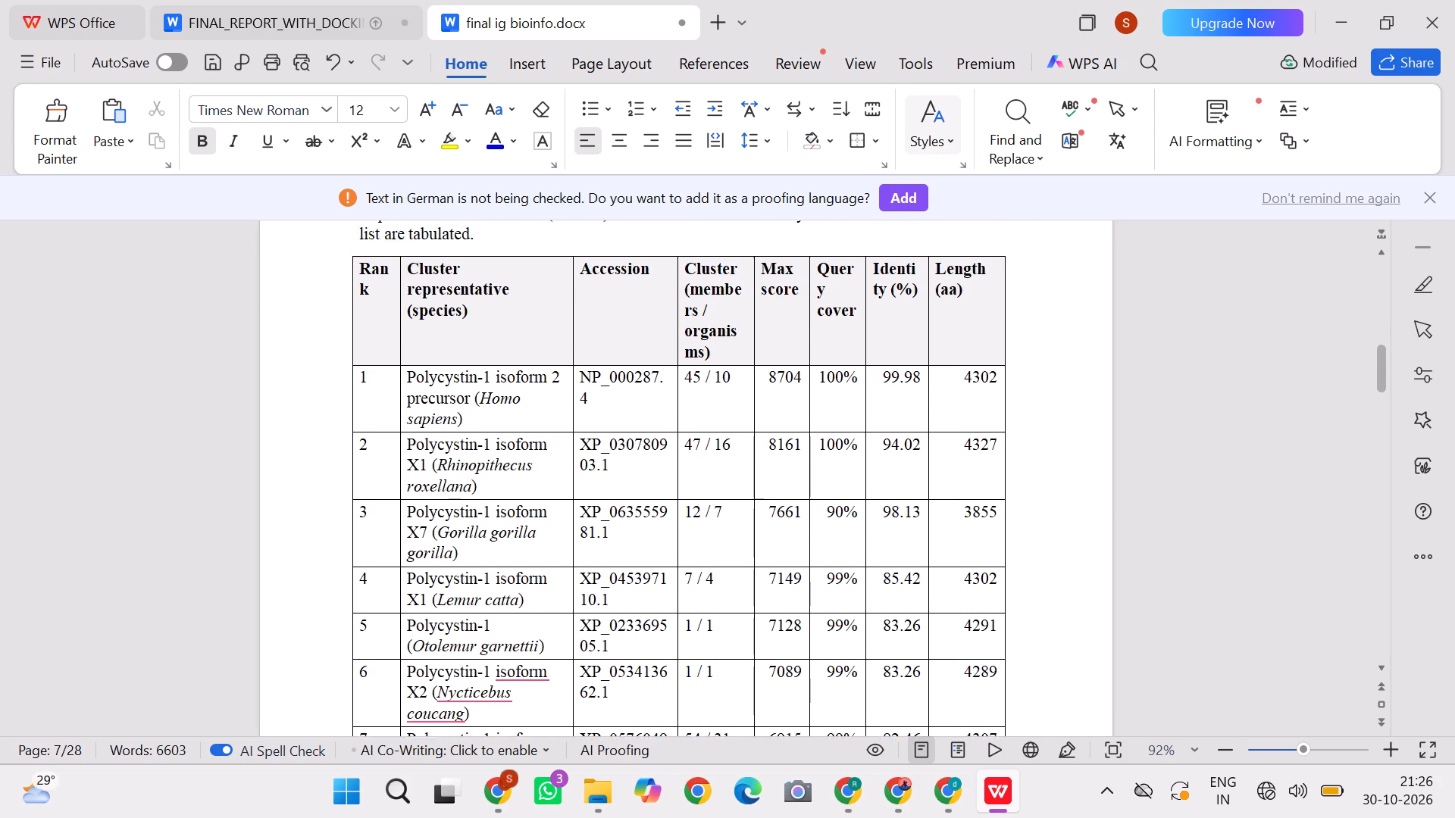
scroll(906, 429, down, 3)
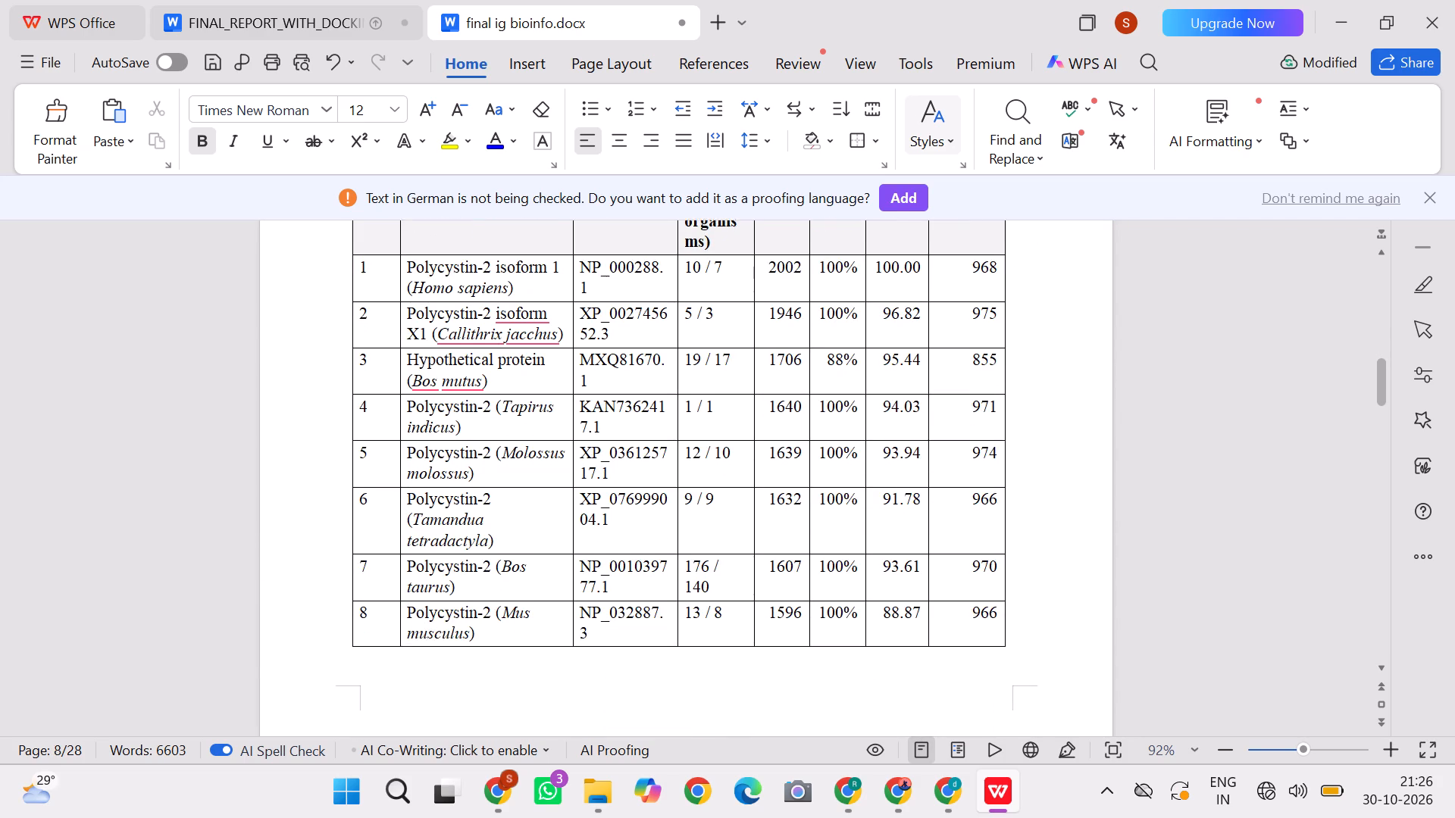
Review the layout from the PC2 BLASTp table through the properties, dot-plot and Clustal Omega alignment parts of sections 4.3 to 4.5.
scroll(906, 429, down, 4)
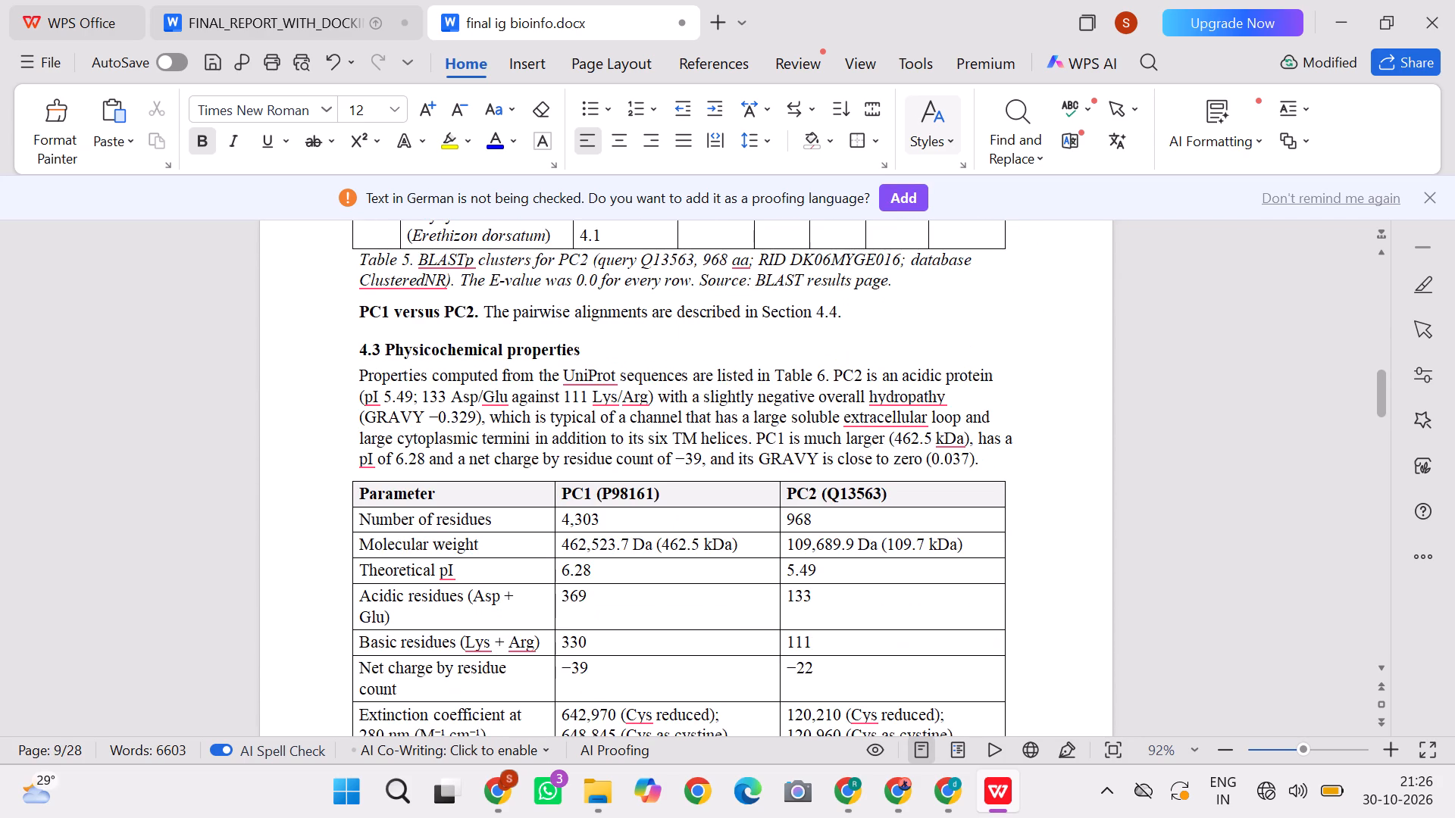
scroll(906, 429, down, 4)
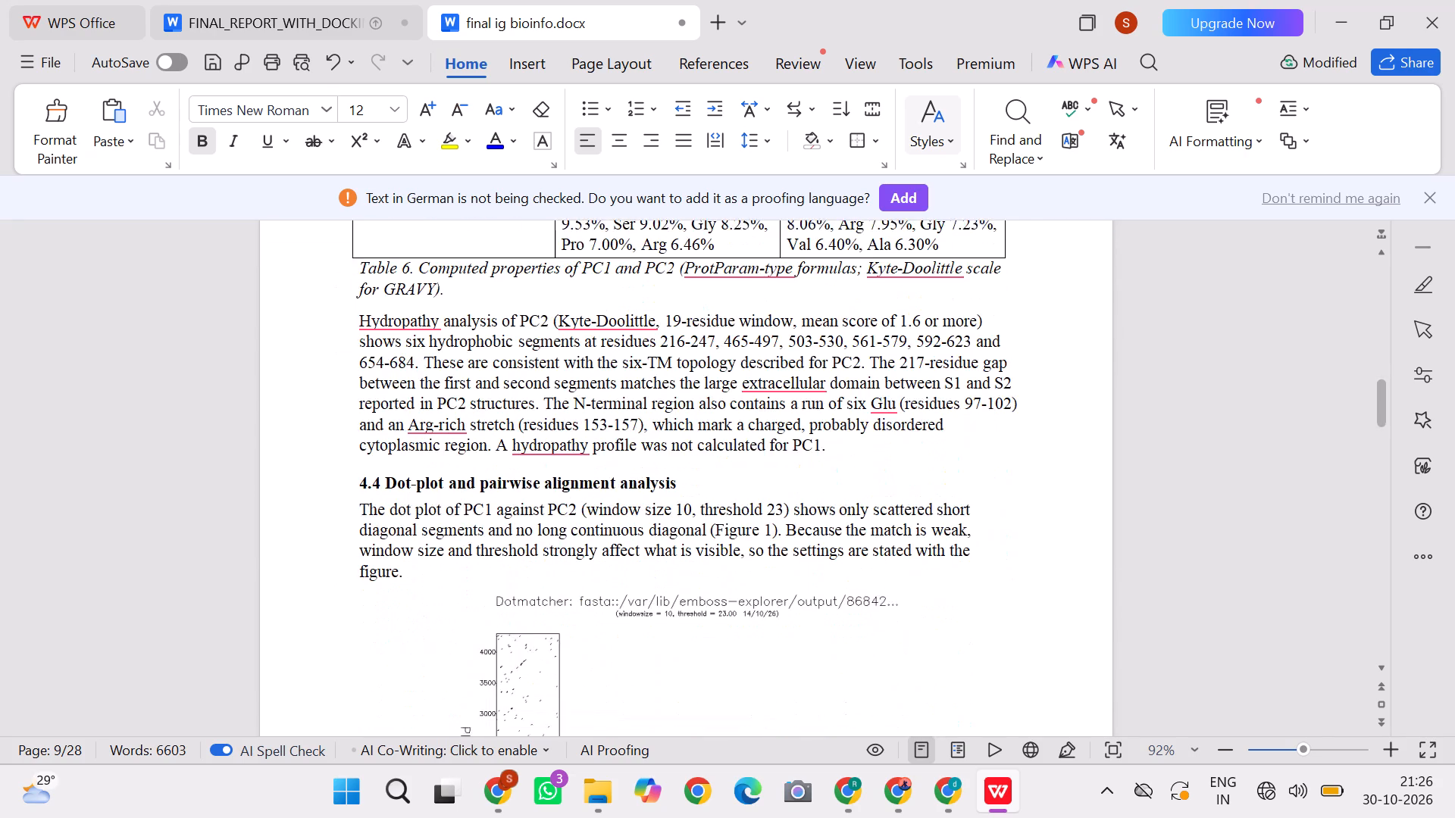
scroll(906, 429, down, 2)
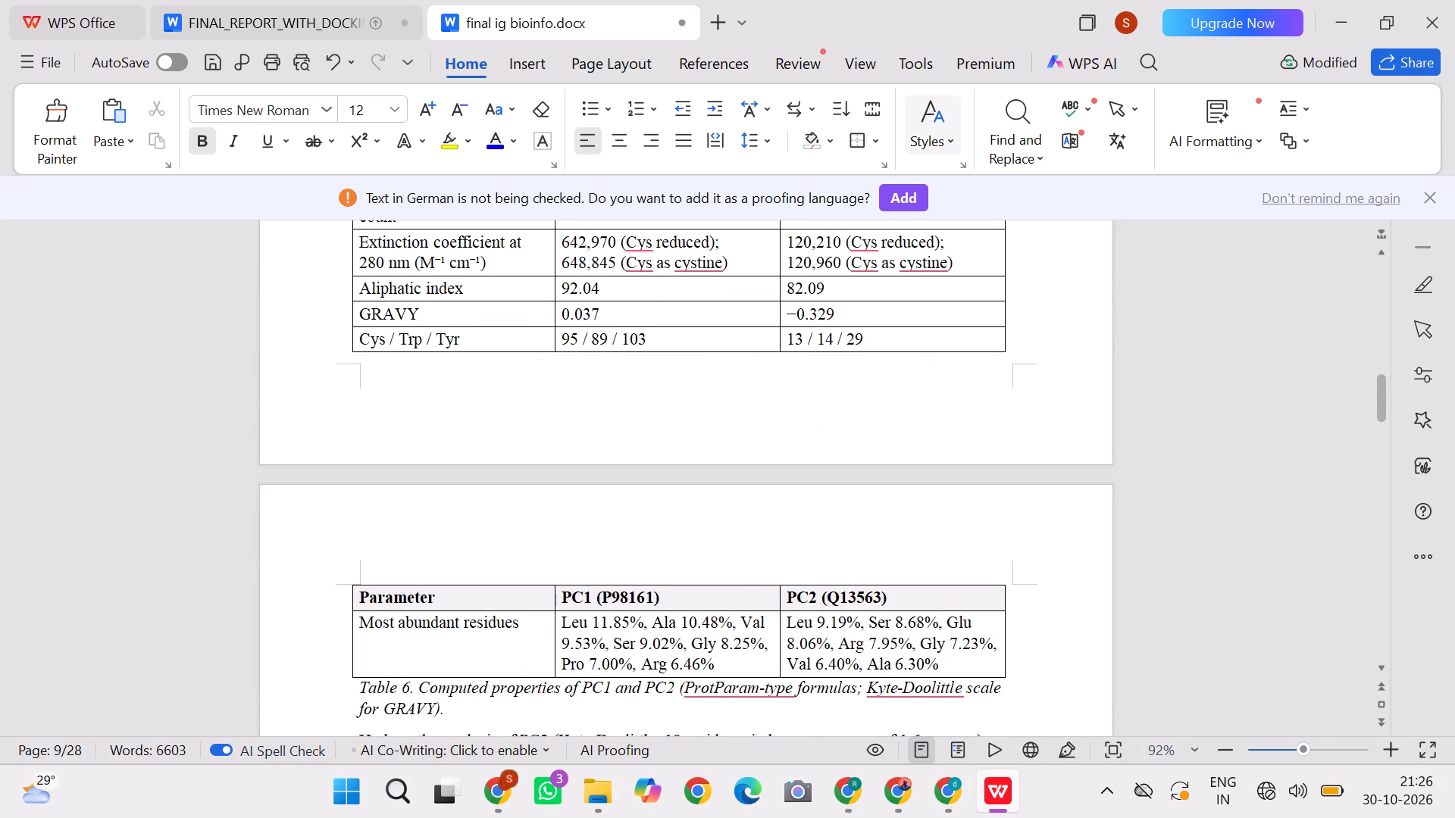
scroll(906, 429, down, 2)
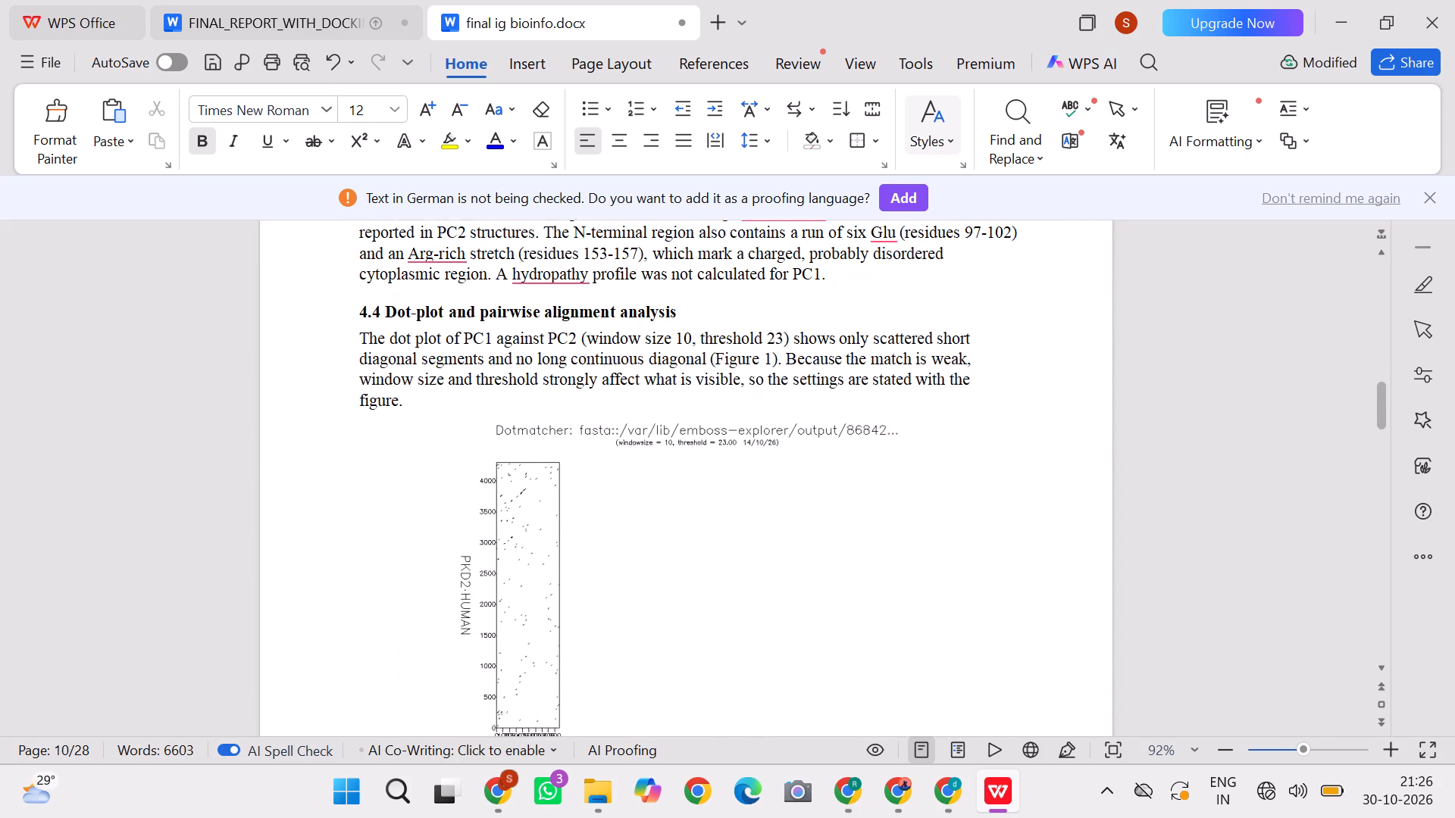
scroll(906, 429, down, 5)
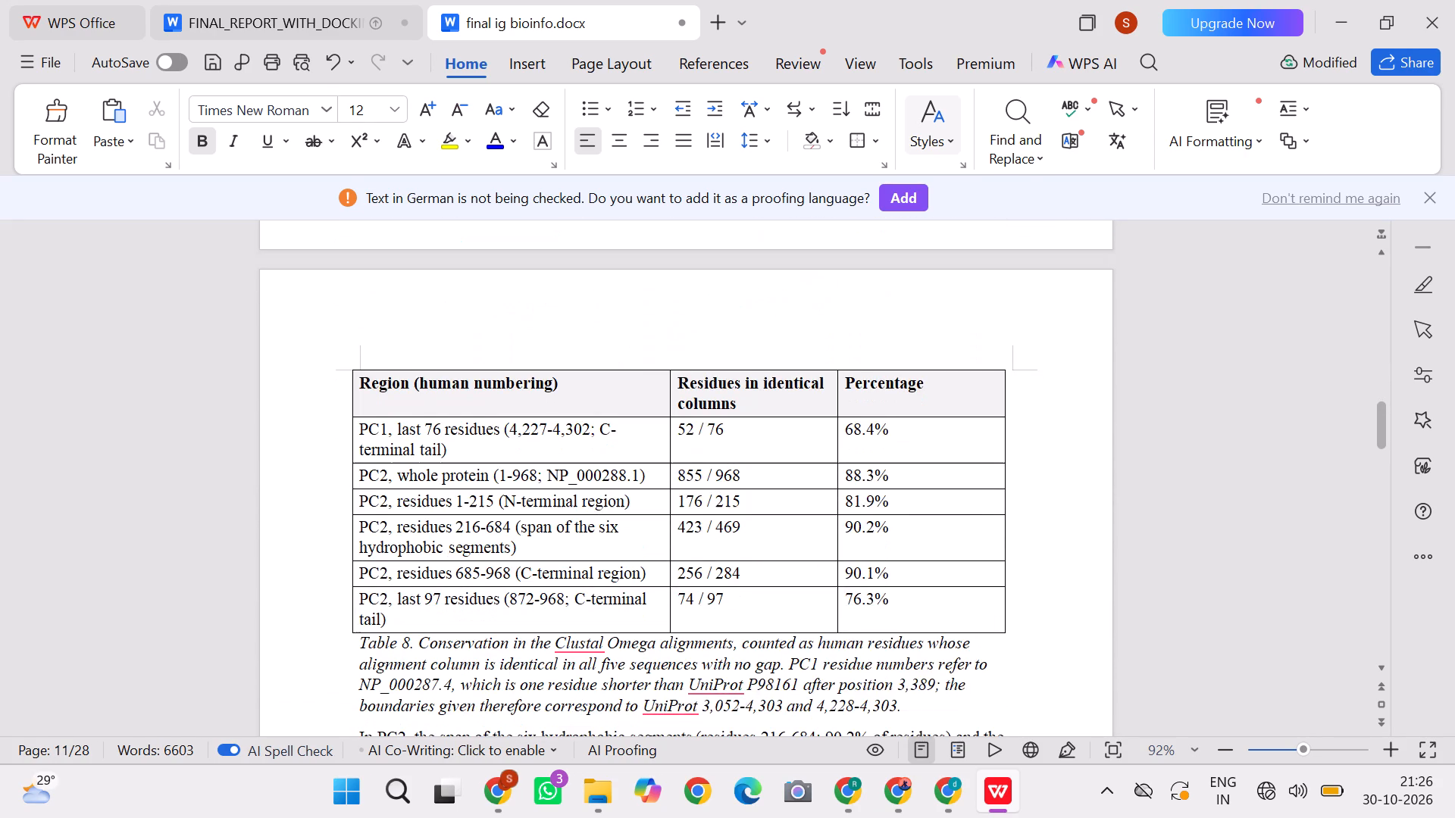
scroll(906, 429, down, 2)
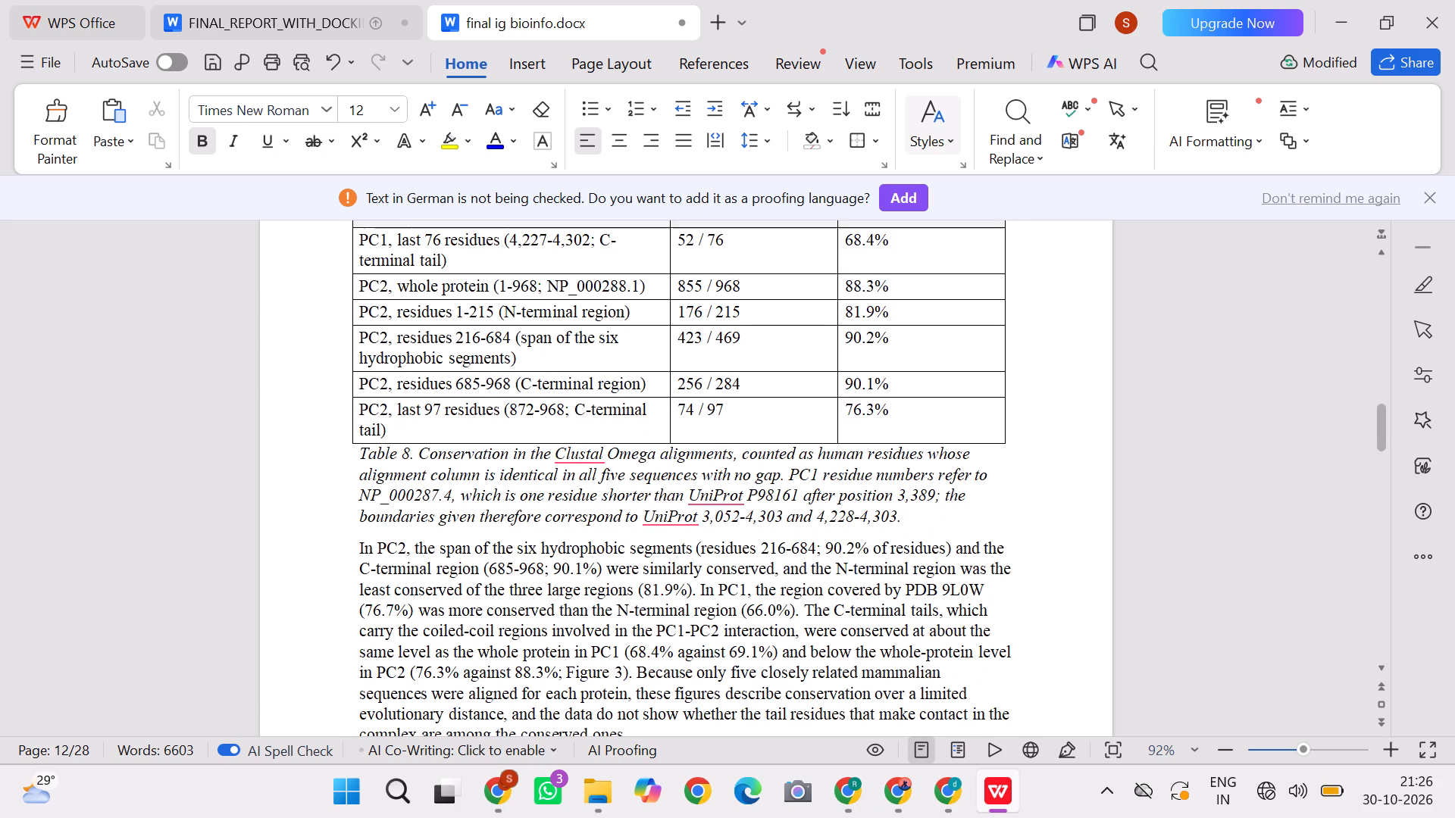
scroll(906, 429, down, 1)
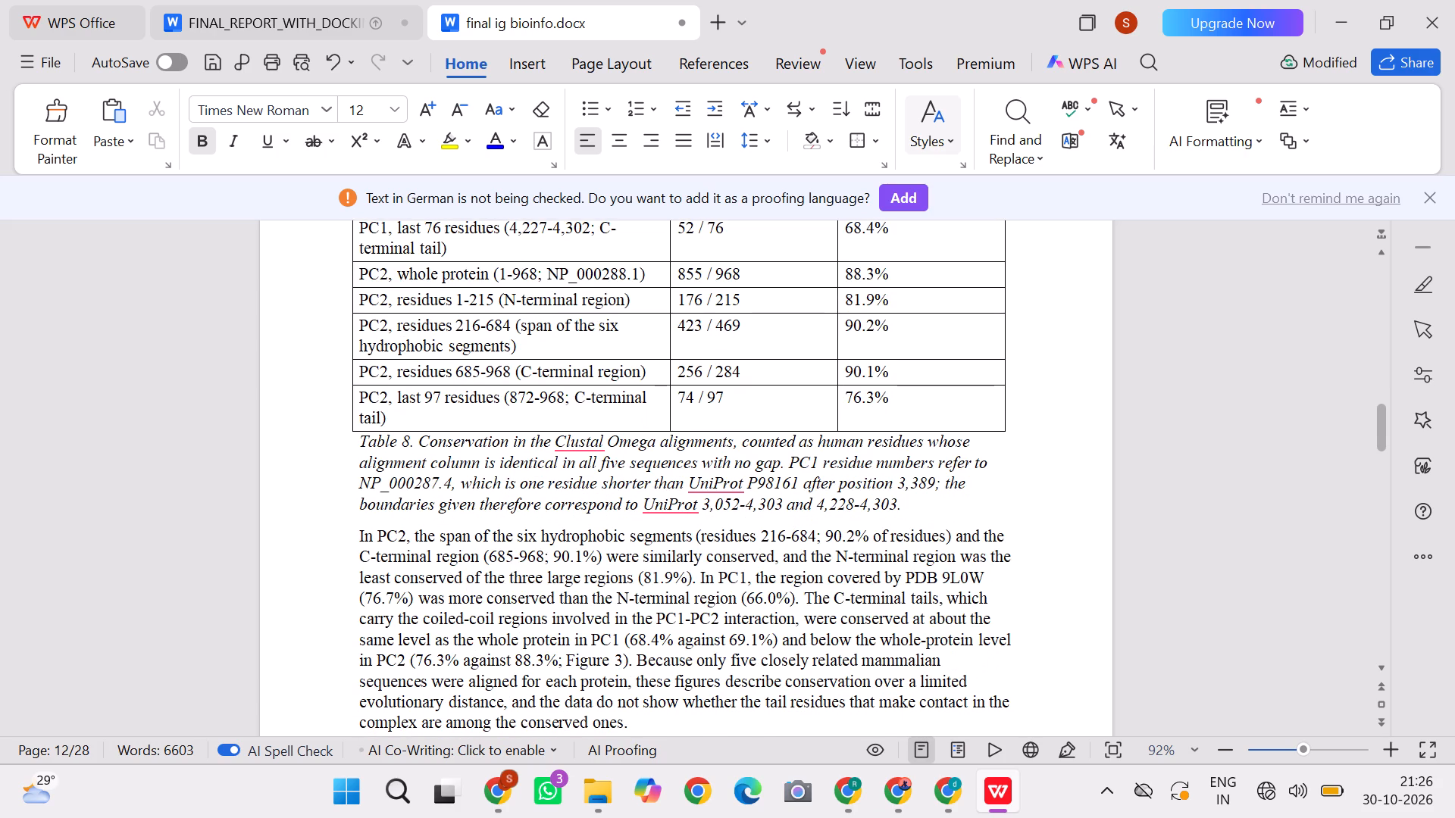
click(467, 457)
scroll(539, 491, down, 1)
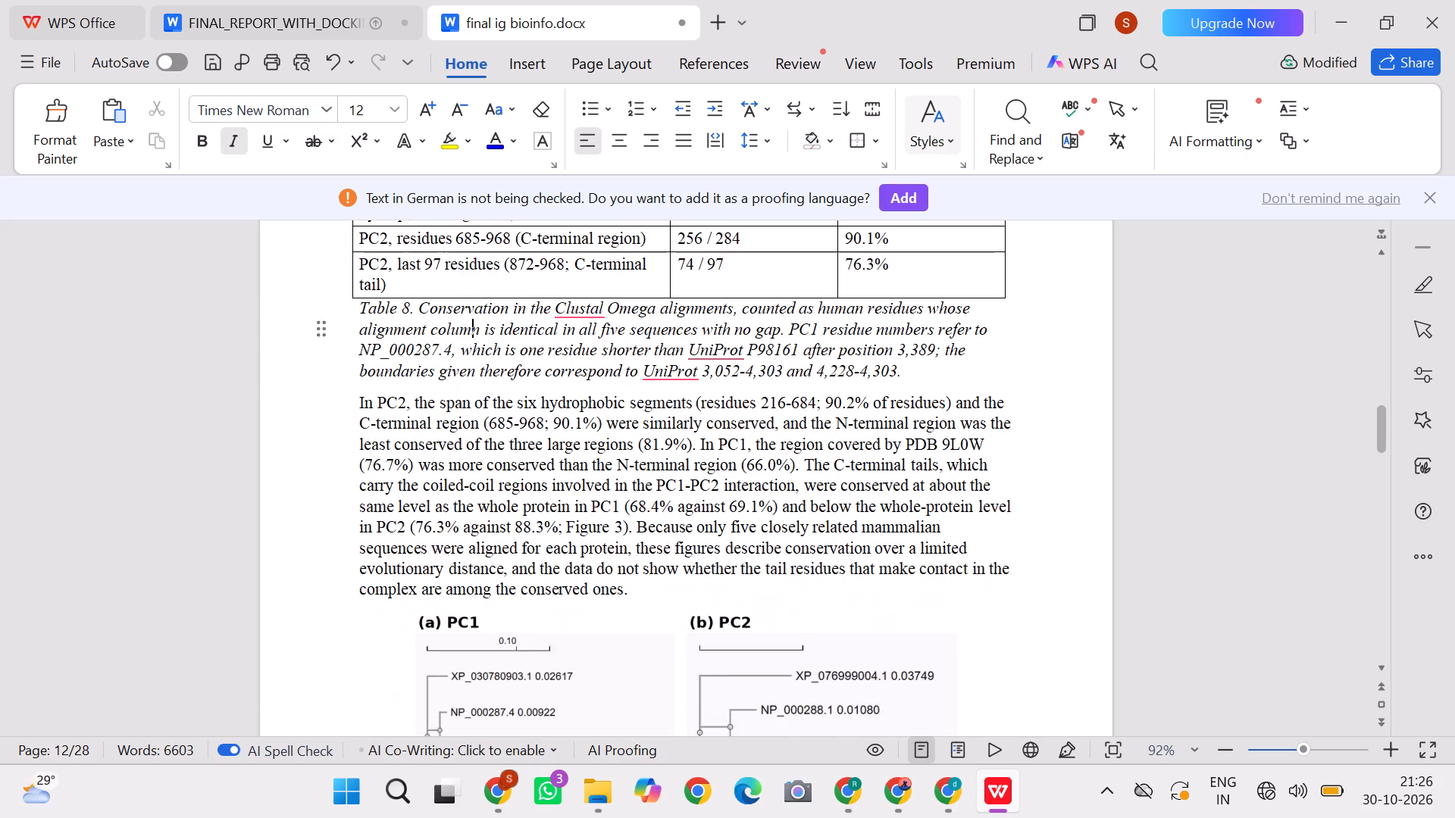
scroll(539, 491, down, 5)
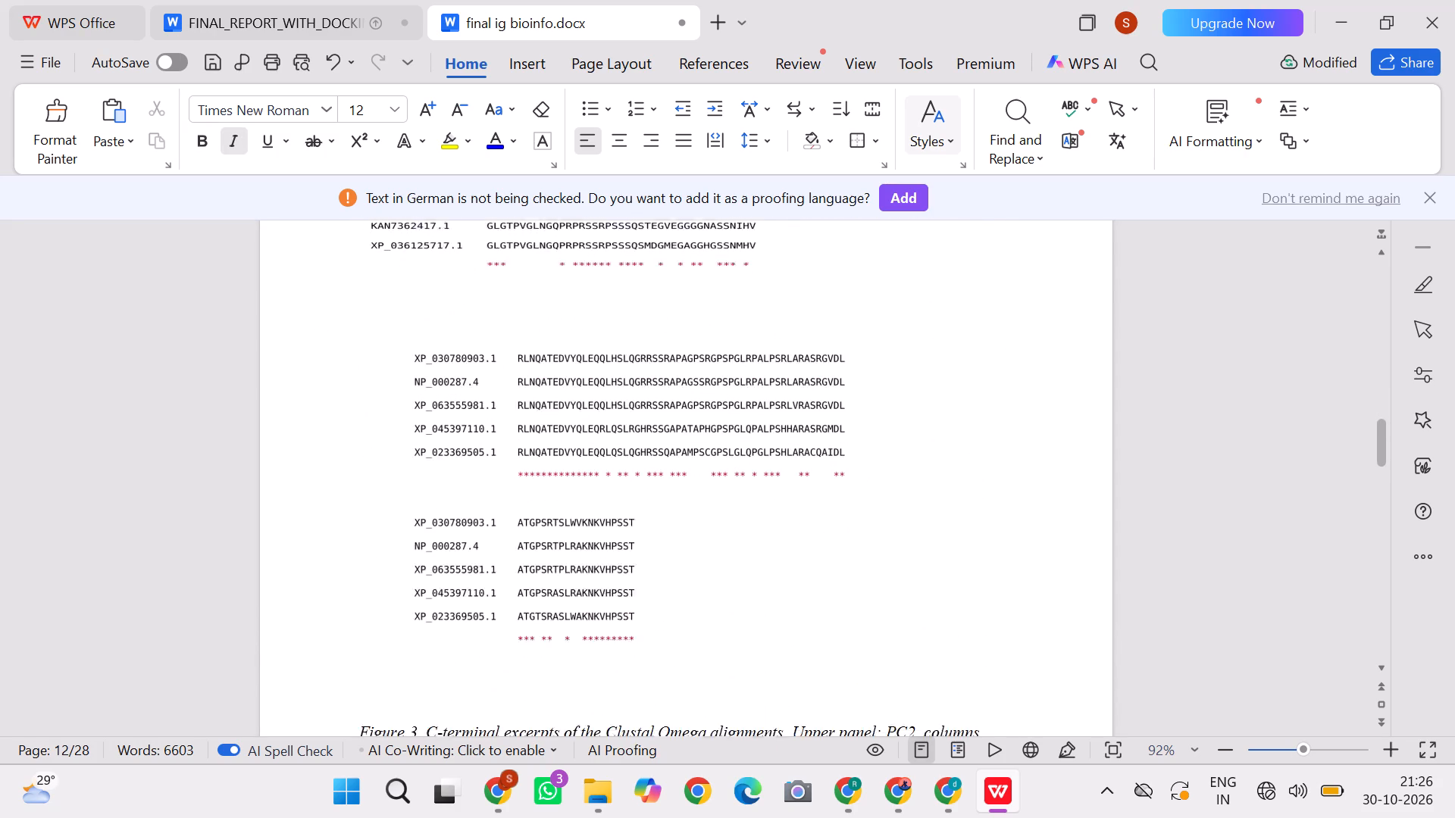
Review the layout of the AlphaFold, PyMOL and docking figures and the remaining pages to the end of the report.
scroll(539, 491, down, 5)
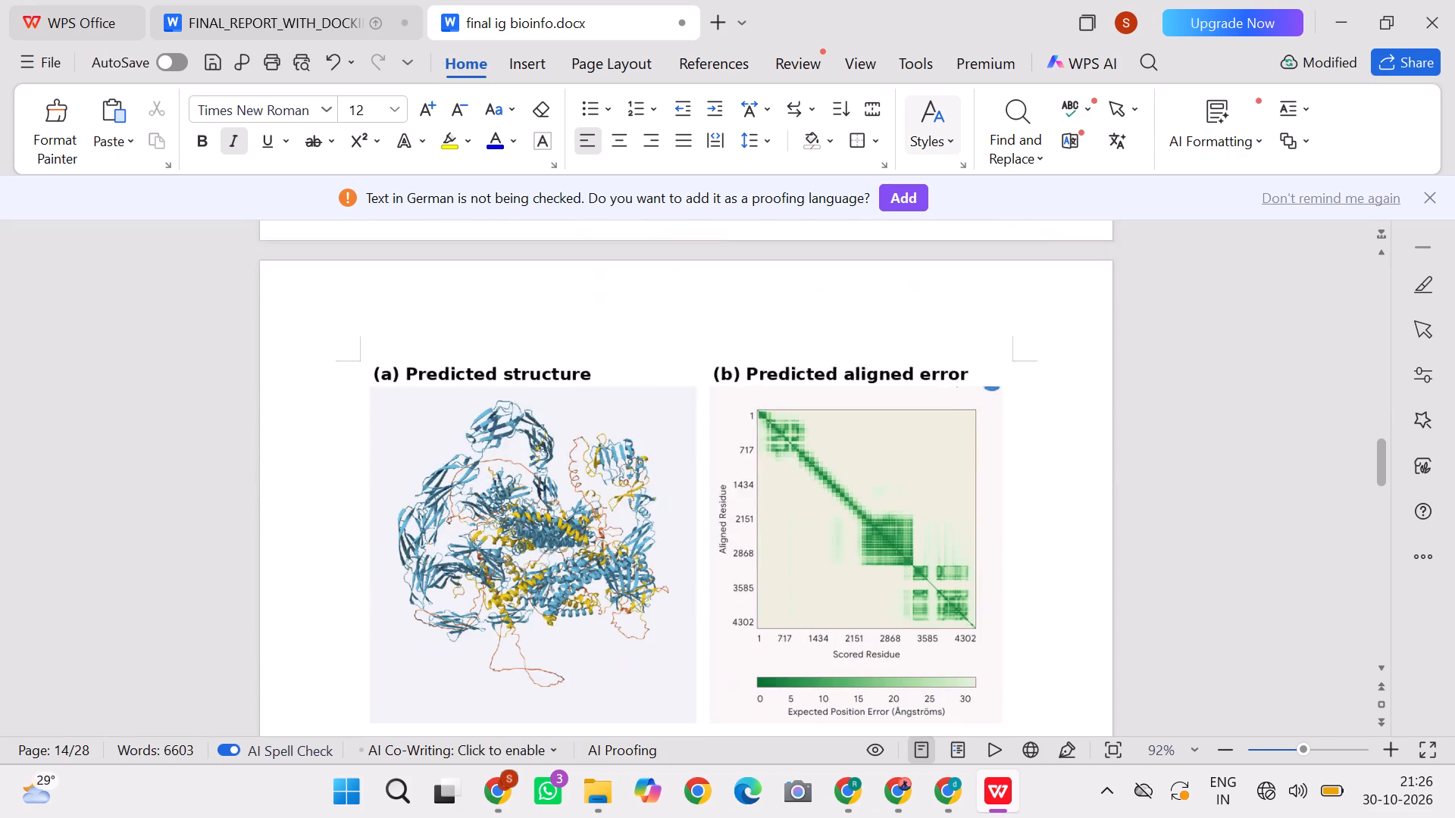
scroll(539, 491, down, 11)
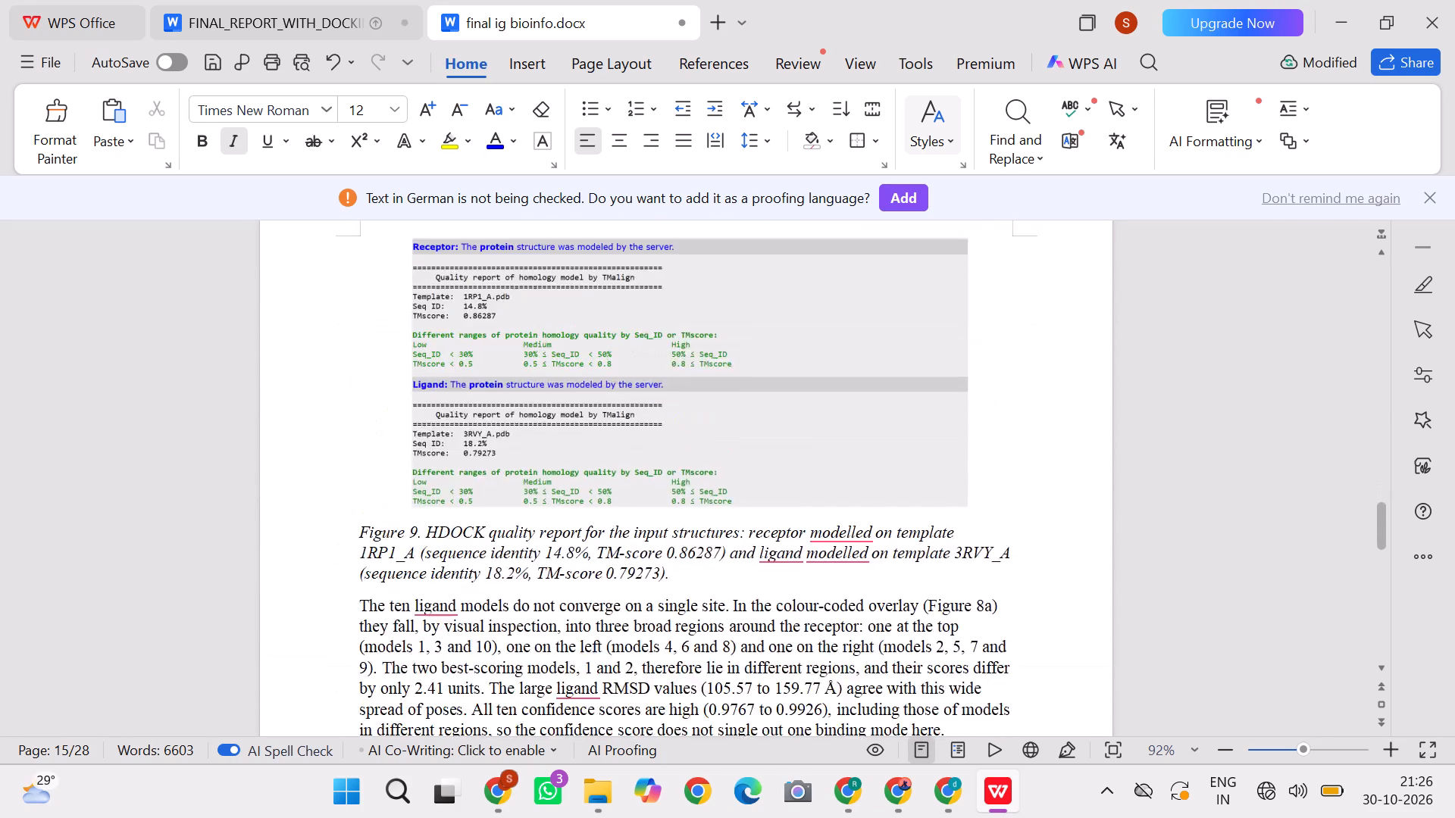
scroll(539, 491, down, 20)
scroll(539, 491, down, 1)
Look back through the report's pages from the last page up to the title and Abstract.
scroll(539, 491, up, 3)
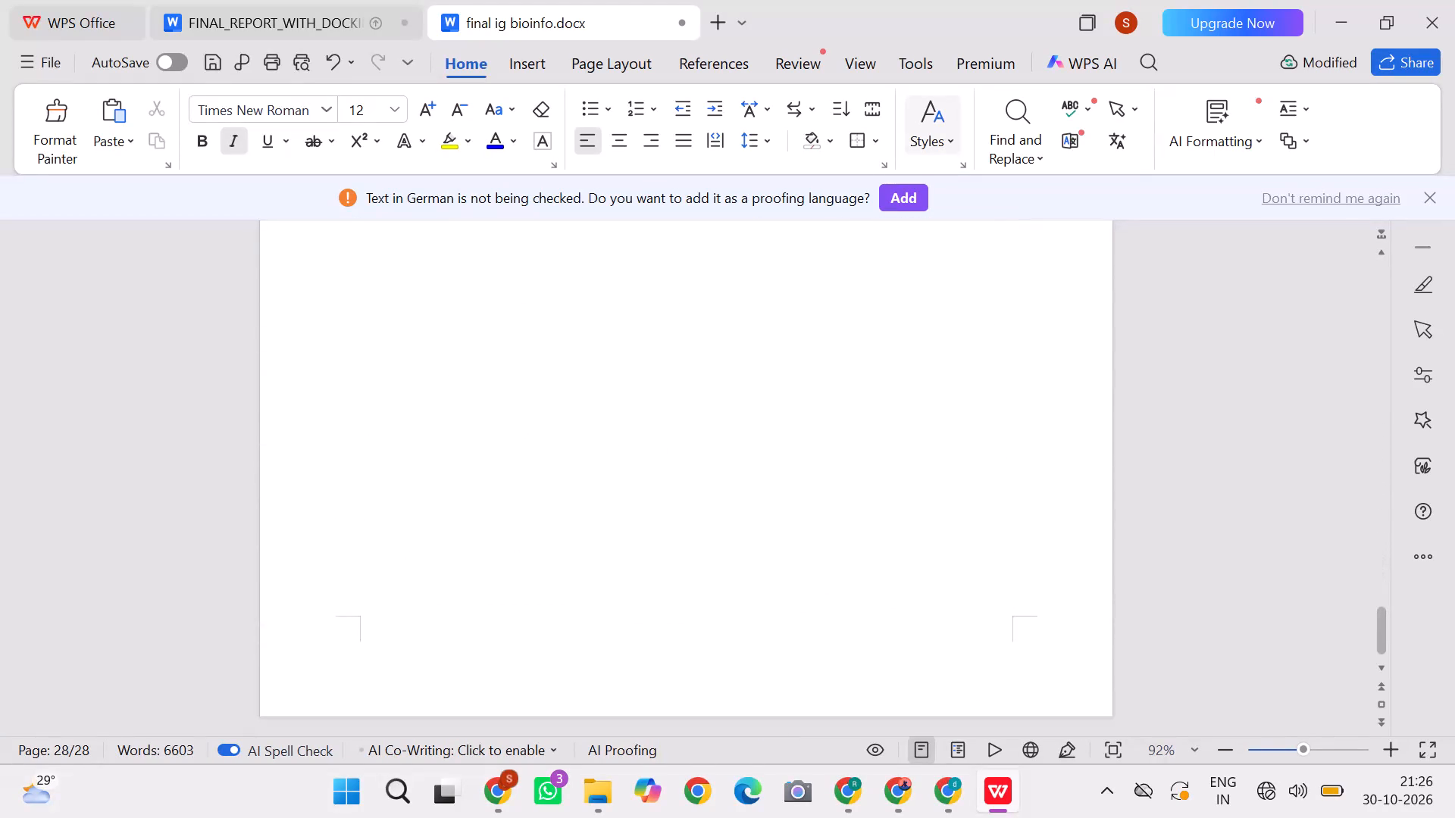
scroll(539, 491, up, 20)
scroll(539, 491, up, 20)
scroll(539, 491, up, 15)
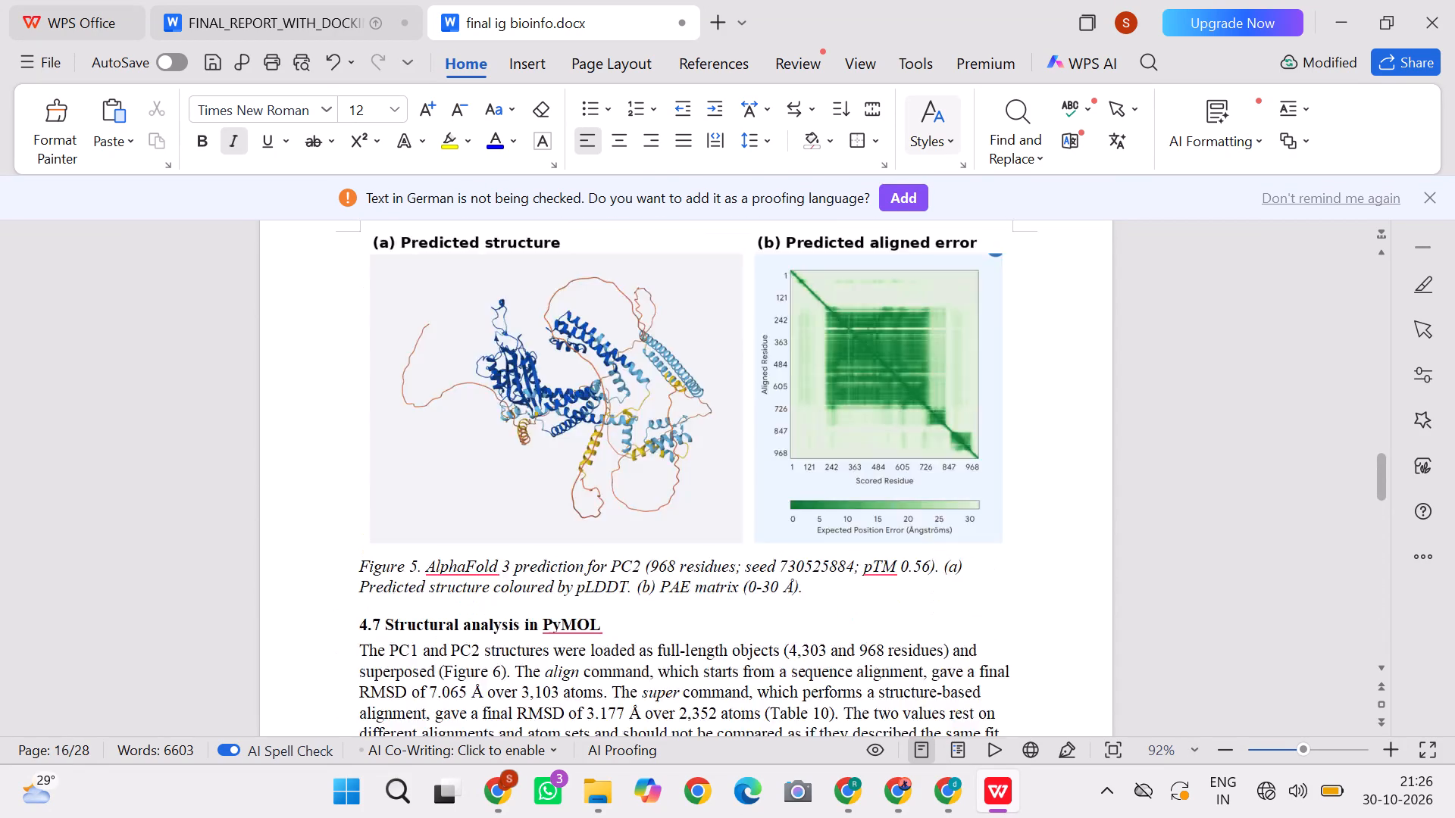
scroll(539, 491, up, 19)
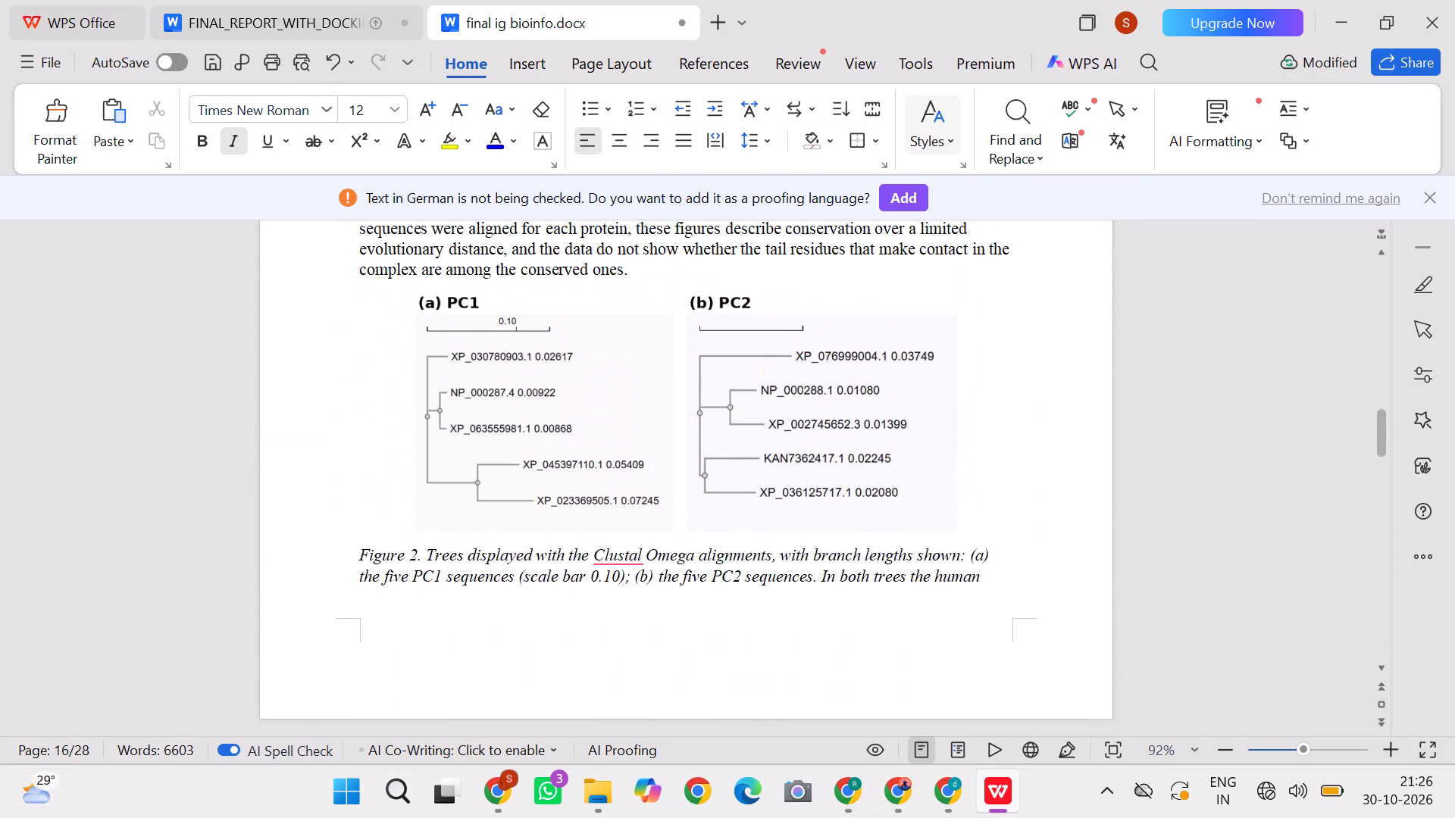
scroll(539, 491, up, 20)
scroll(539, 491, up, 20)
scroll(539, 491, up, 8)
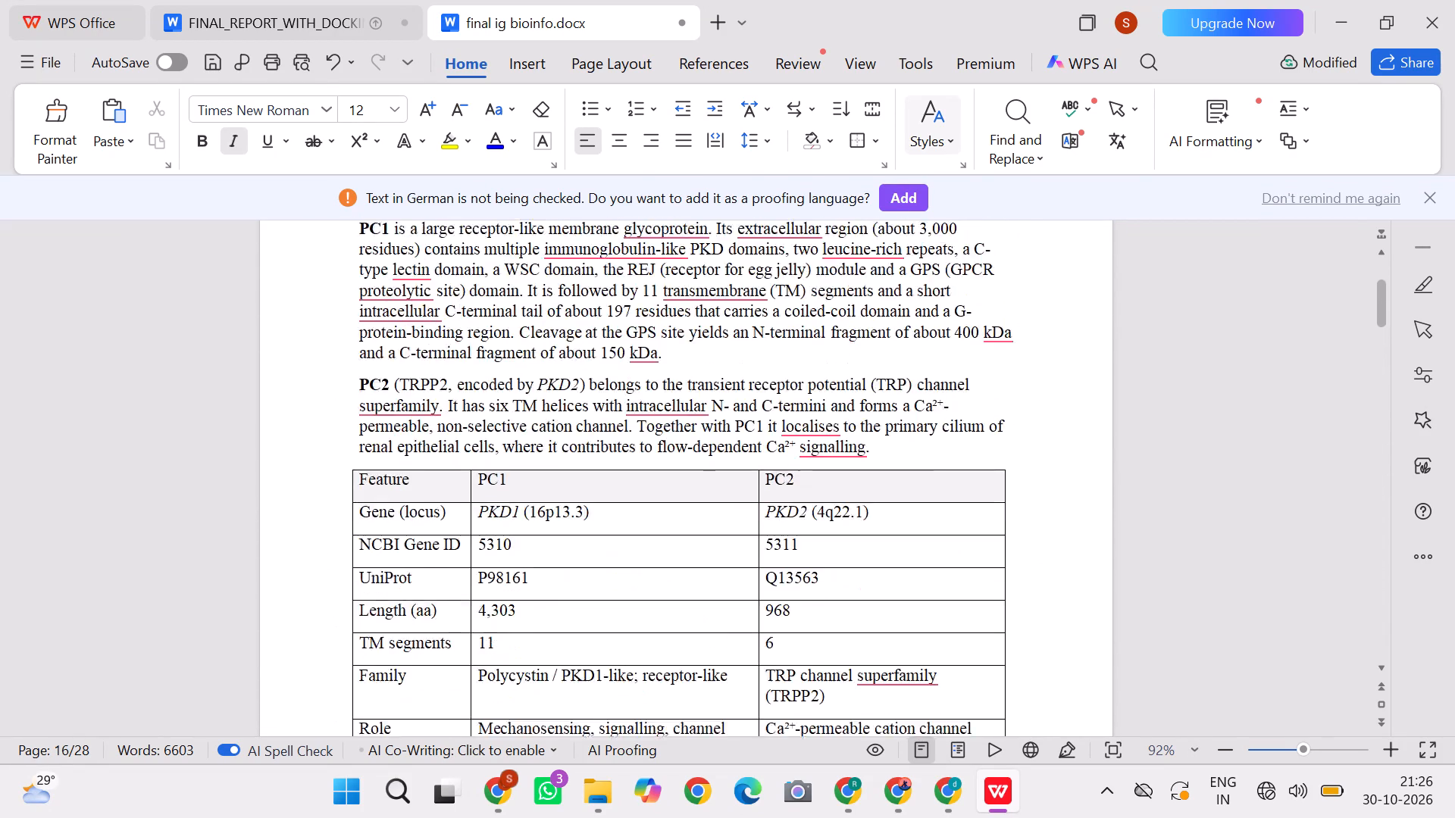
scroll(539, 491, up, 14)
scroll(539, 491, down, 9)
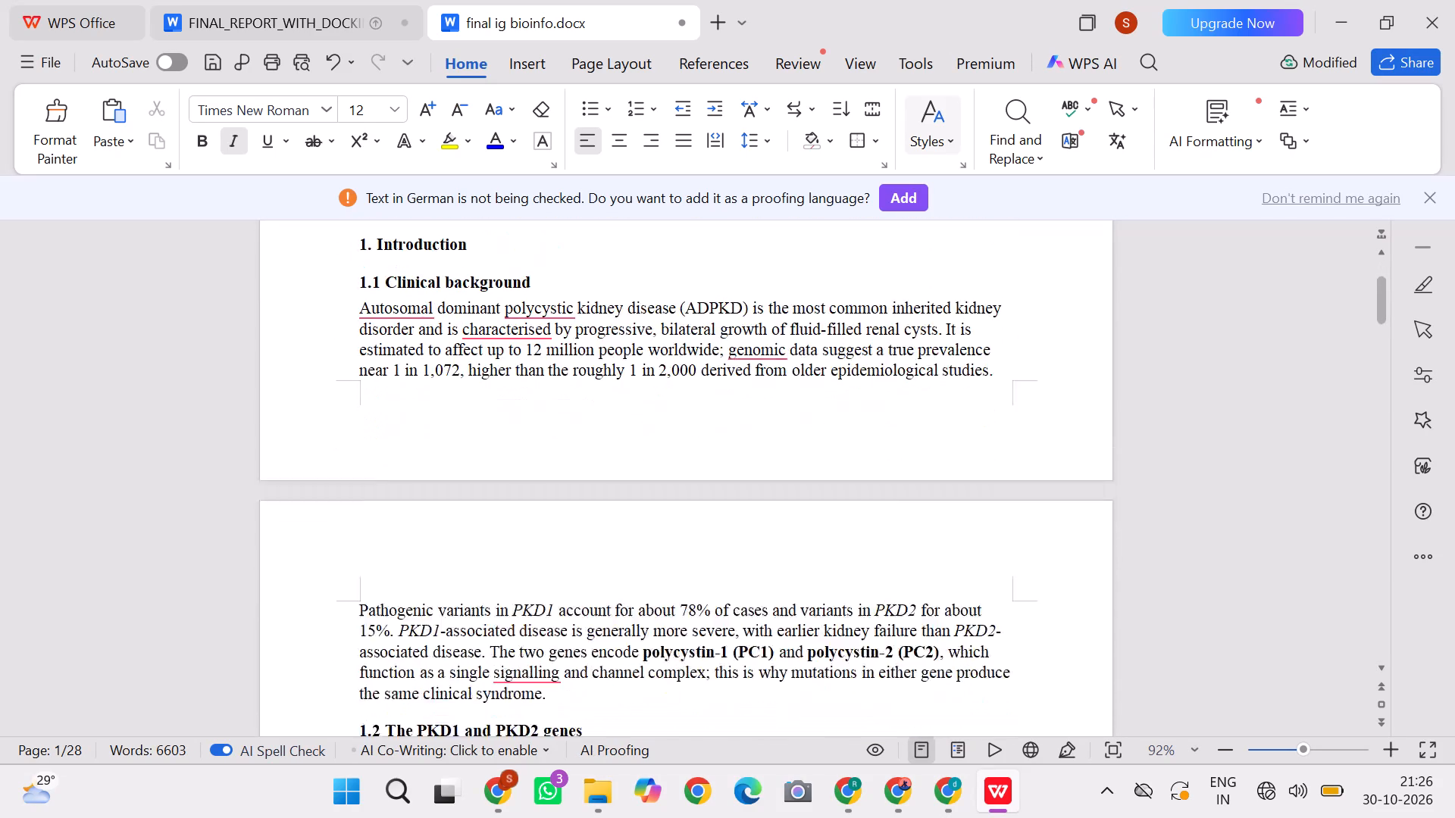
scroll(539, 491, down, 4)
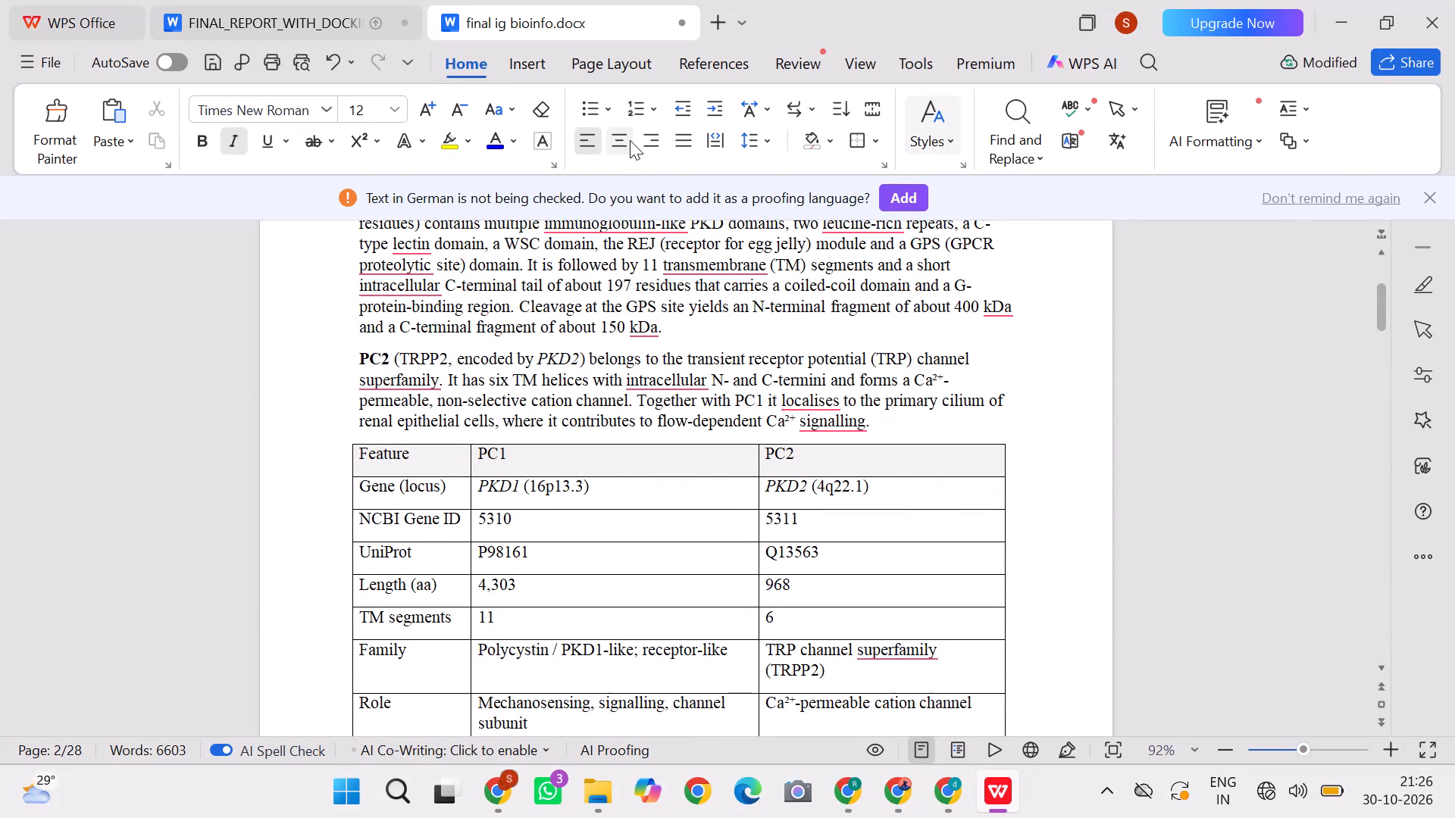
scroll(480, 226, up, 7)
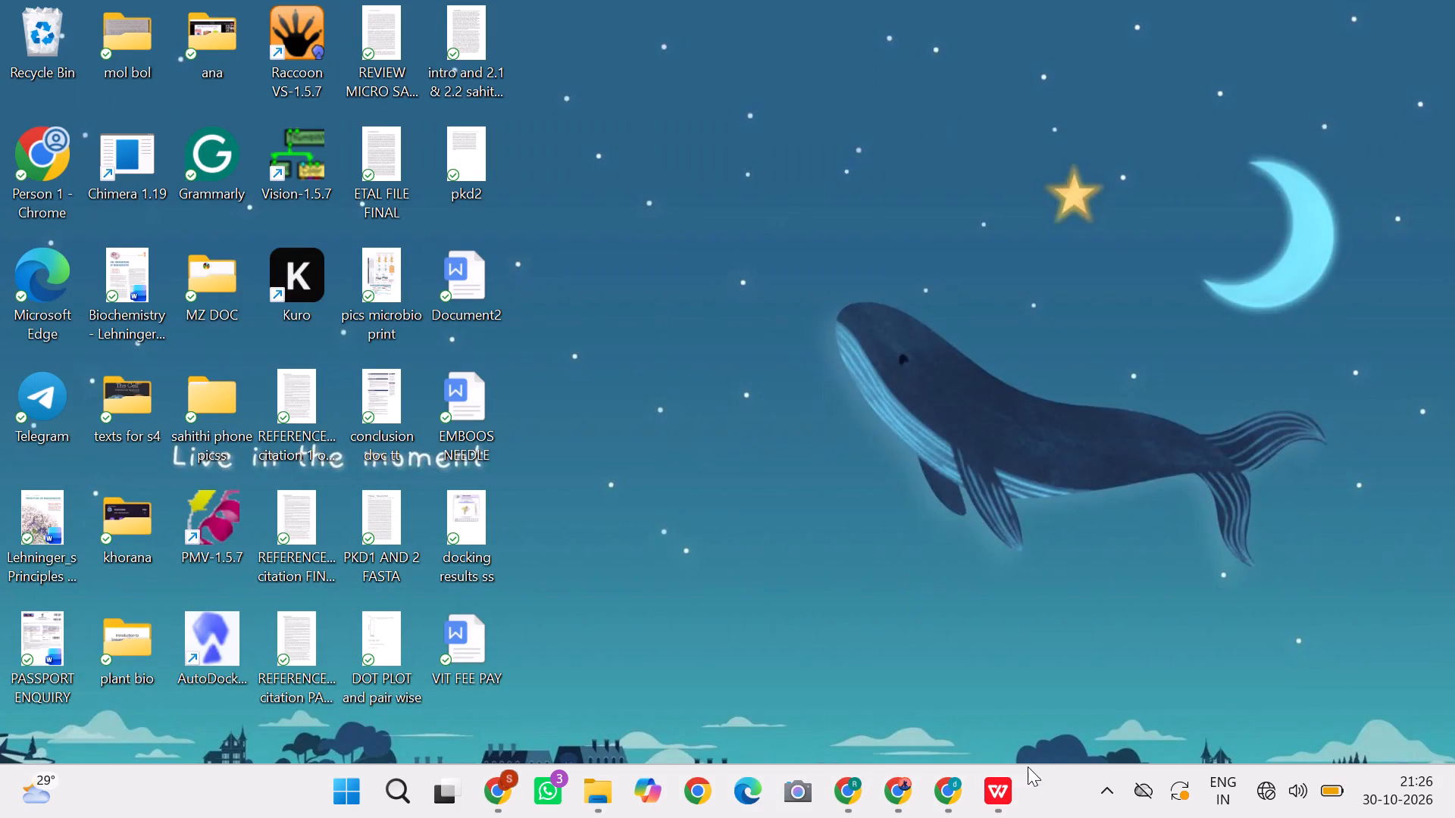
click(1012, 785)
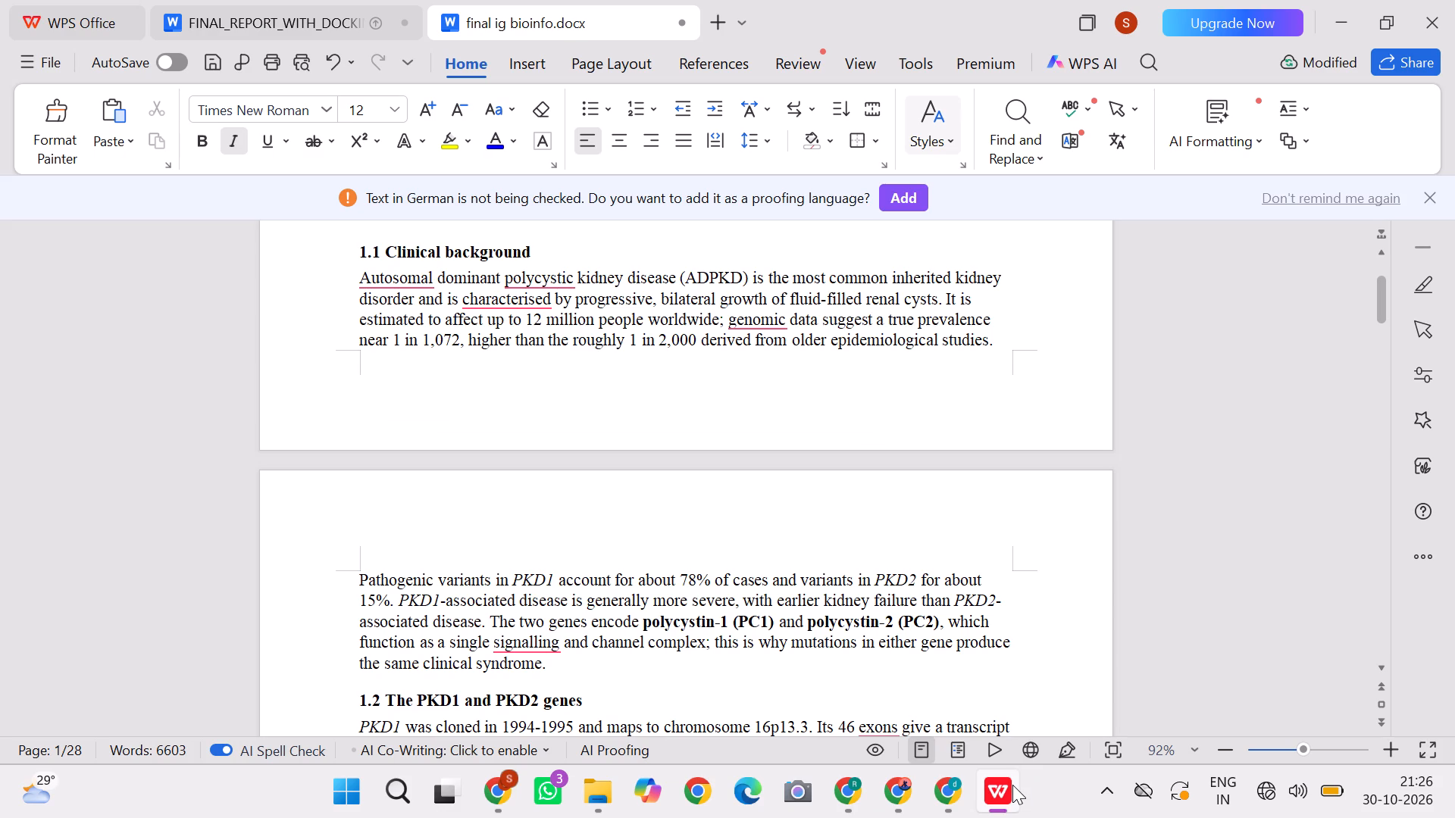
scroll(768, 486, up, 18)
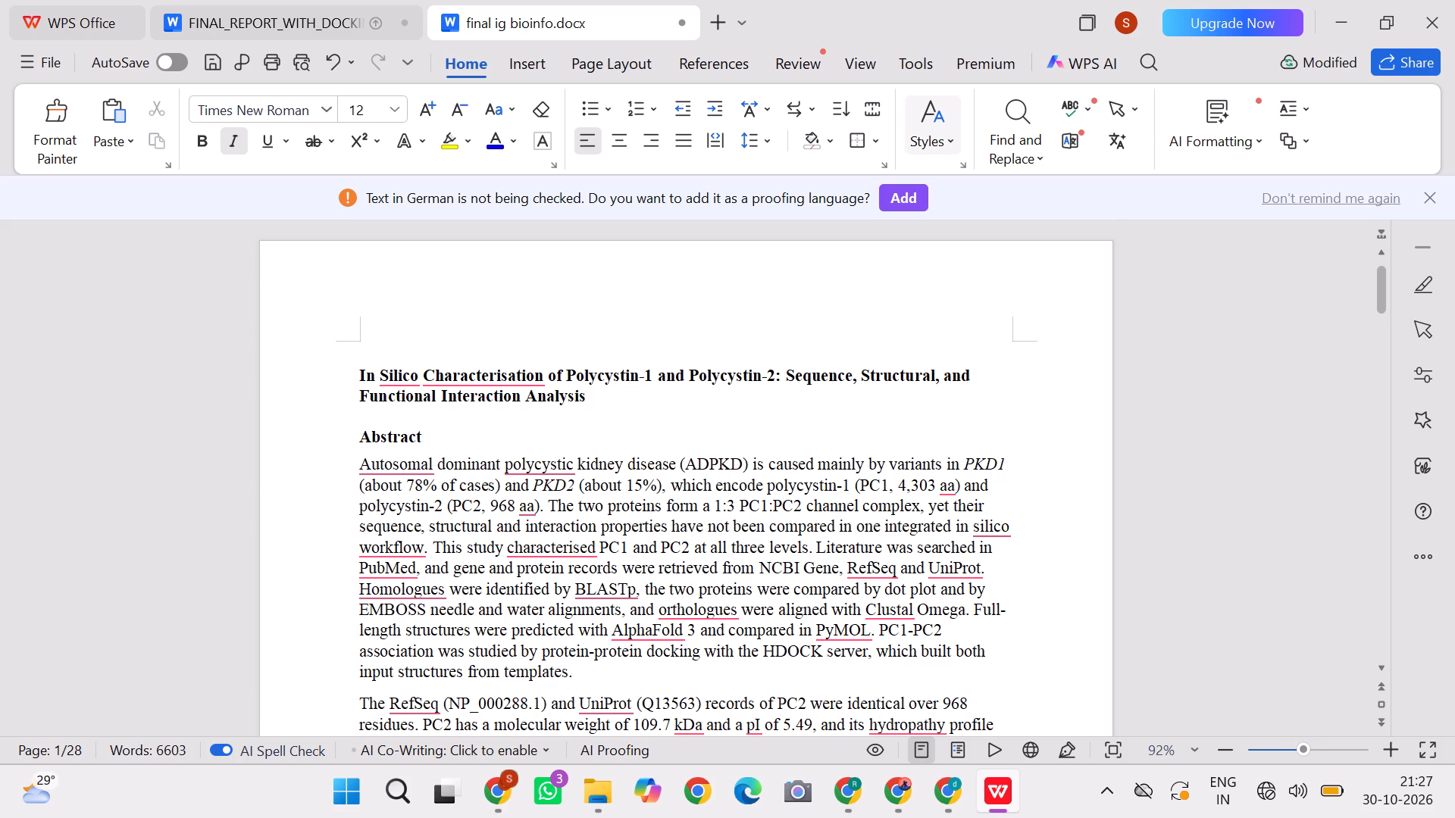
Check the page layout again from the title page to the AlphaFold structure figures in section 4.6 for large blank gaps.
scroll(634, 597, down, 9)
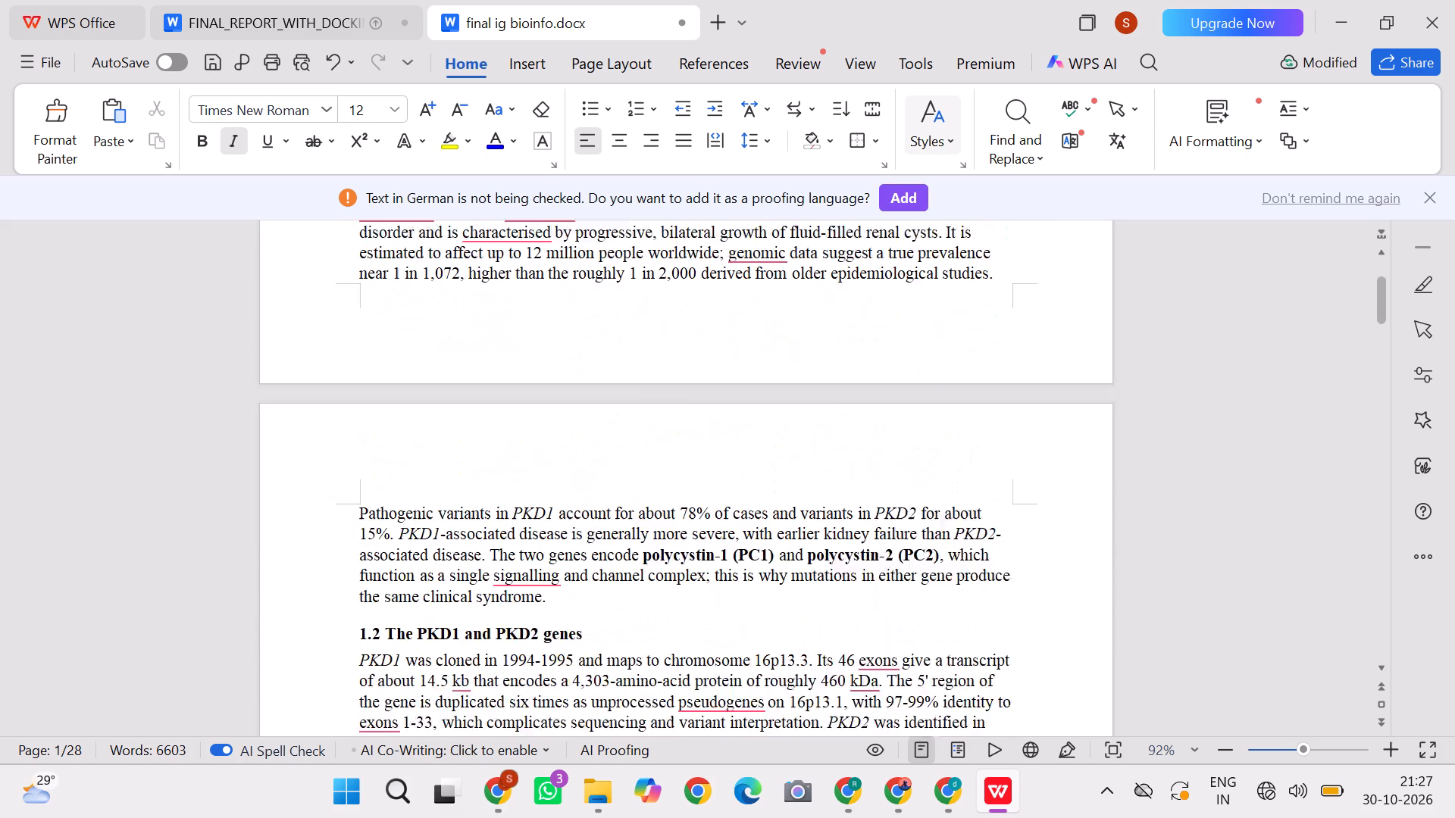
scroll(634, 597, down, 5)
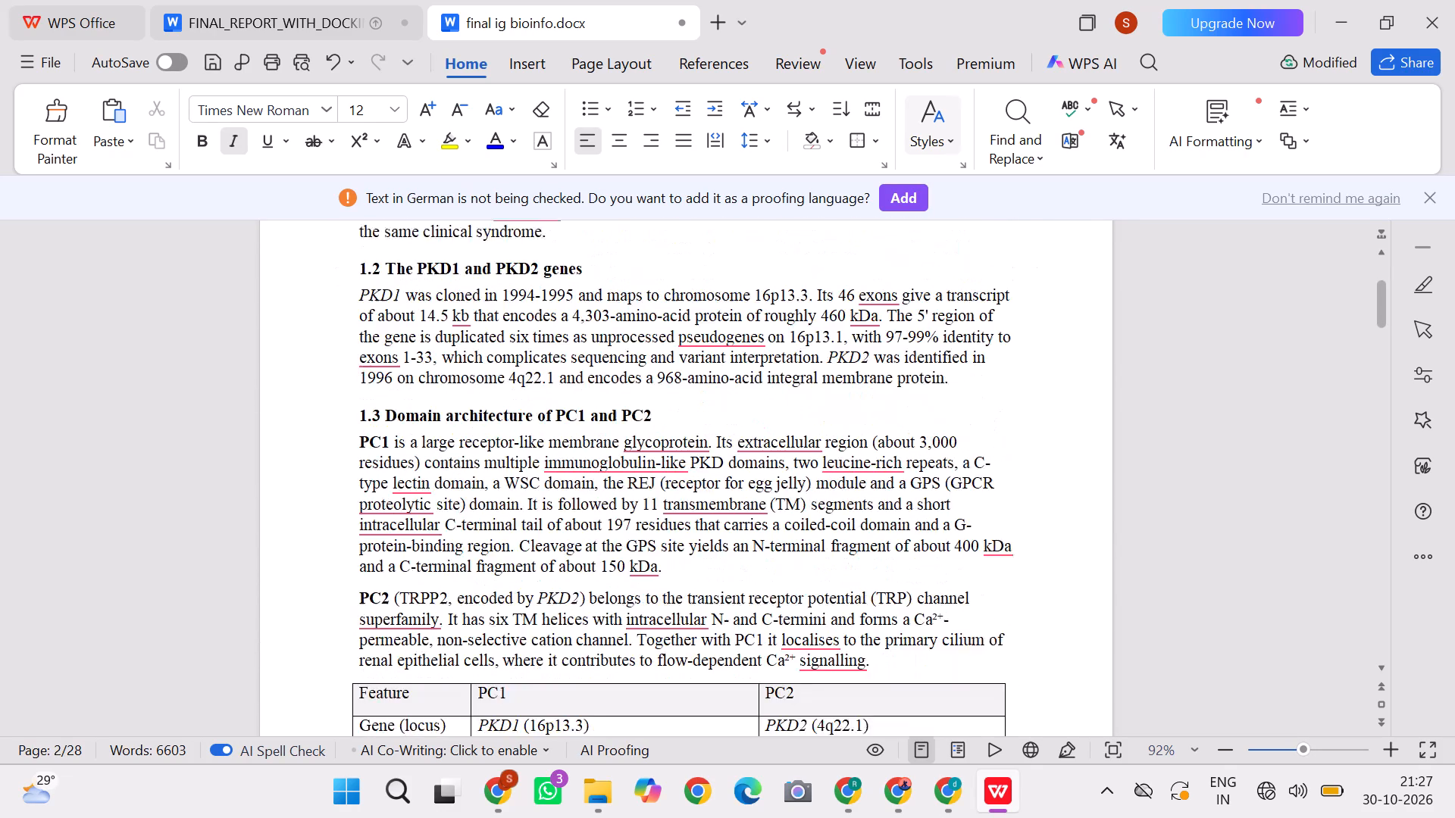
scroll(634, 597, down, 5)
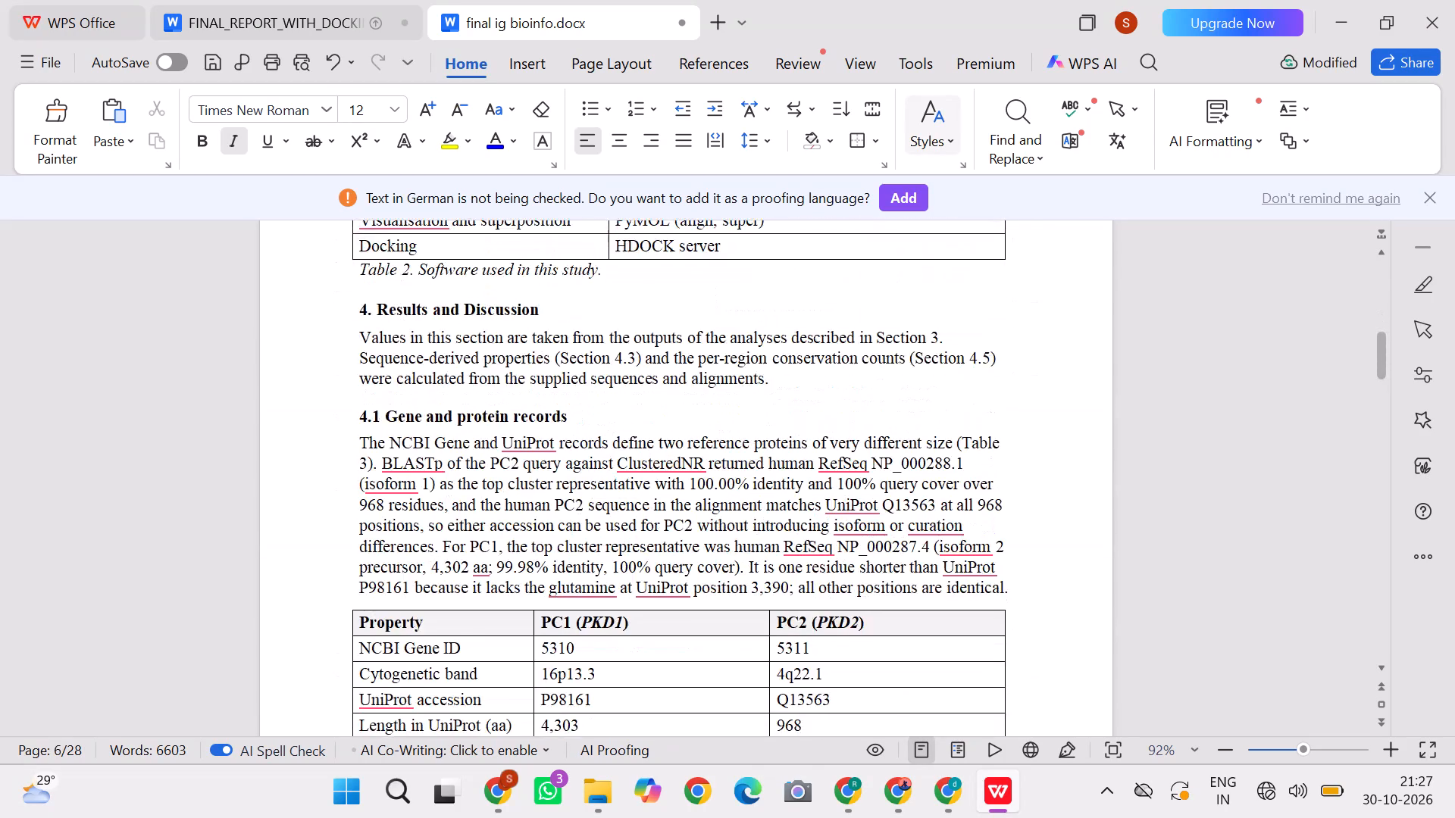
scroll(634, 597, down, 5)
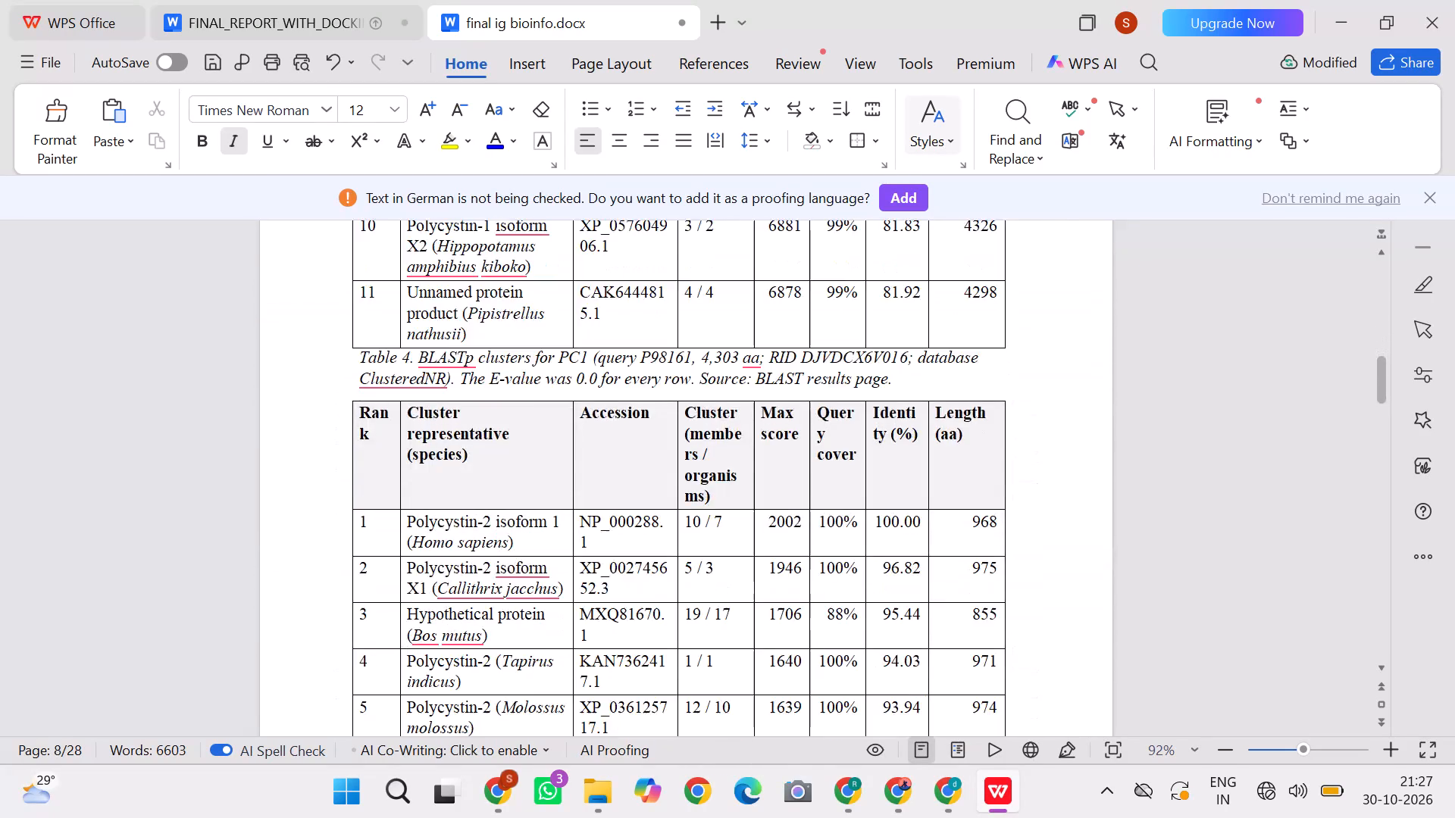
scroll(634, 597, down, 5)
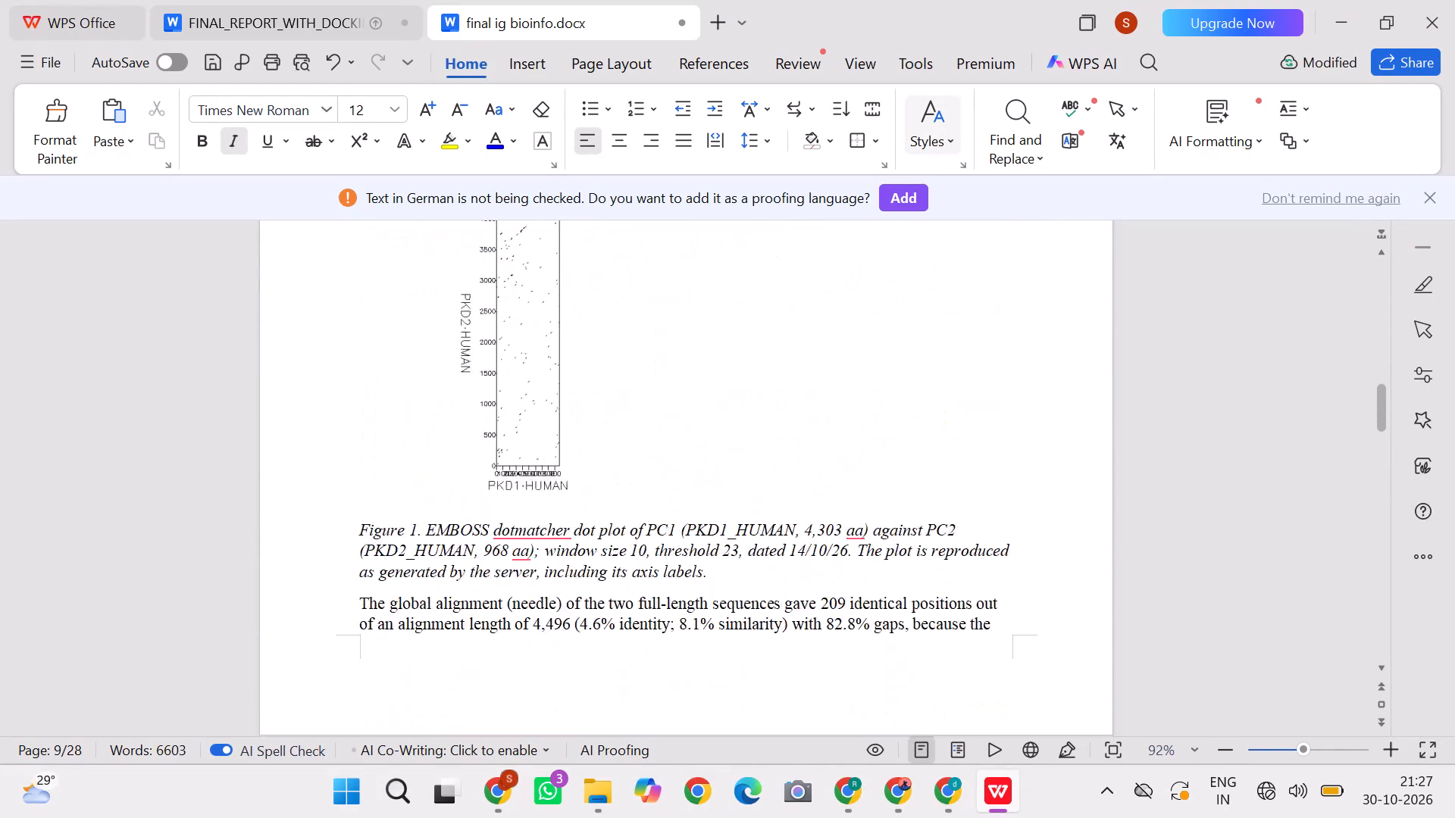
scroll(634, 597, down, 5)
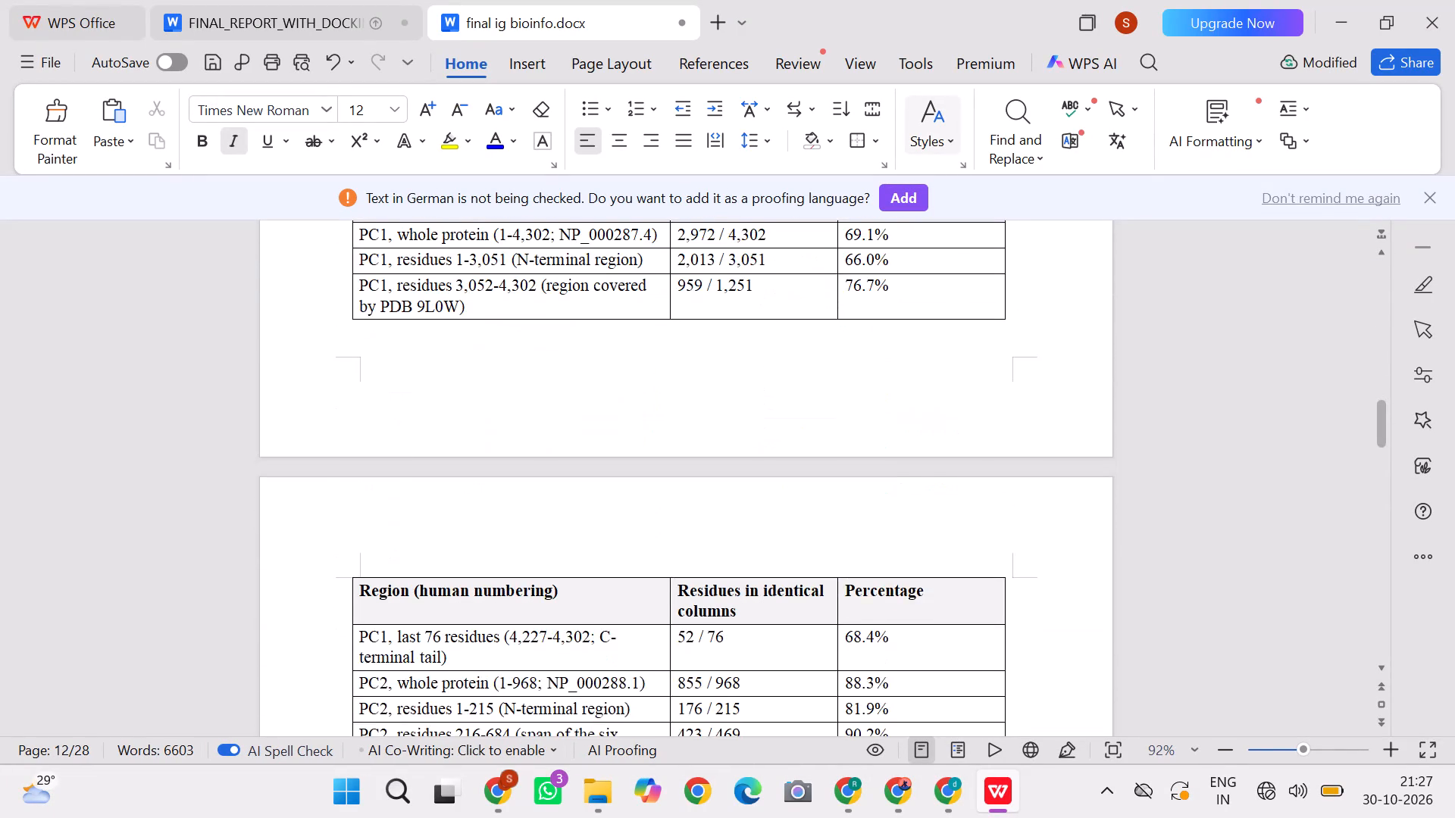
scroll(634, 597, down, 4)
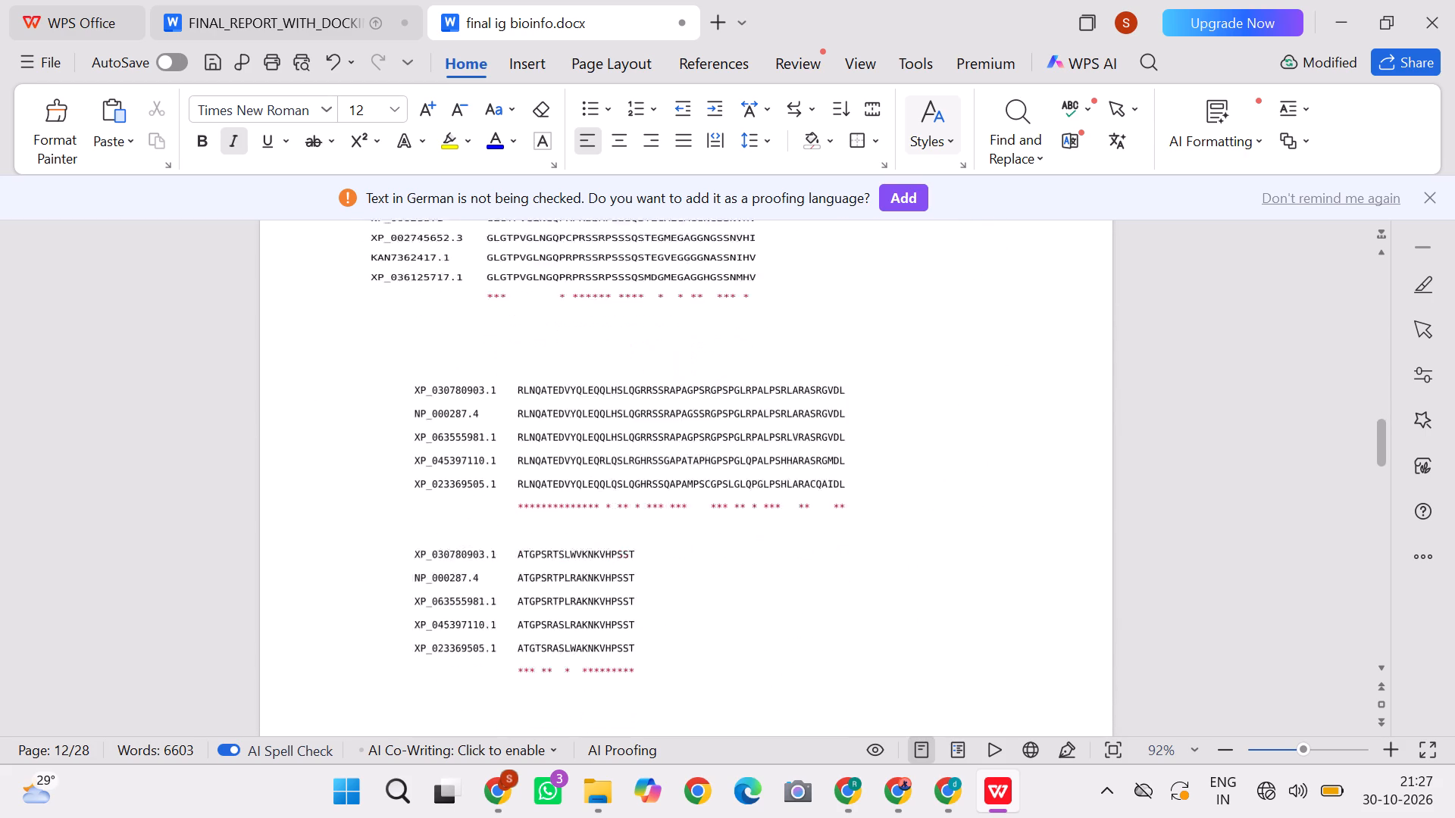
scroll(634, 597, down, 4)
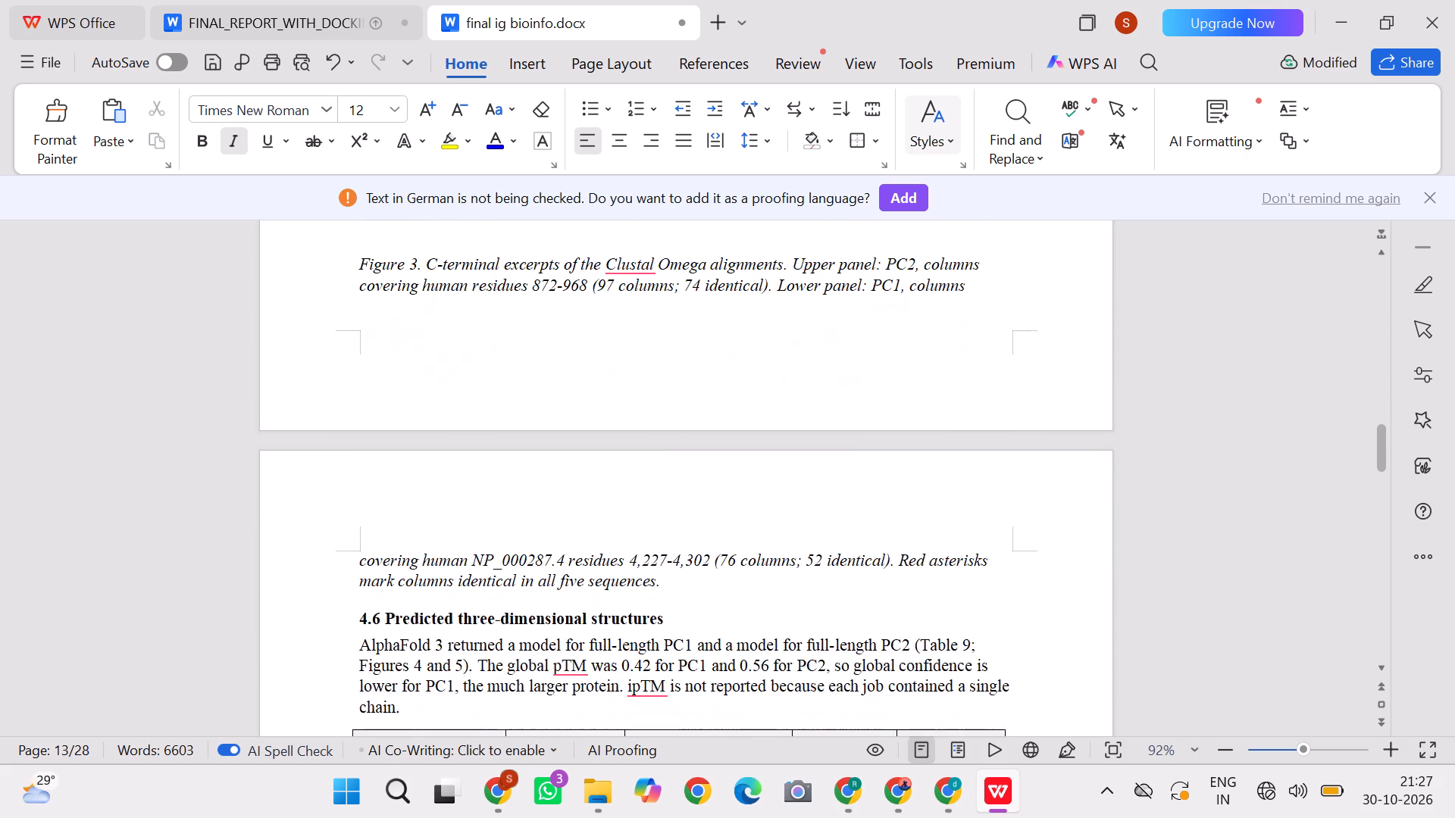
scroll(634, 597, down, 2)
Close the blank gap before the Figure 4 AlphaFold image by joining it to the end of the preceding PC1 model paragraph.
scroll(634, 597, up, 1)
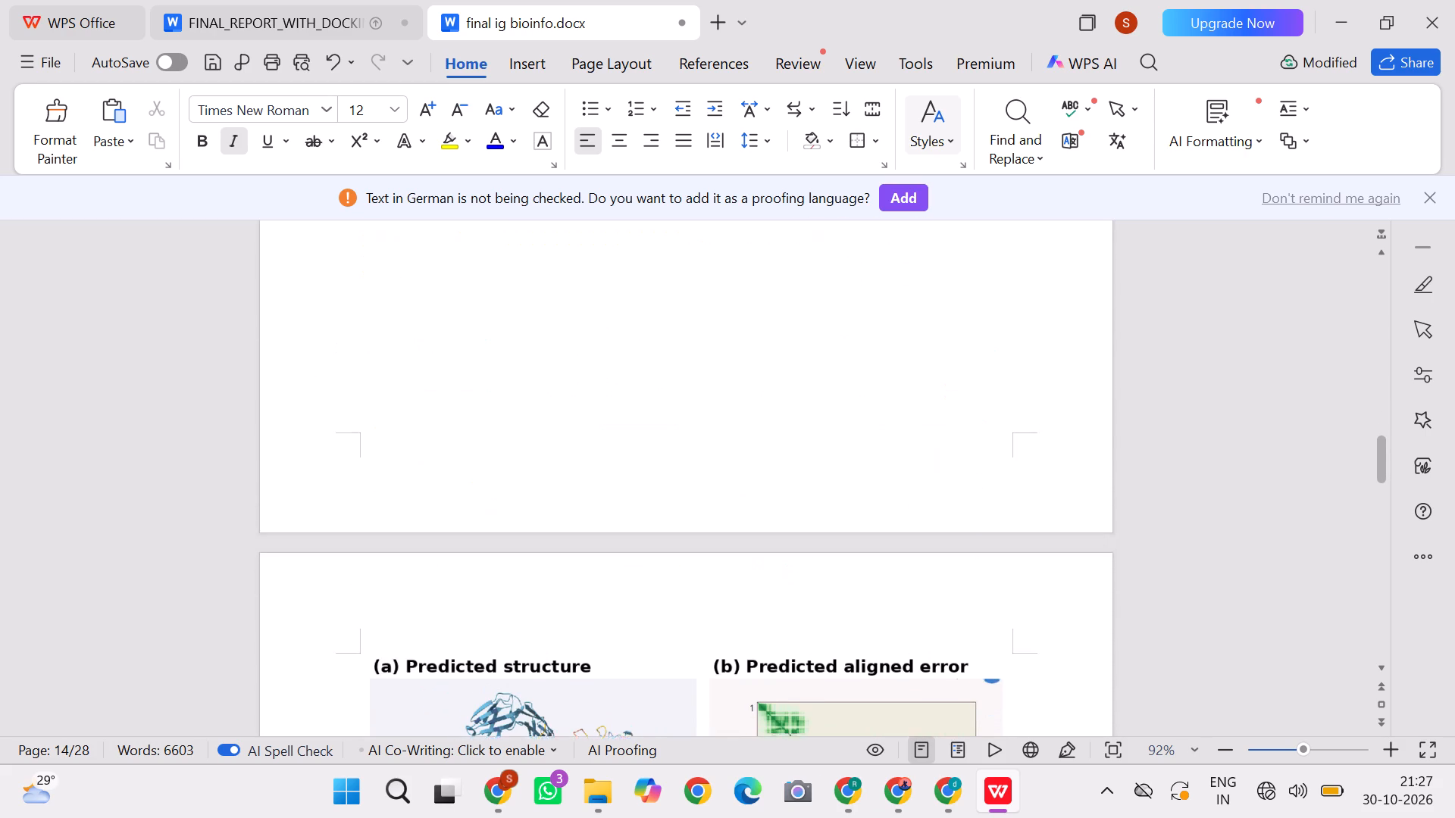
scroll(634, 597, up, 2)
scroll(634, 597, down, 2)
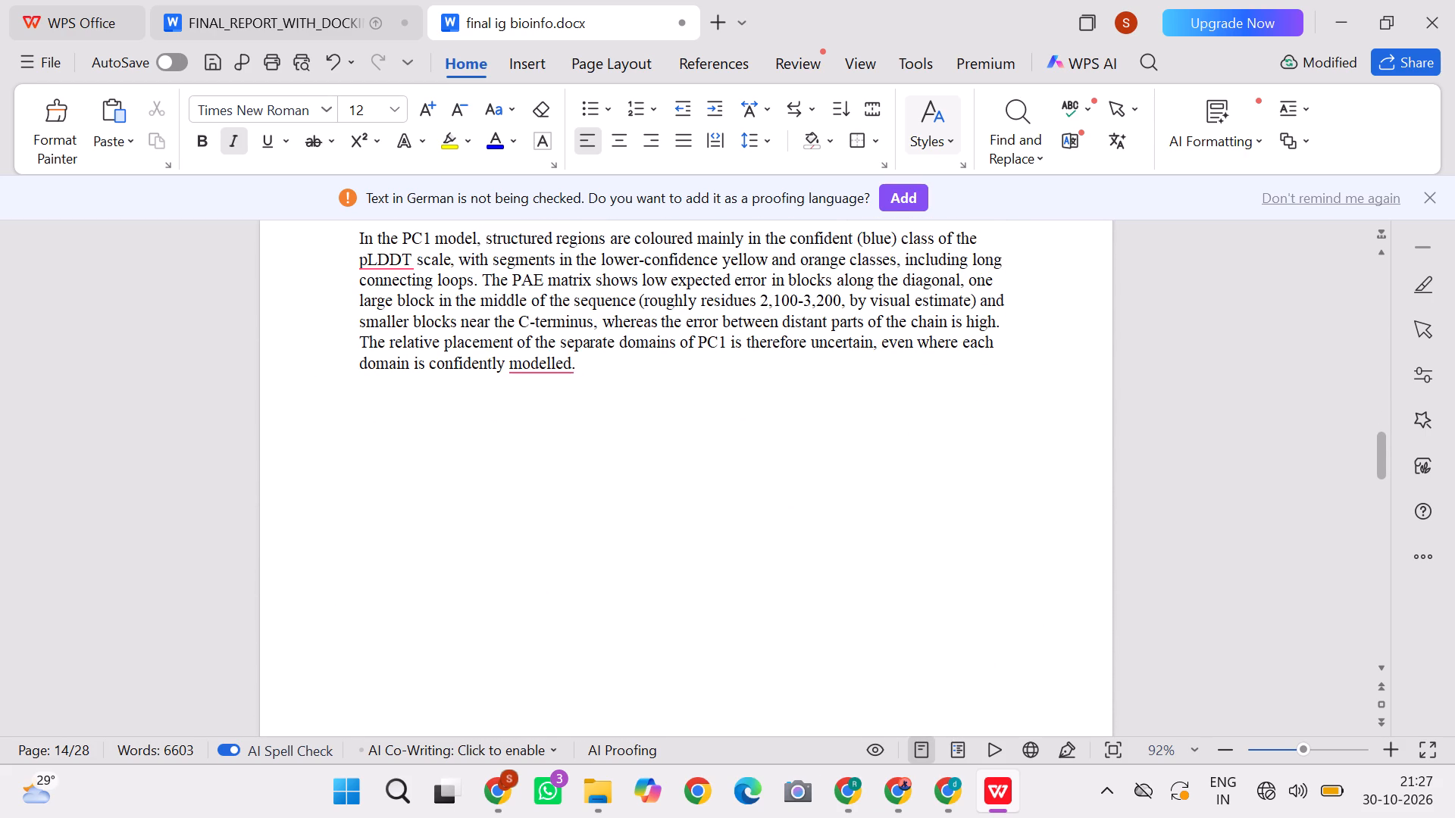
scroll(634, 597, down, 2)
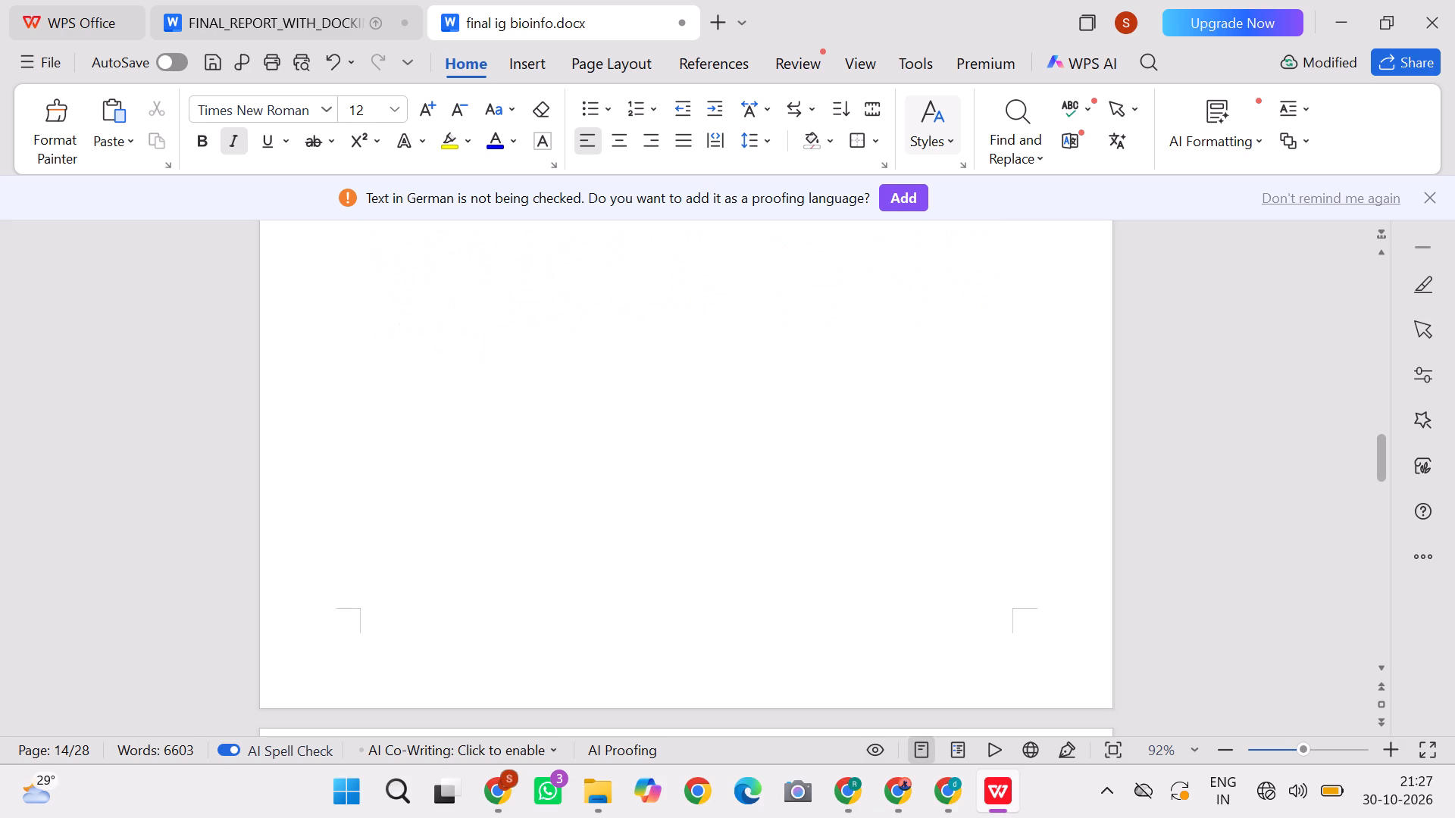
scroll(634, 597, down, 2)
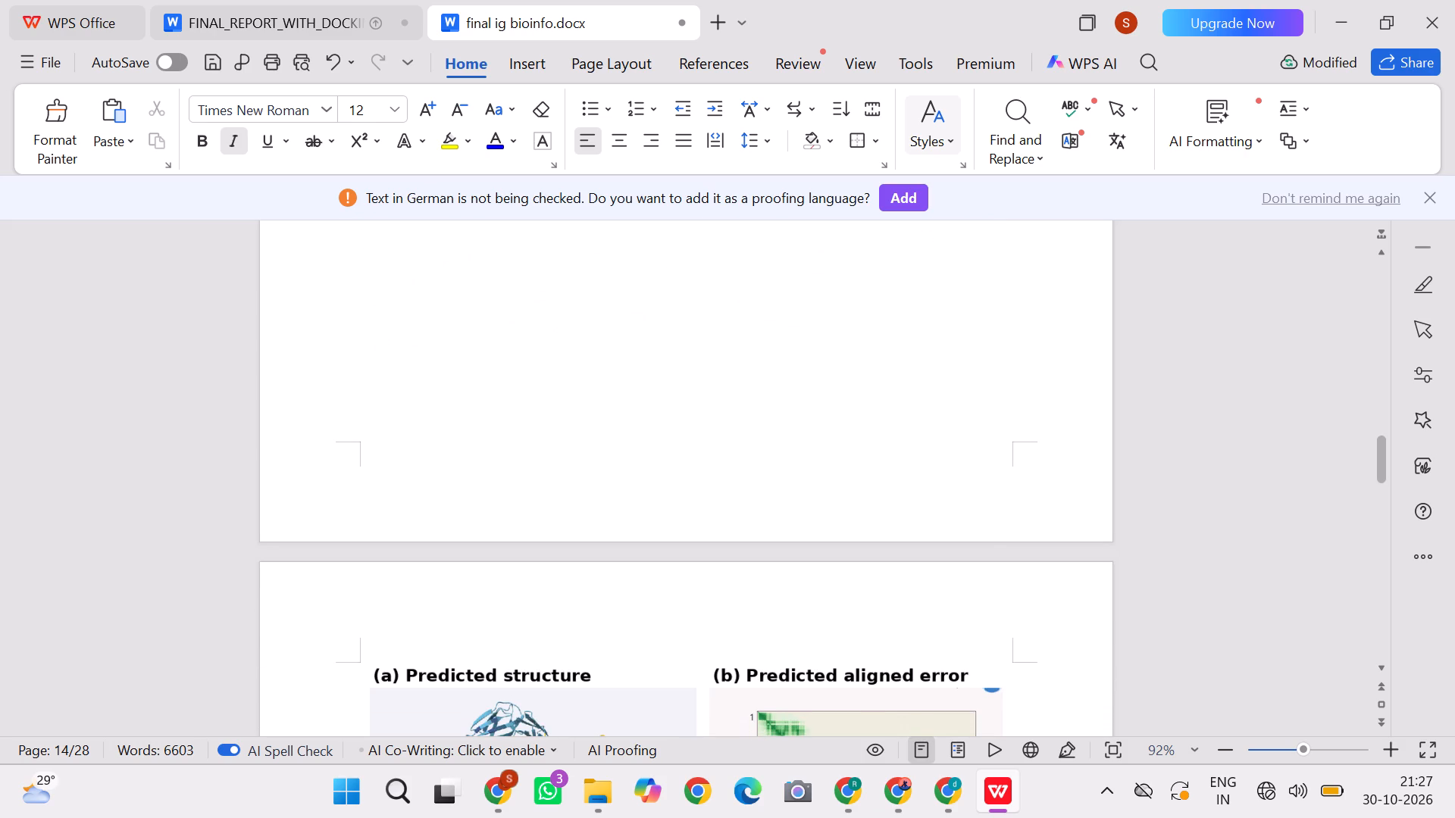
click(360, 674)
key(BackSpace)
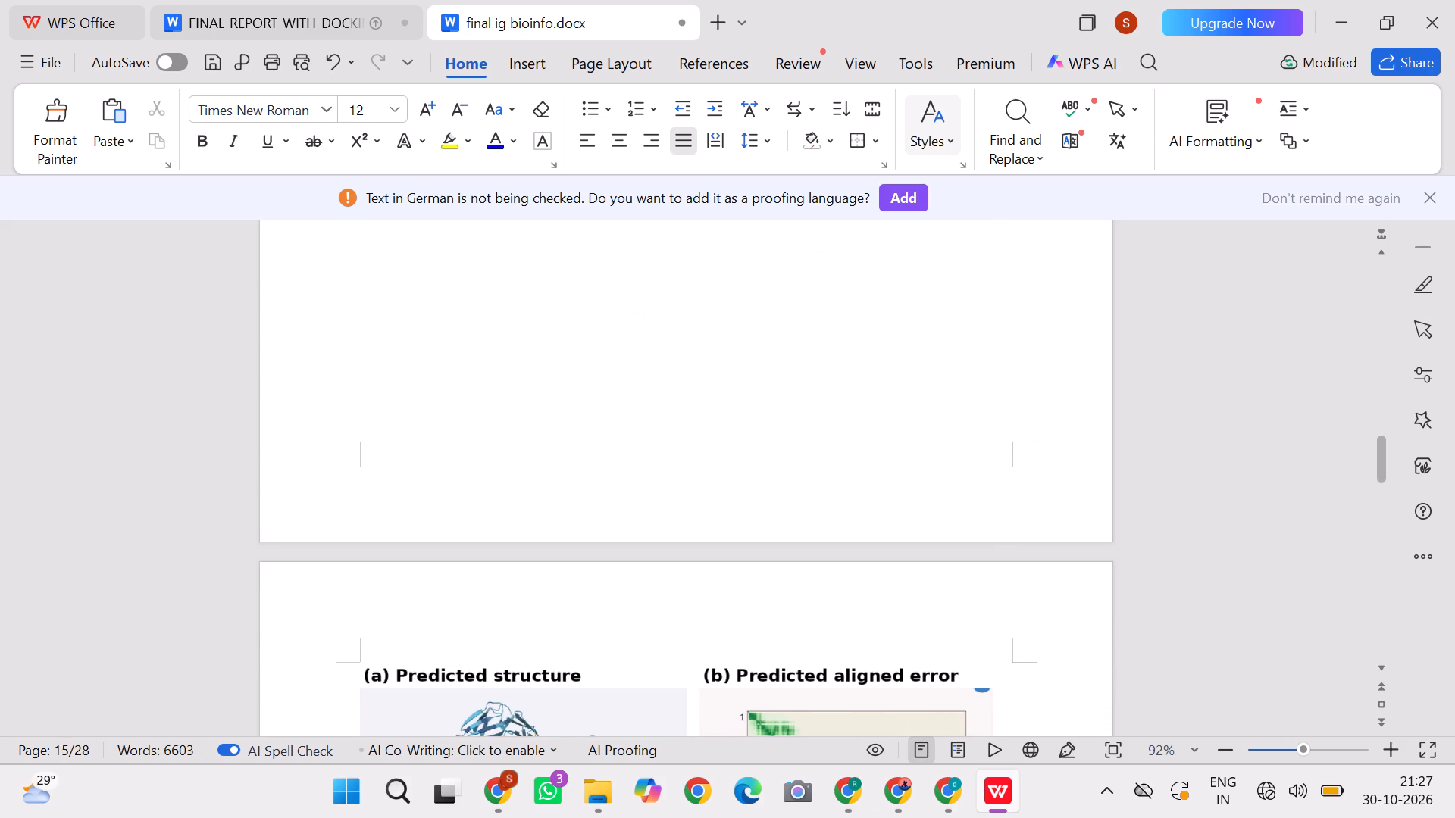
key(BackSpace)
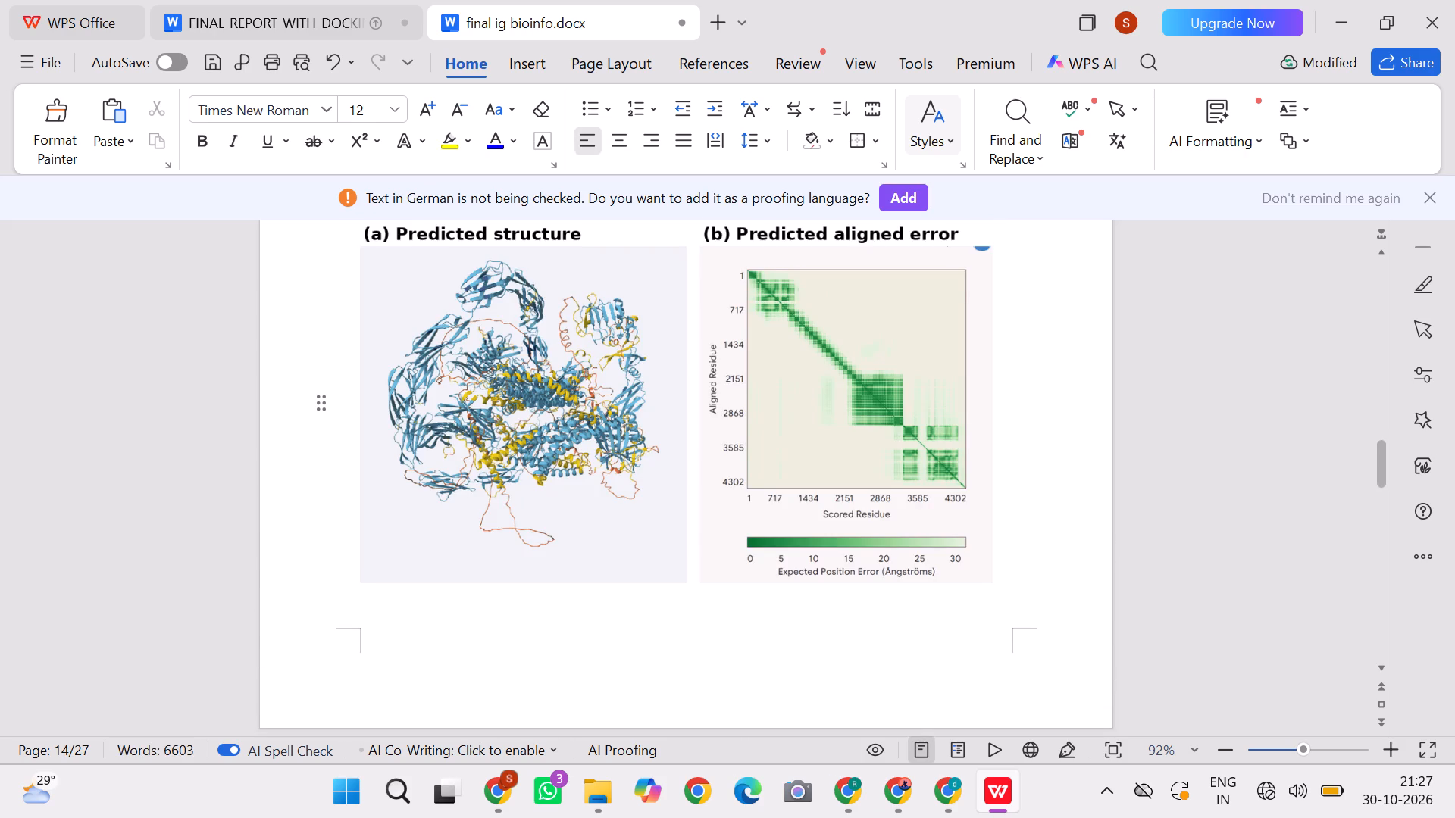
scroll(360, 674, up, 1)
scroll(360, 674, down, 2)
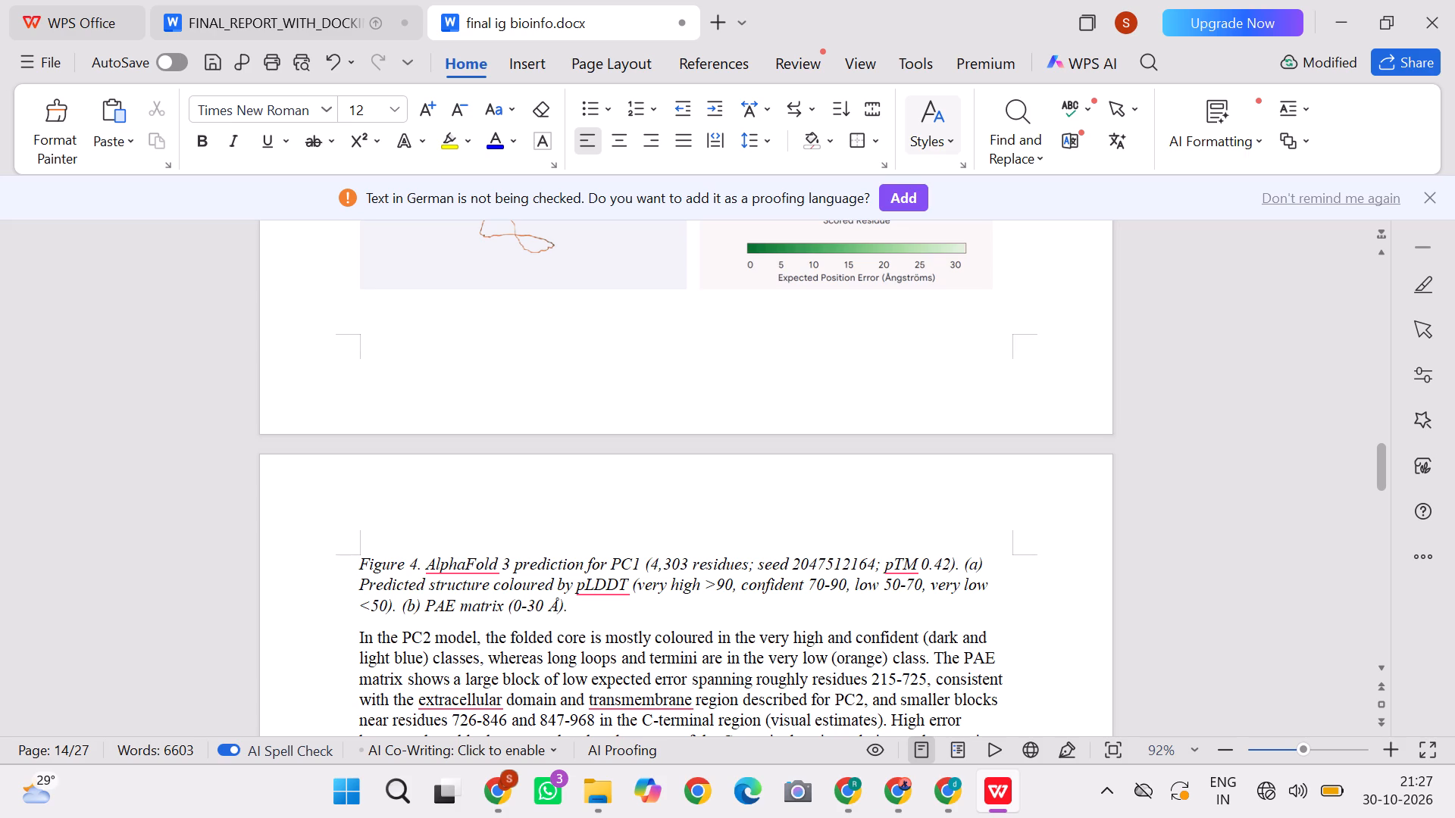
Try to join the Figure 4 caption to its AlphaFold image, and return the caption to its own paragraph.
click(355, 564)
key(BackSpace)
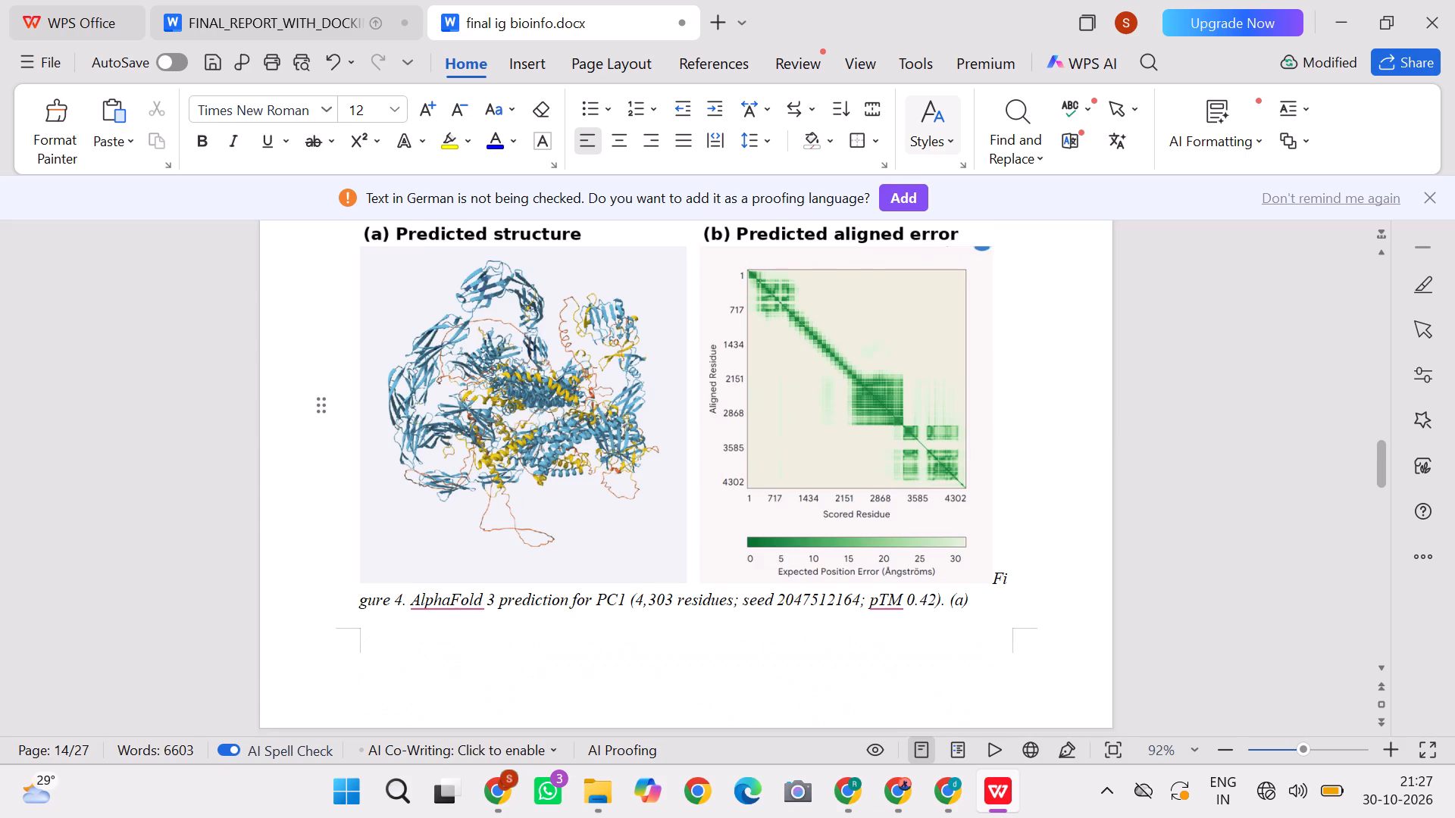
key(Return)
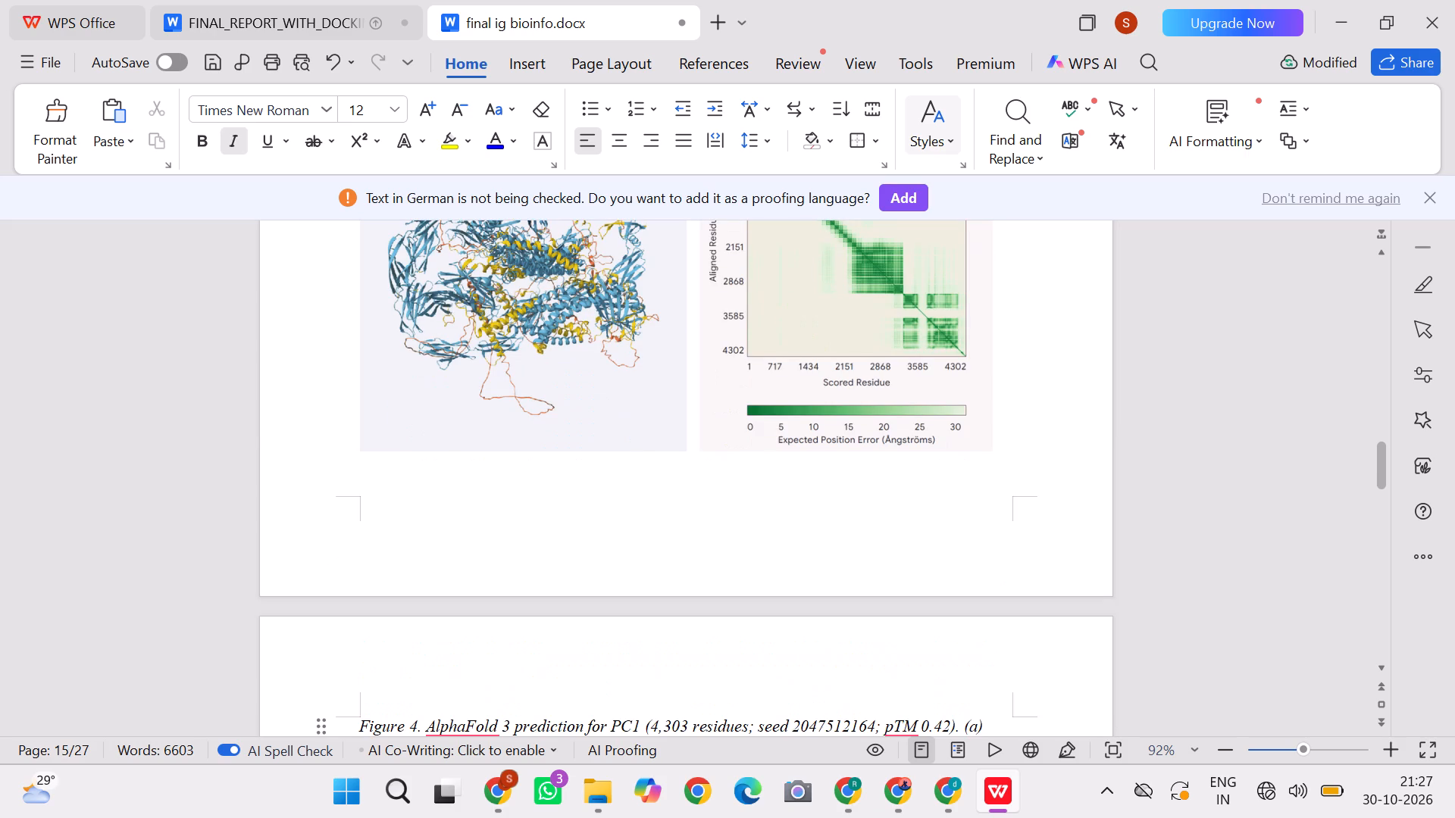
Check the page layout from the Figure 4 caption through the PyMOL superposition and Figure 7 to the docking section for blank gaps.
scroll(540, 657, down, 3)
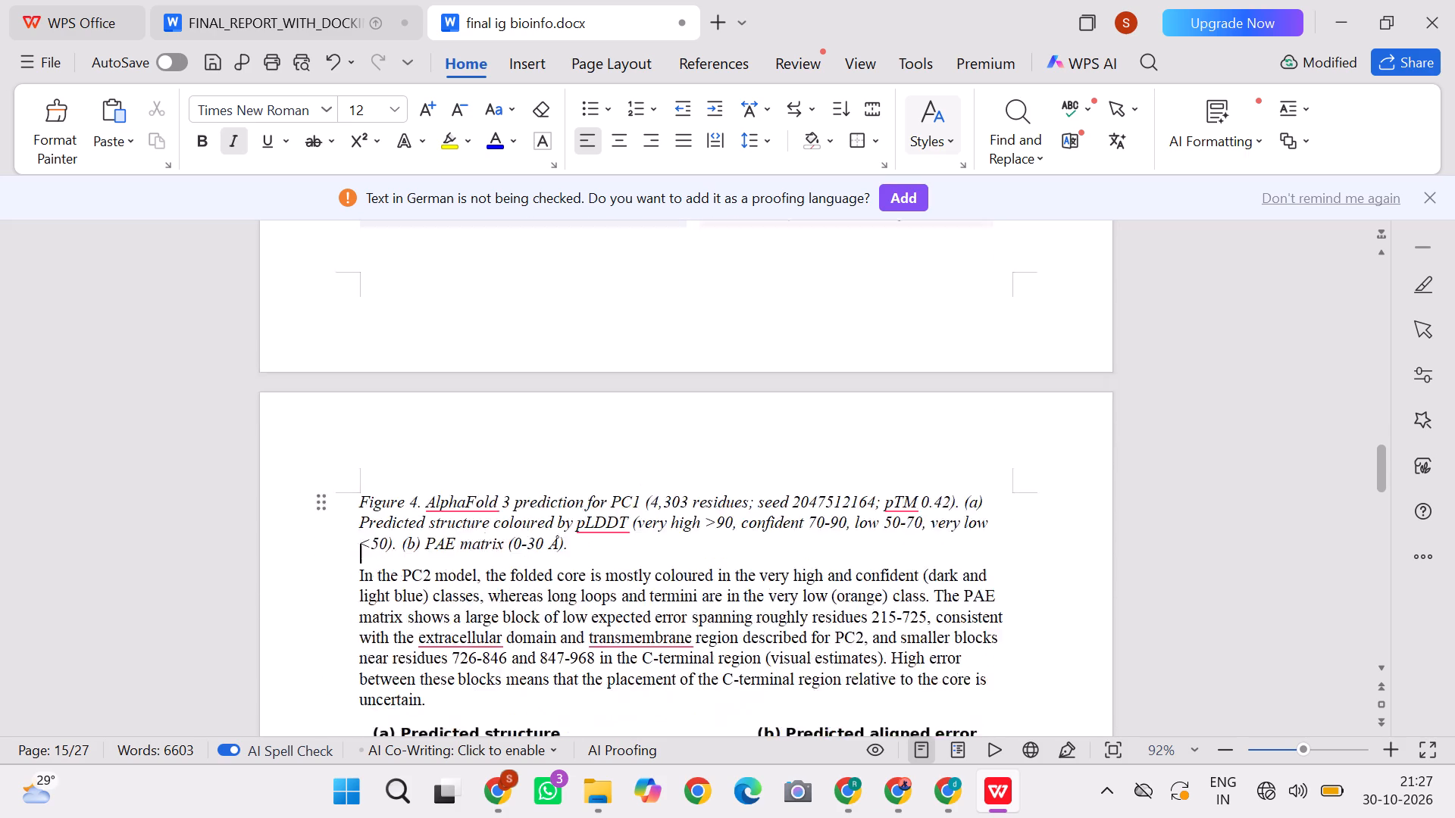
scroll(540, 657, down, 7)
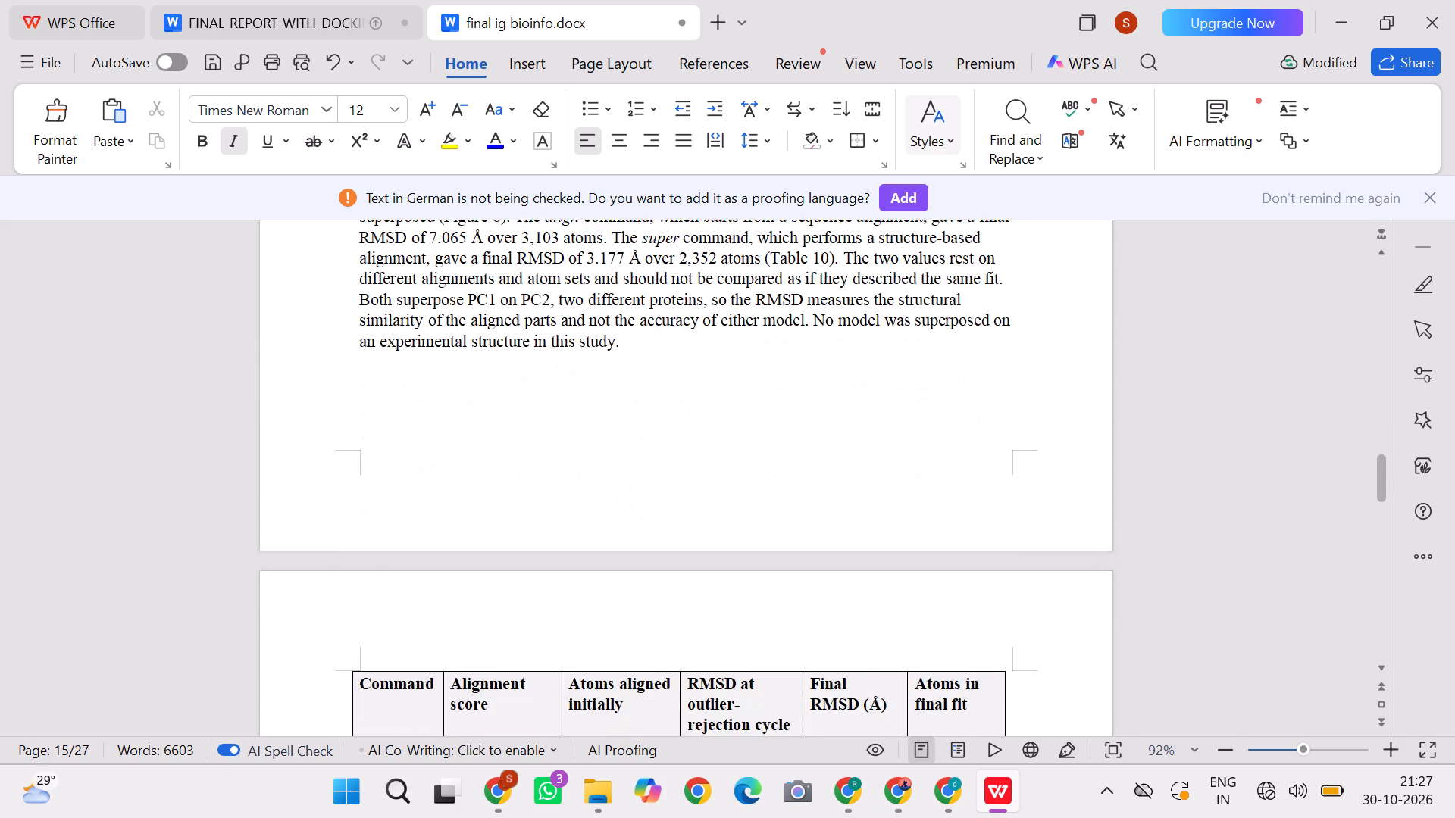
scroll(540, 657, down, 3)
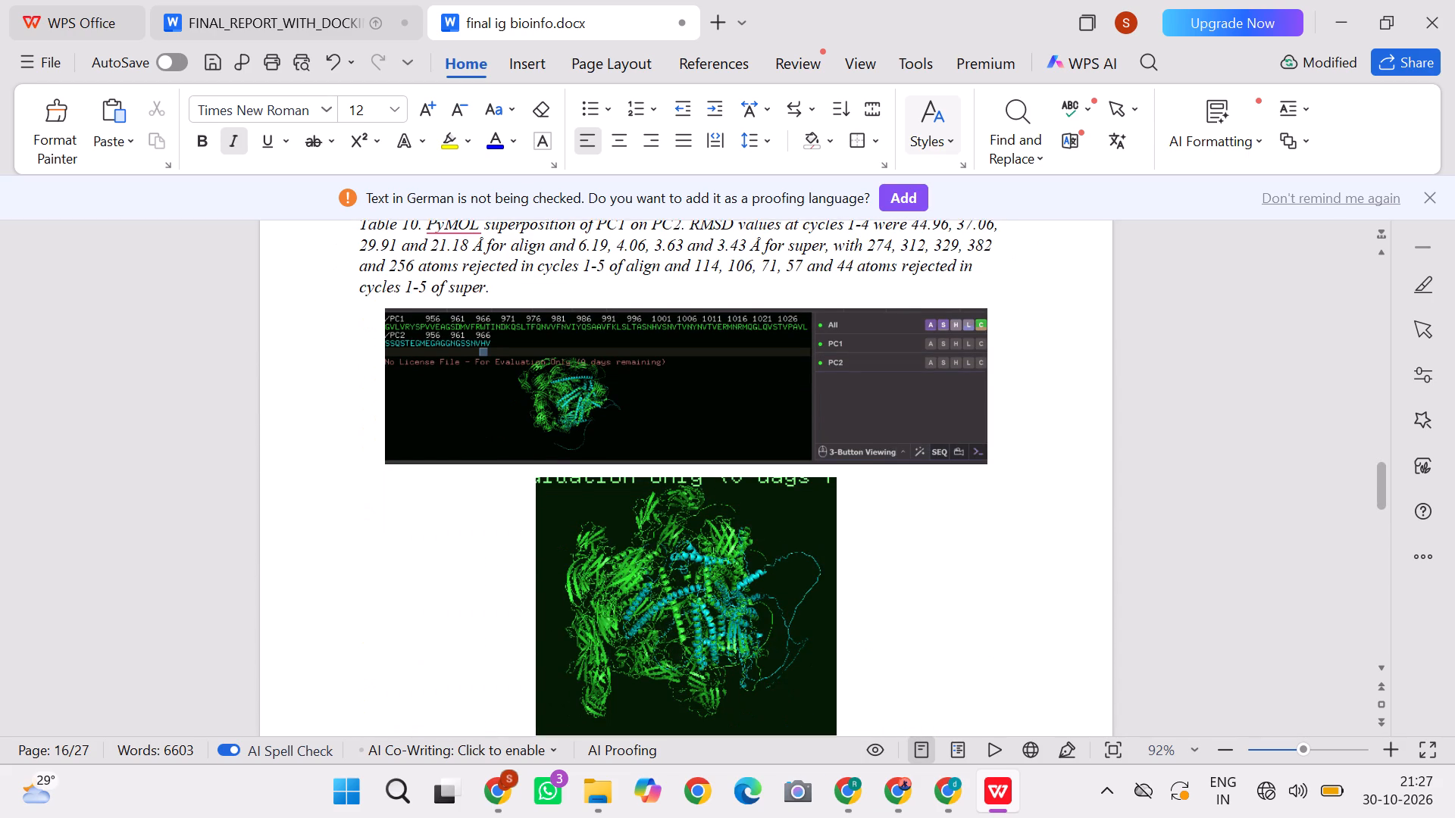
scroll(540, 657, down, 8)
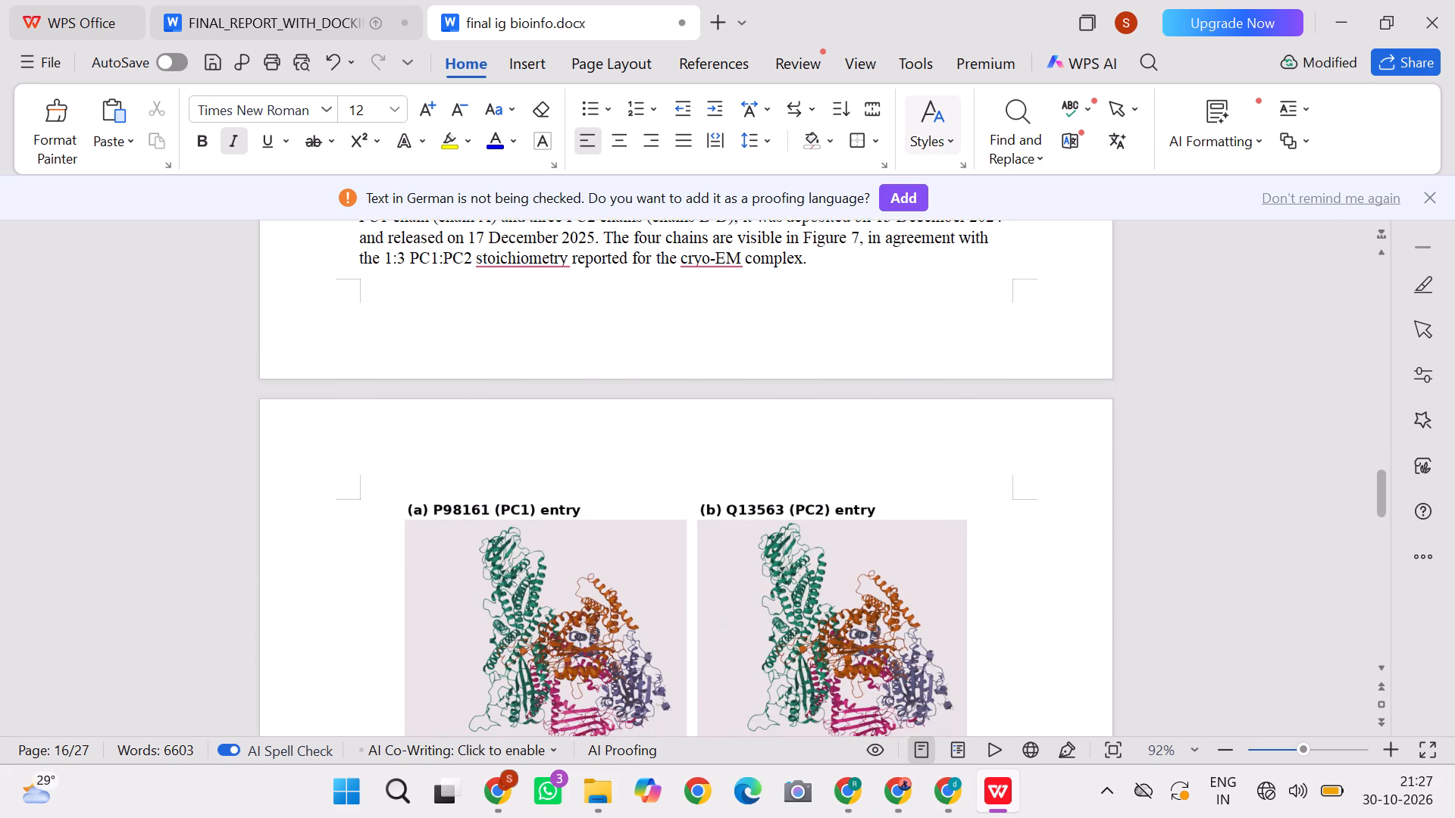
scroll(540, 657, down, 9)
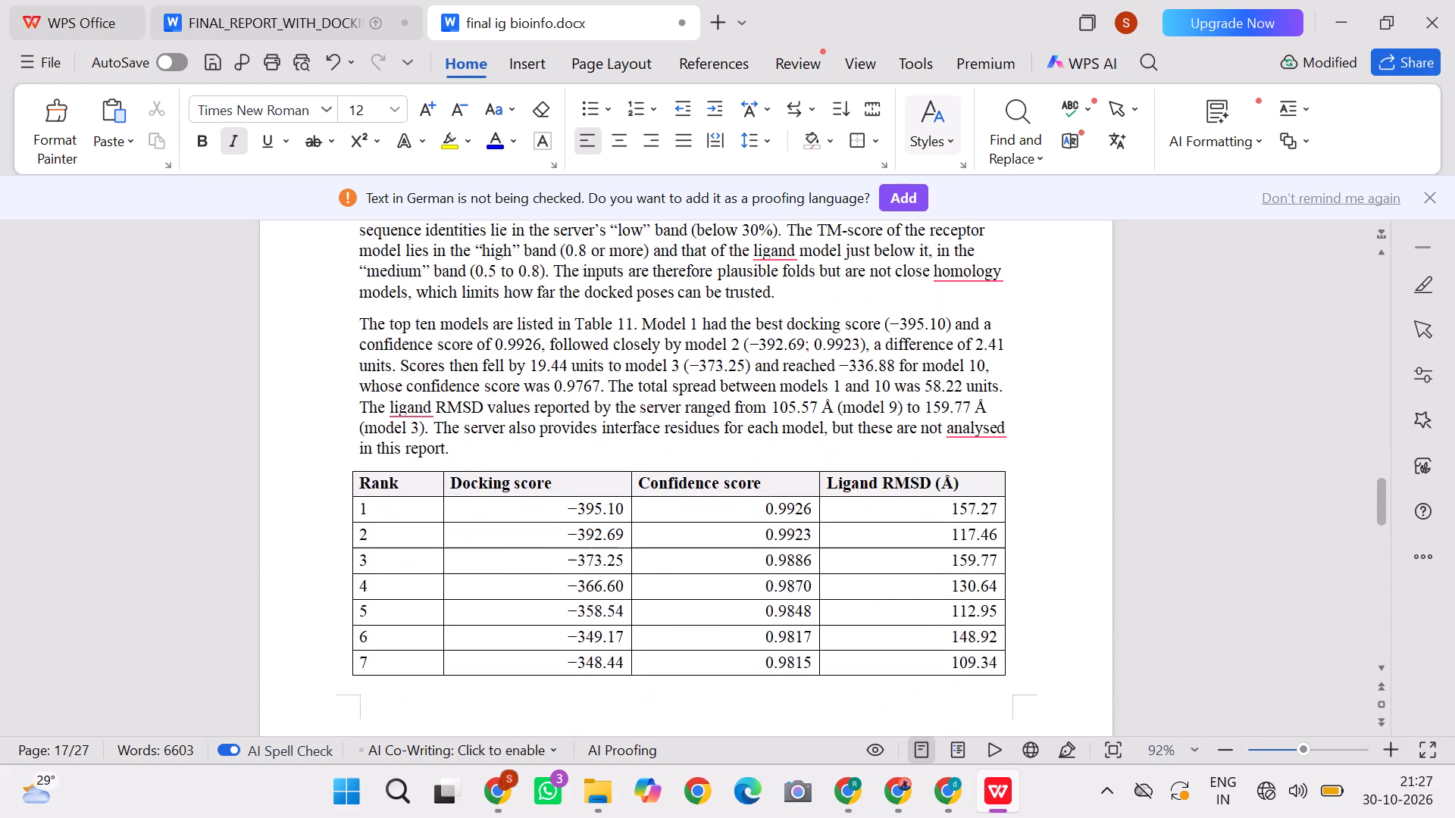
scroll(540, 657, up, 3)
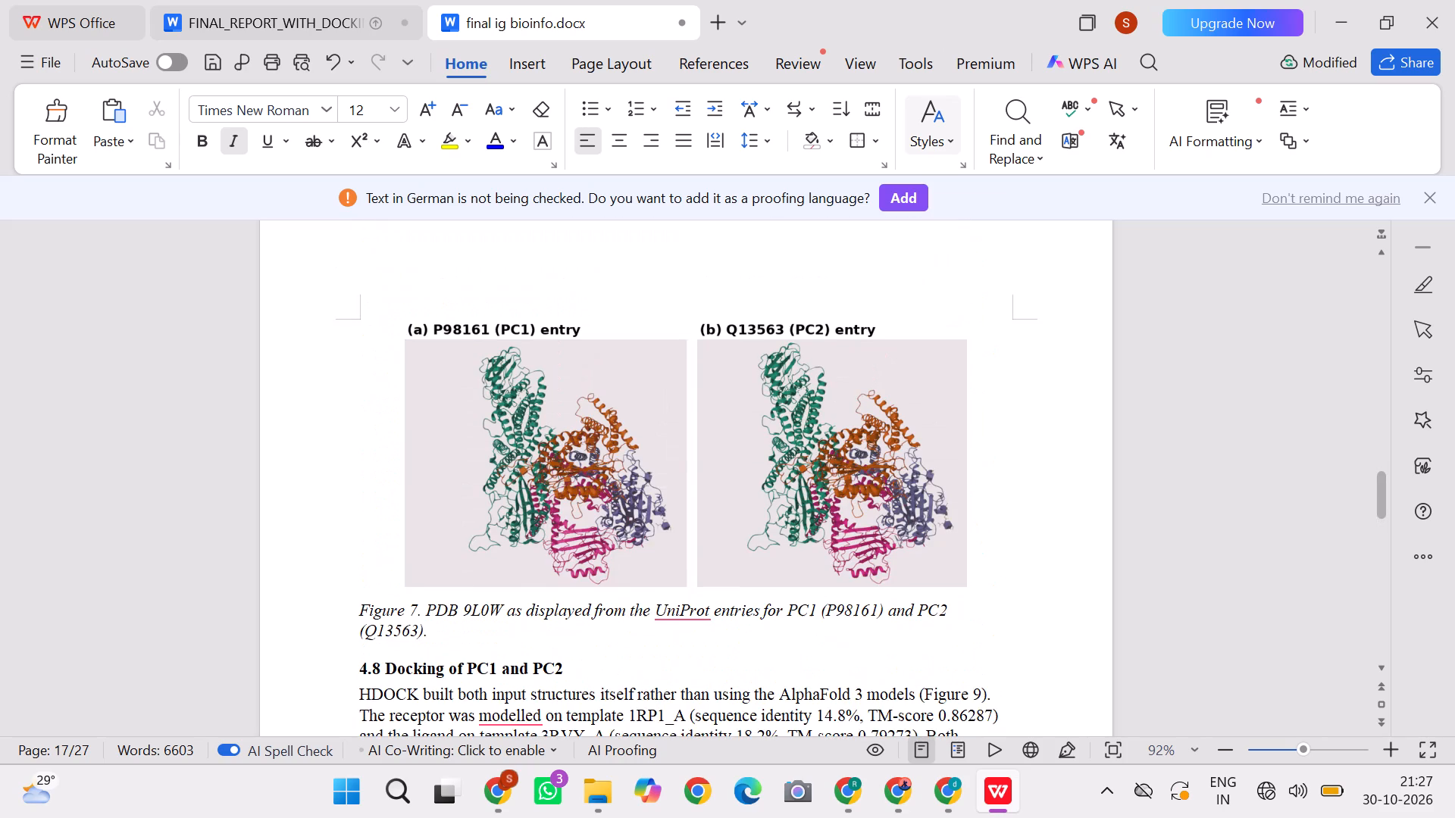
scroll(540, 657, up, 3)
Check the page layout from Table 11 through the HDOCK figures and Table 12 to section 5, Limitations of the Study.
scroll(540, 657, down, 6)
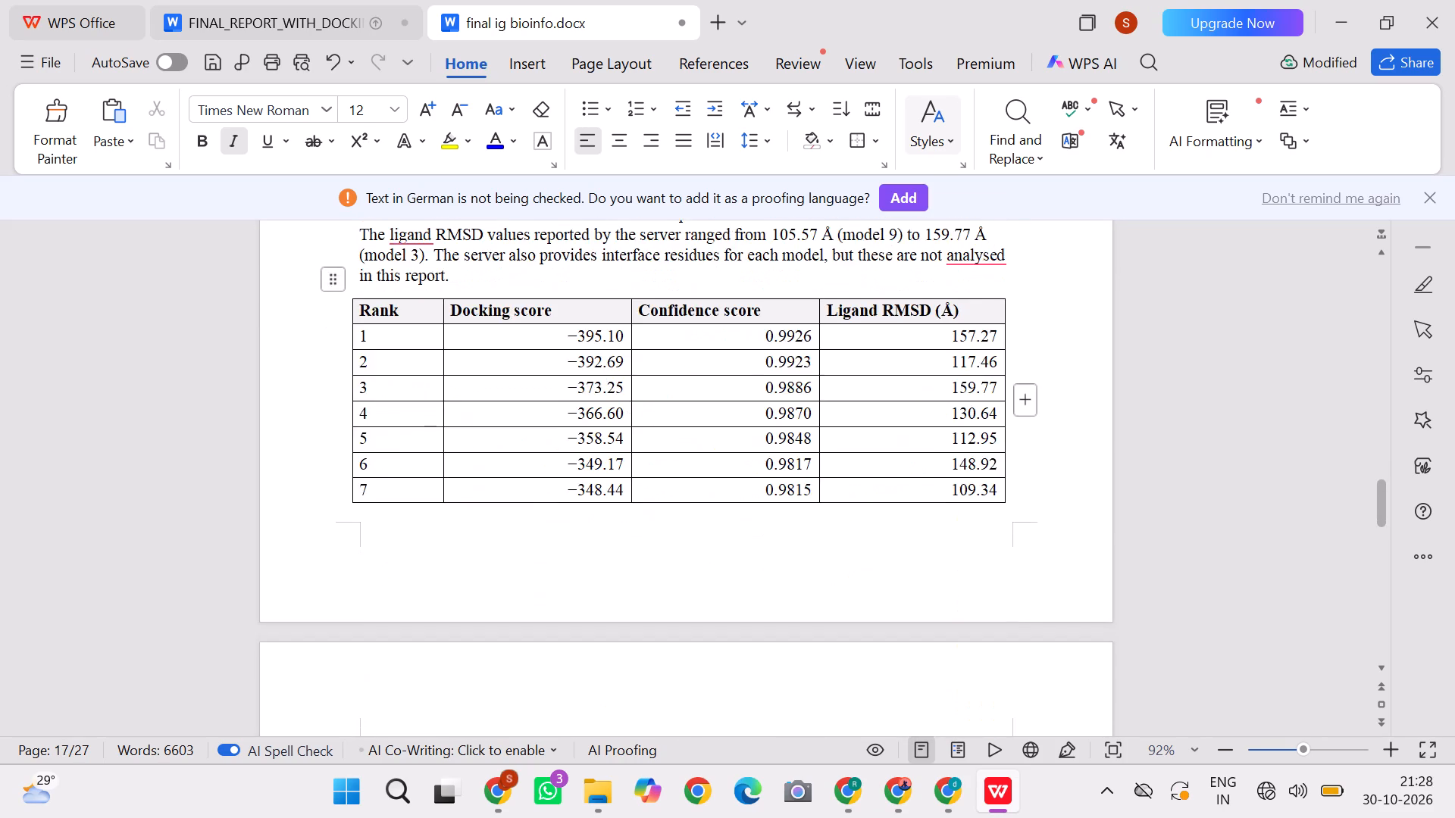
scroll(549, 633, down, 4)
scroll(549, 633, up, 1)
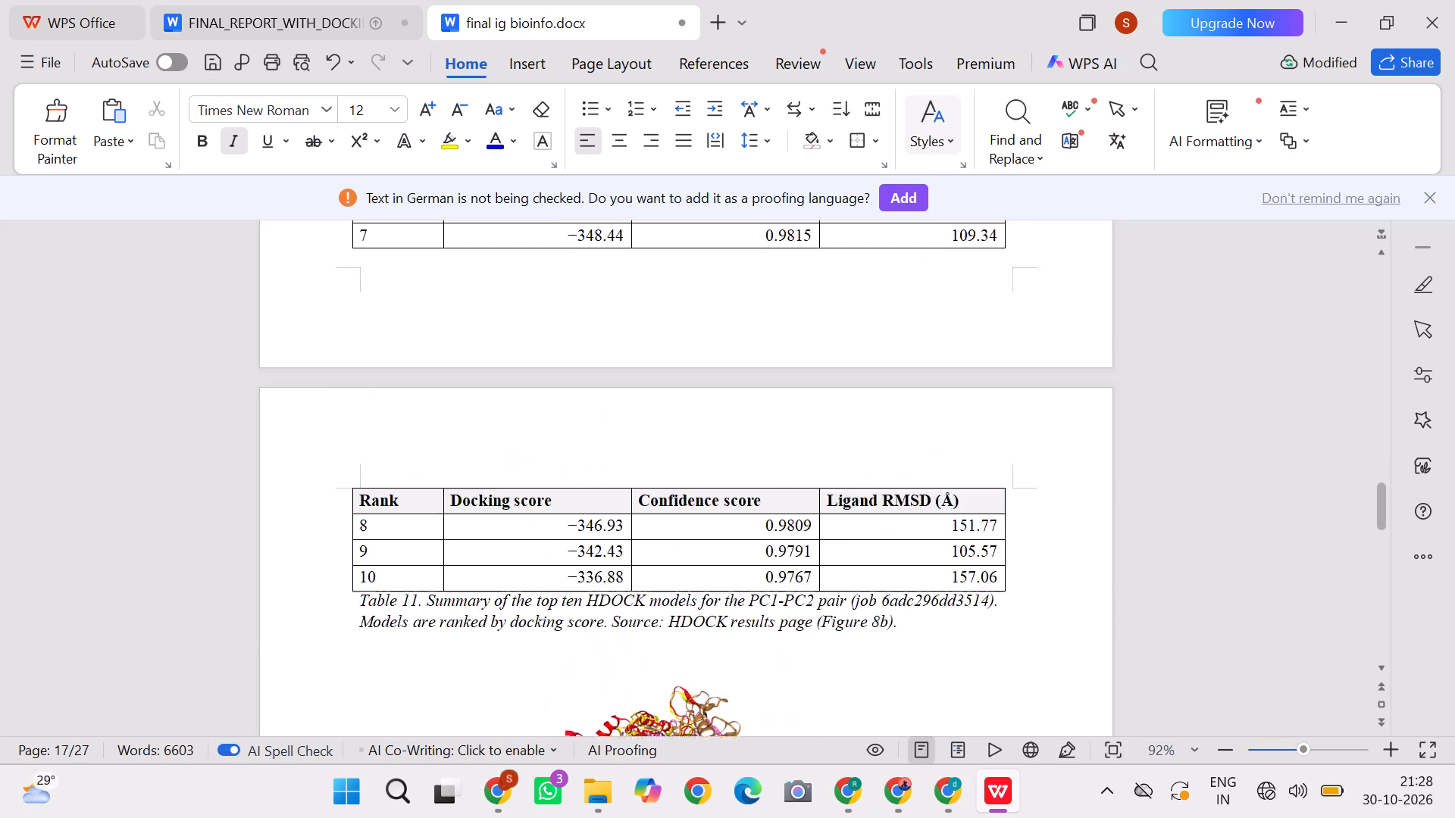
scroll(549, 633, down, 7)
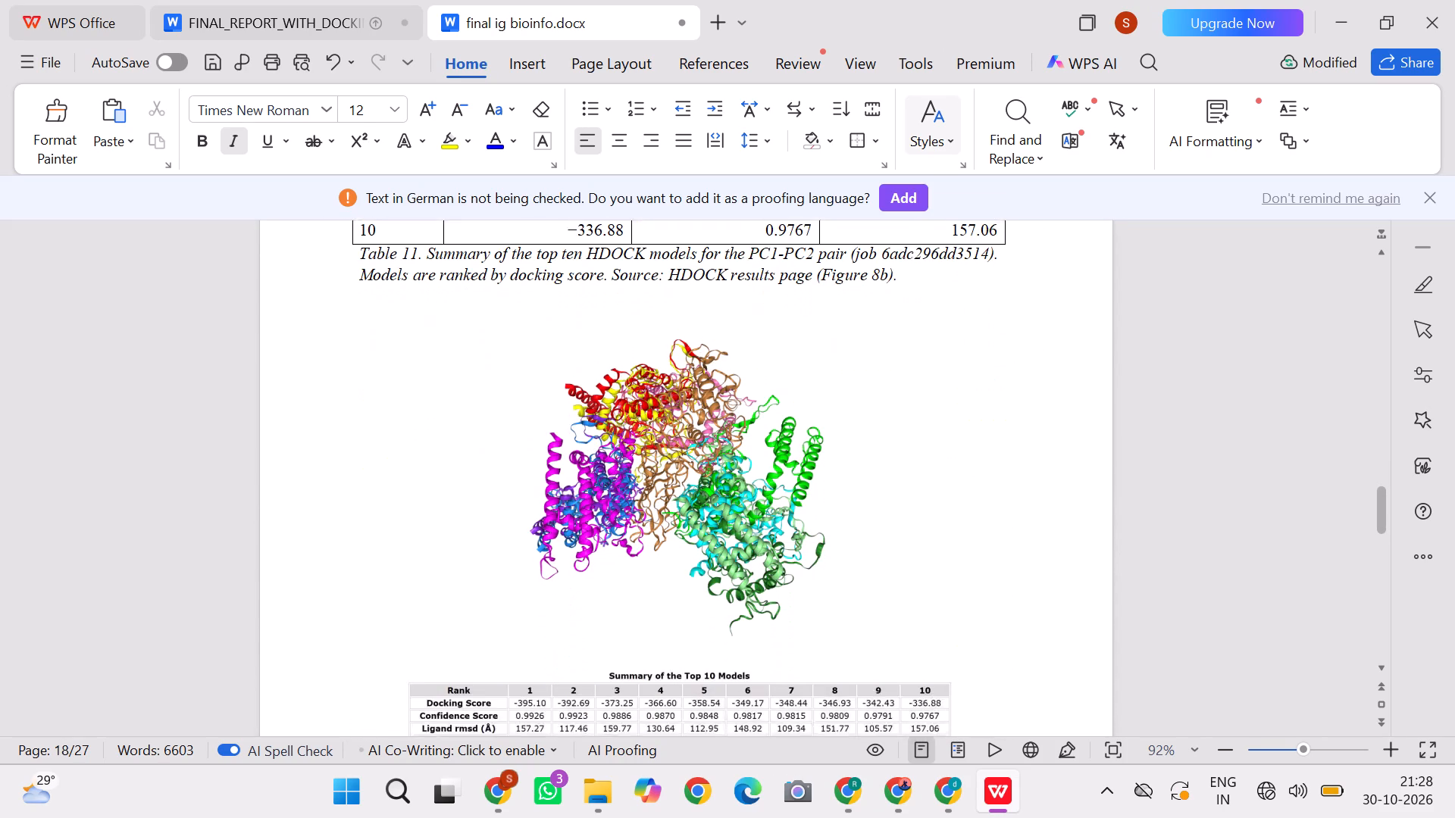
scroll(549, 633, down, 10)
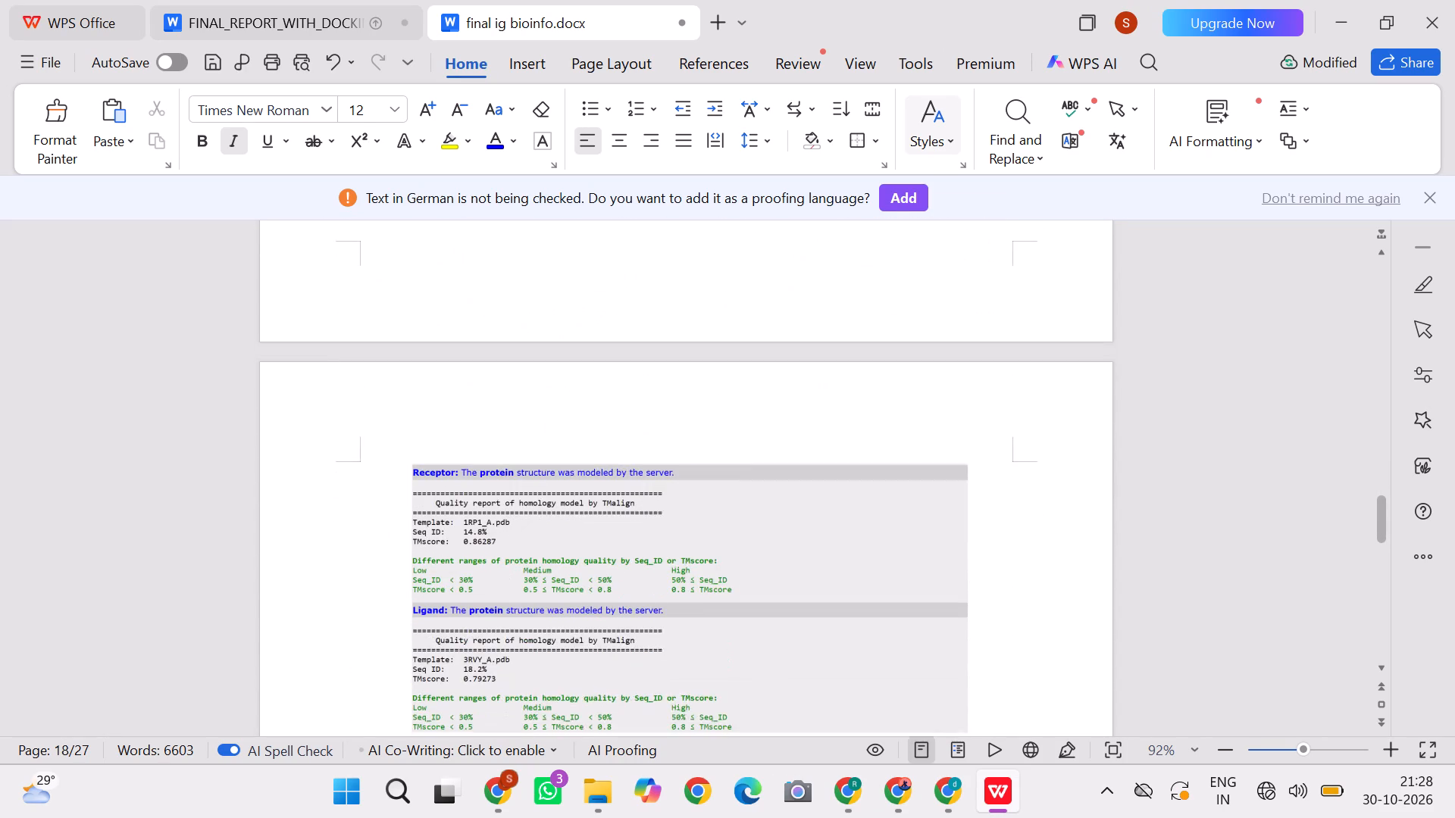
scroll(549, 633, down, 9)
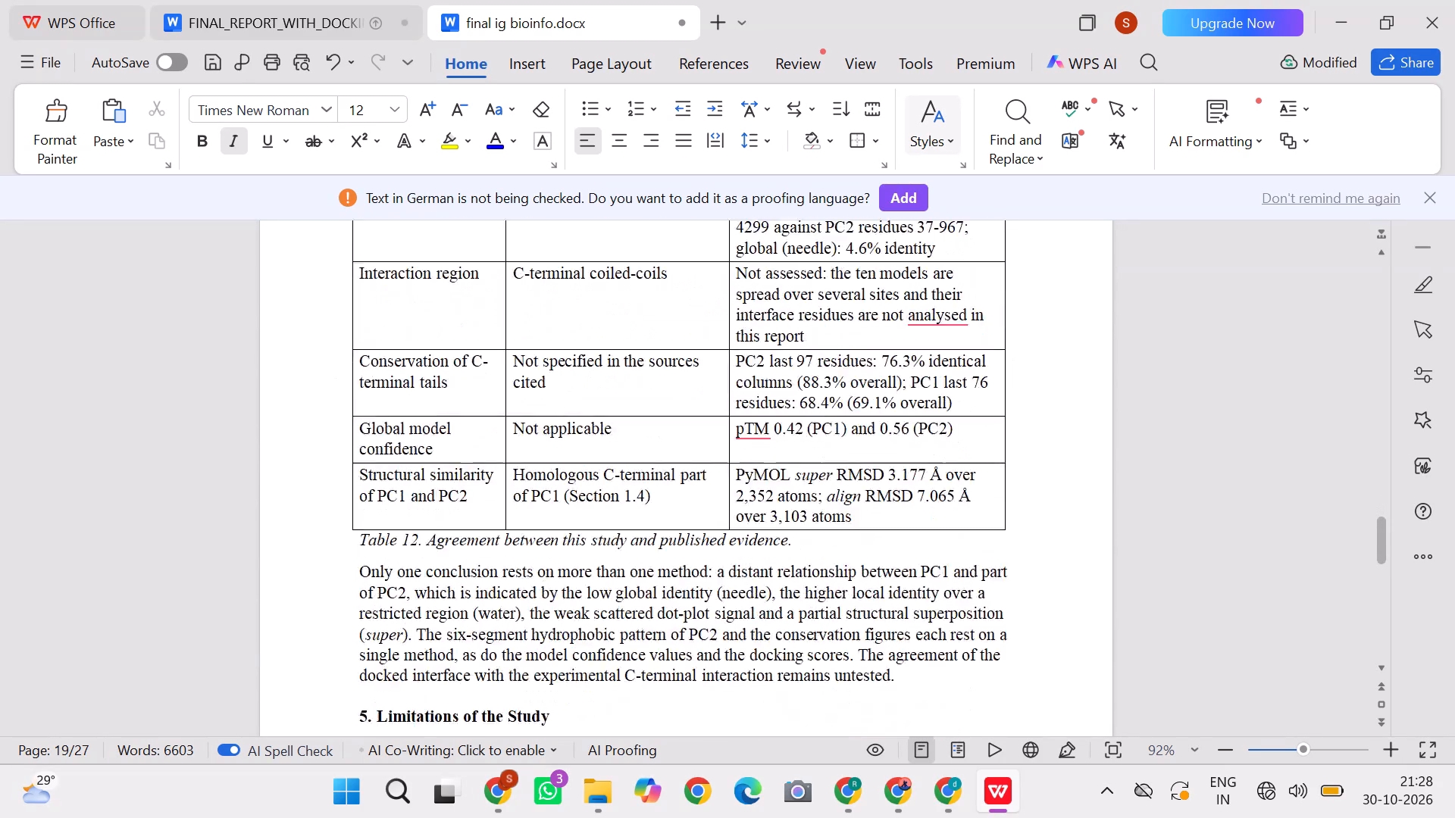
scroll(549, 633, down, 1)
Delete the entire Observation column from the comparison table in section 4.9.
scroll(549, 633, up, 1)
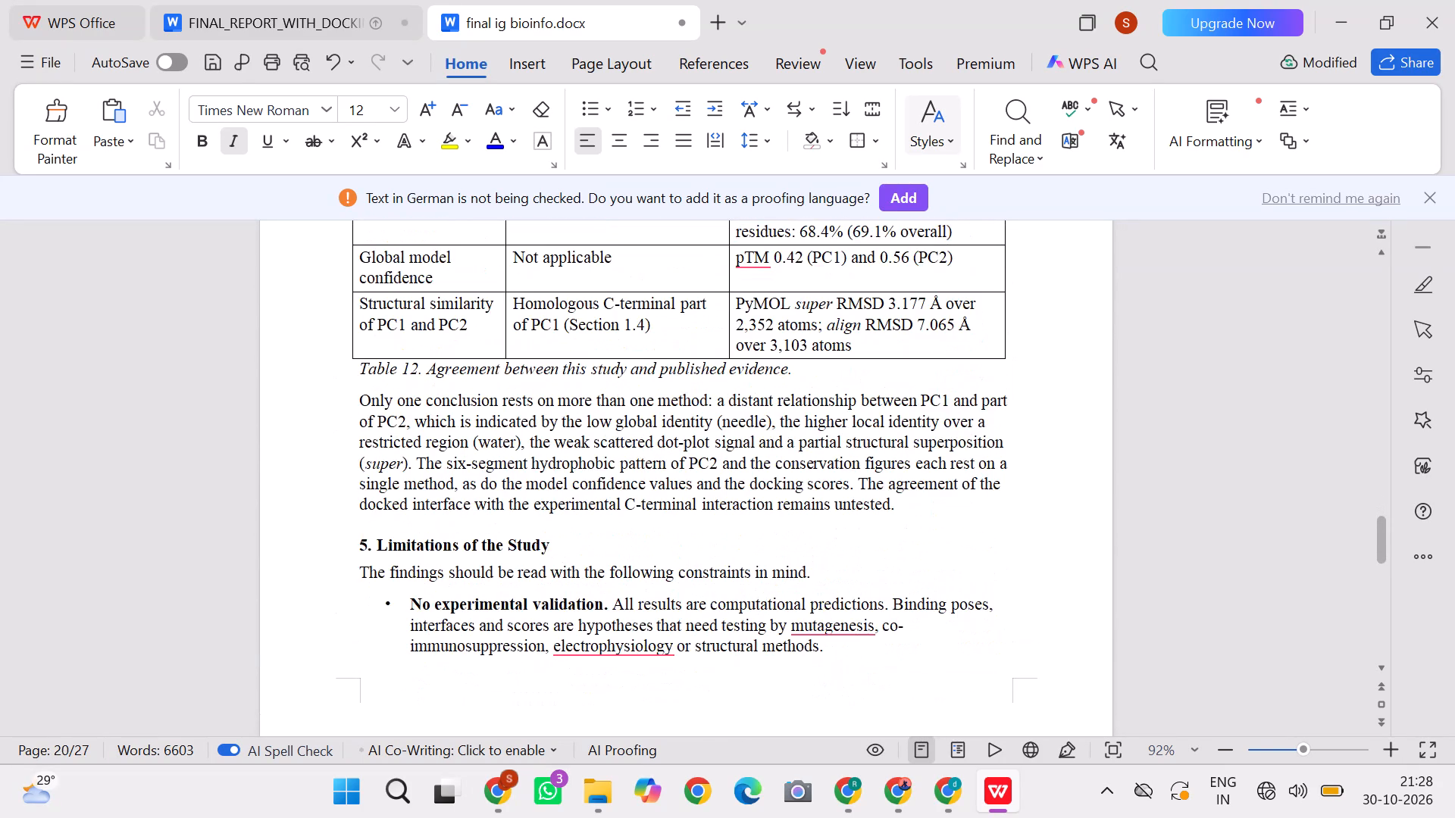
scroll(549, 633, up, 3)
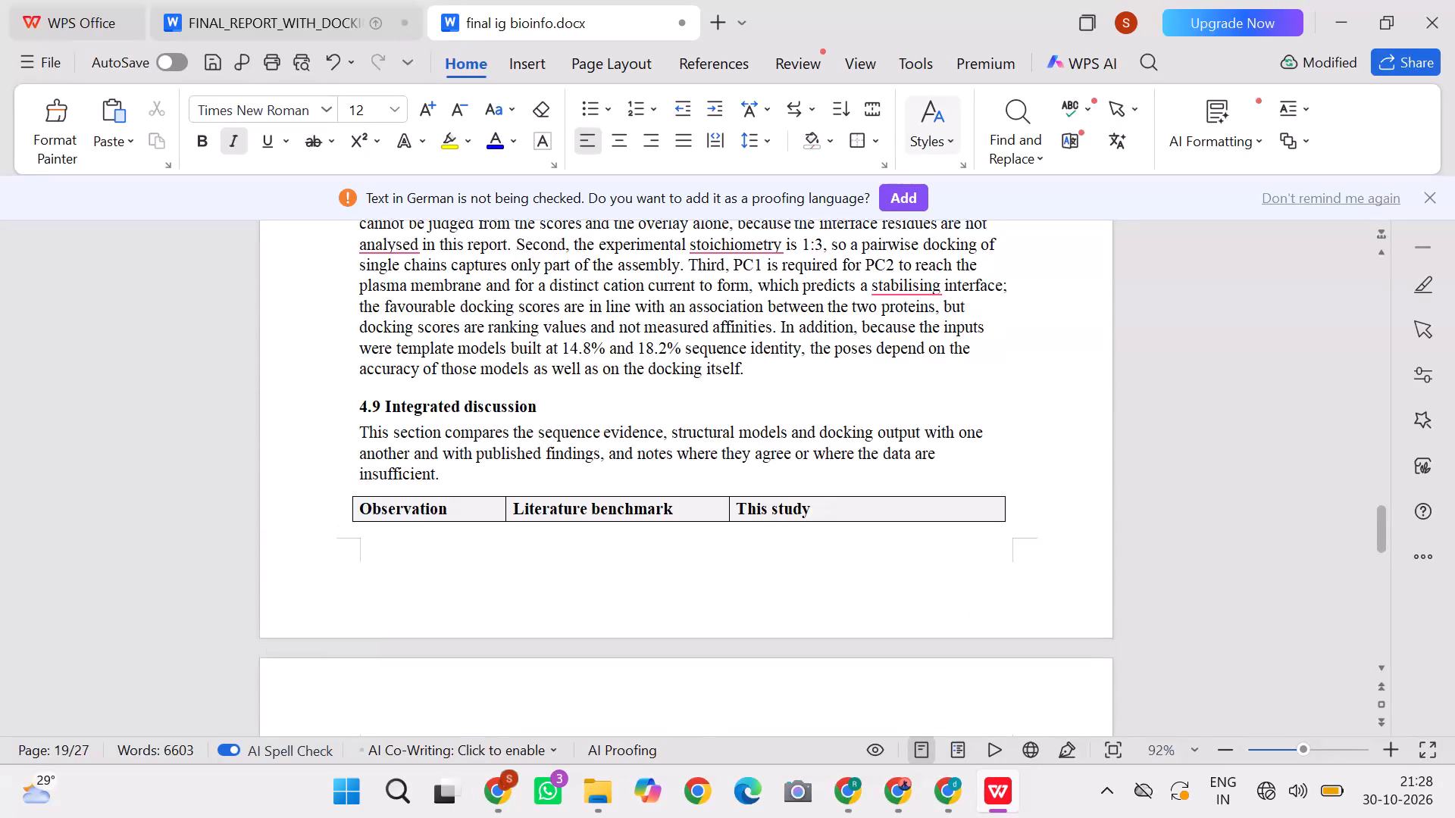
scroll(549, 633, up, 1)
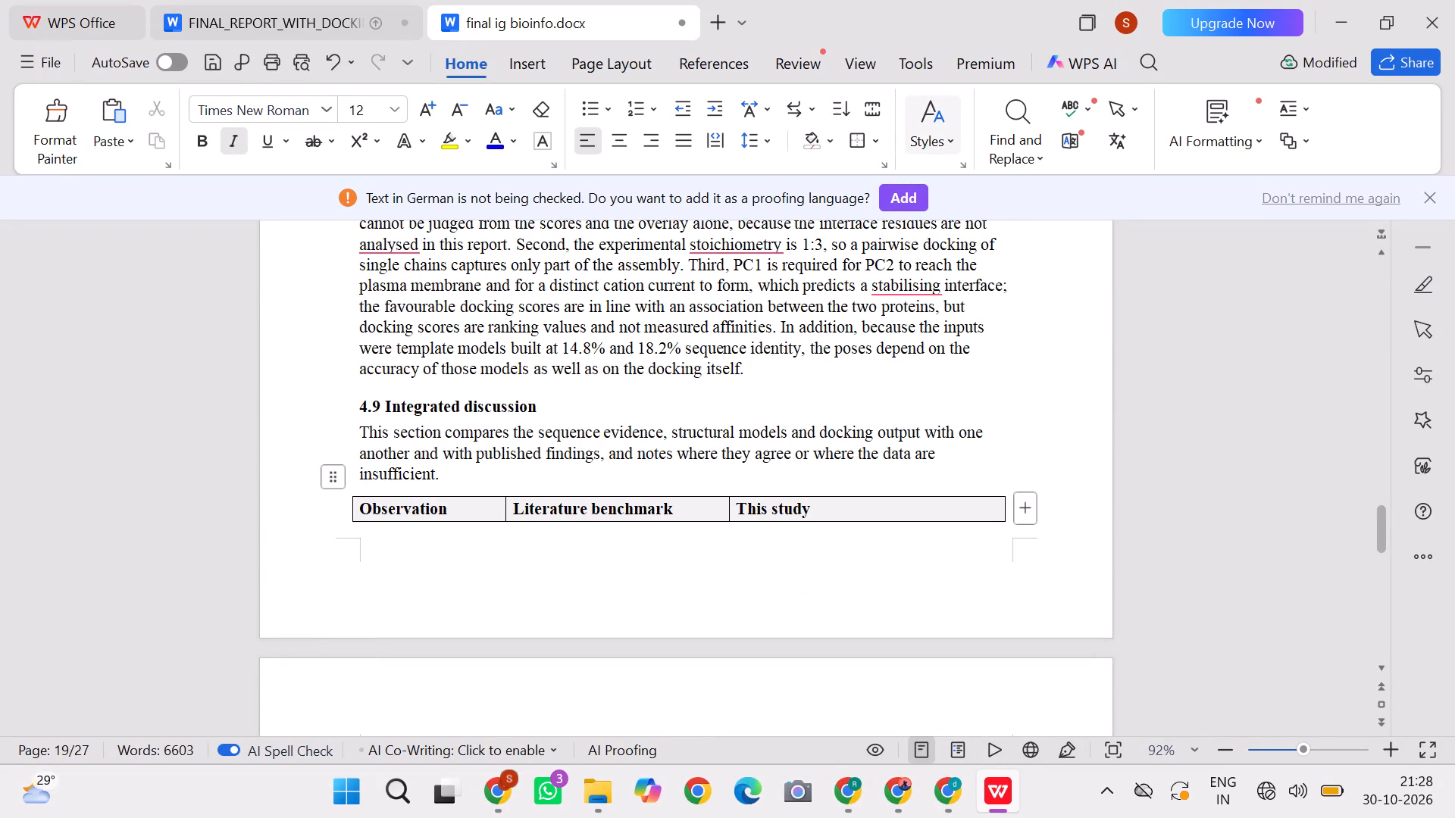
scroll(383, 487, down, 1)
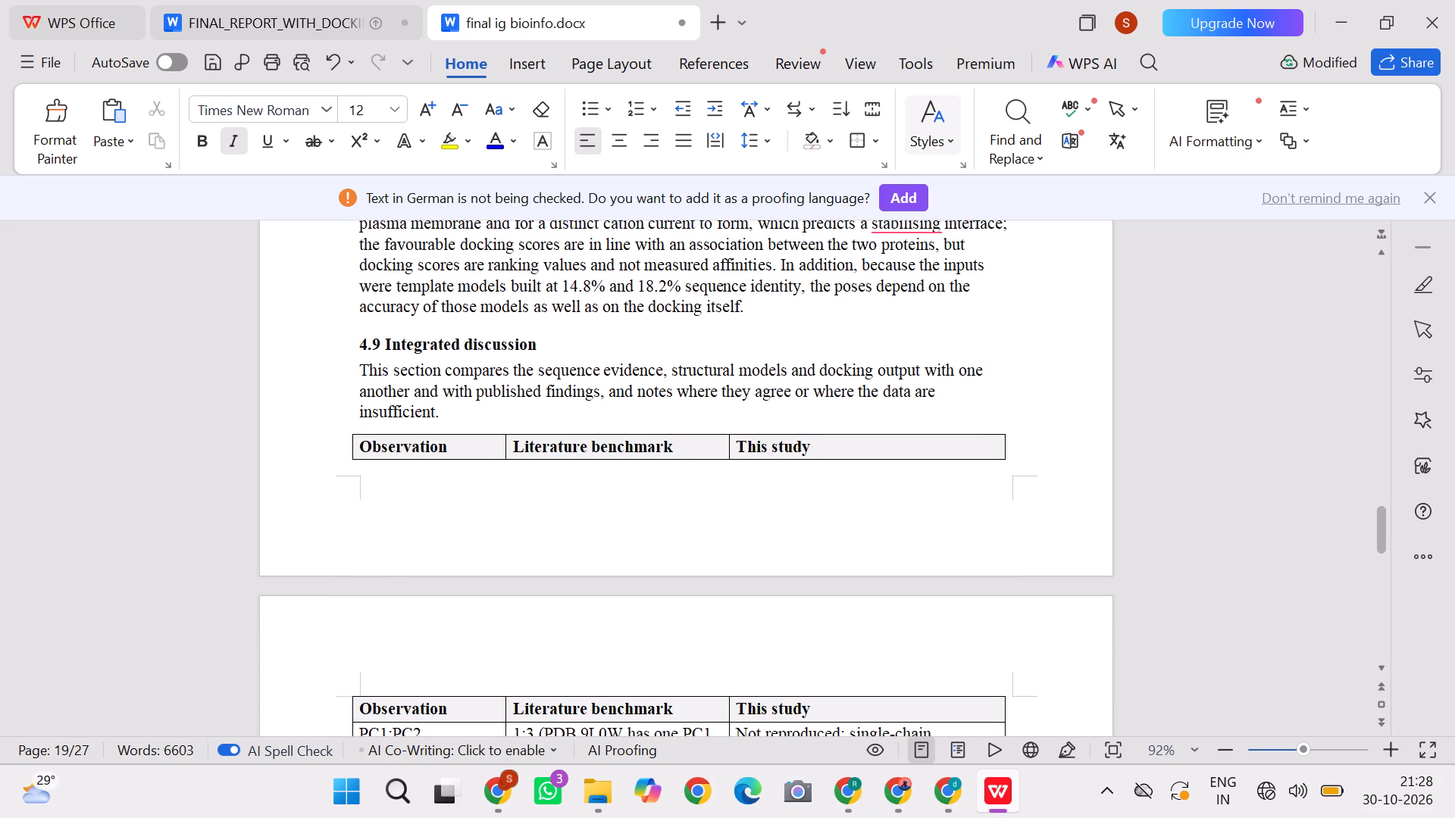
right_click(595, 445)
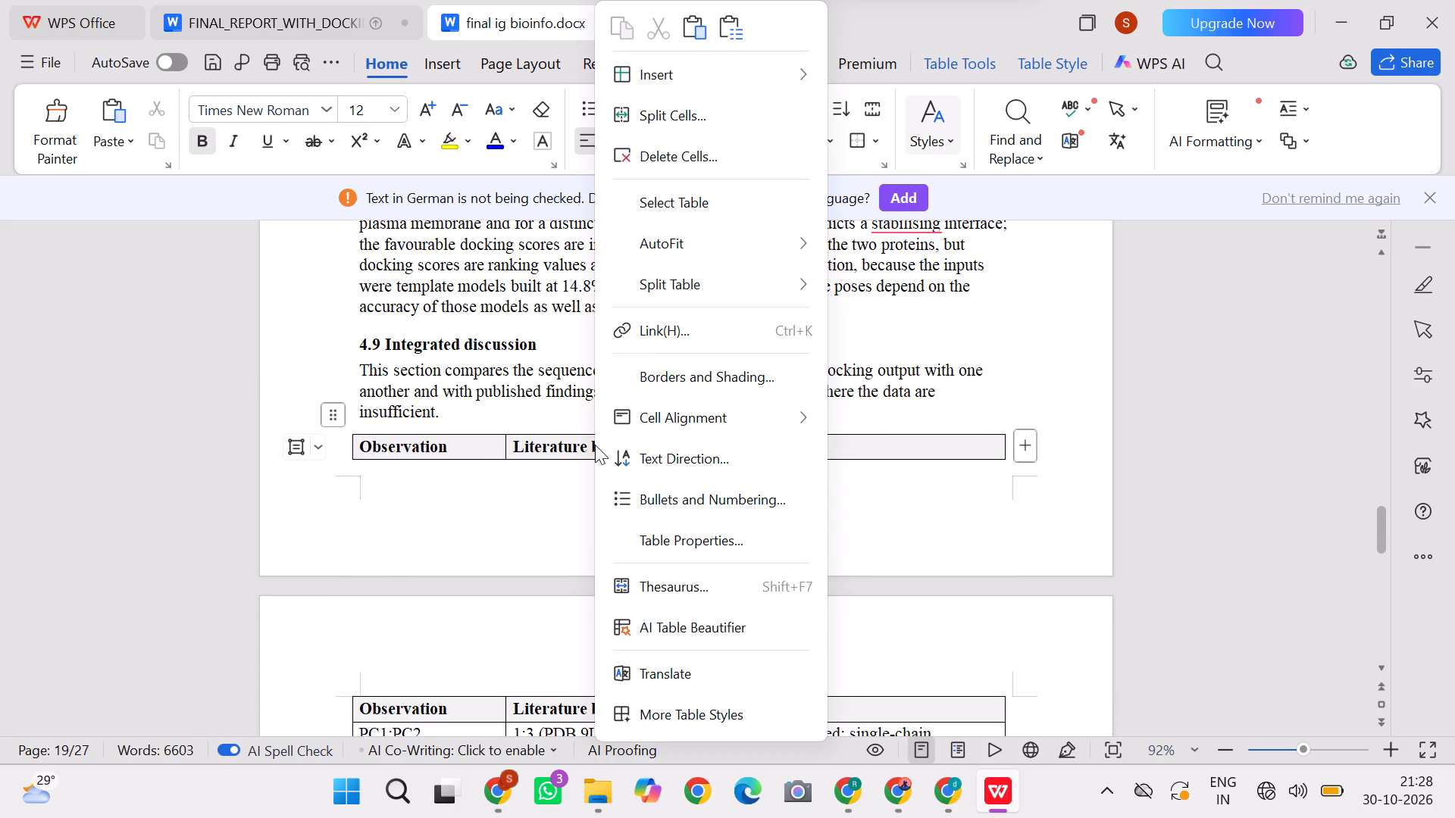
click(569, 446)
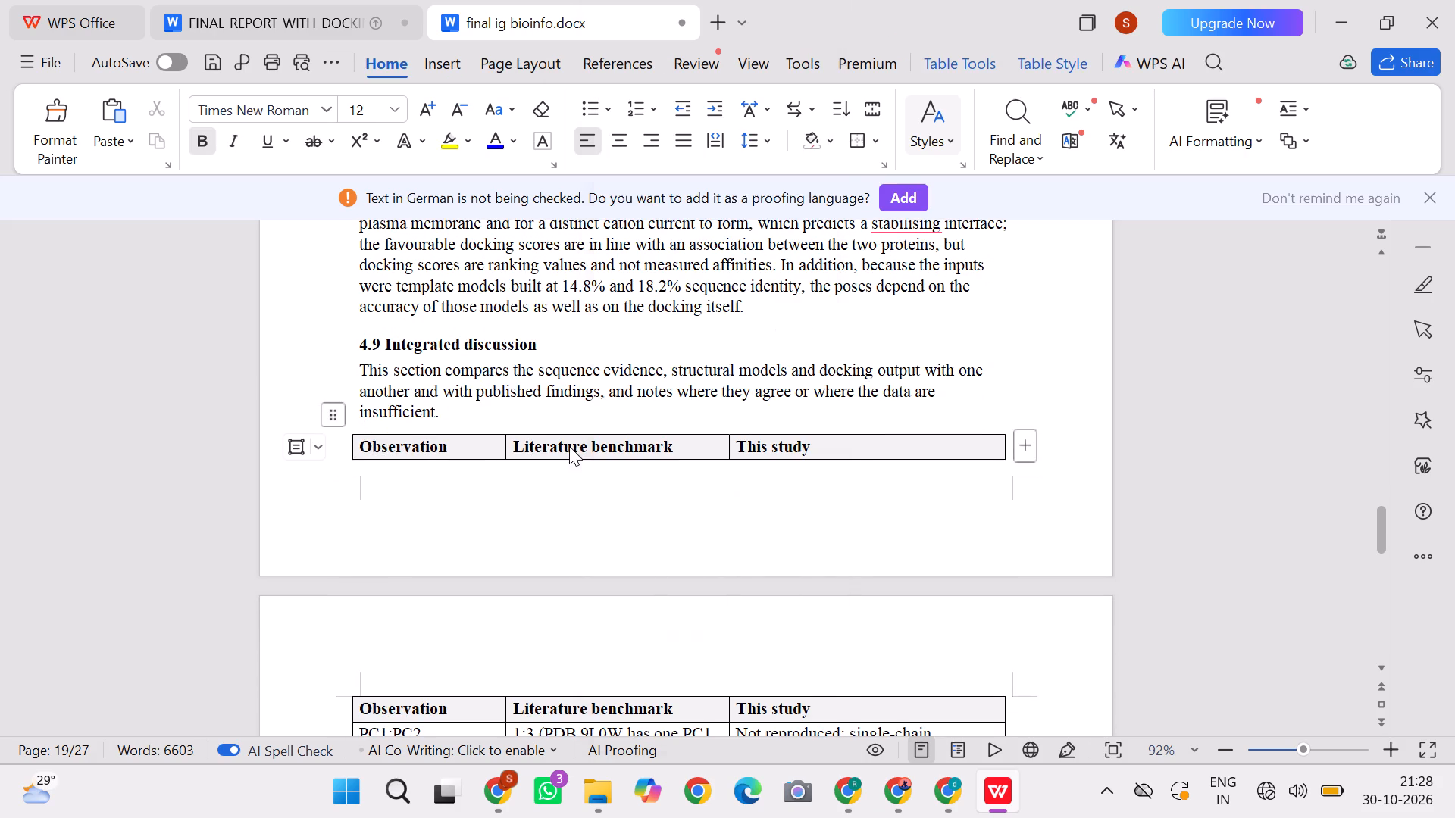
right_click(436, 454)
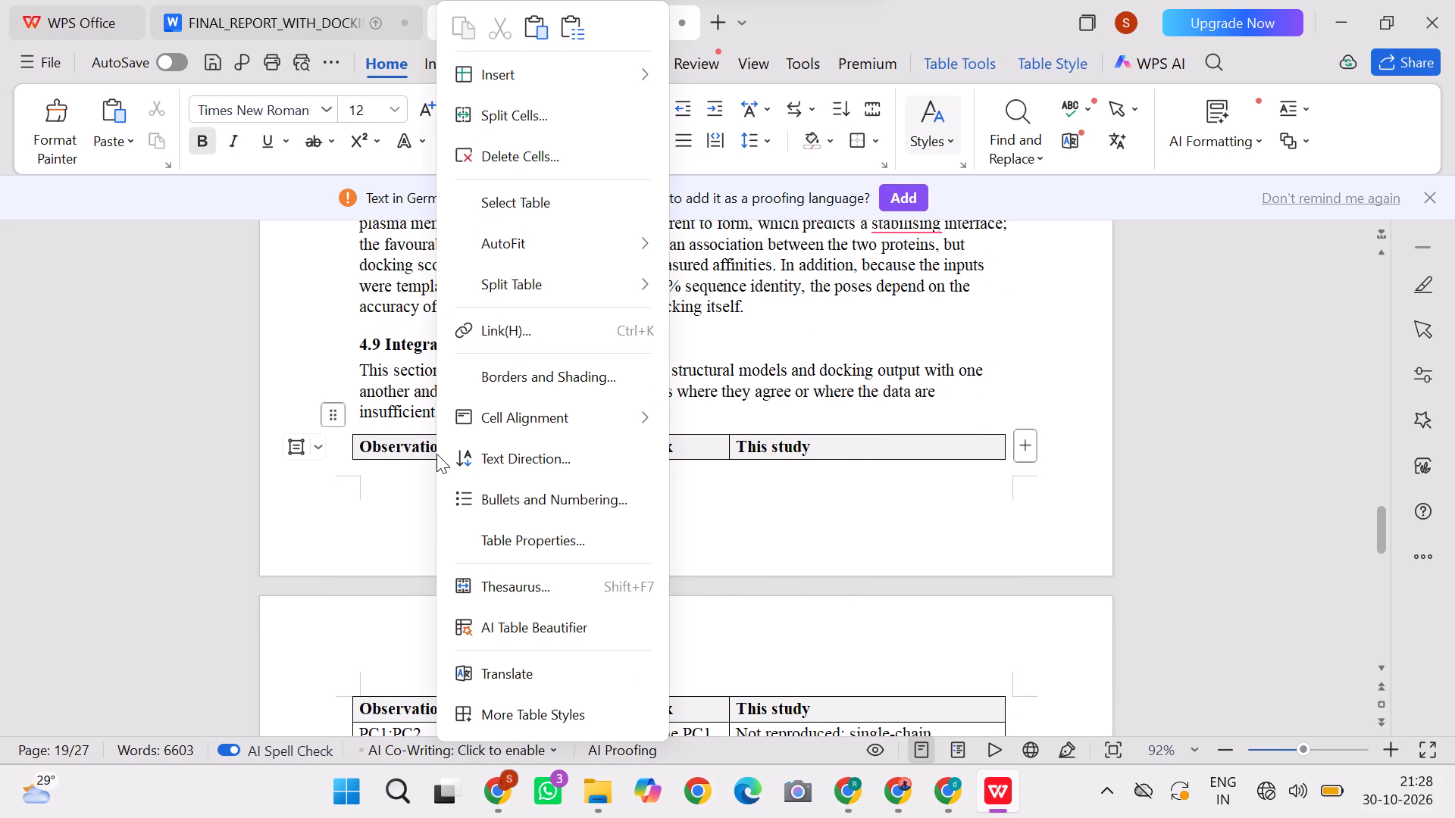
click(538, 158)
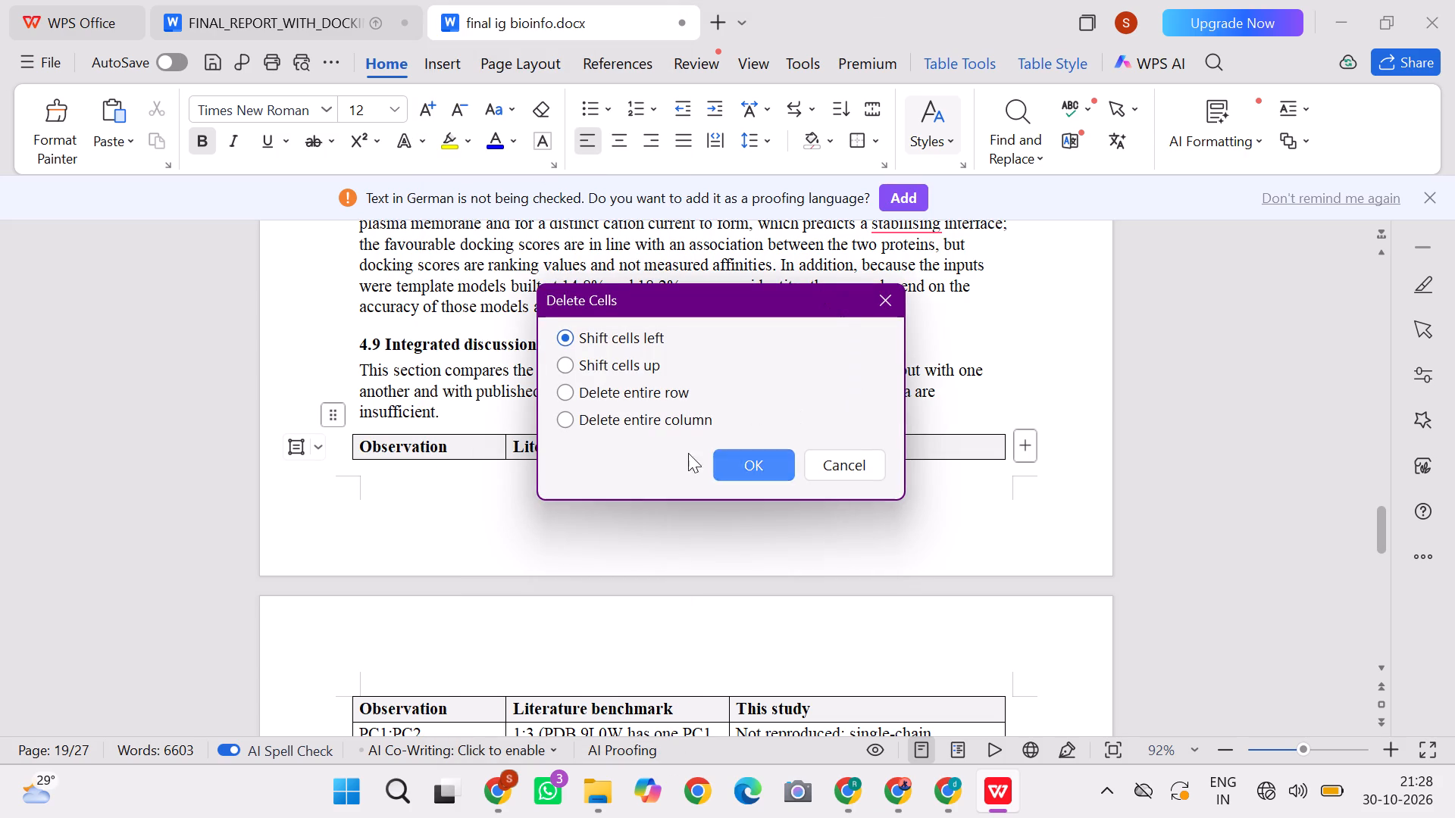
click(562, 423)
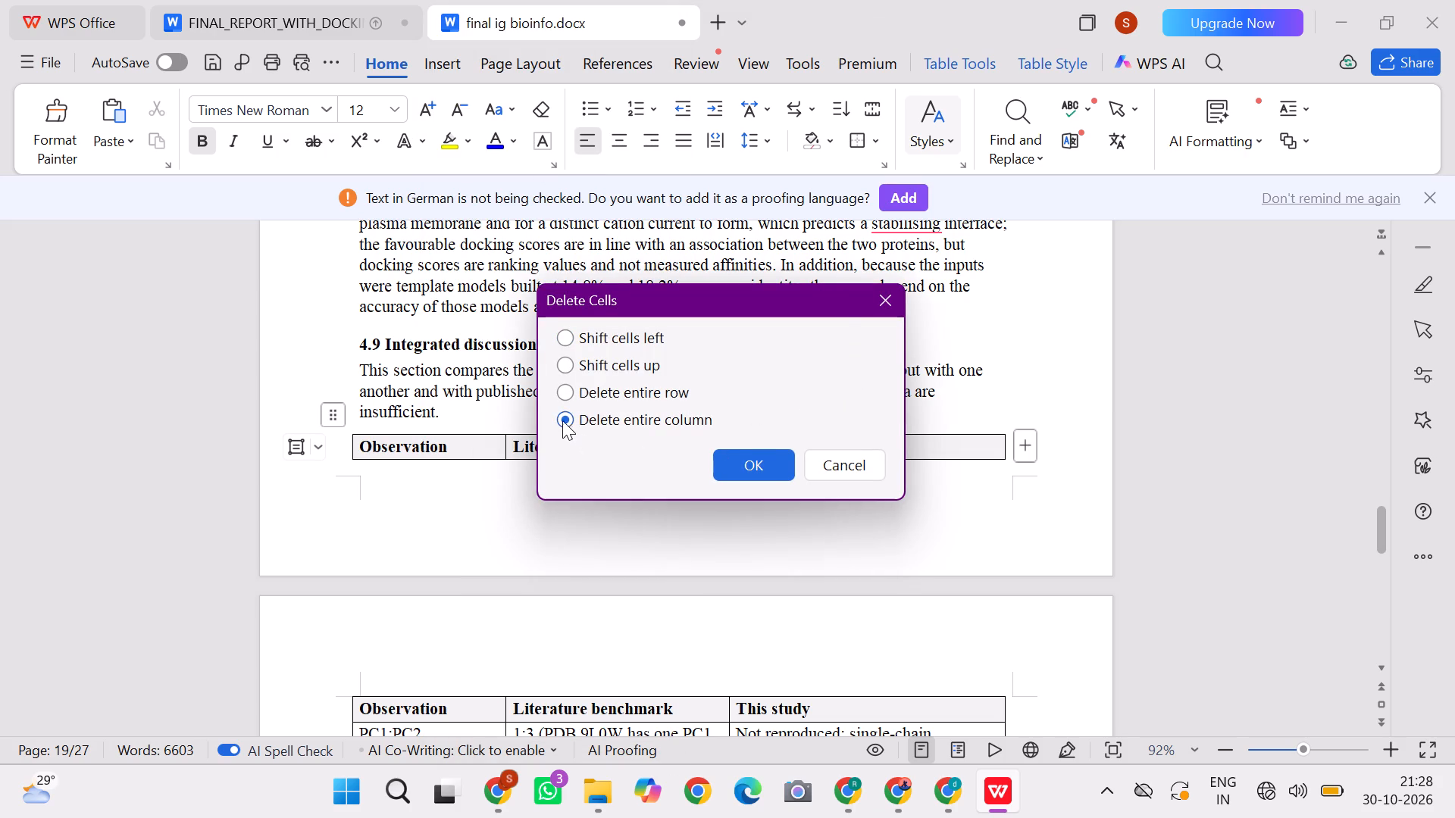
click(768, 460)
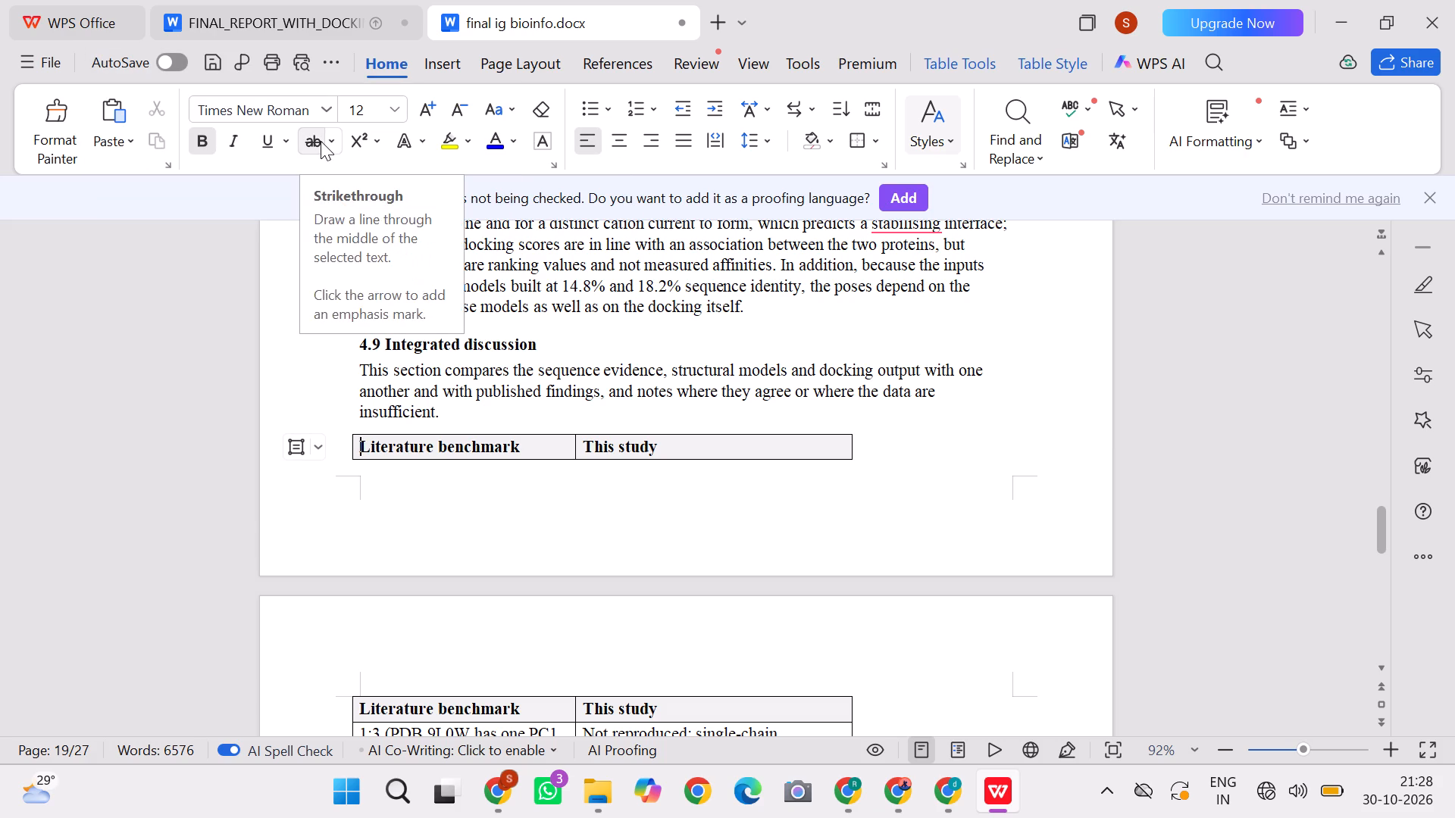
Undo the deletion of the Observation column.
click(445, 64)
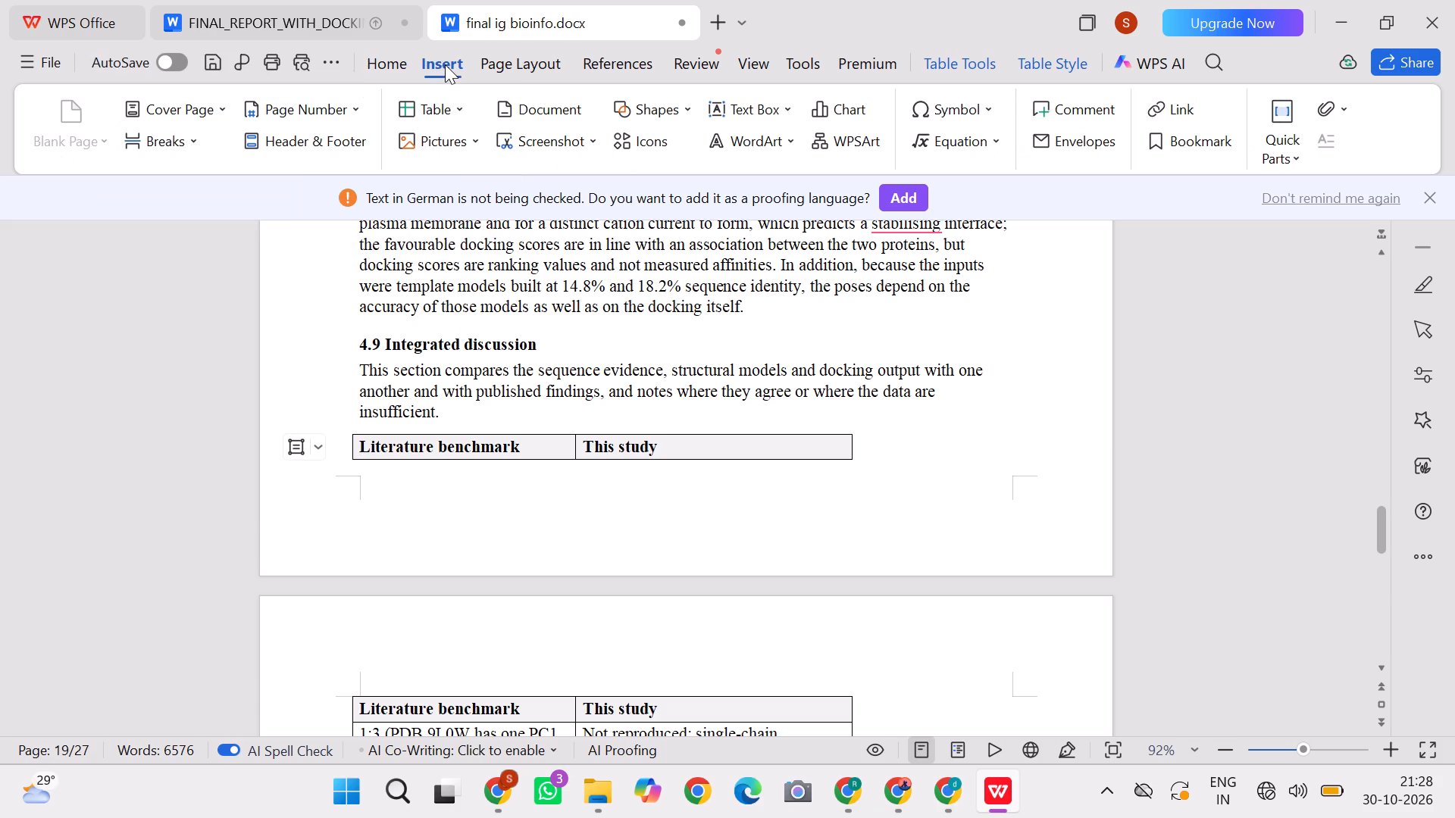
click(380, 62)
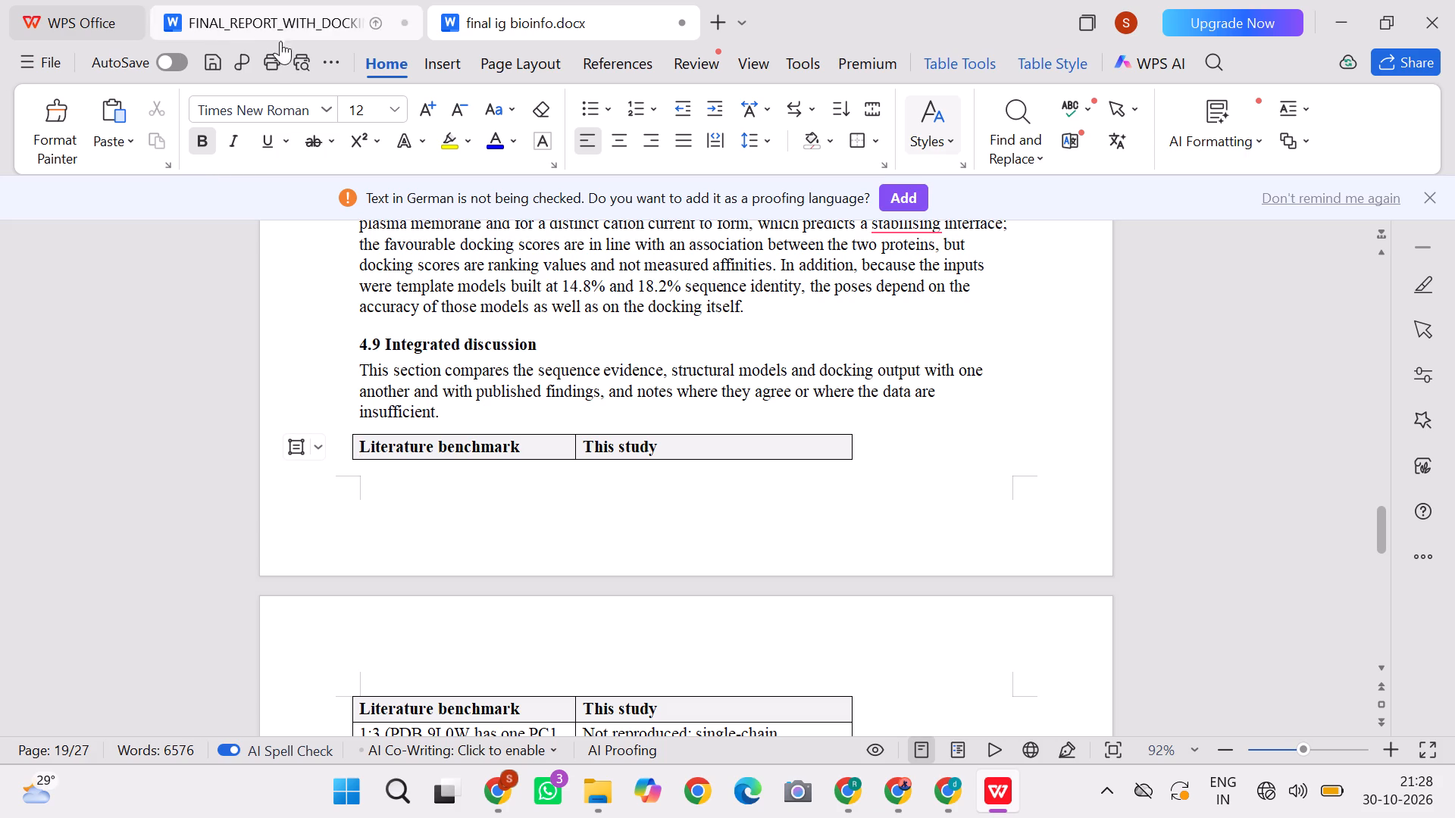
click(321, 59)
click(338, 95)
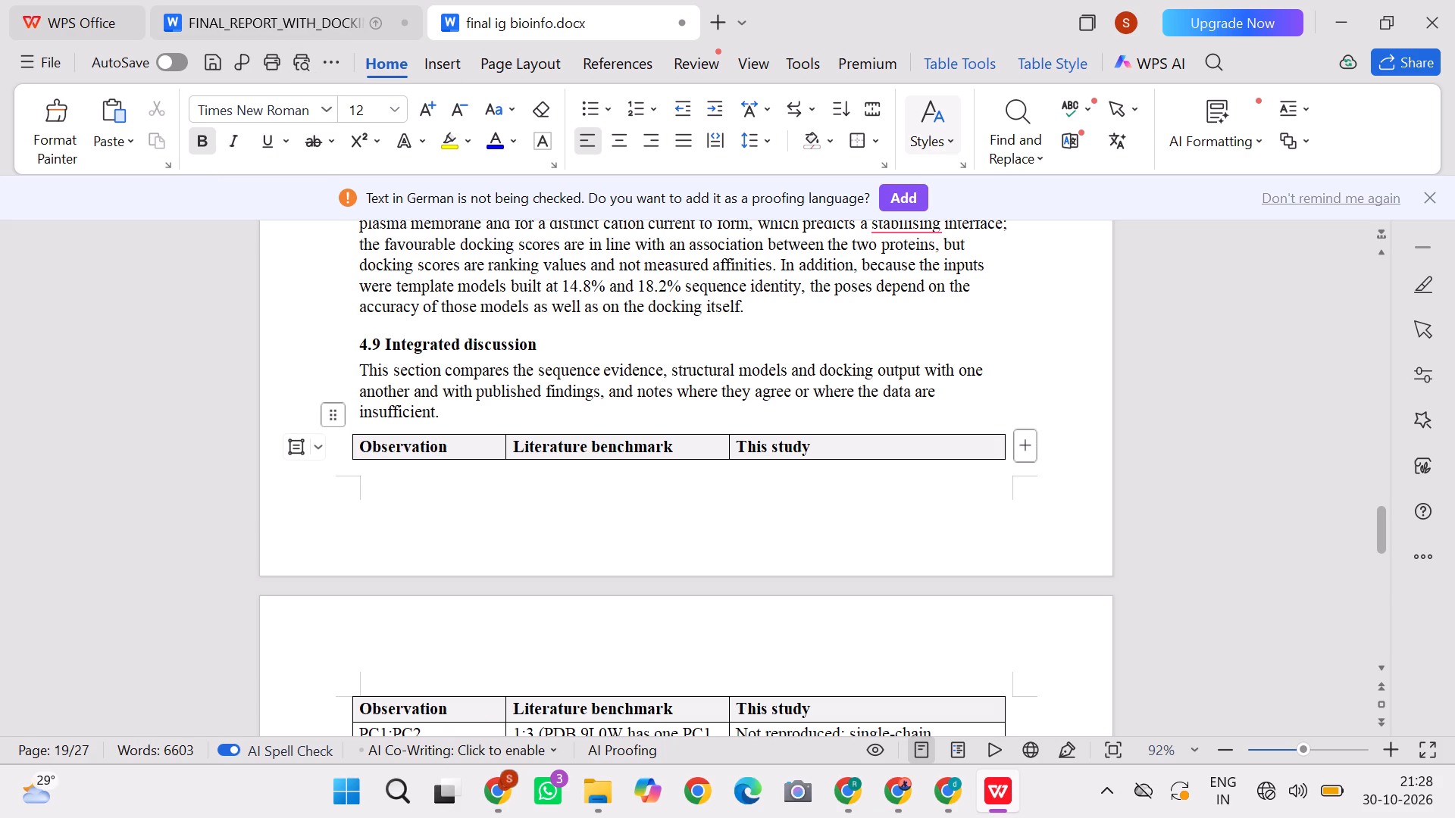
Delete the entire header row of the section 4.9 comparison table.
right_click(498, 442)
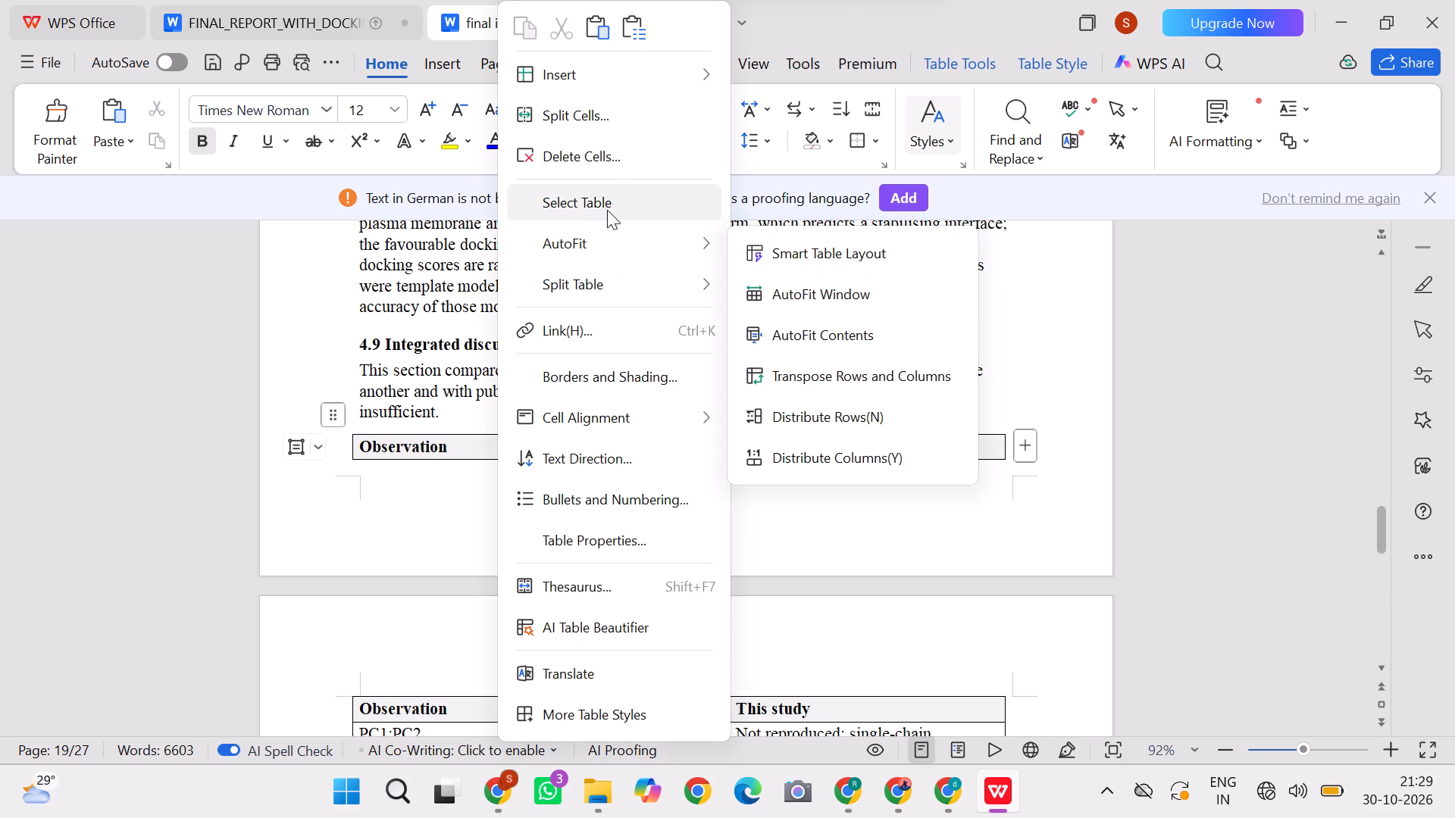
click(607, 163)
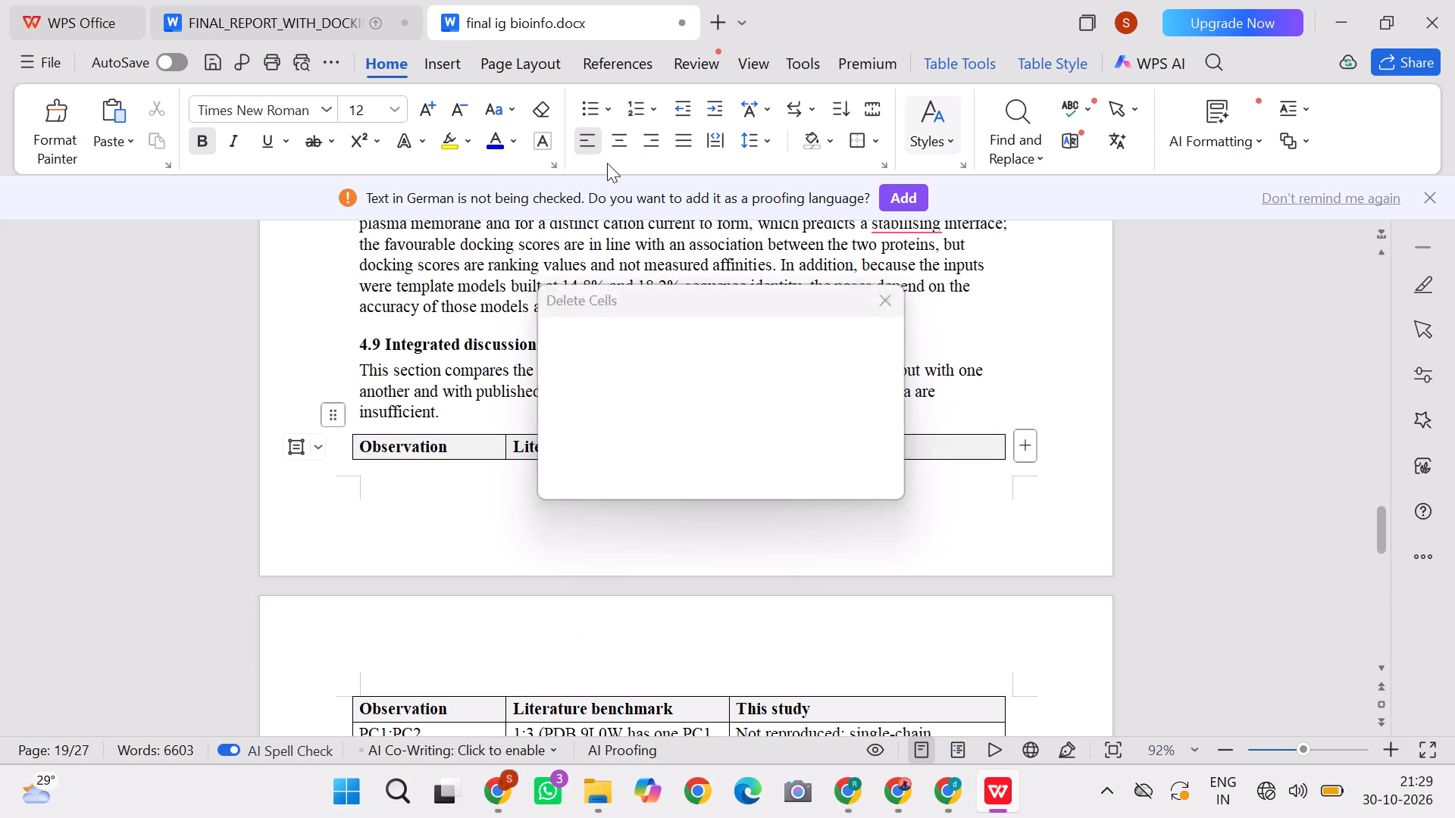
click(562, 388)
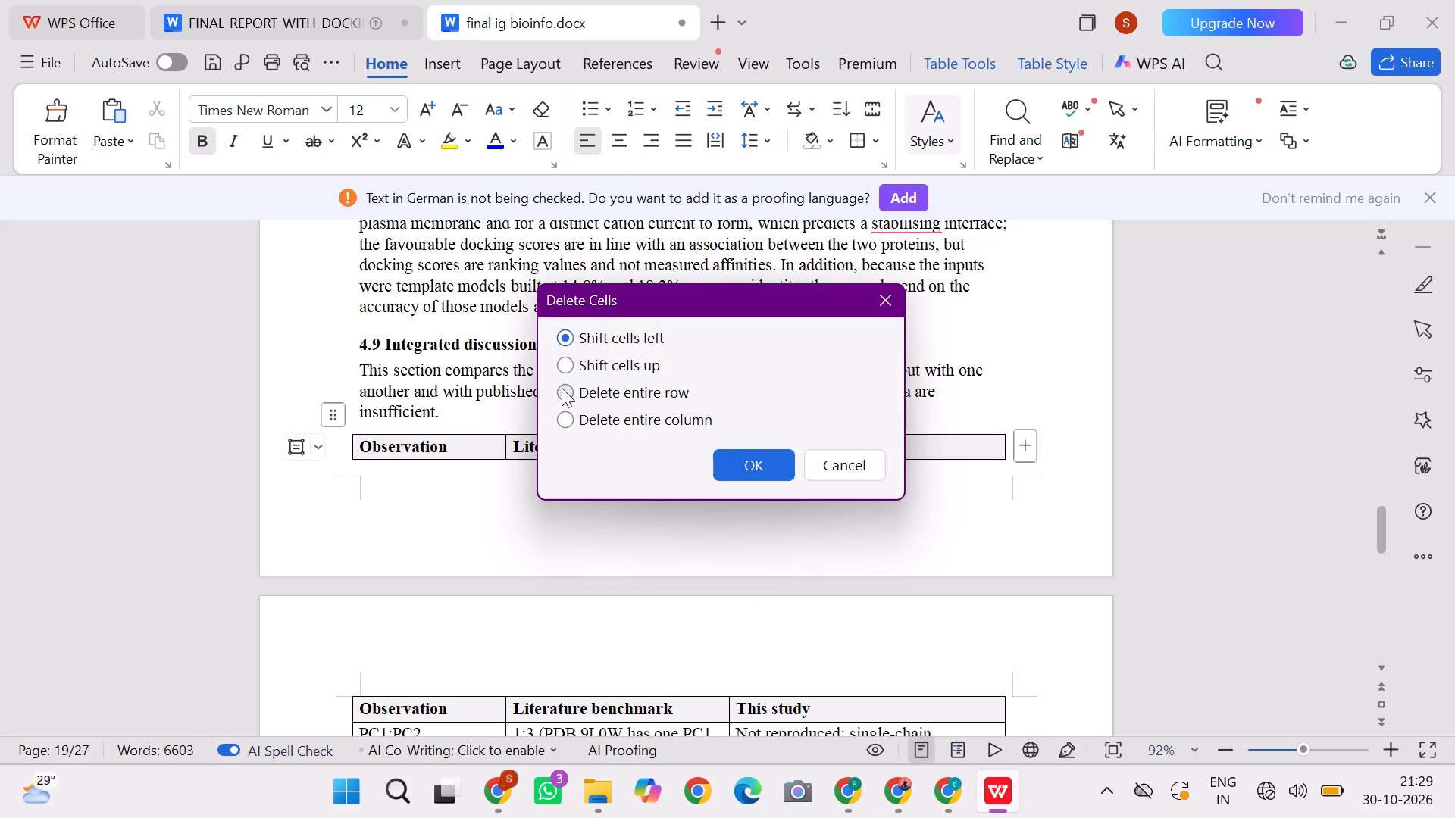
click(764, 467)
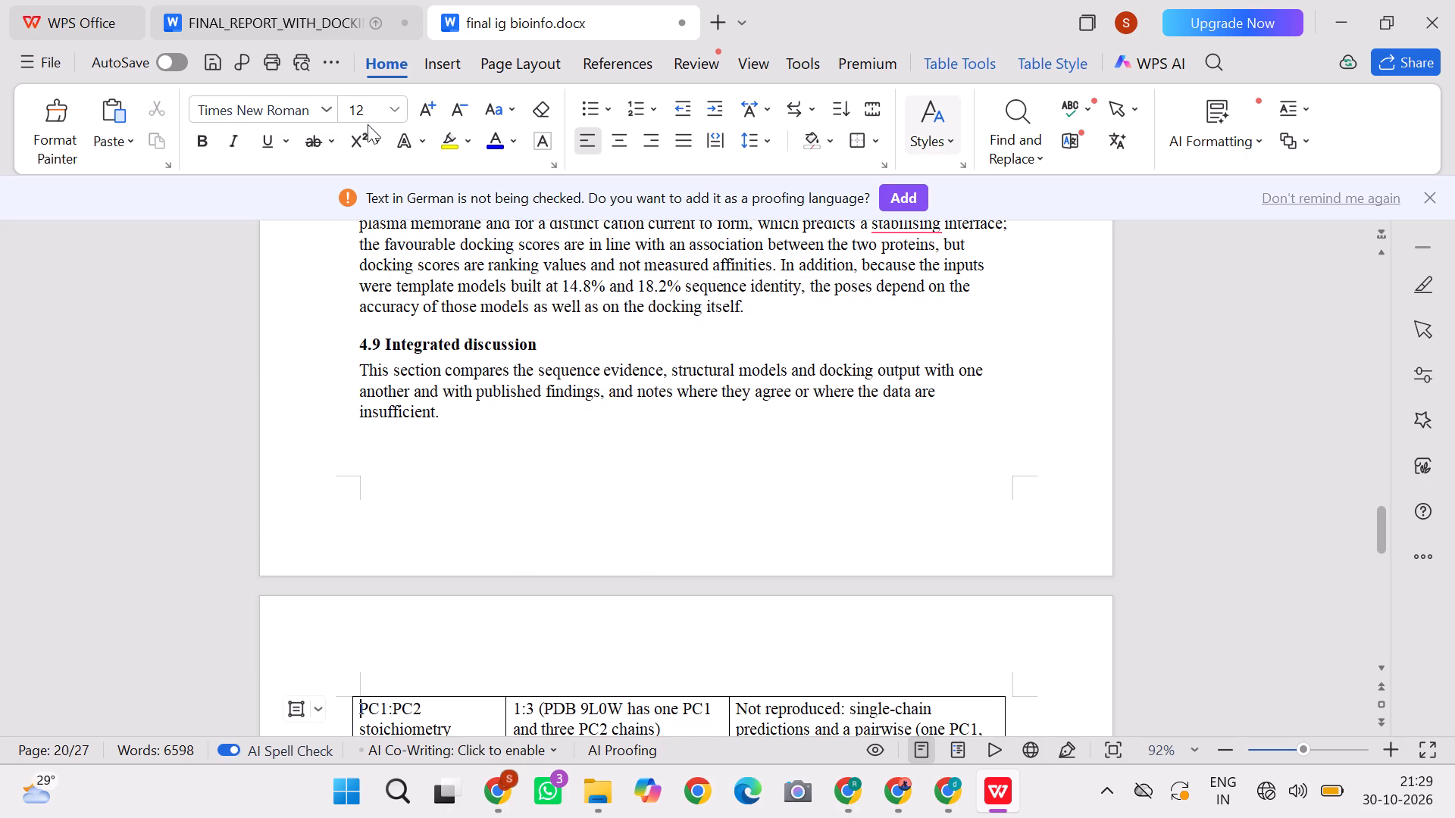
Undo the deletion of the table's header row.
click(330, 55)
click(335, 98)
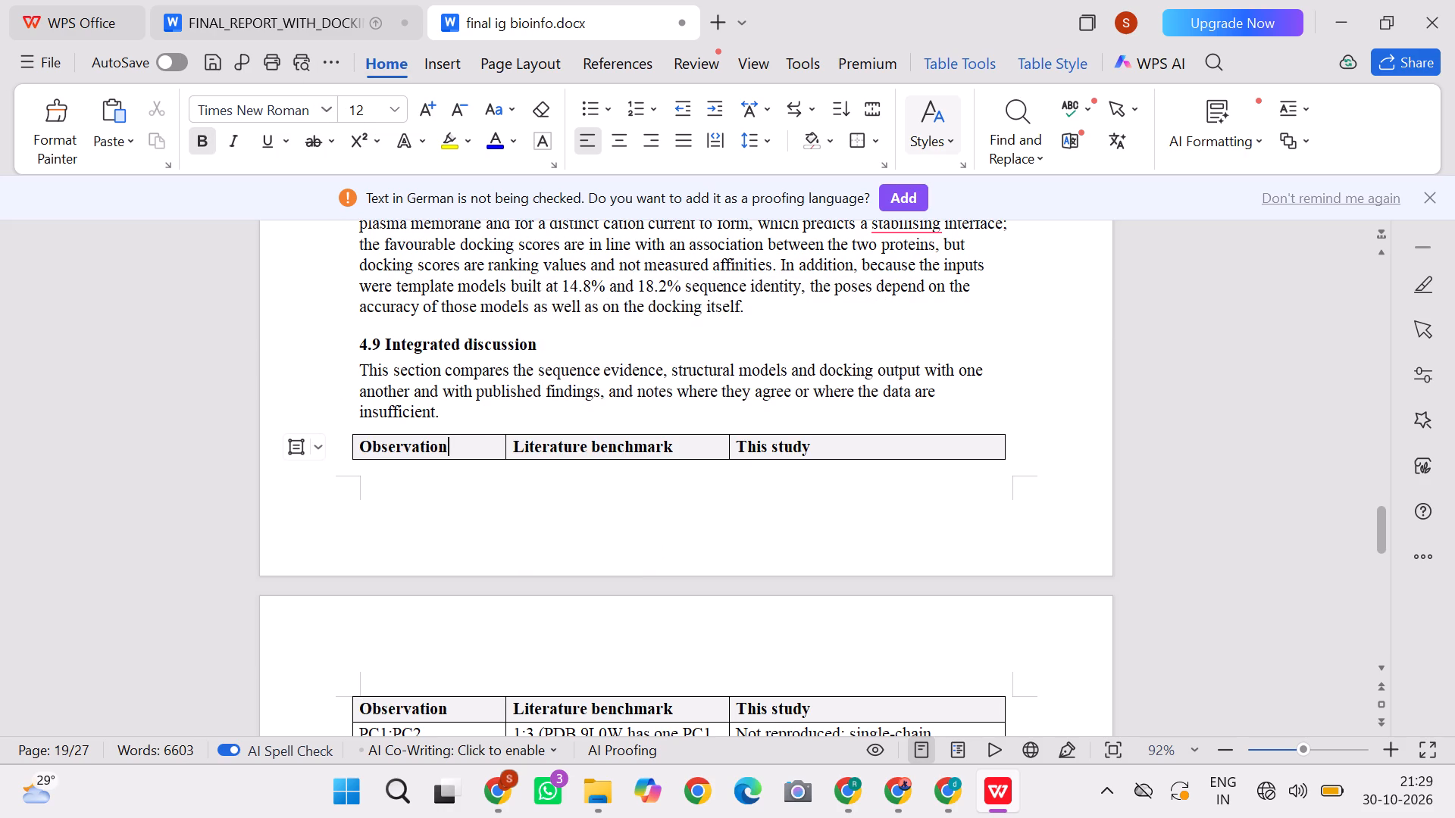
Review the report from the section 4.9 table through the limitations, sequence appendices and reproducibility log.
click(352, 701)
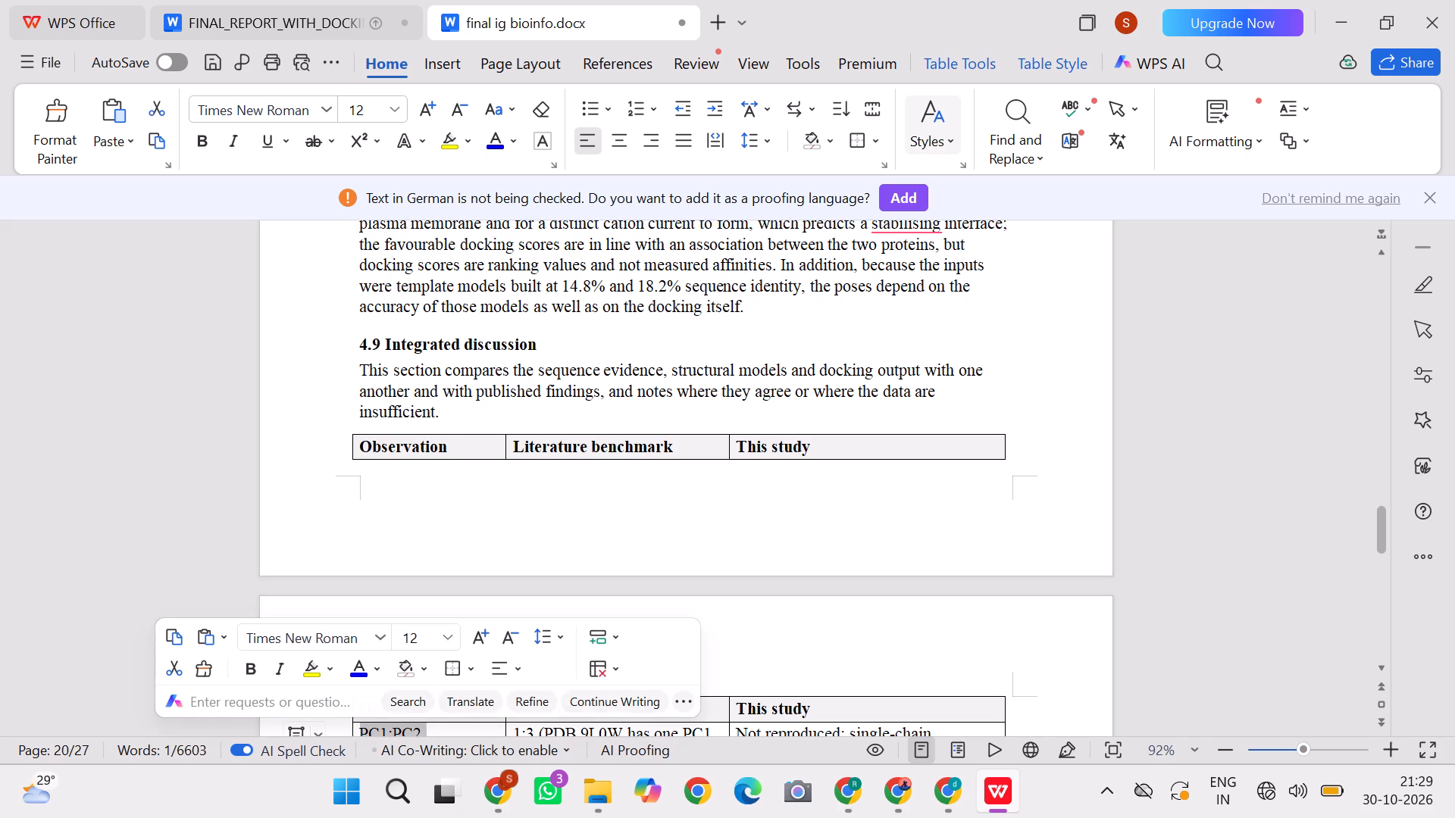
scroll(534, 601, down, 1)
scroll(686, 400, down, 3)
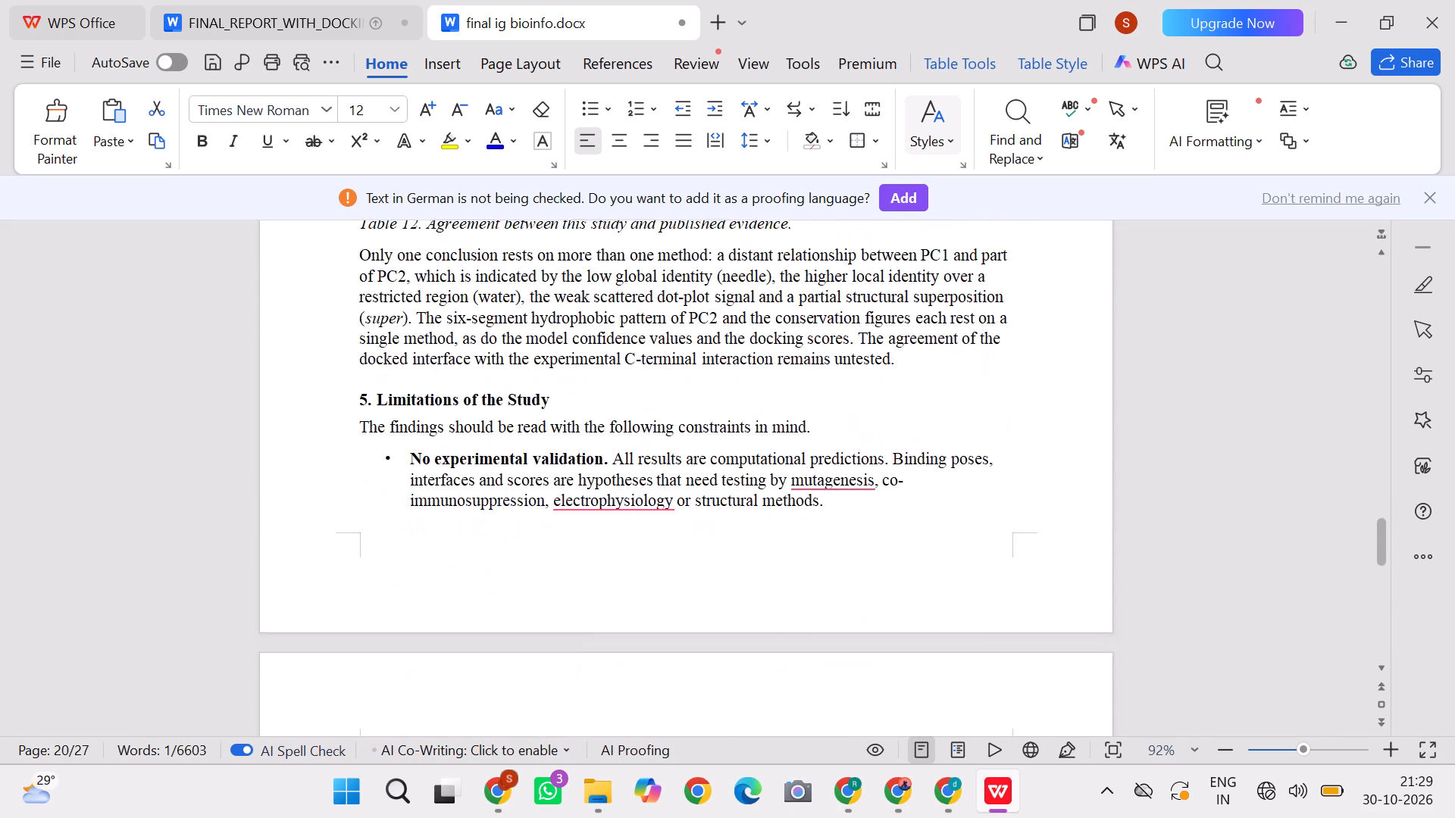
scroll(686, 400, down, 6)
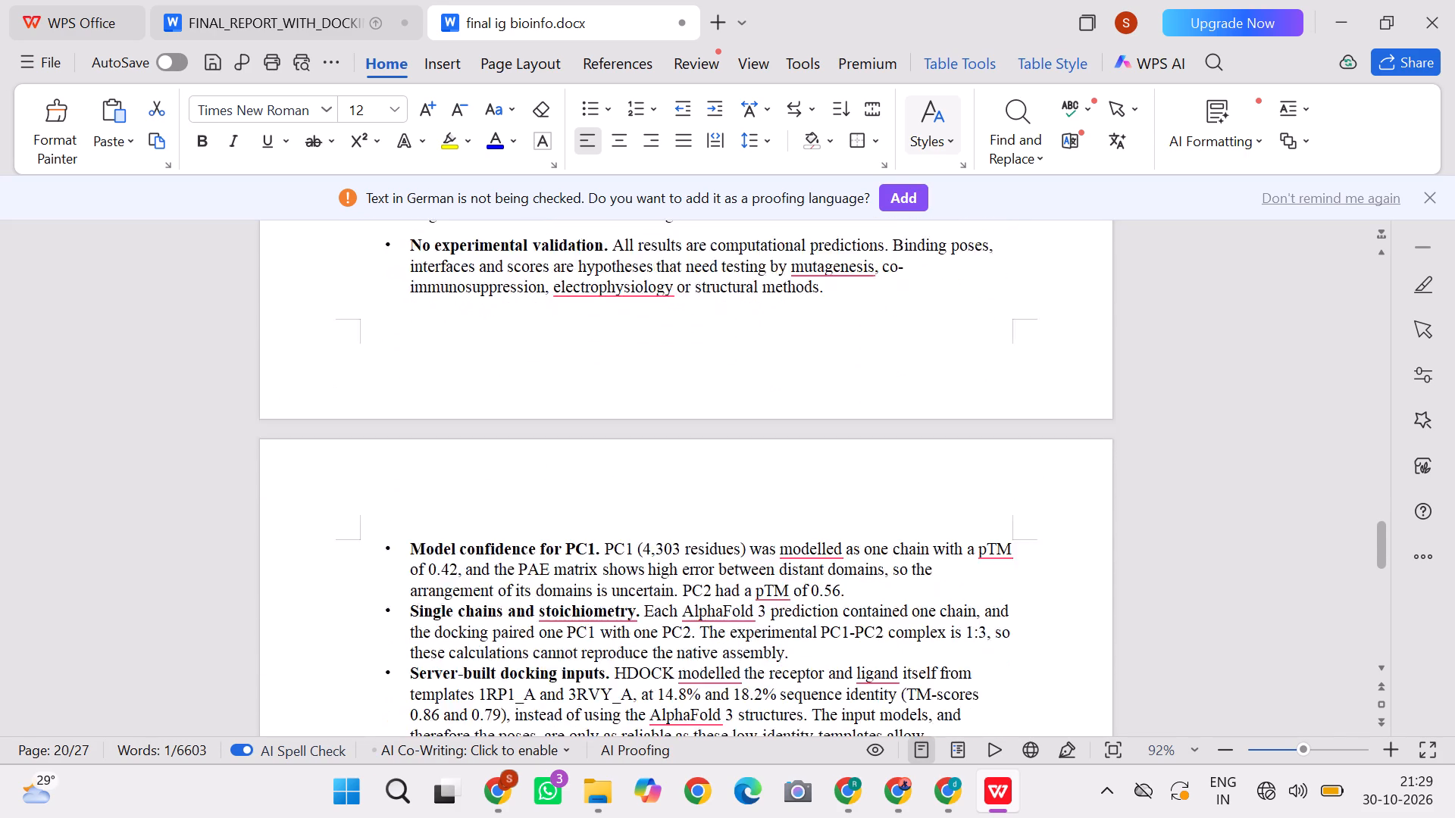
scroll(686, 400, down, 6)
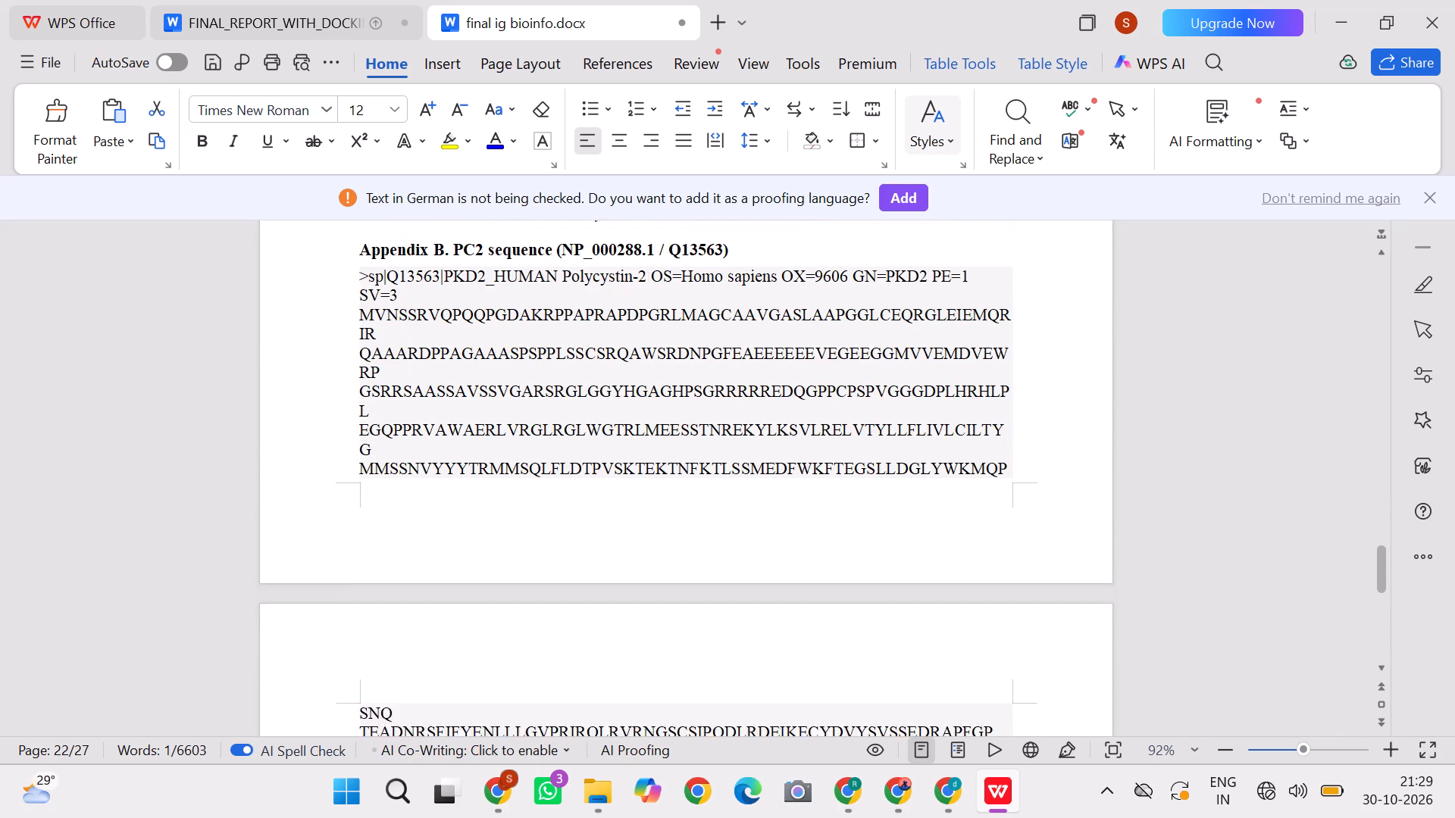
scroll(686, 400, down, 2)
scroll(686, 400, up, 1)
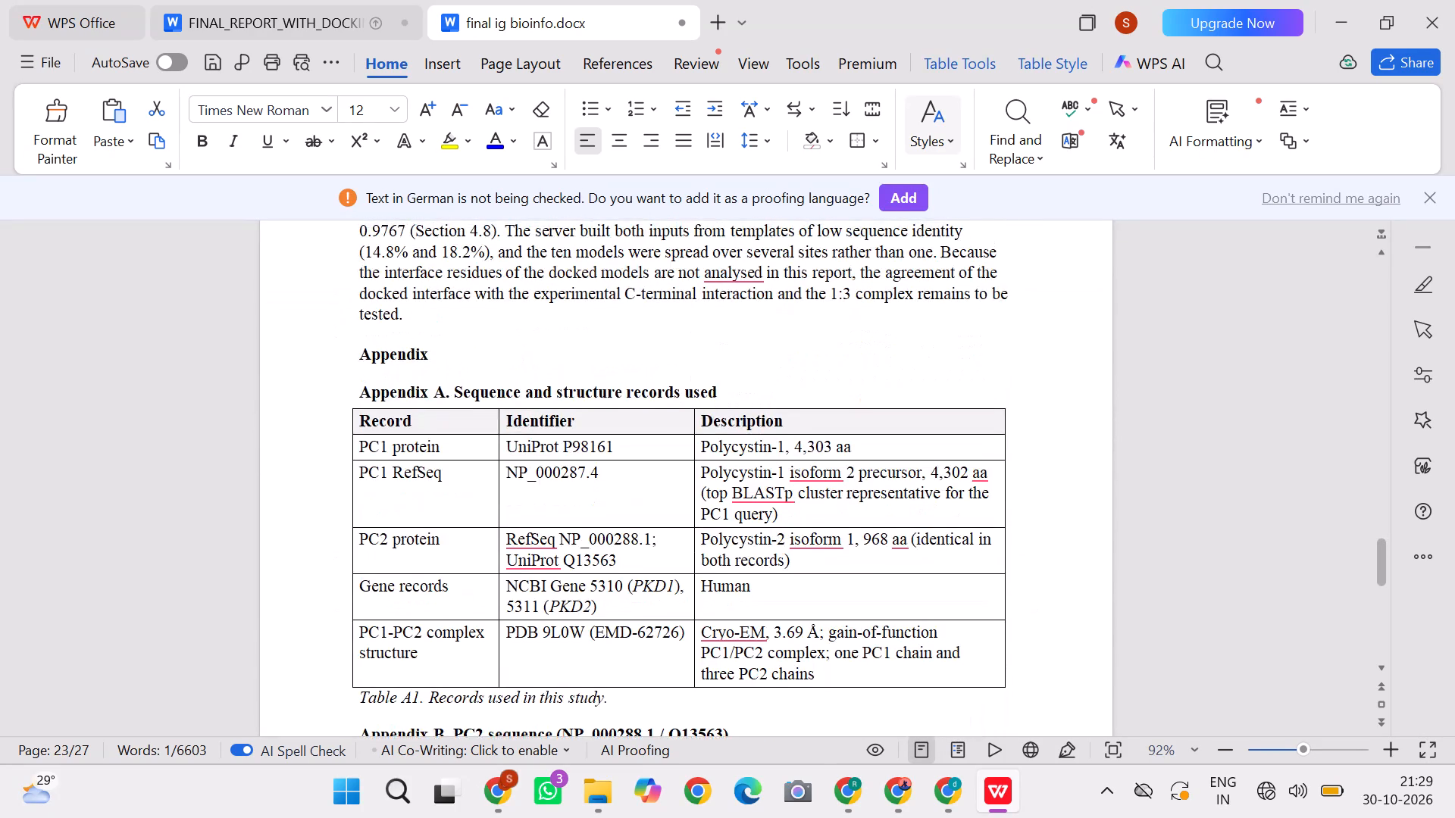
scroll(686, 400, down, 9)
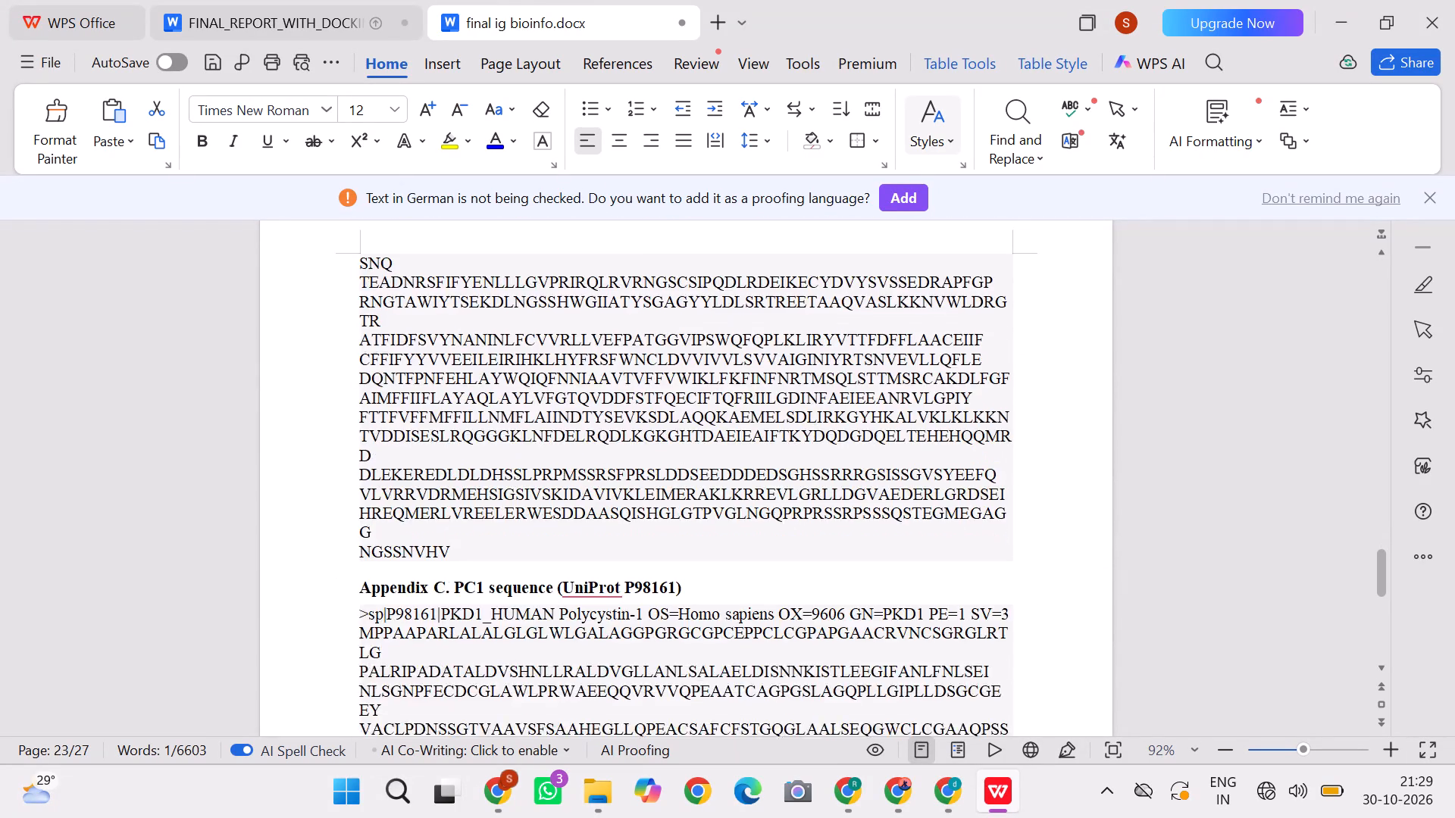
scroll(686, 400, down, 6)
scroll(686, 400, up, 1)
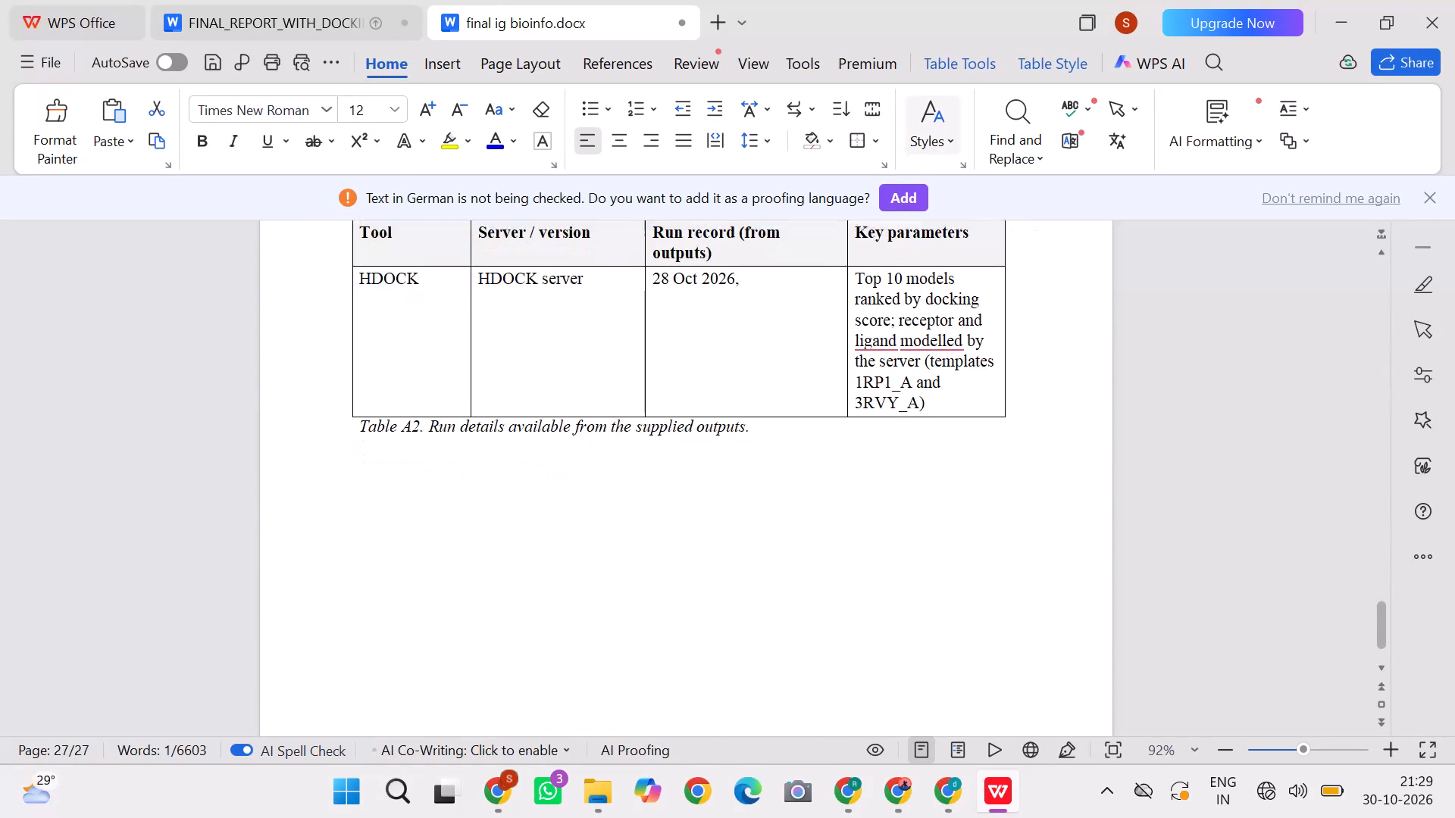
scroll(686, 400, up, 3)
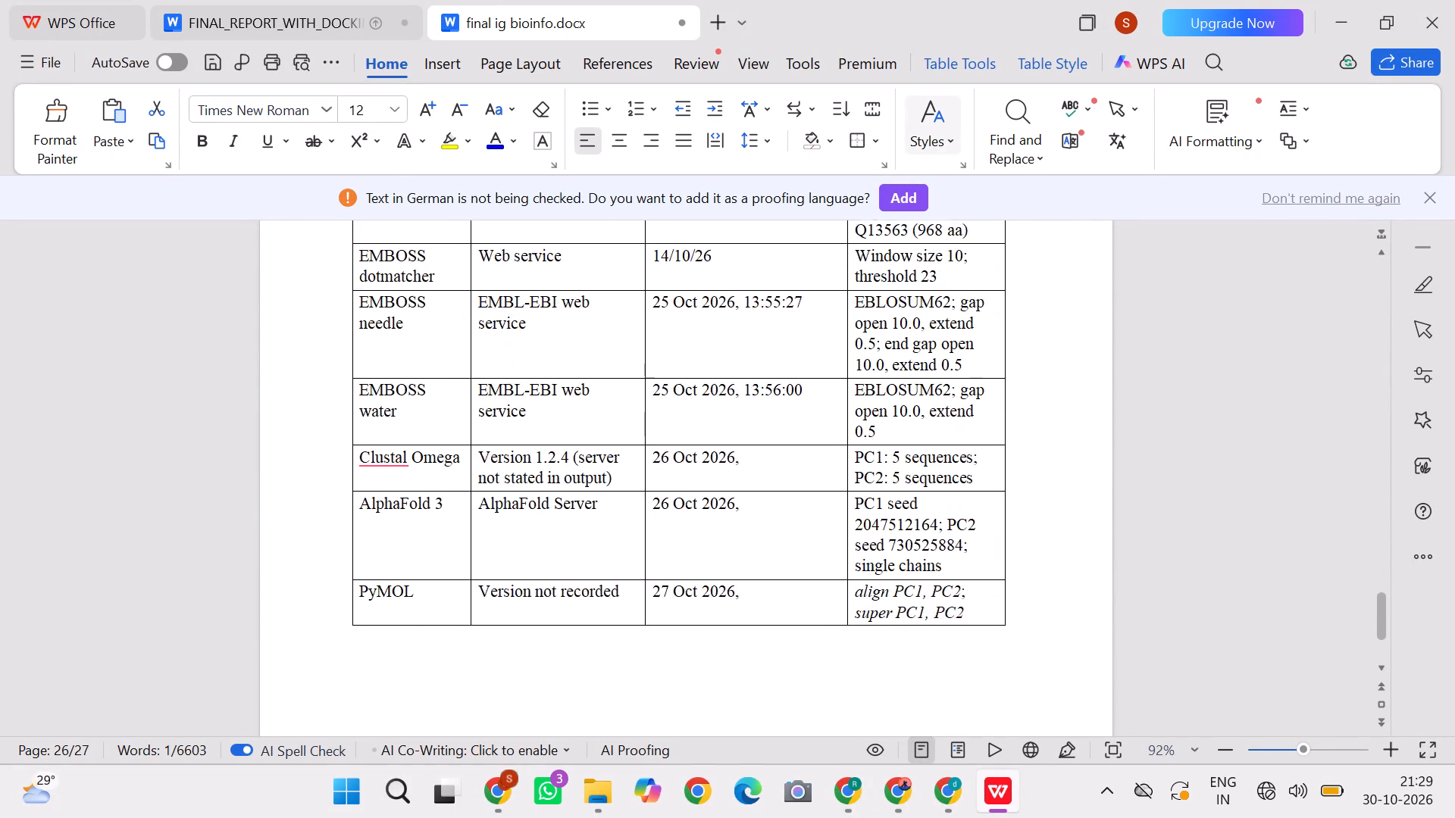
scroll(686, 400, up, 1)
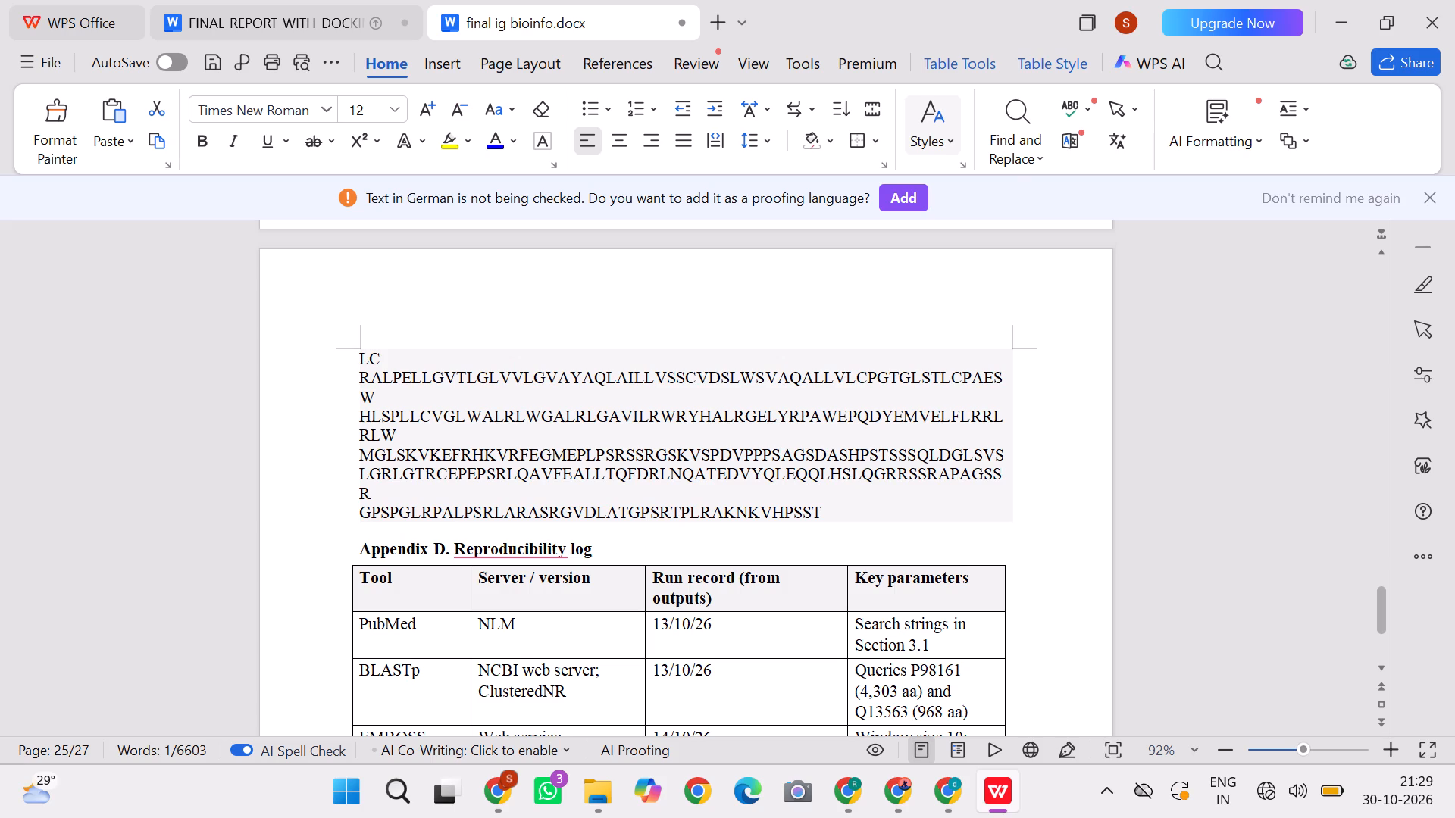
scroll(686, 400, down, 3)
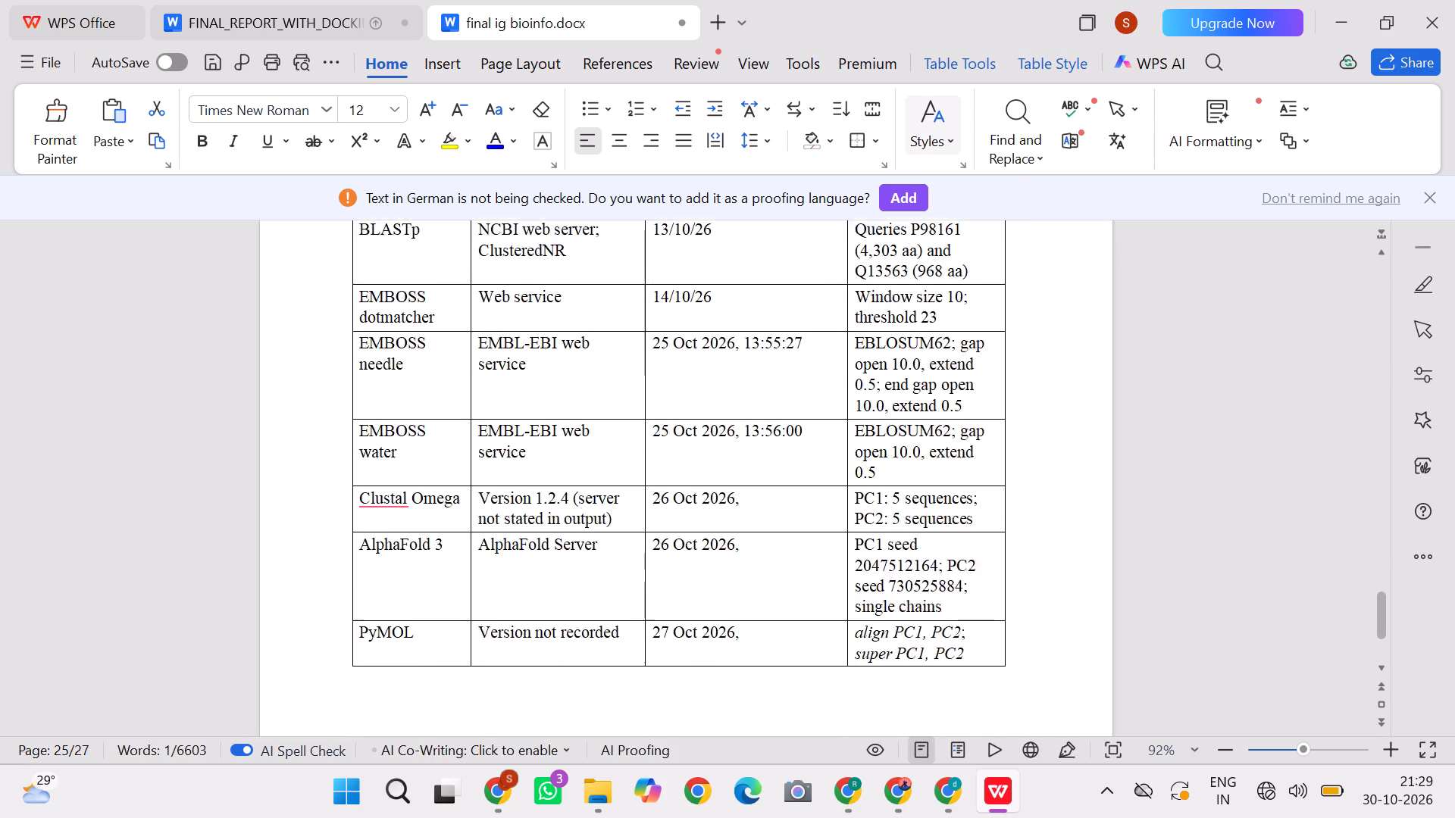
scroll(686, 400, down, 3)
scroll(686, 400, up, 4)
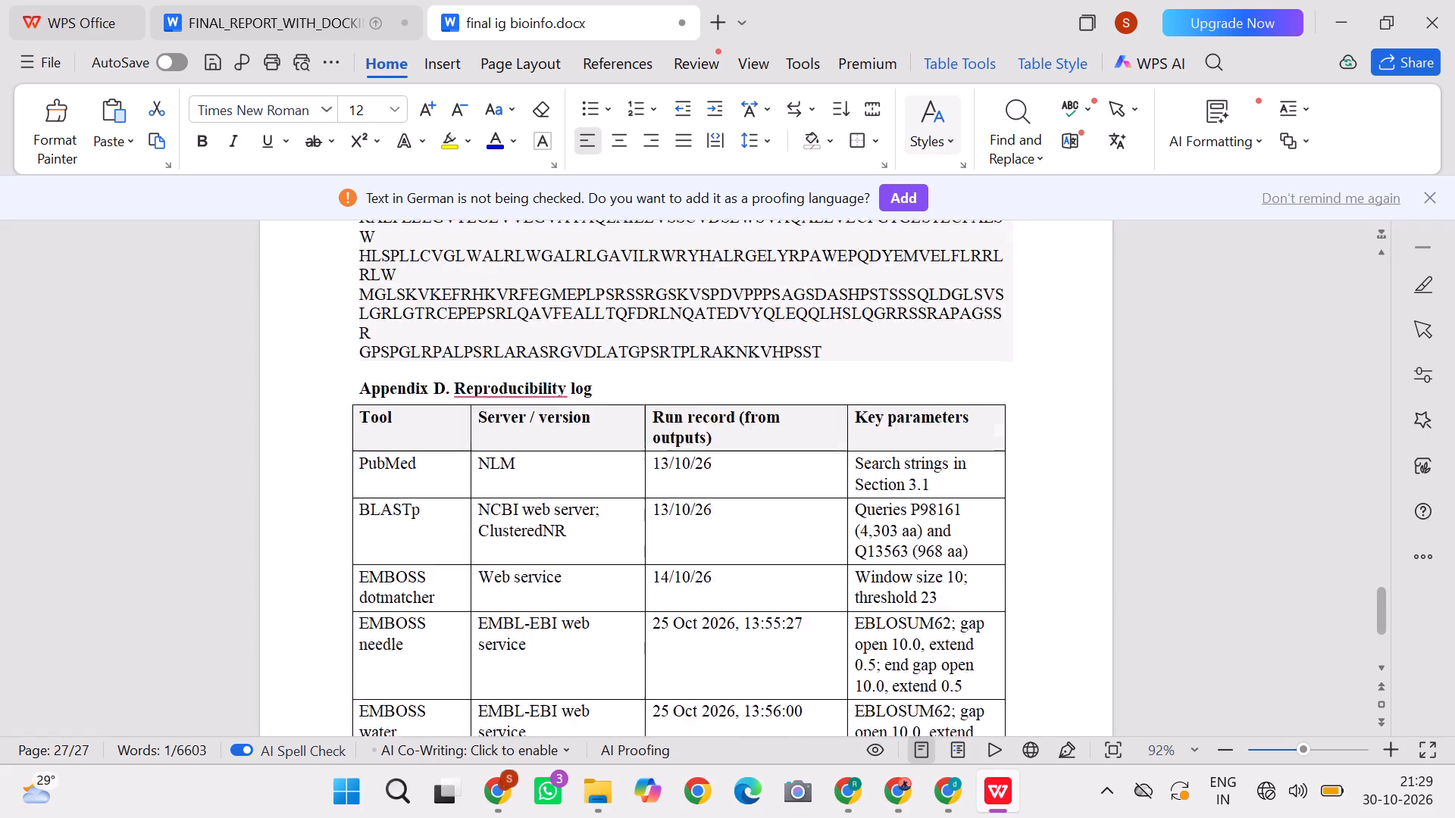
scroll(686, 400, up, 5)
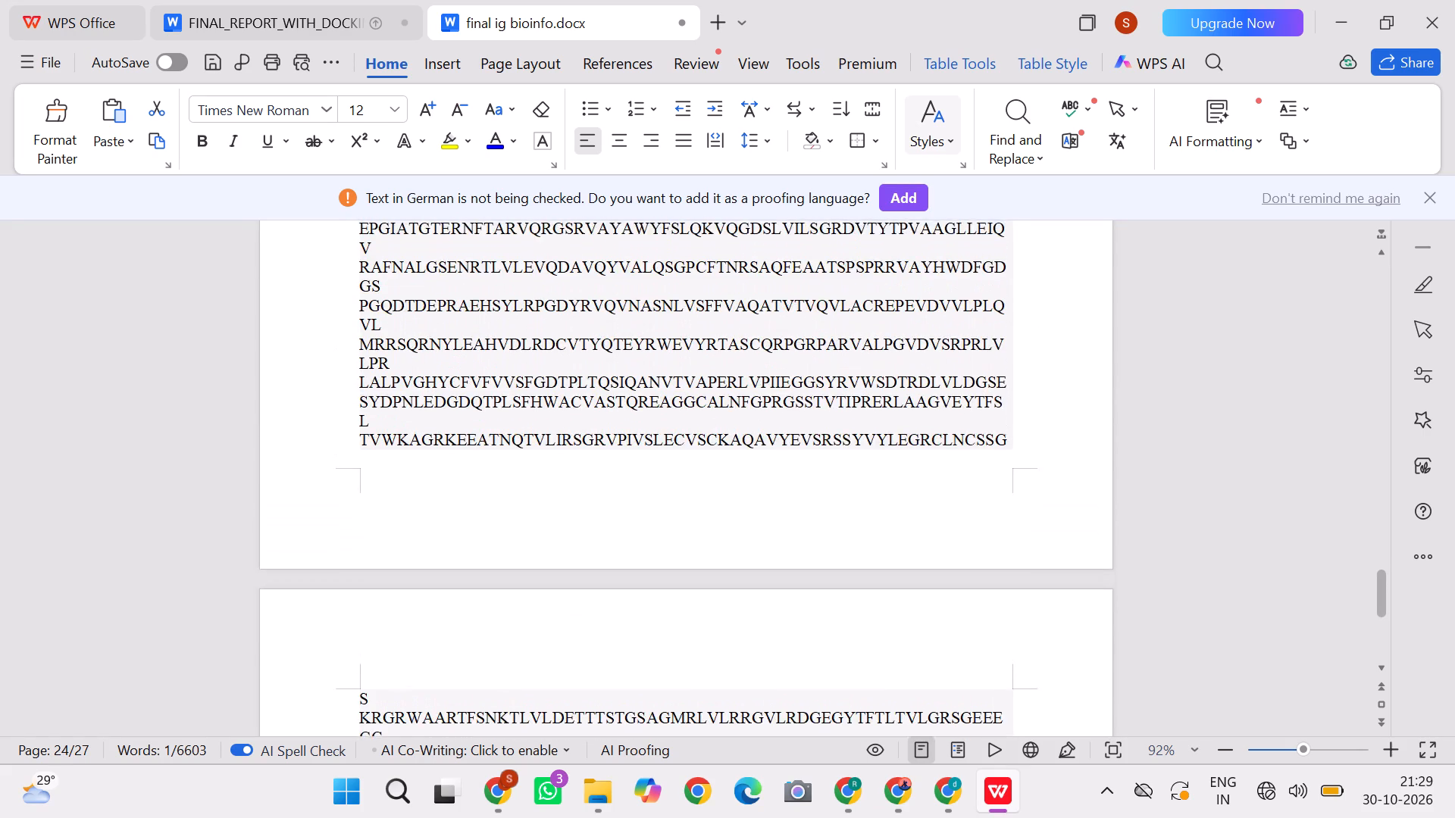
scroll(686, 400, up, 5)
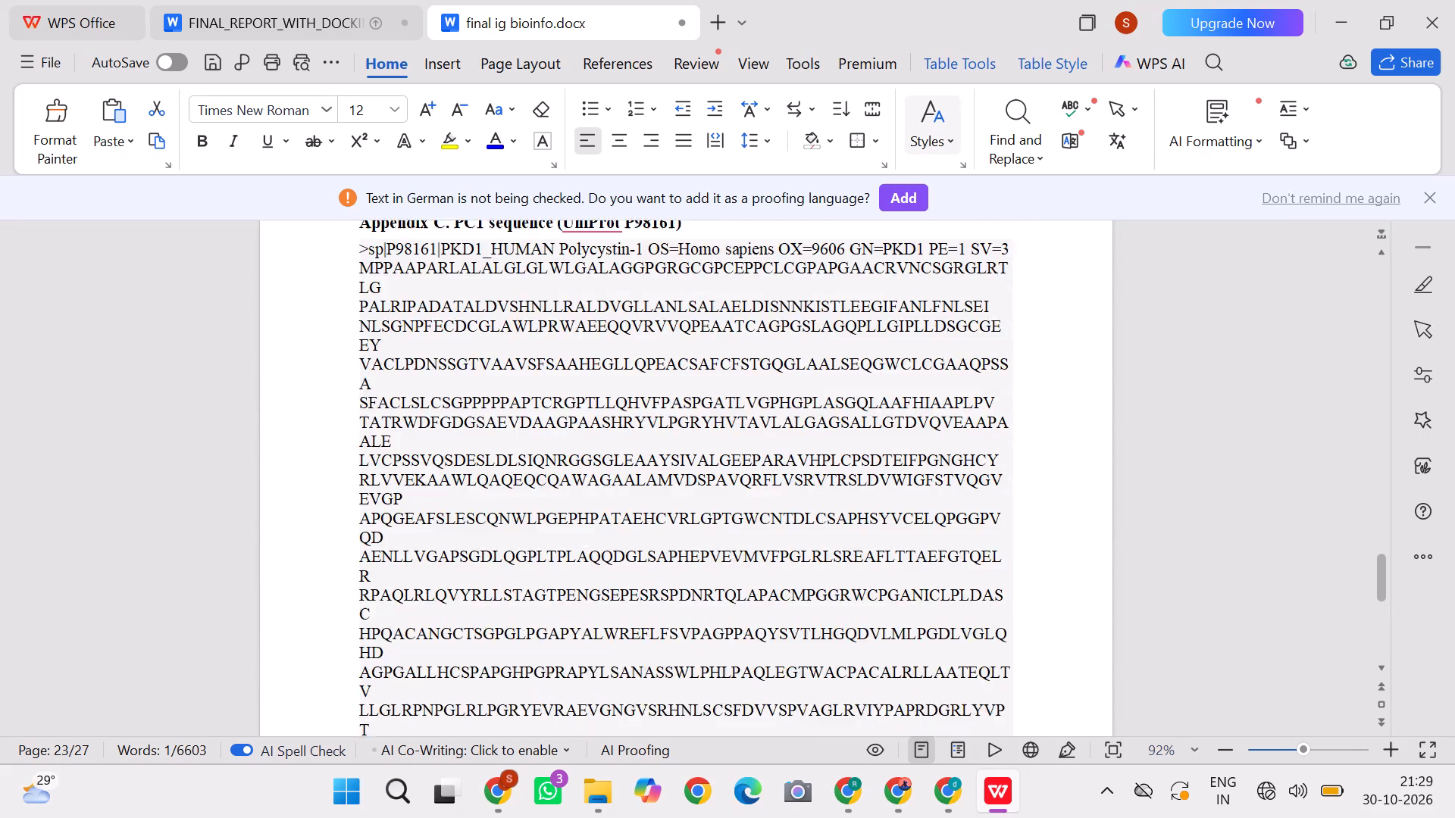
scroll(686, 400, up, 5)
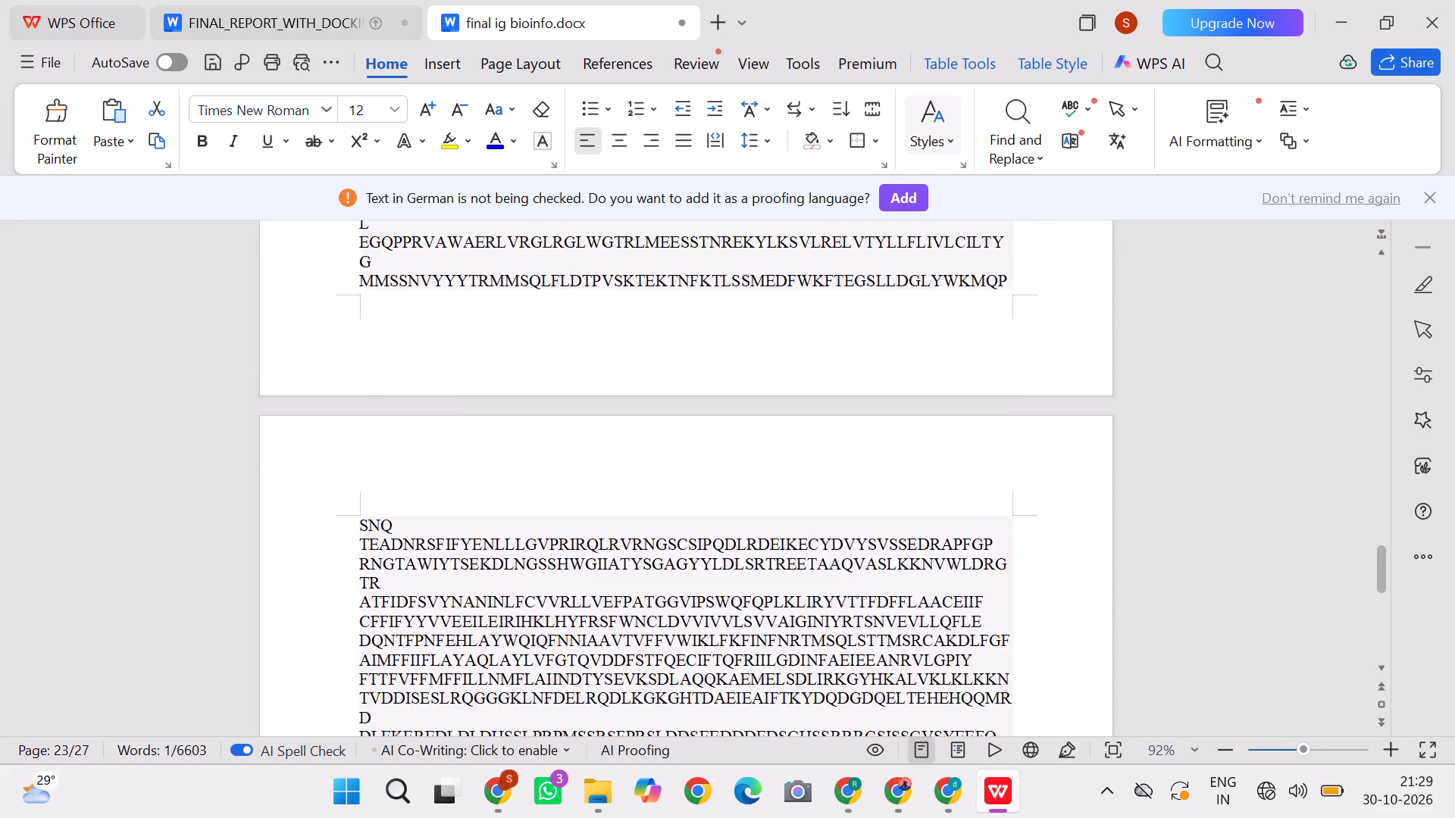
scroll(686, 400, up, 3)
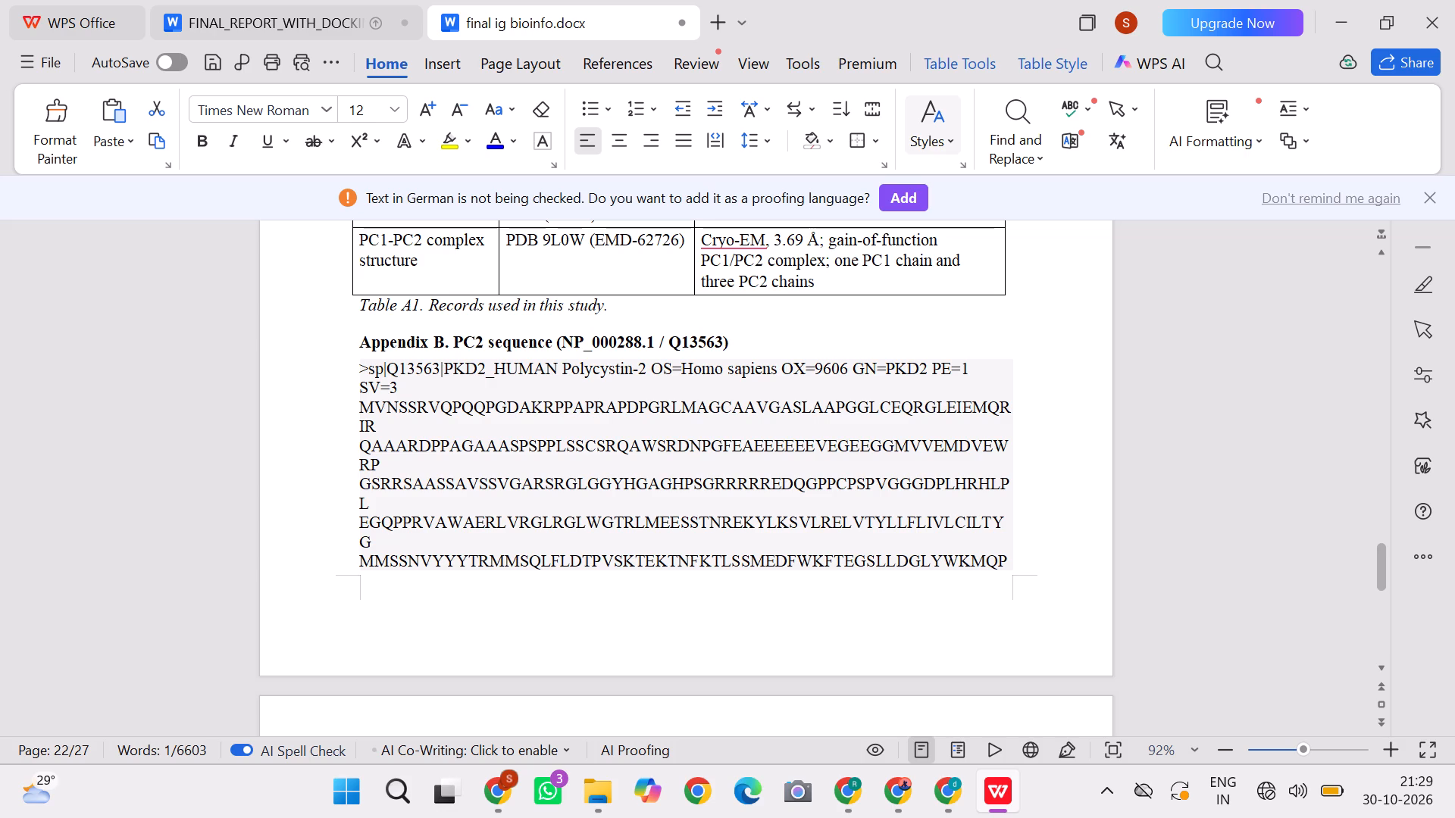
Set the font size to 11 from the start of Appendix B's PC2 sequence through the end of Appendix C's PC1 sequence.
drag(354, 367, 525, 544)
scroll(525, 544, down, 18)
scroll(525, 544, down, 7)
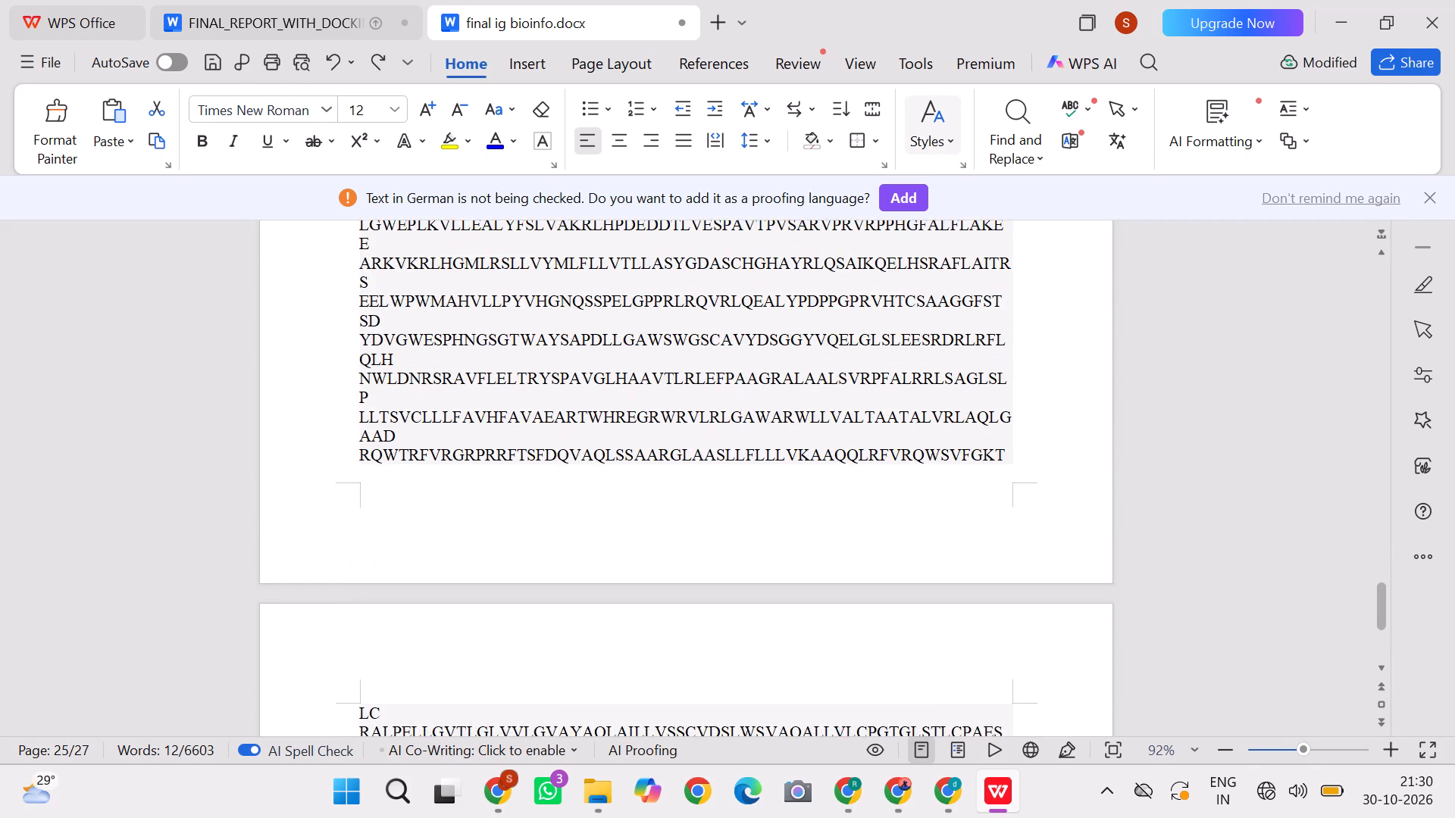
drag(525, 544, 812, 482)
scroll(525, 544, down, 2)
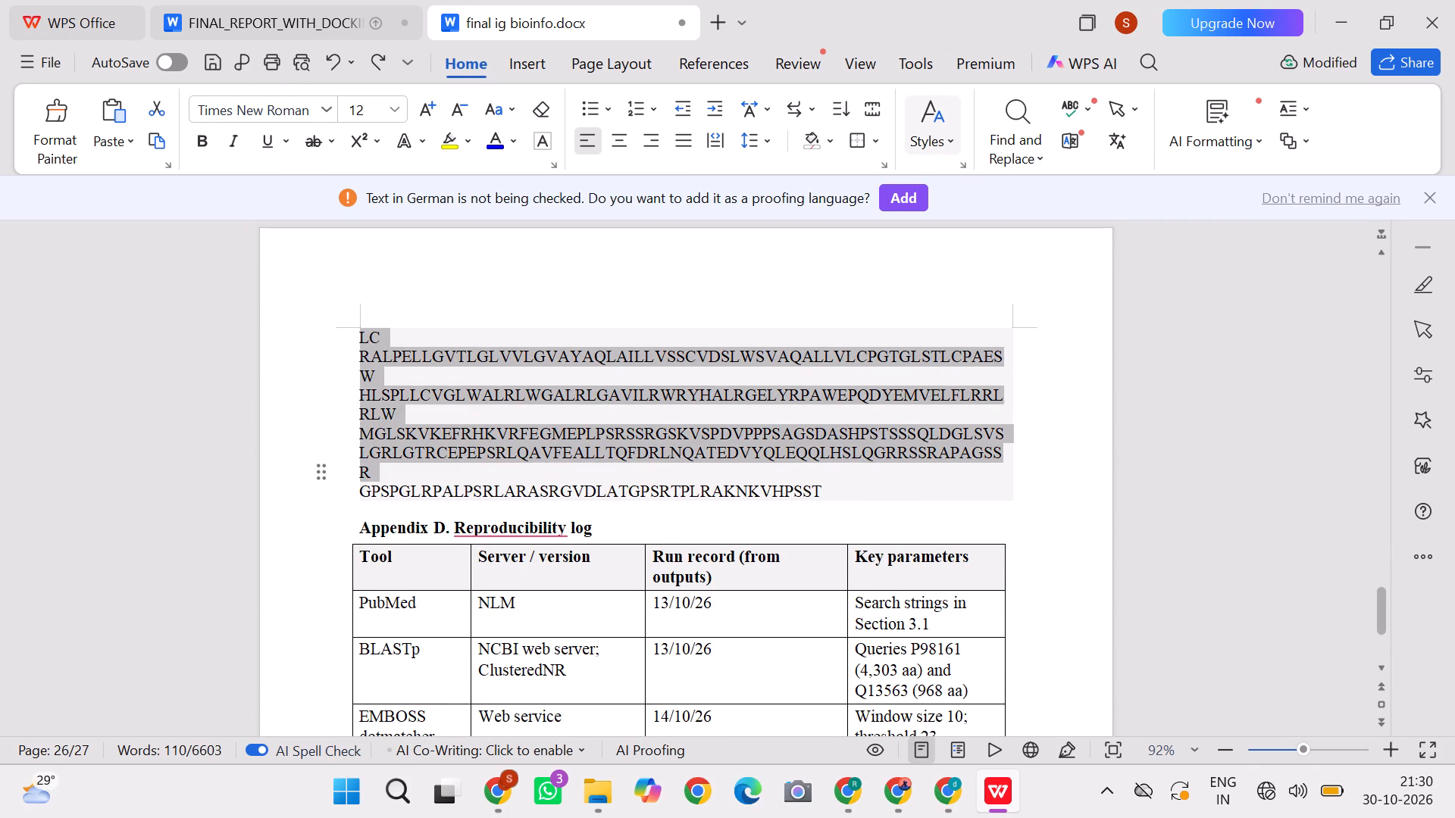
drag(812, 482, 828, 496)
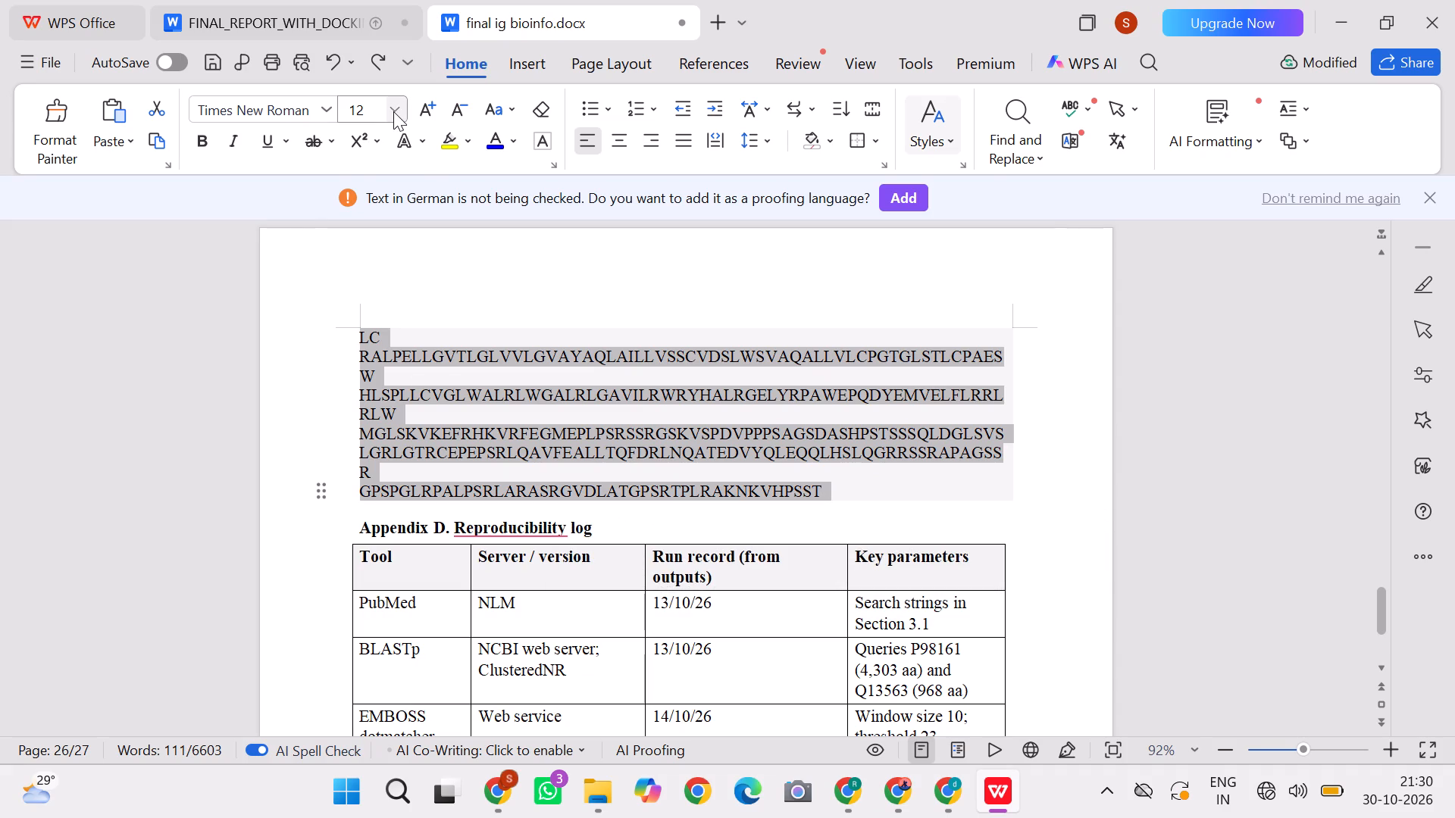
click(393, 111)
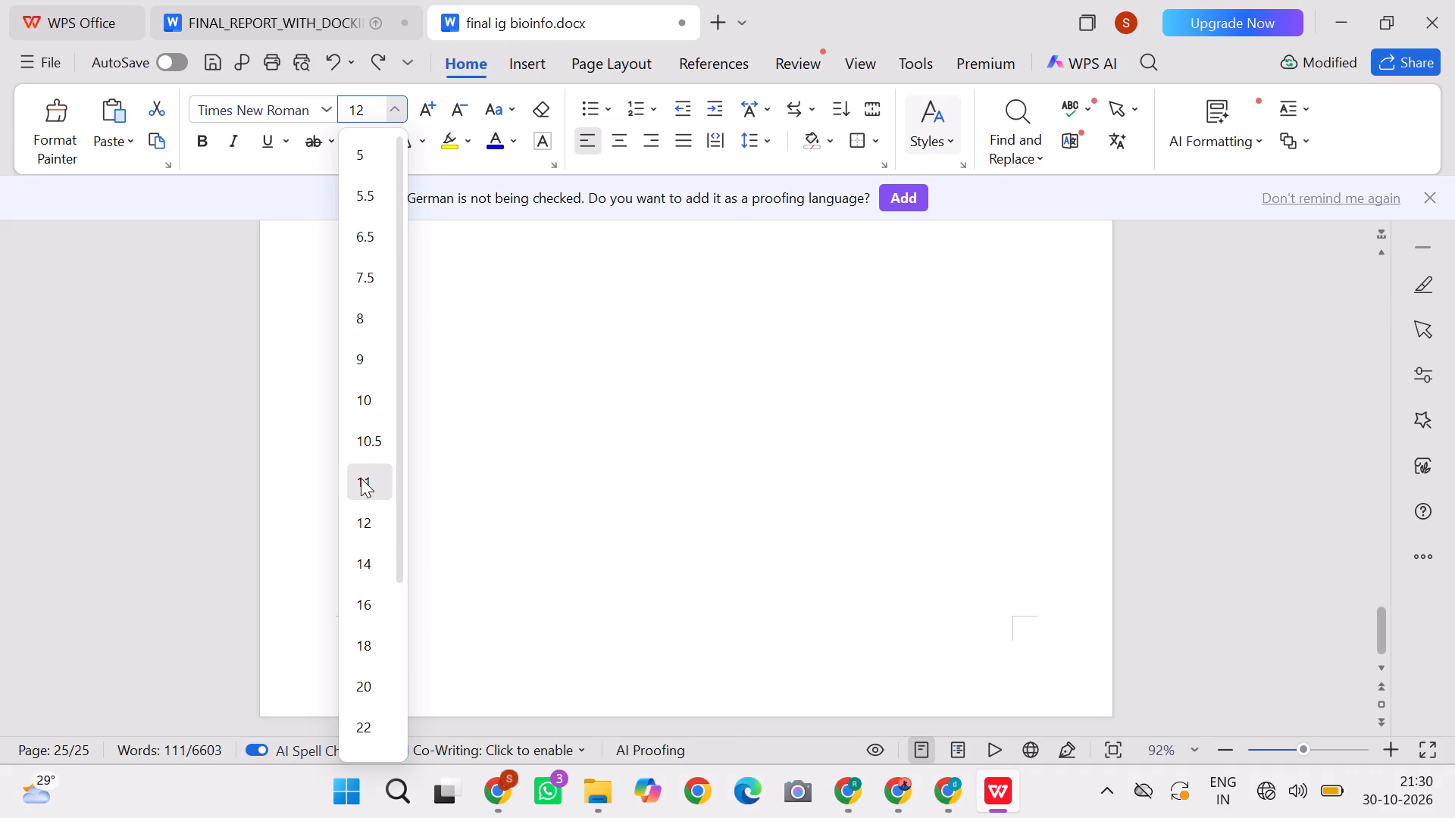
click(361, 478)
Check the layout of the resized sequence text in Appendices B and C and the pages around it.
scroll(361, 478, up, 3)
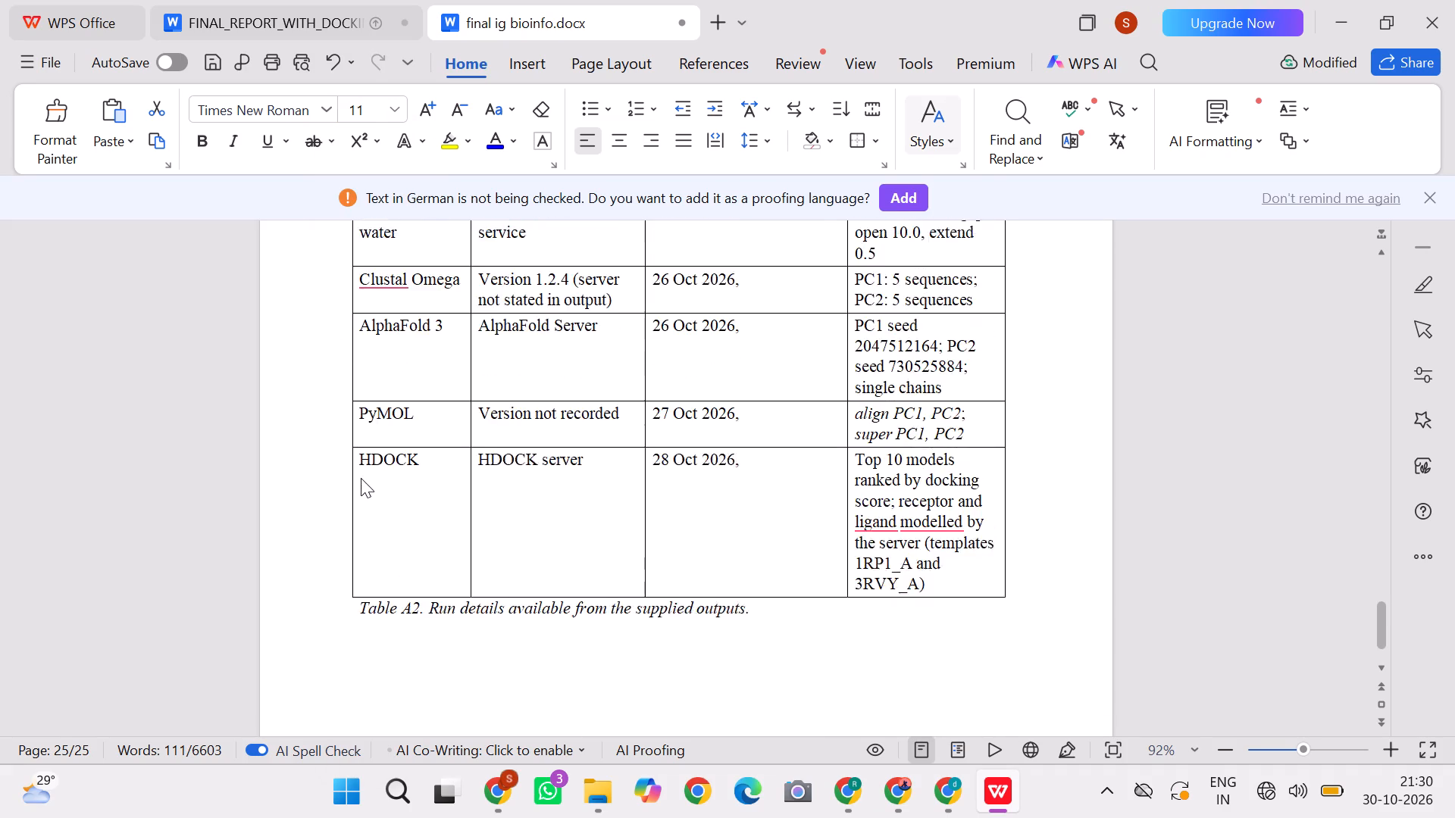
scroll(361, 478, up, 4)
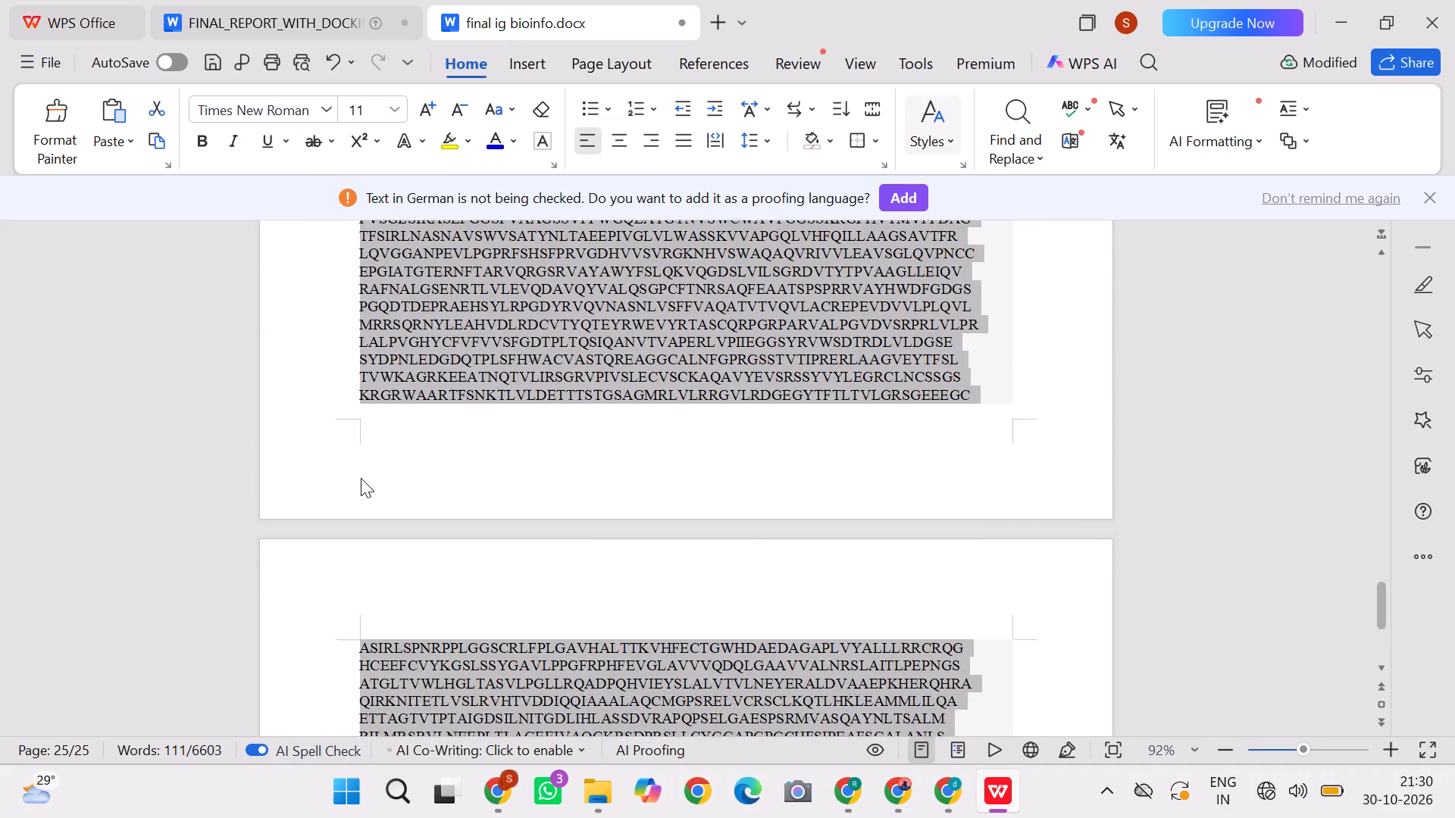
scroll(361, 478, up, 4)
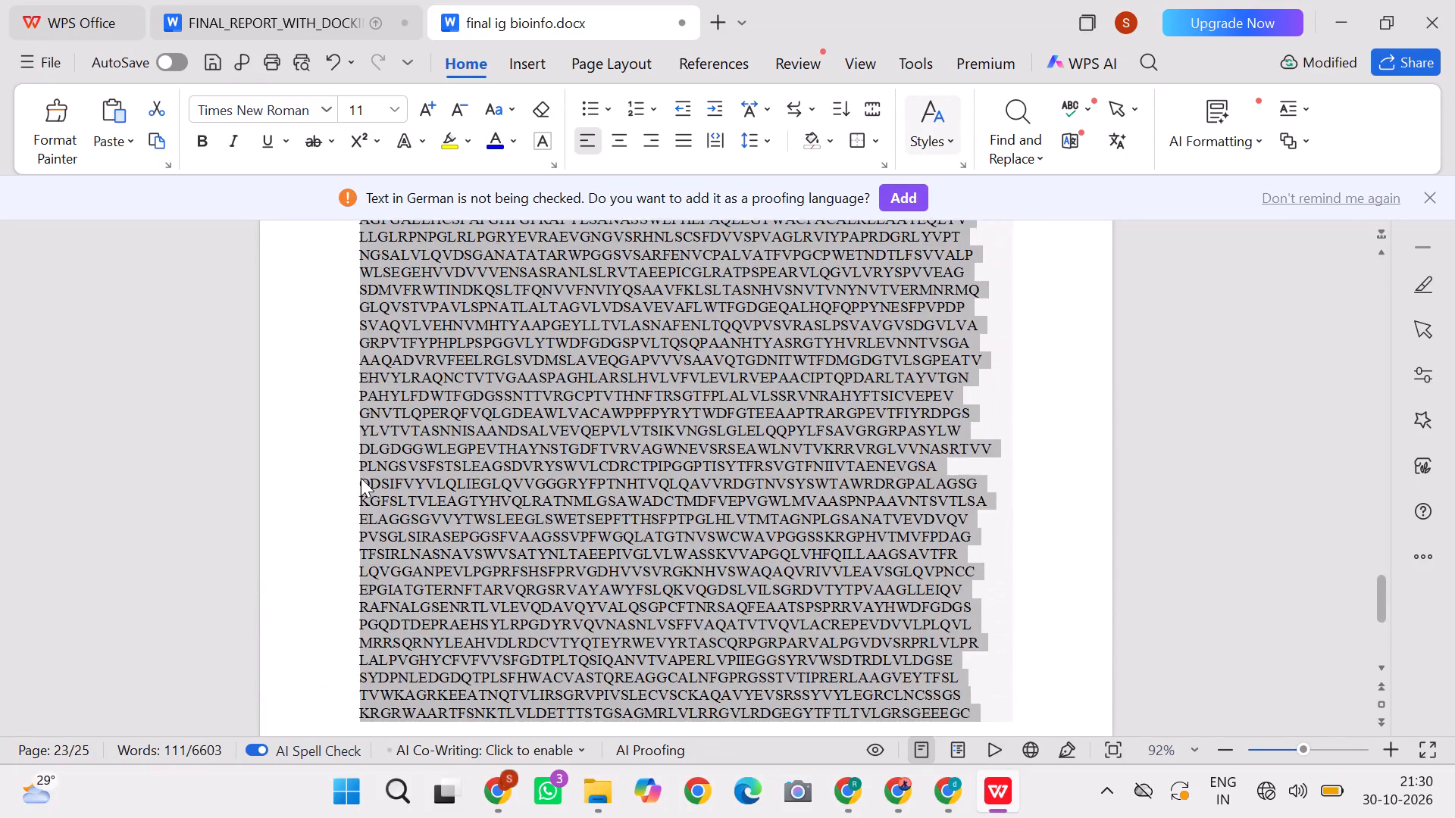
scroll(361, 478, up, 1)
click(346, 480)
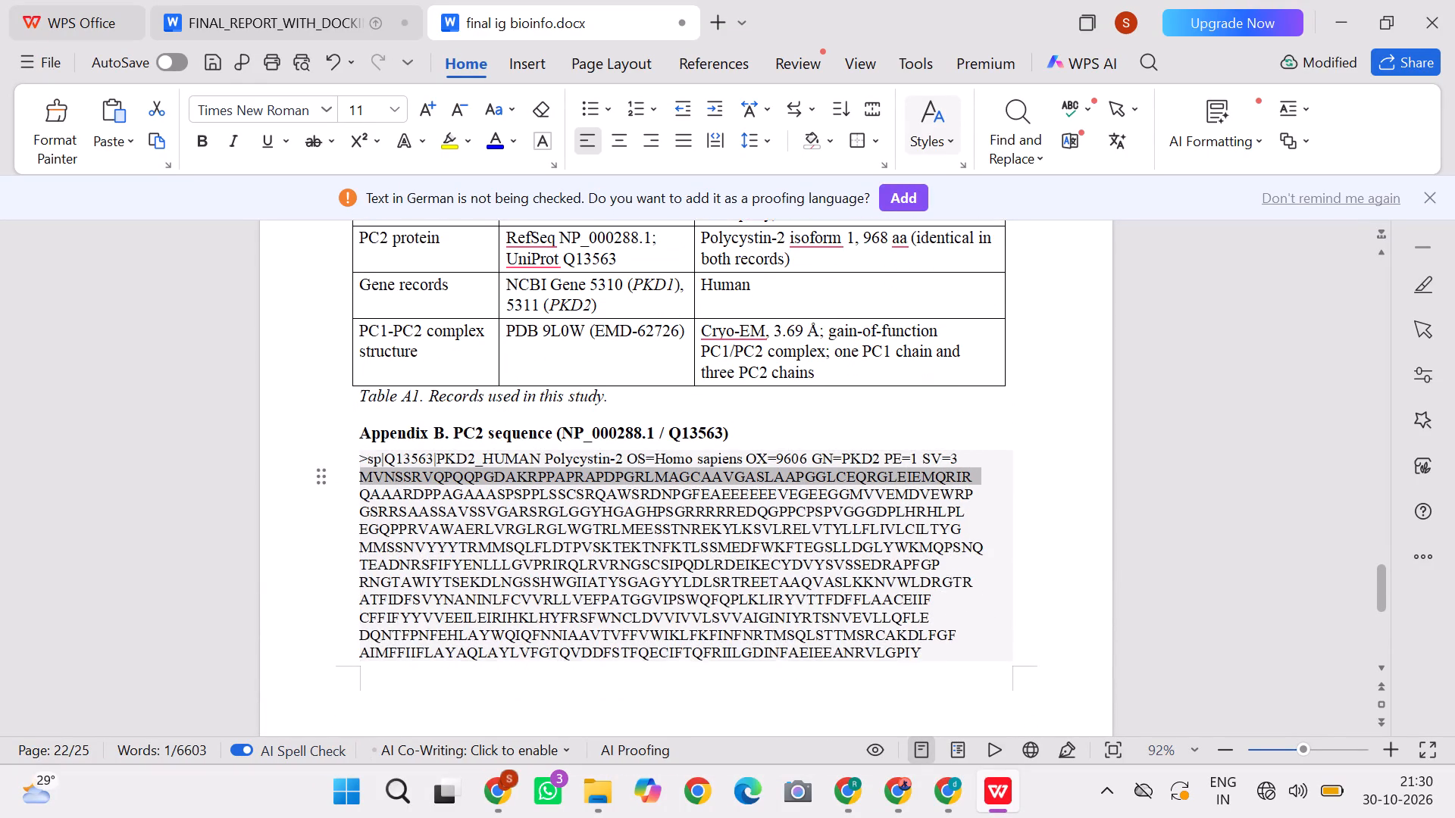
Set the report title at the top of the first page to font size 16.
scroll(346, 480, up, 20)
scroll(346, 480, up, 20)
scroll(346, 480, up, 19)
scroll(346, 480, down, 2)
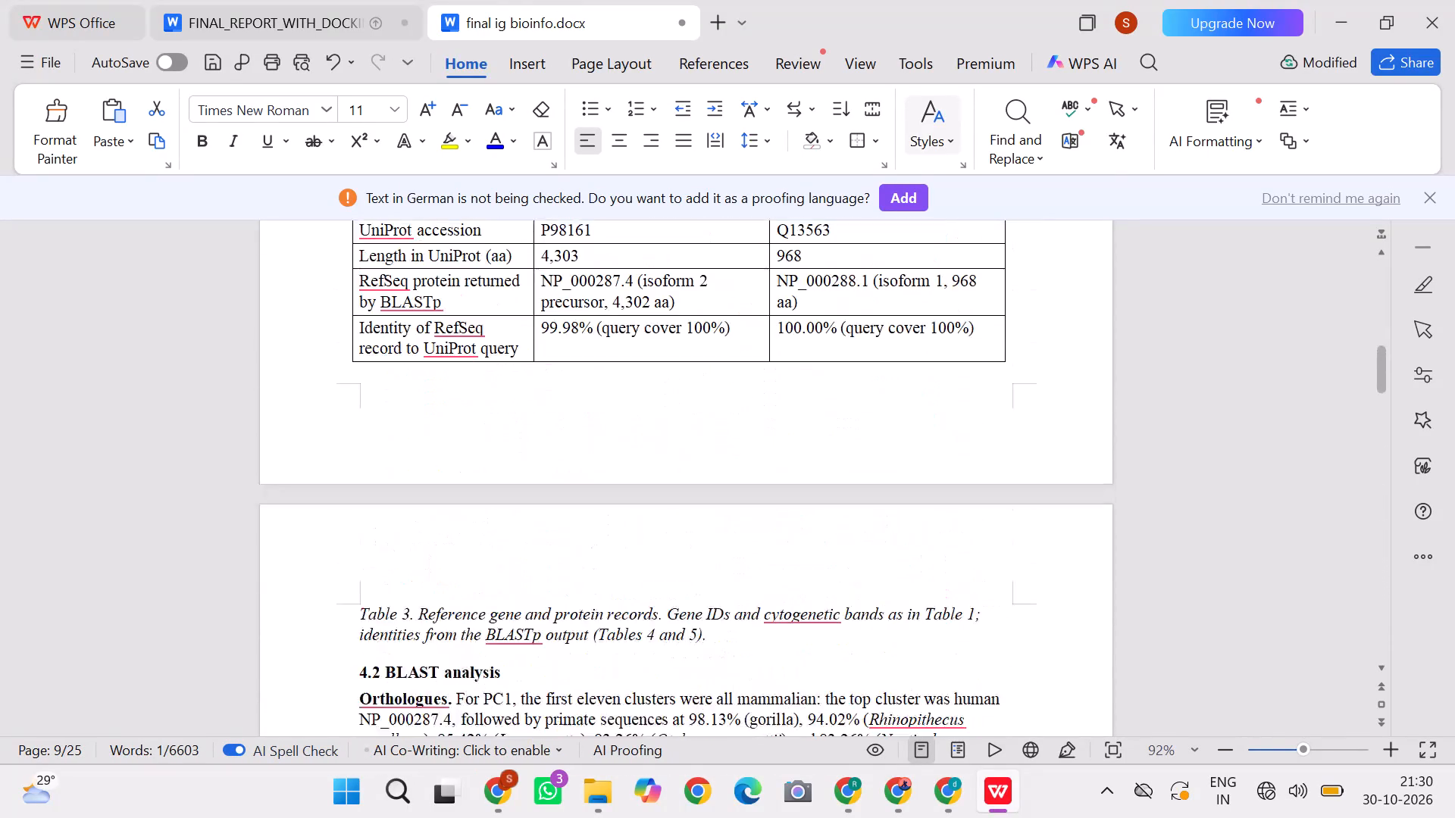
scroll(346, 480, down, 3)
scroll(346, 480, up, 20)
scroll(346, 480, up, 12)
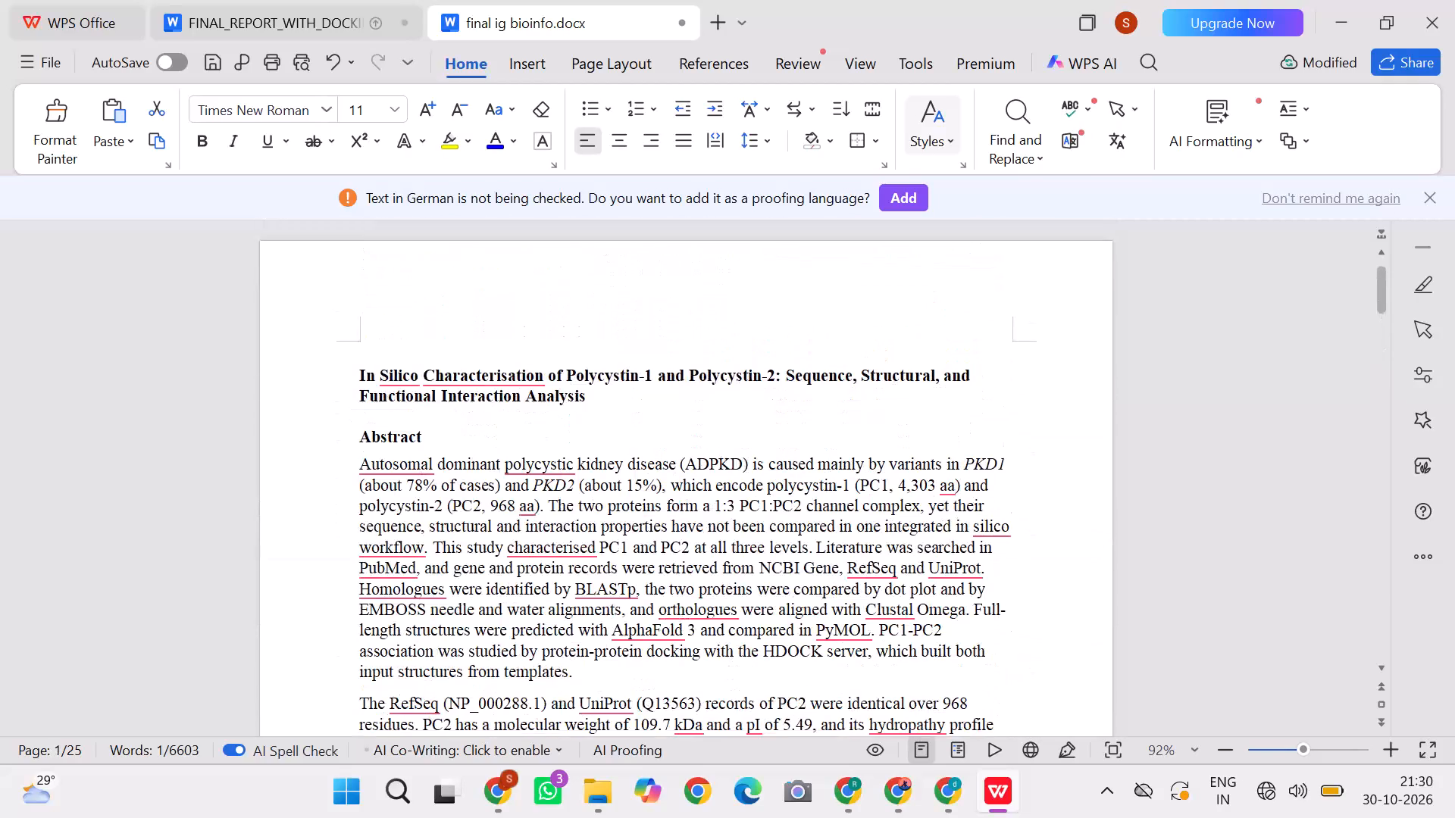
scroll(346, 480, up, 2)
drag(350, 364, 608, 401)
scroll(477, 404, right, 1)
scroll(608, 401, right, 1)
click(397, 104)
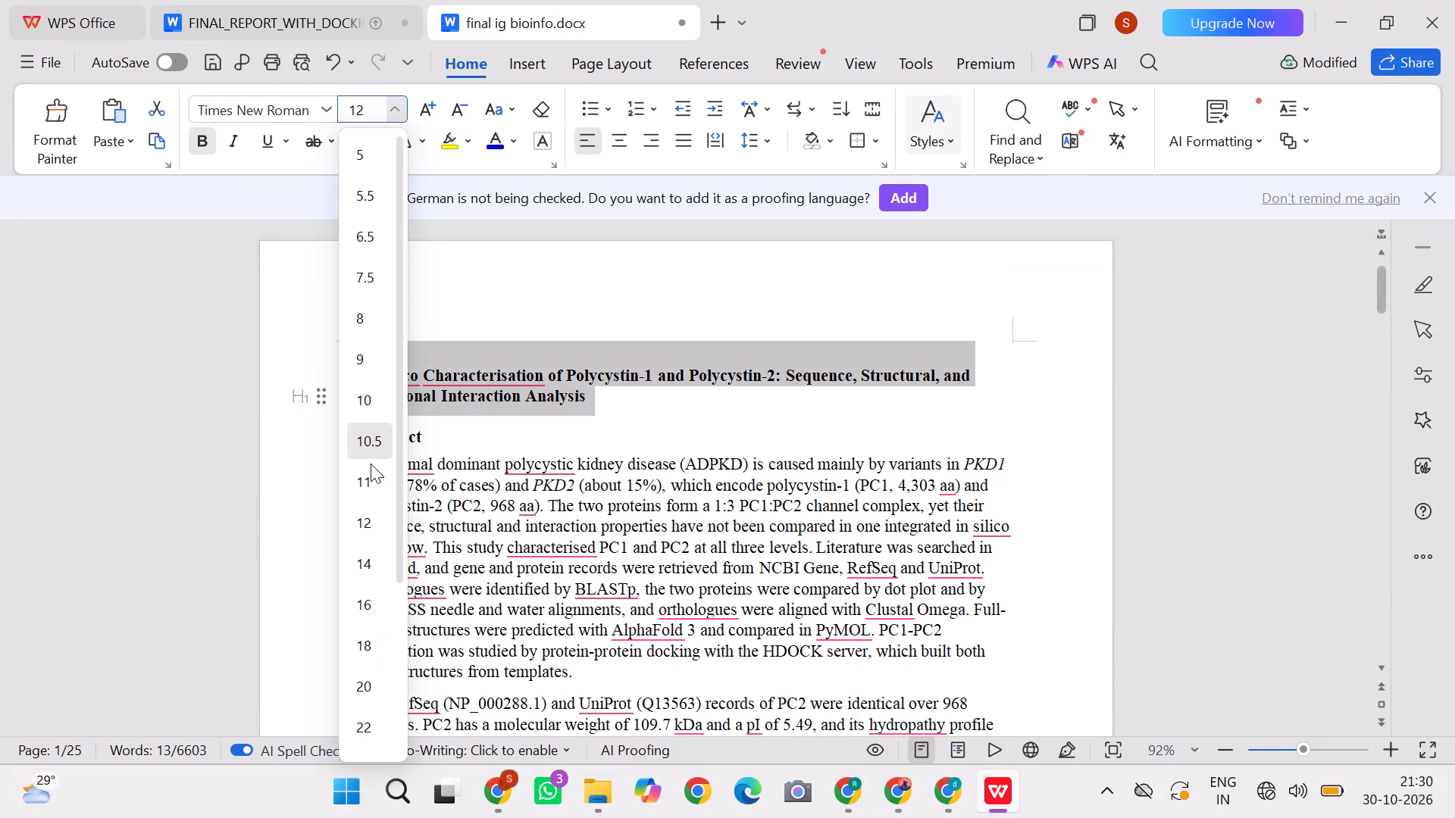
click(374, 609)
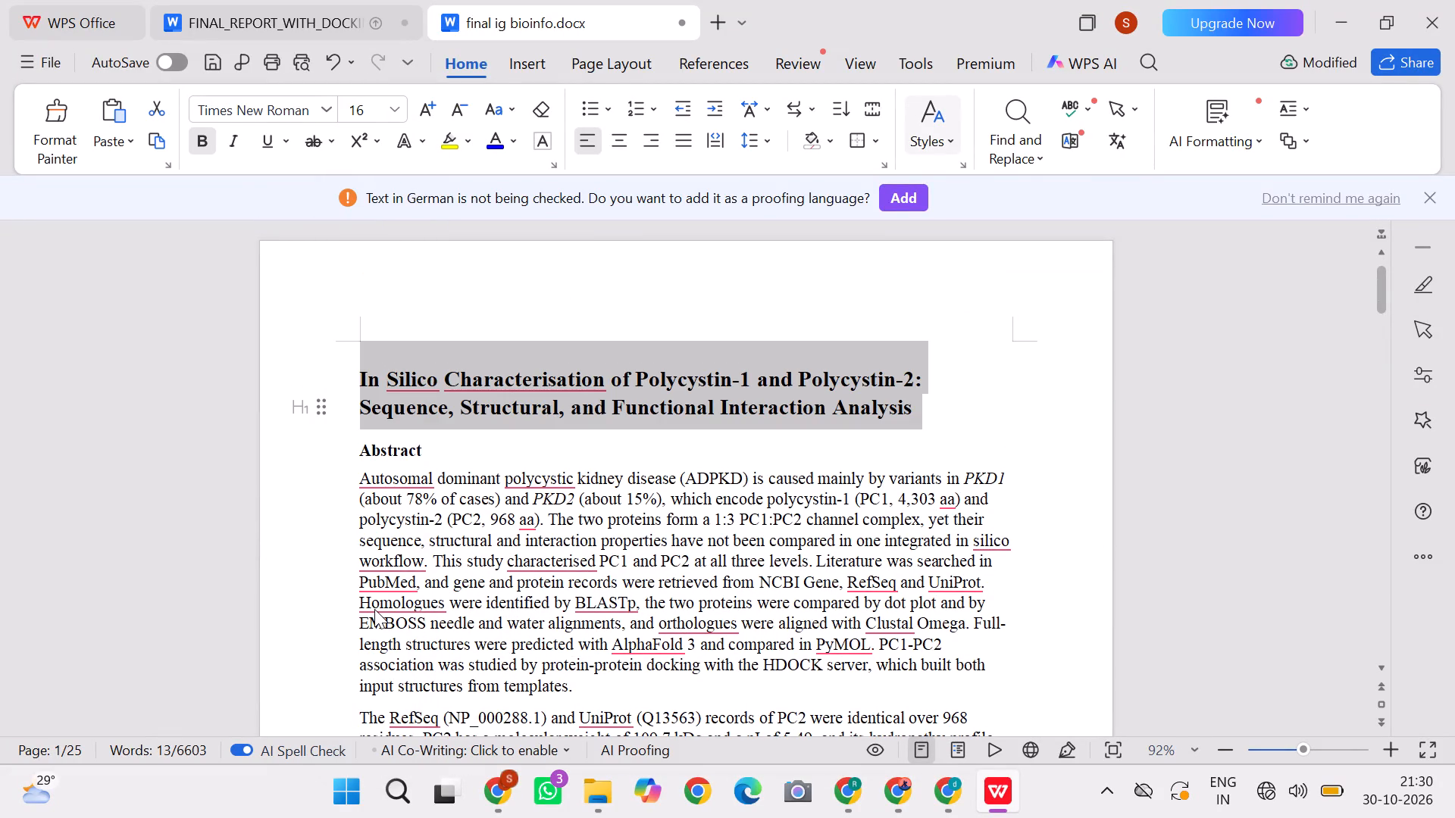